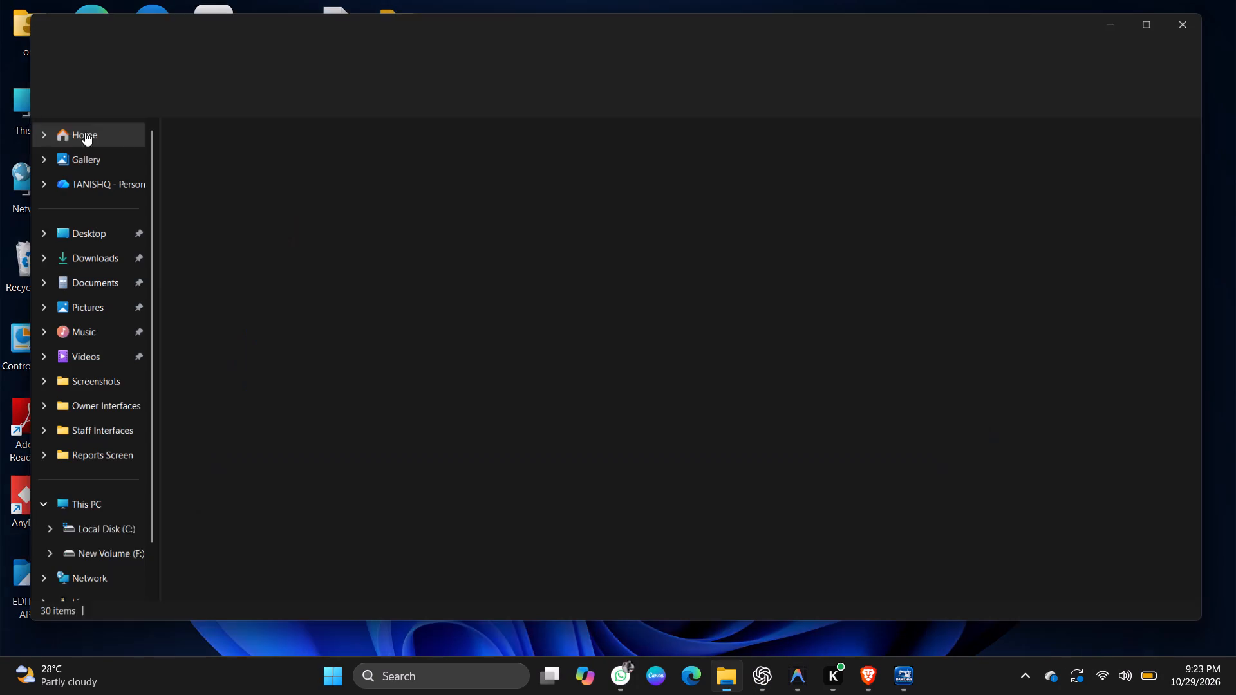
left_click(74, 247)
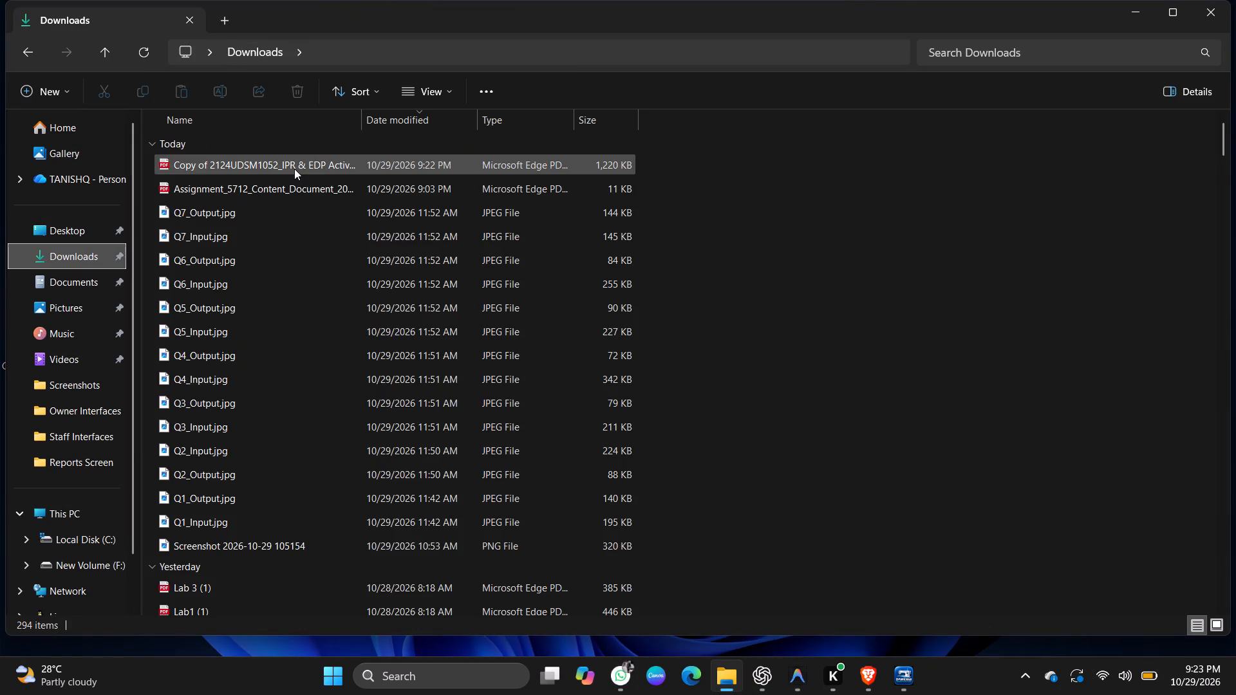
right_click(294, 169)
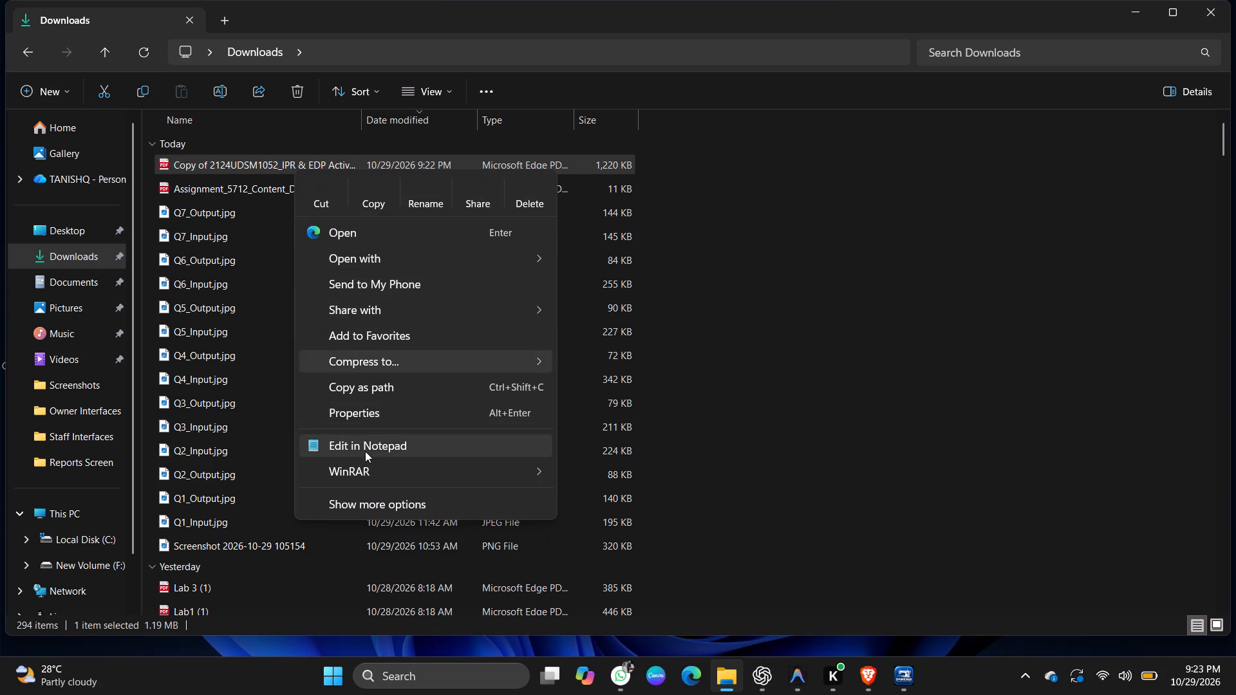
left_click(408, 258)
left_click(675, 445)
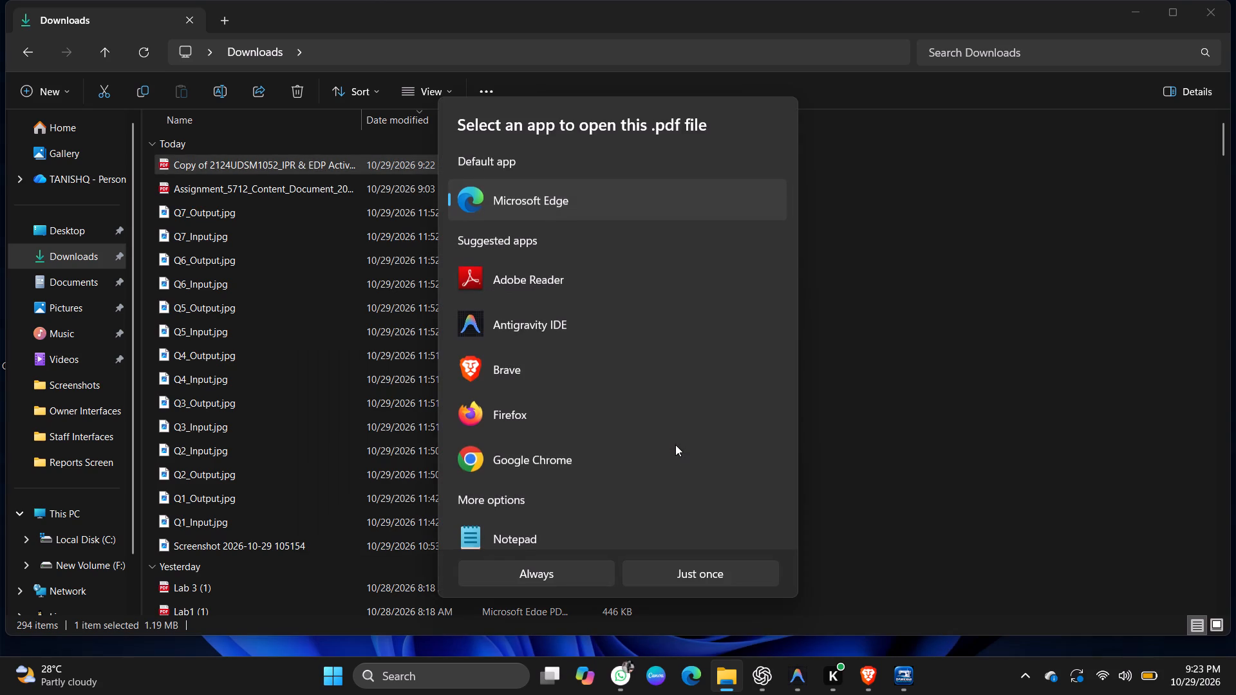
scroll(603, 474, "down", 1)
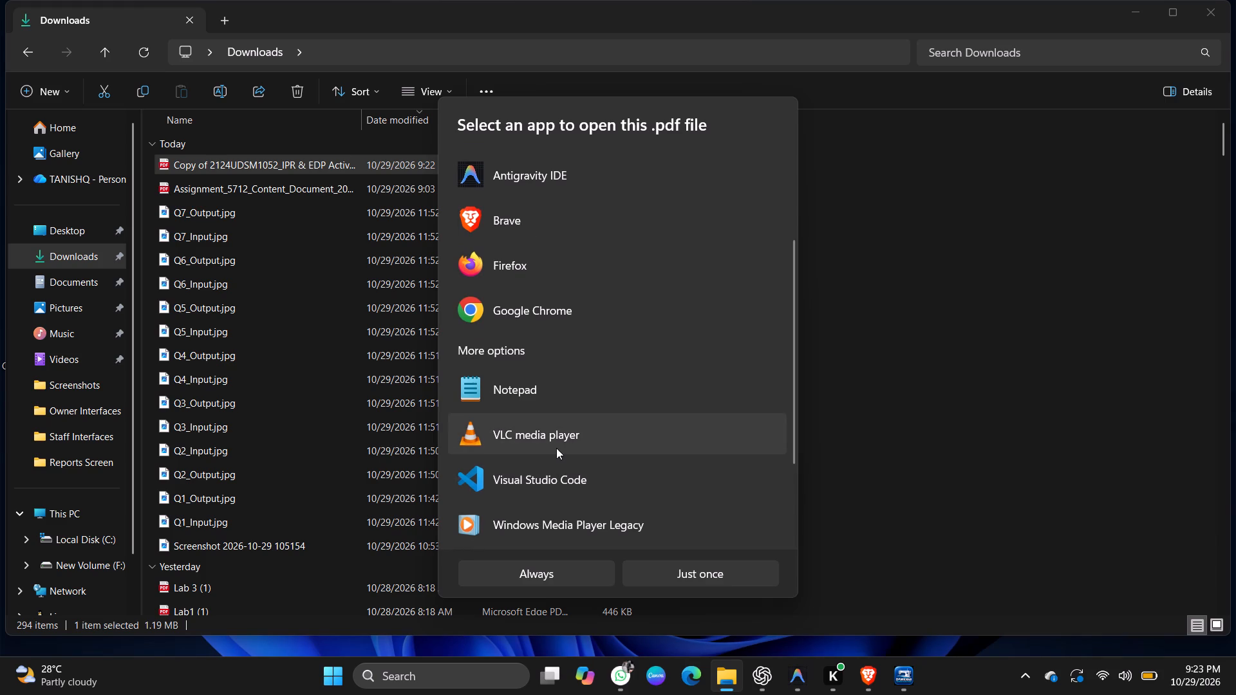
scroll(556, 448, "down", 1)
left_click(556, 448)
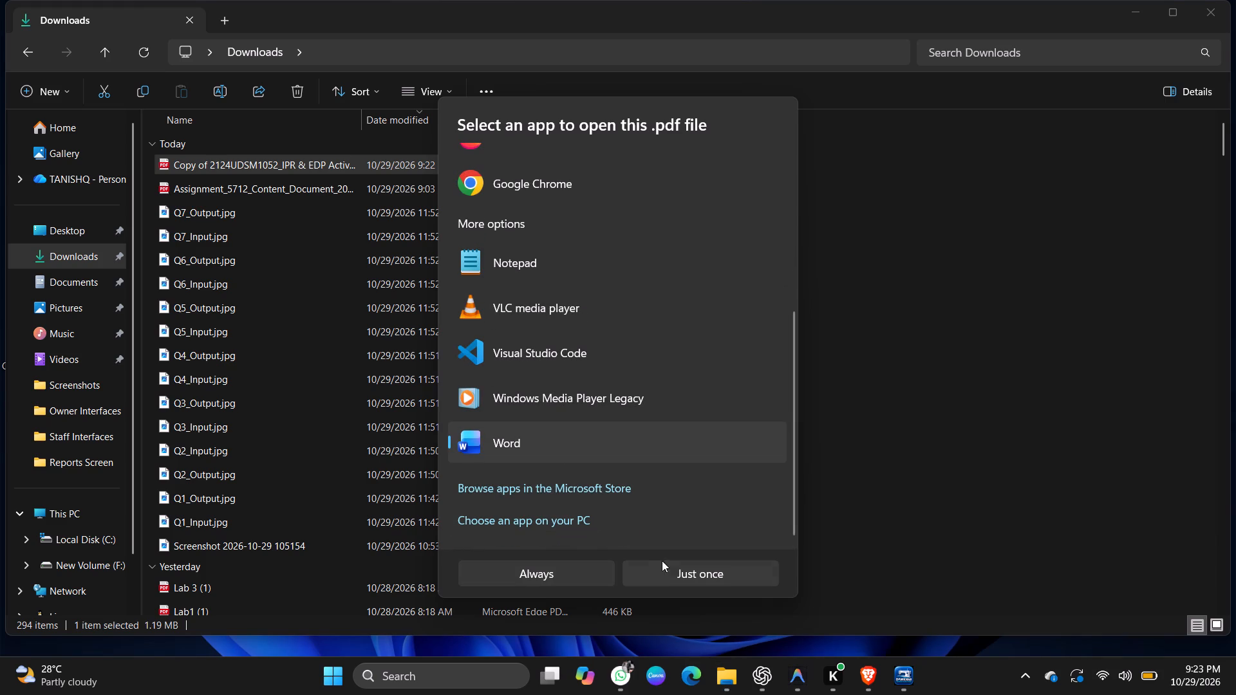
left_click(671, 574)
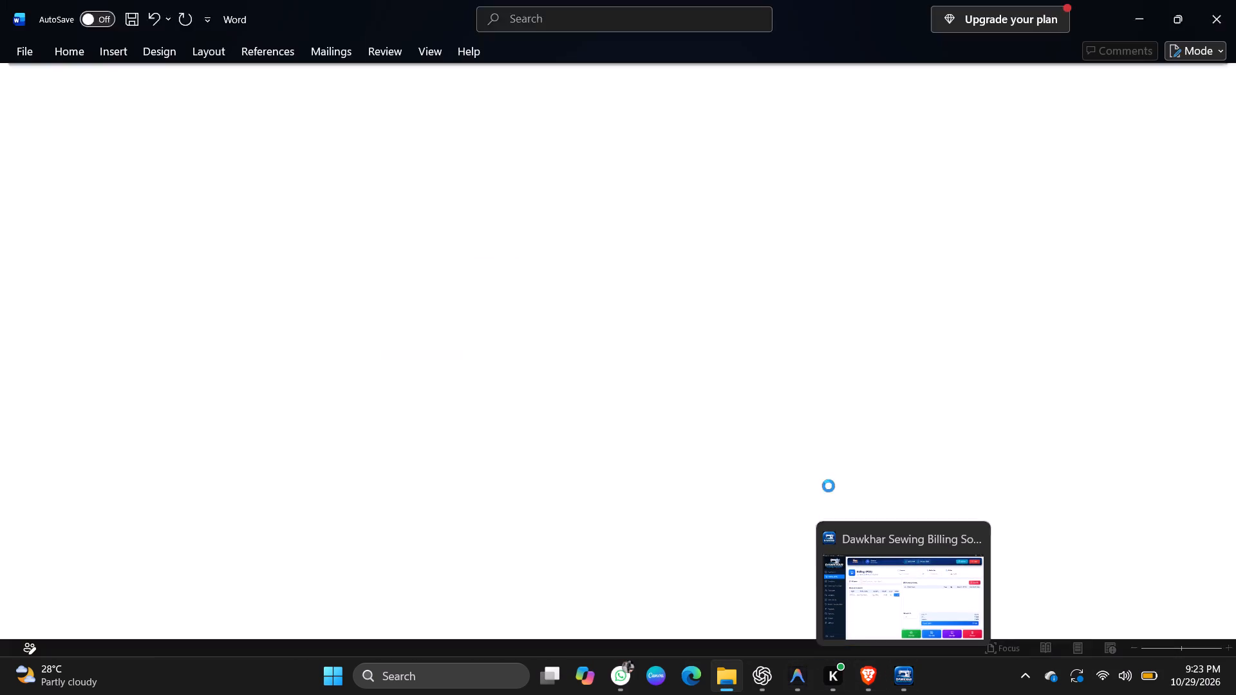
left_click(971, 537)
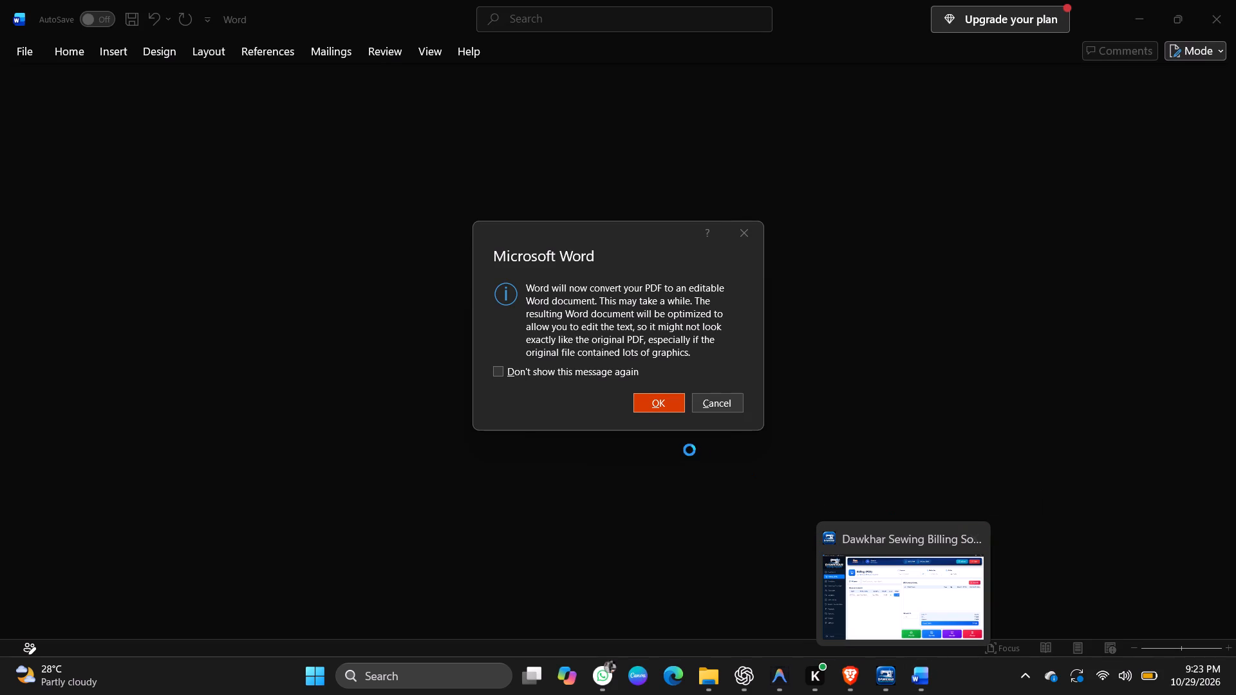
left_click(671, 401)
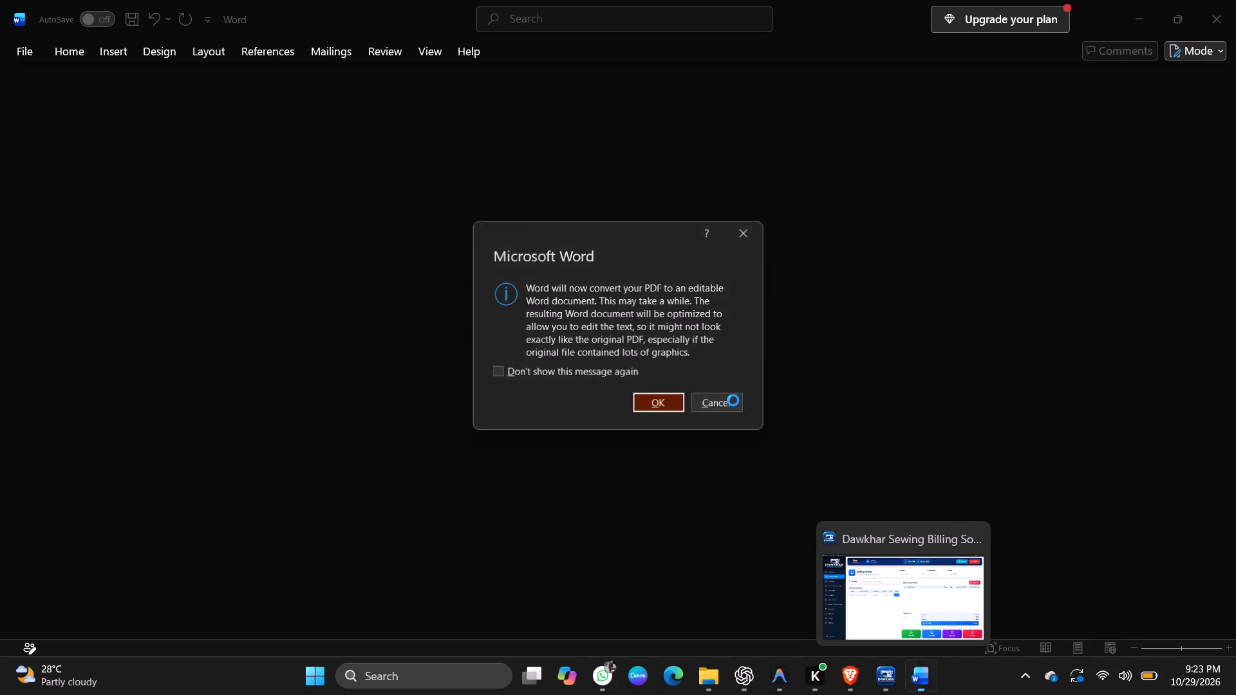
Exit the Dawkhar Sewing Billing Software.
left_click(977, 537)
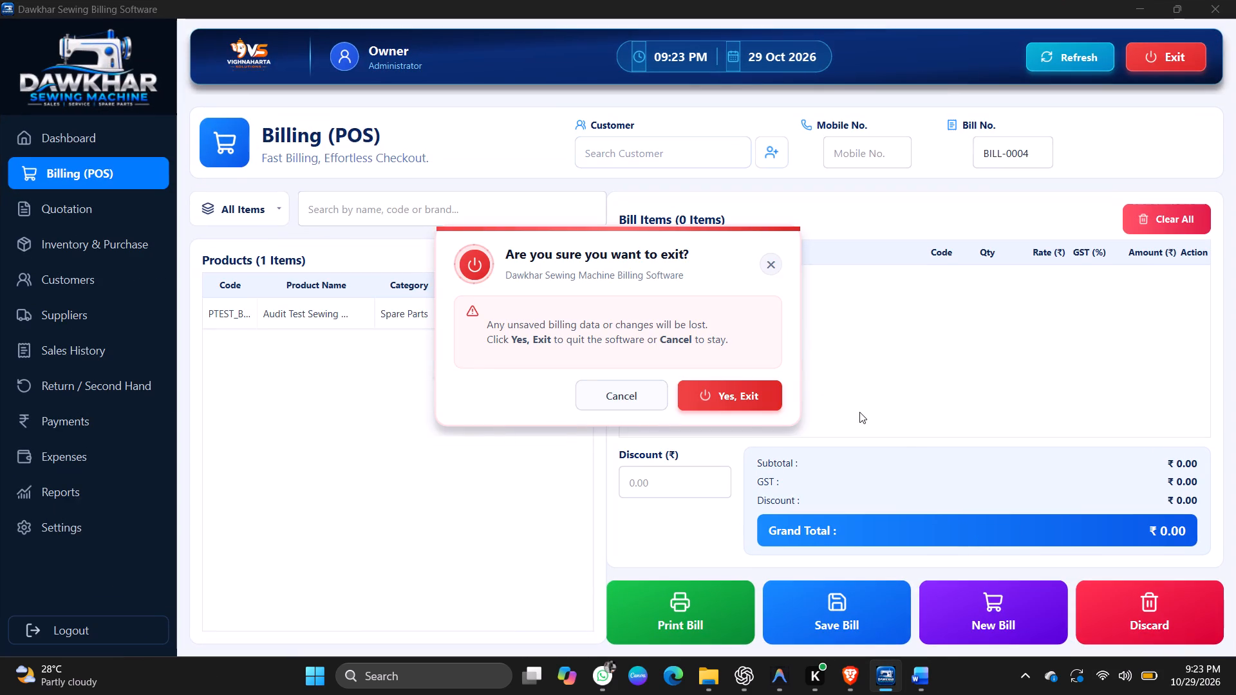
left_click(715, 400)
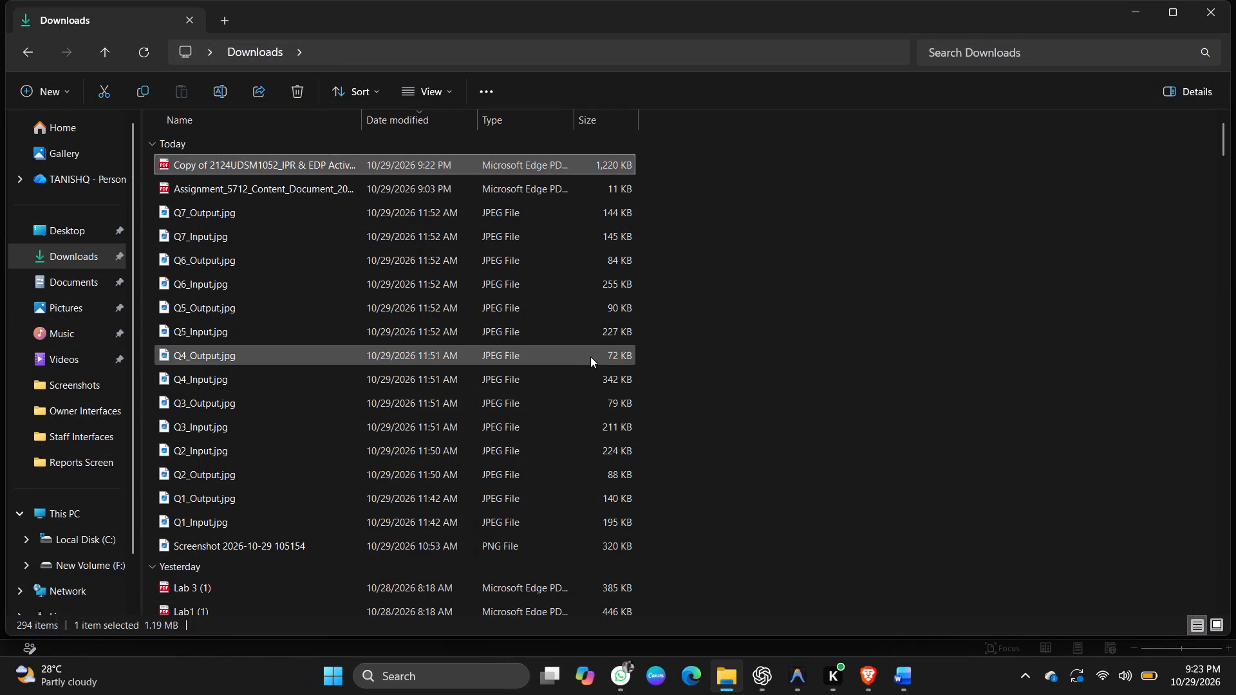
Switch to Word and enable editing for the protected IPR & EDP Activity 1 document.
left_click(907, 671)
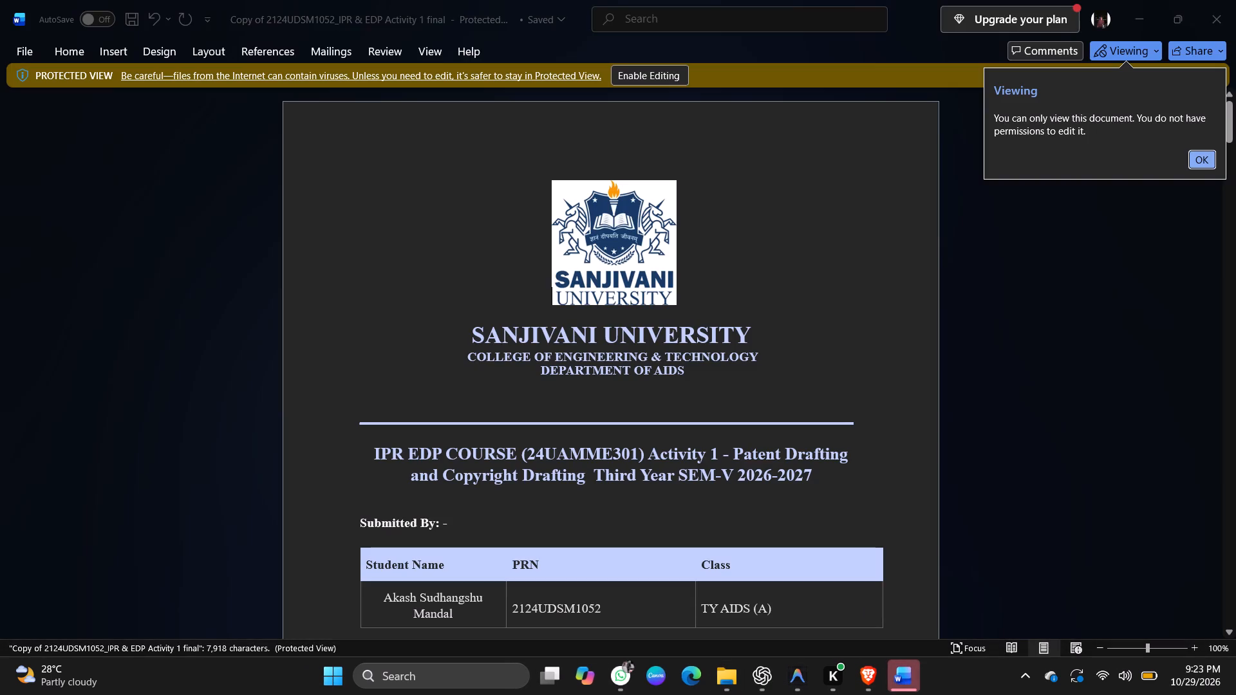
left_click(657, 82)
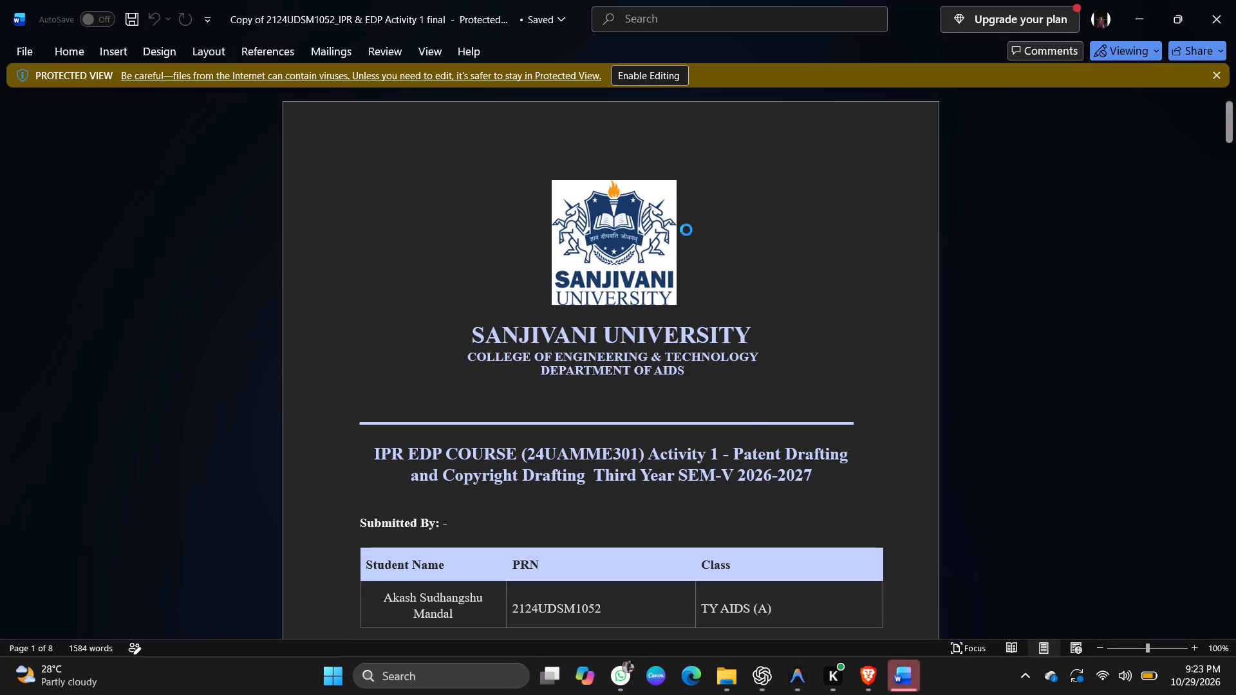
Open the desktop personalization settings and apply the light Windows theme with the blue bloom wallpaper.
right_click(692, 320)
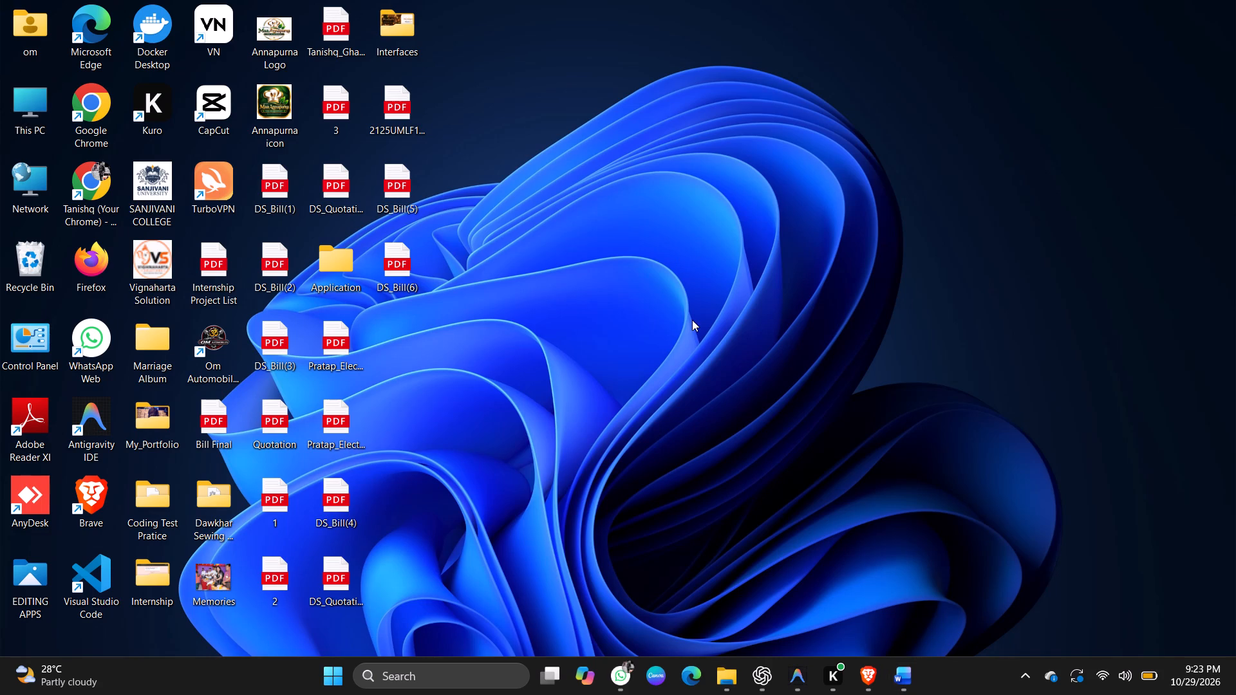
left_click(762, 475)
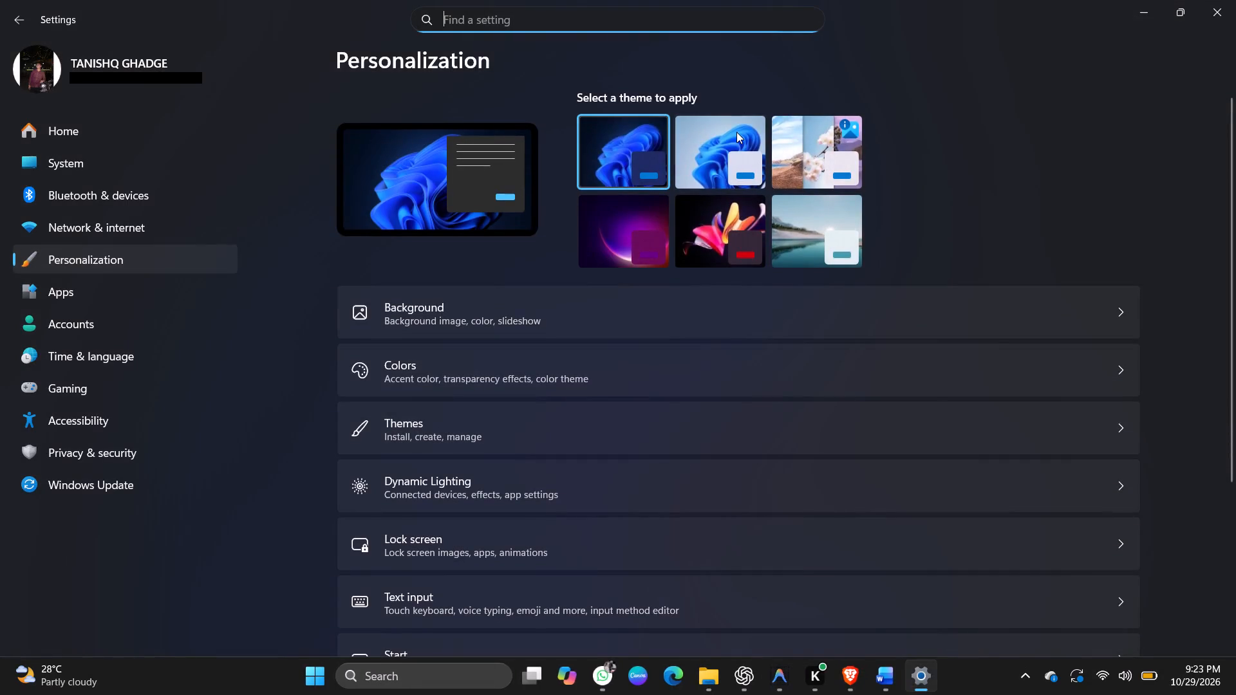
left_click(736, 132)
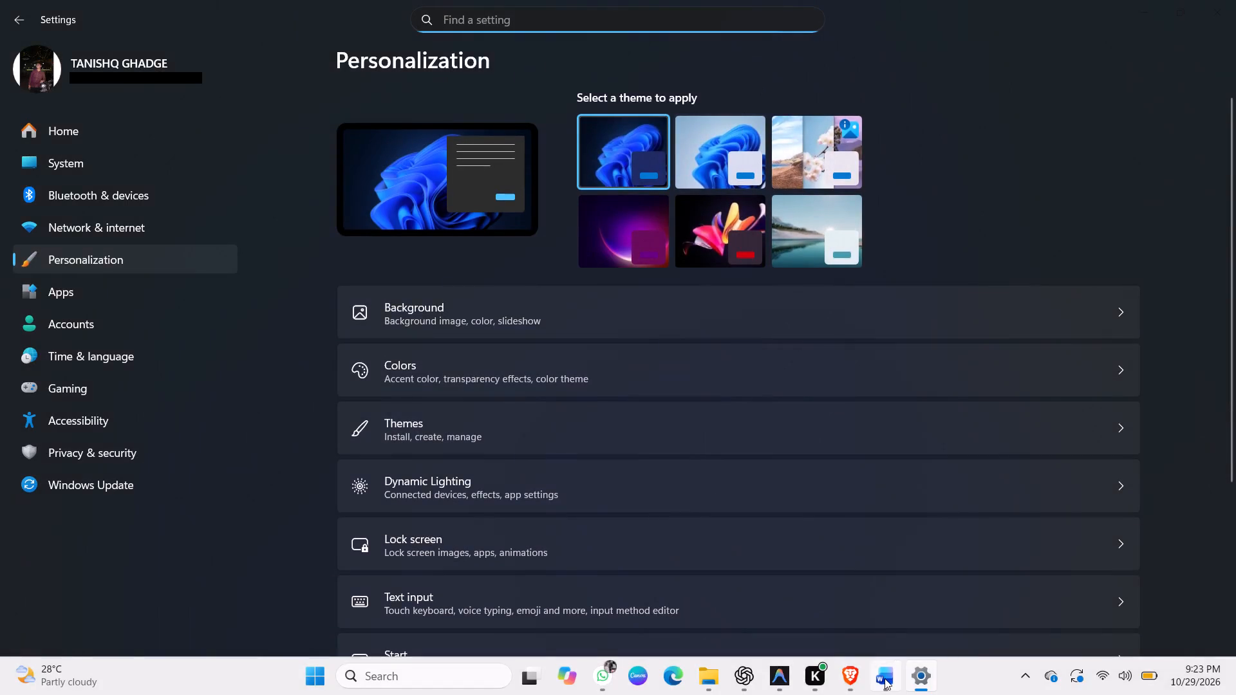
Return to Word and accept converting the PDF to an editable document.
left_click(885, 678)
left_click(658, 412)
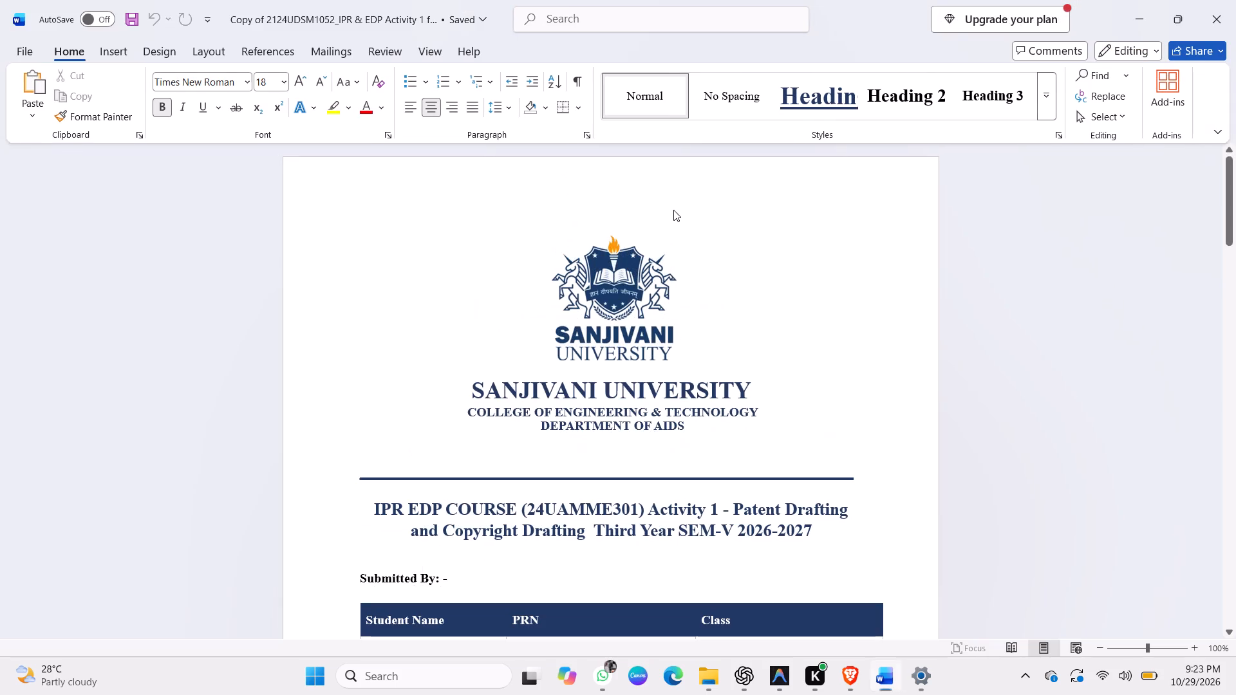
Delete the copyright content from the Assumptions heading above "1. Title and Class of Work" through the end of the document.
scroll(673, 210, "down", 6)
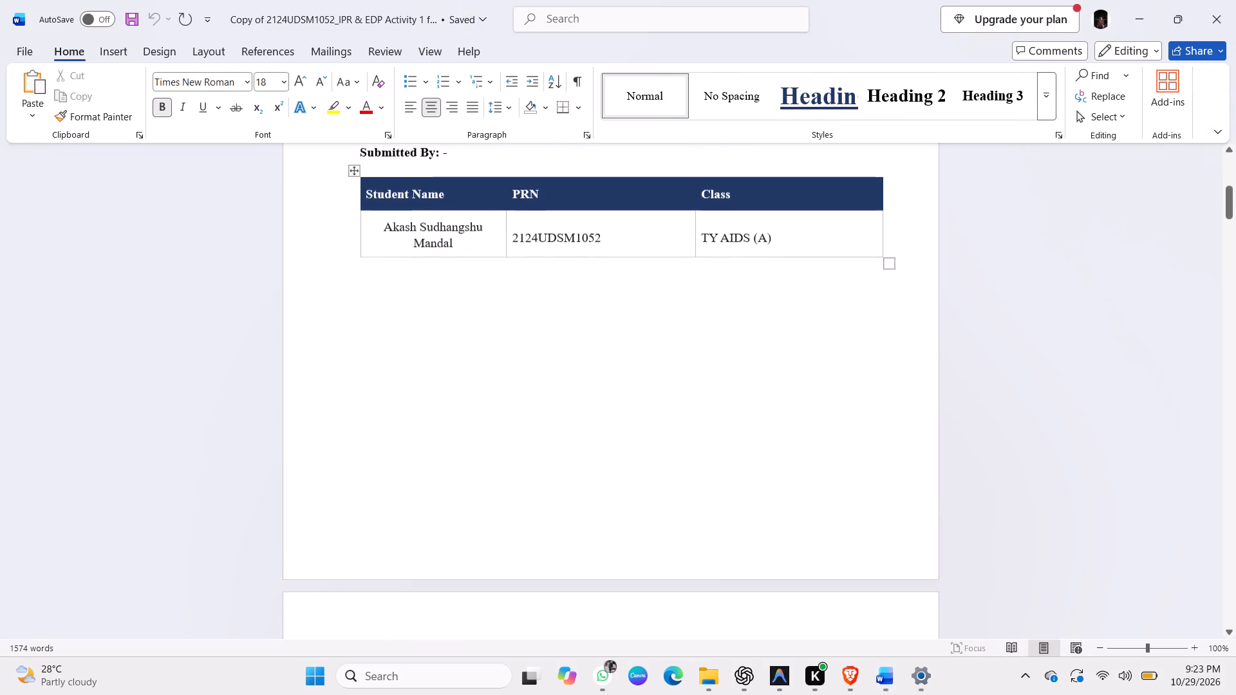
scroll(673, 210, "down", 1)
left_click_drag(345, 329, 366, 338)
left_click(349, 333)
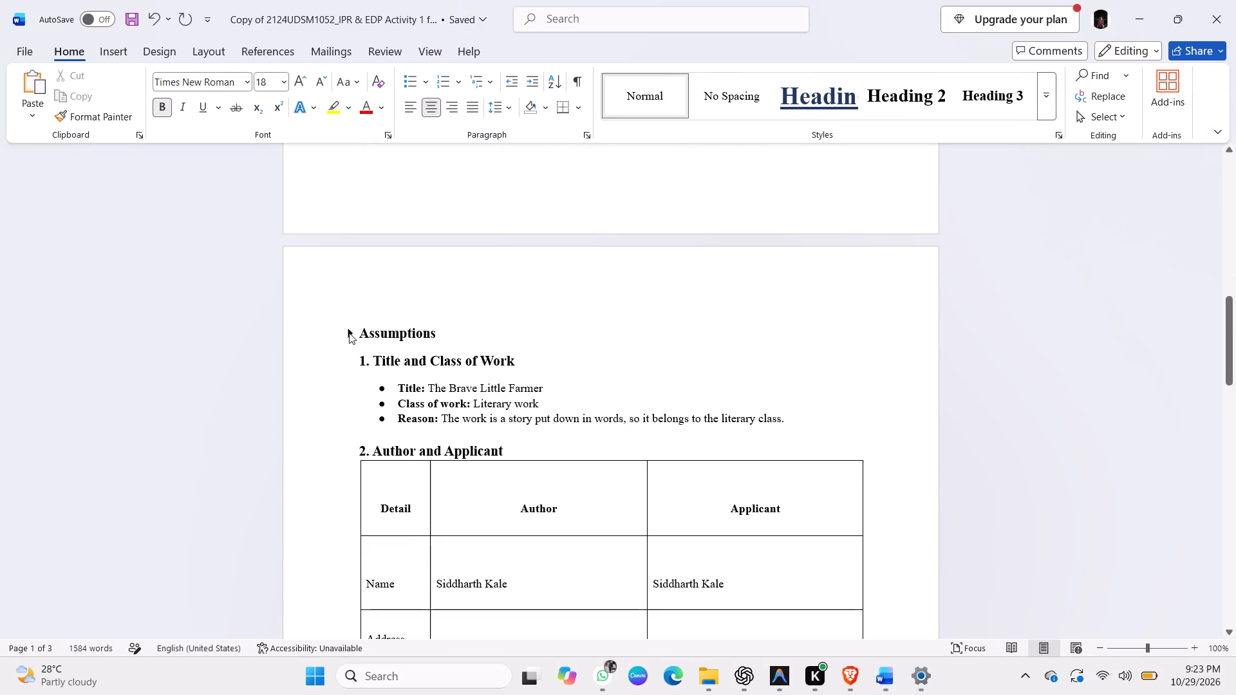
left_click_drag(361, 331, 539, 691)
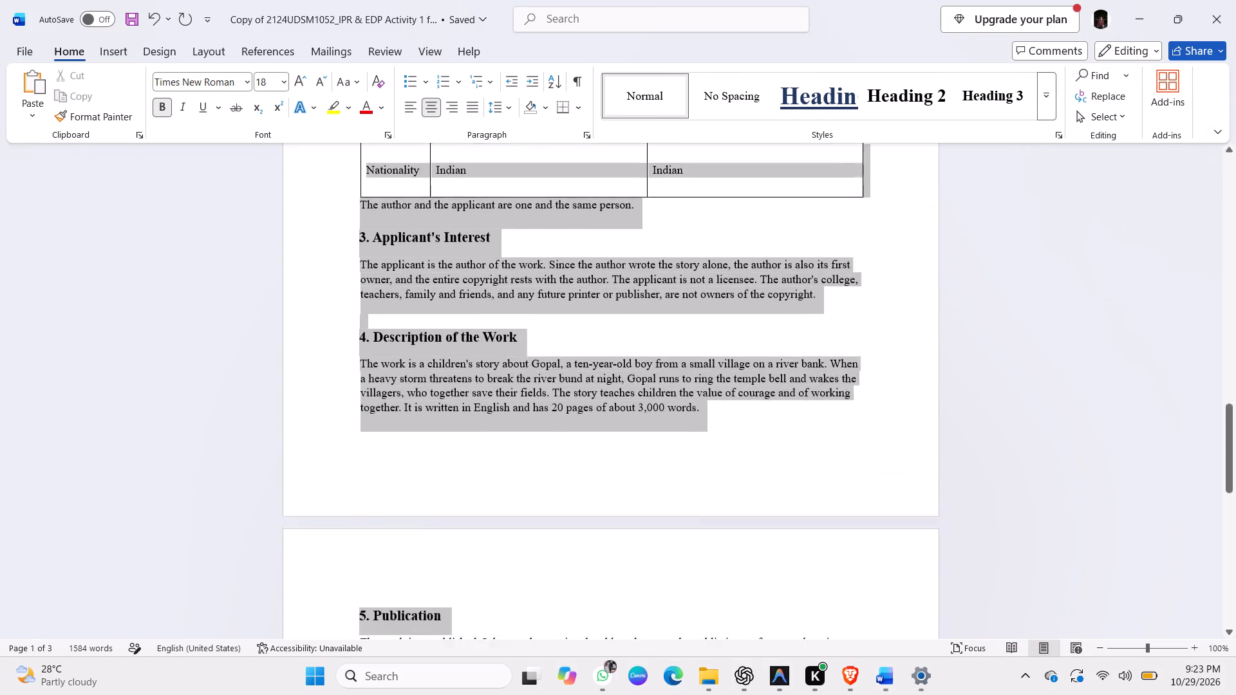
left_click_drag(539, 691, 492, 430)
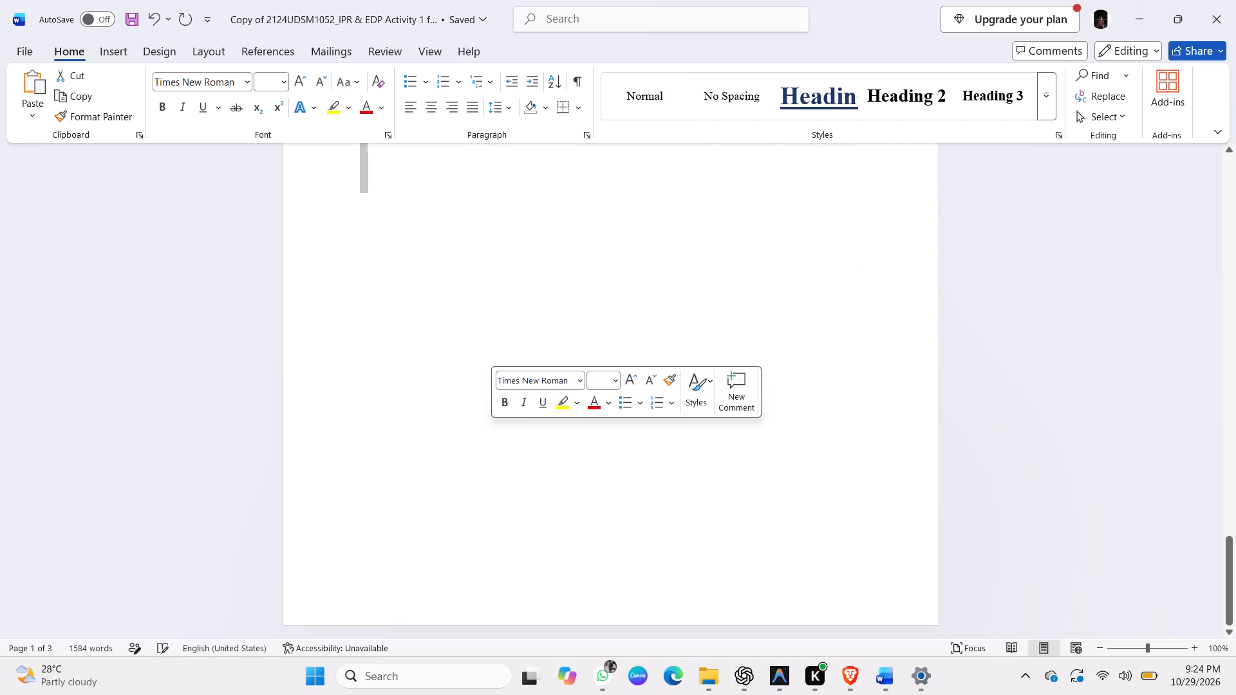
key("BackSpace")
Delete everything from the heading "Q1. Patent – Rain-Sensing Automatic Clothes Drying Stand" to the end of the document.
scroll(492, 430, "up", 14)
scroll(492, 430, "down", 1)
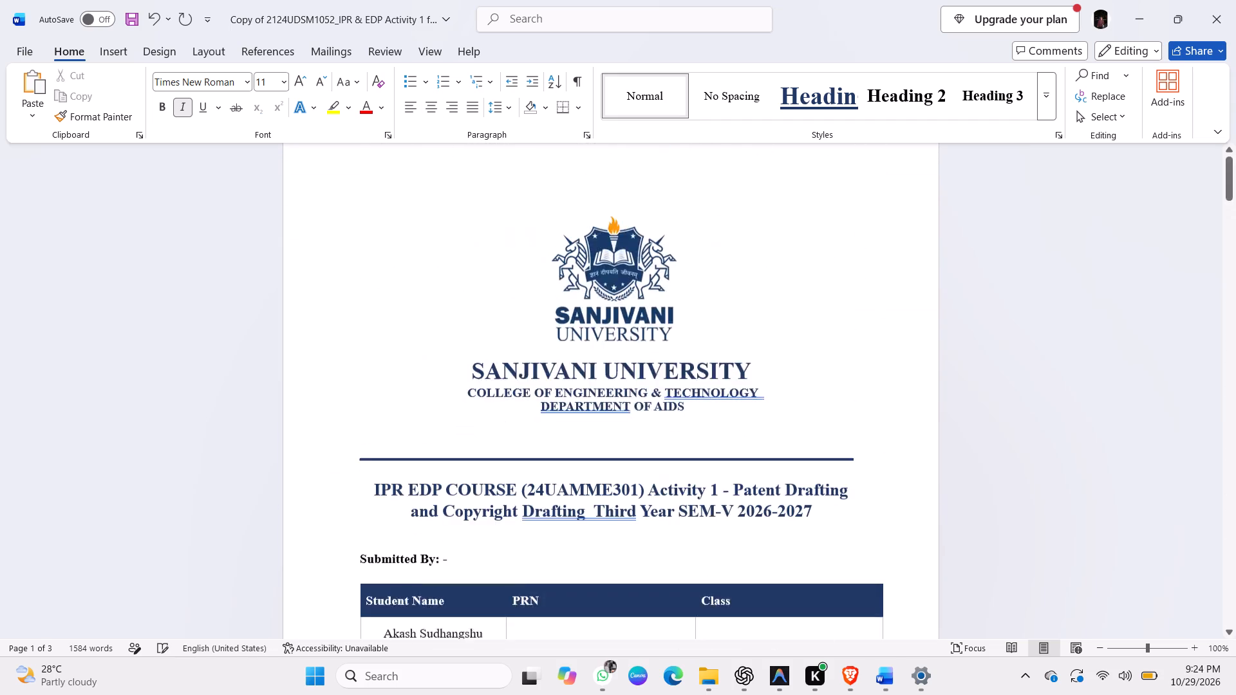
scroll(492, 430, "down", 1)
scroll(492, 430, "up", 3)
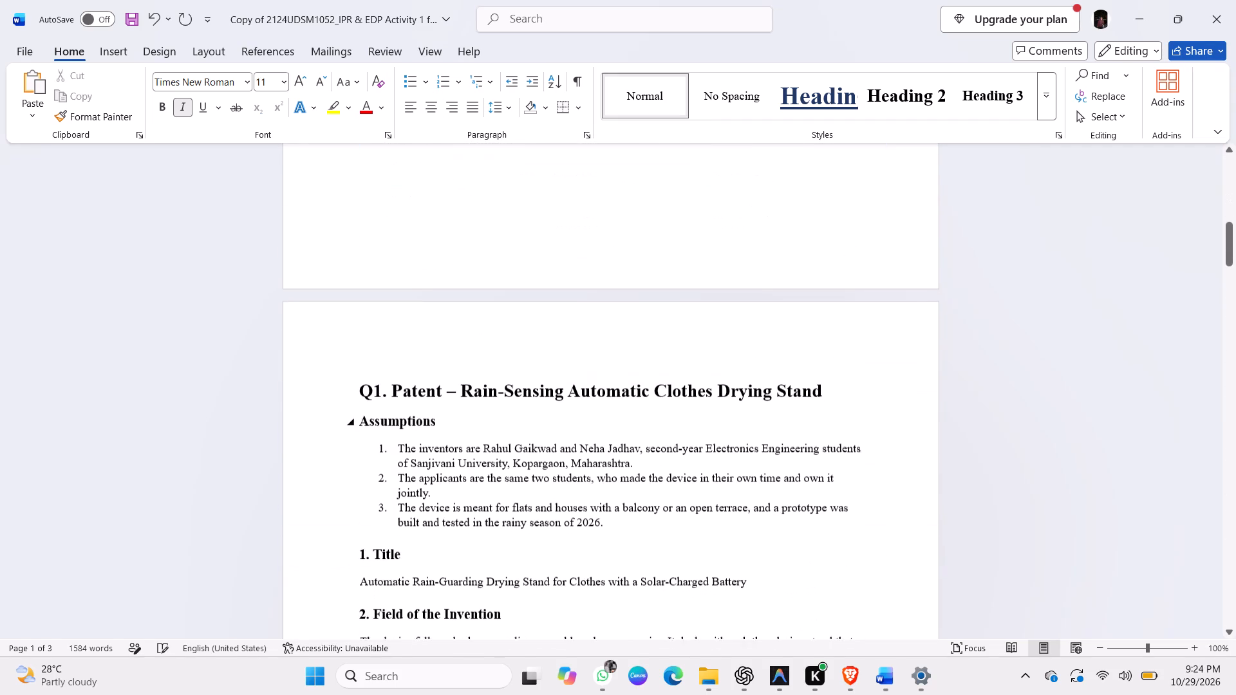
left_click_drag(359, 382, 469, 694)
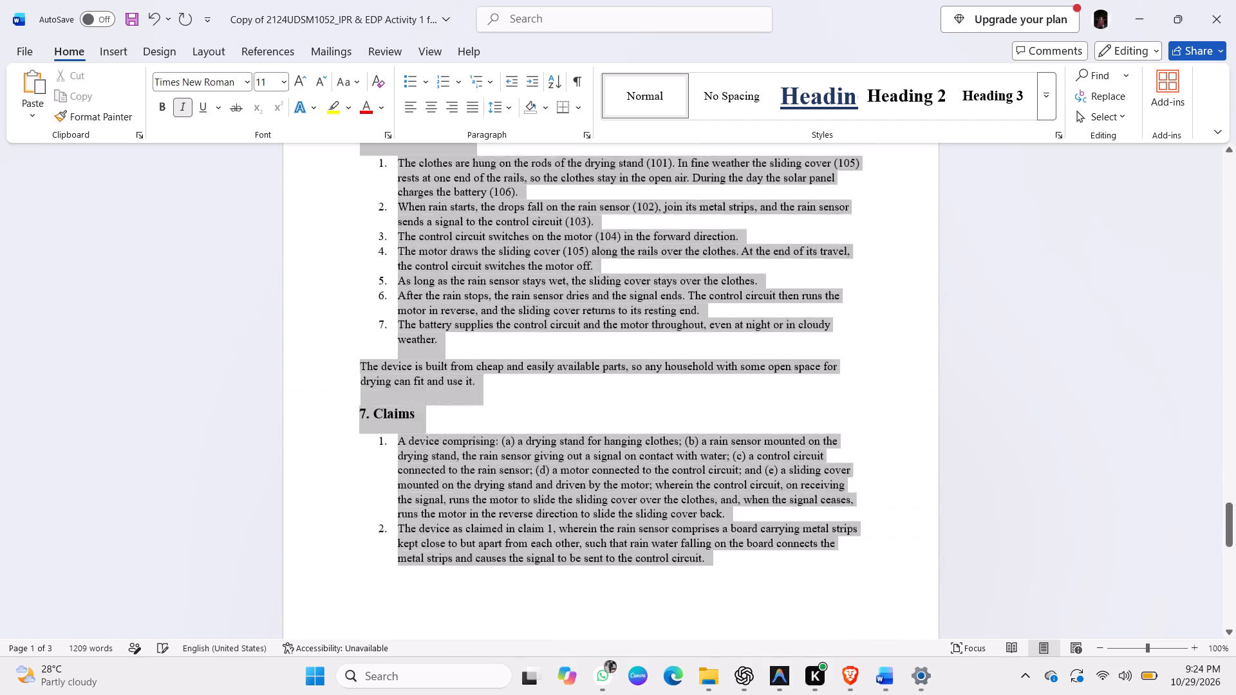
left_click_drag(469, 694, 808, 456)
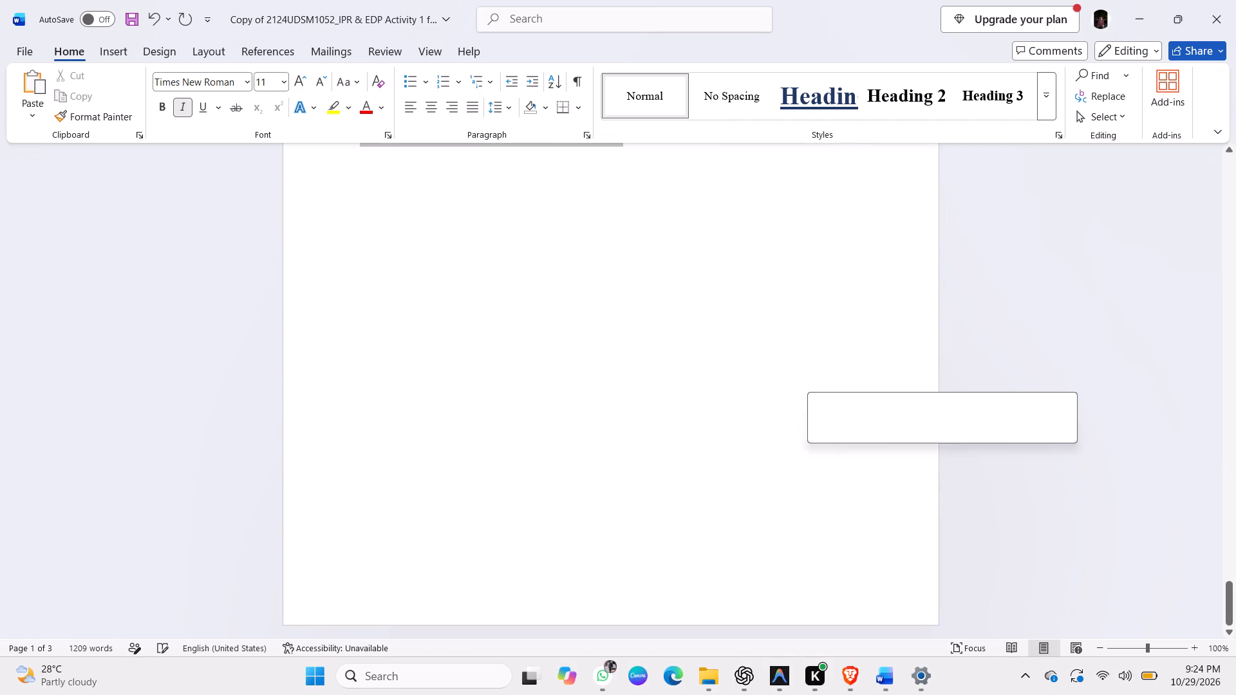
key("BackSpace")
Add blank lines below the cover page table to reach page 2 and paste the copied ChatGPT assignment content there.
scroll(808, 456, "up", 1)
key("Return")
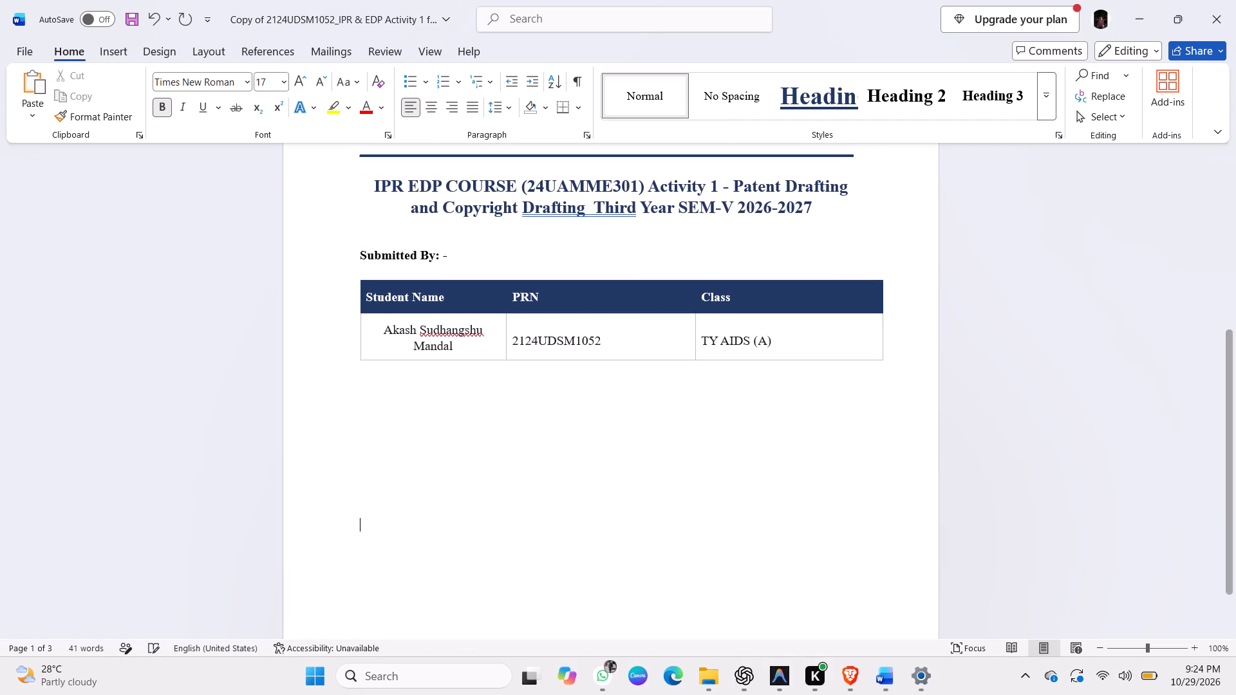
key("Return")
key("Return")
key("Return")
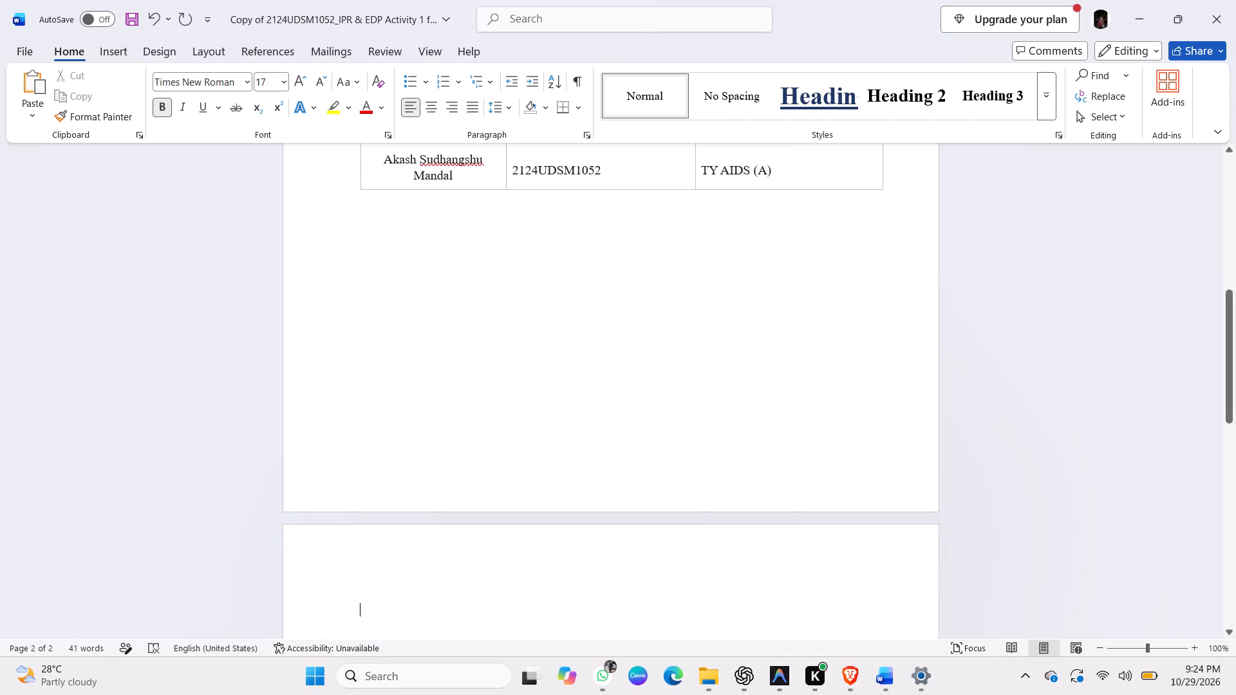
key("ctrl+v")
Replace the student name in the cover page table with the submitting student's full name.
scroll(722, 387, "up", 4)
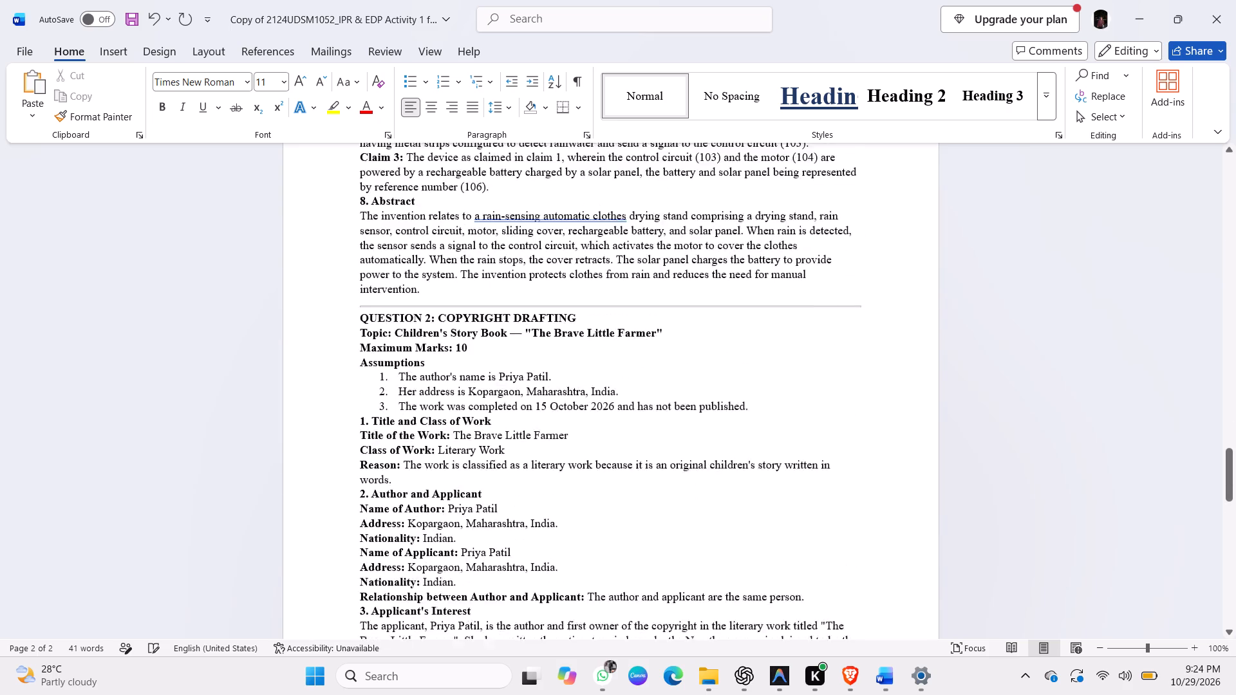
scroll(722, 387, "up", 5)
scroll(722, 387, "down", 1)
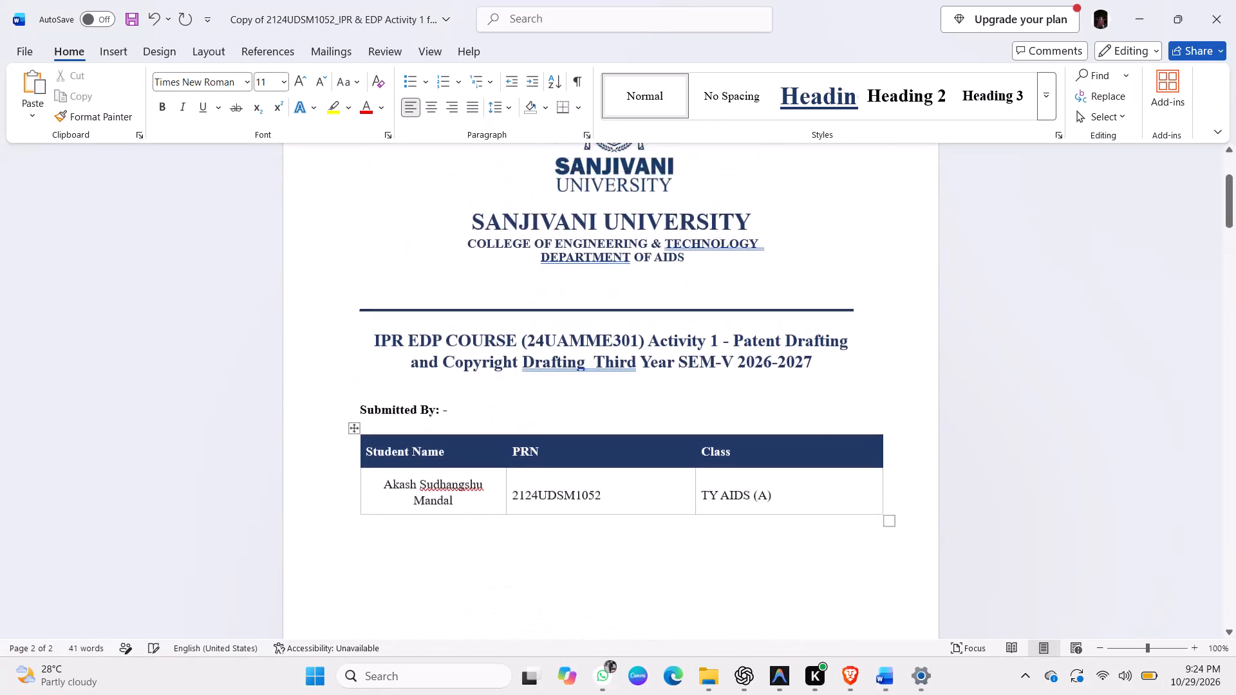
scroll(722, 387, "down", 1)
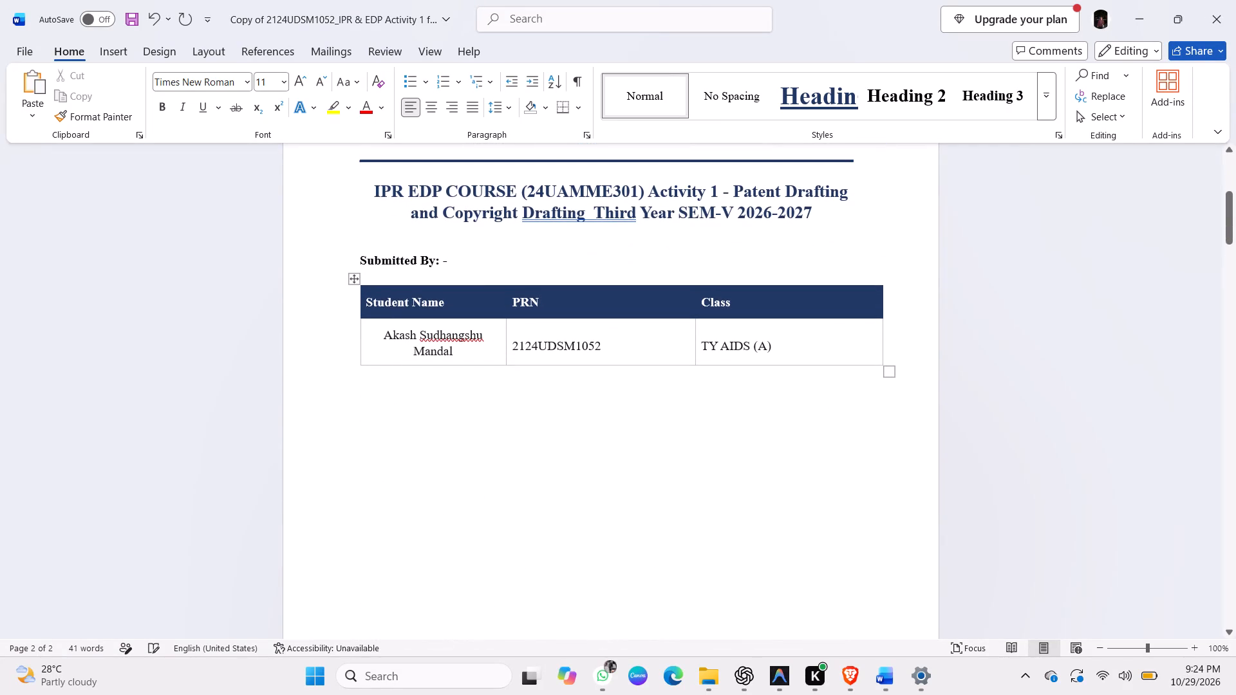
left_click_drag(380, 336, 462, 356)
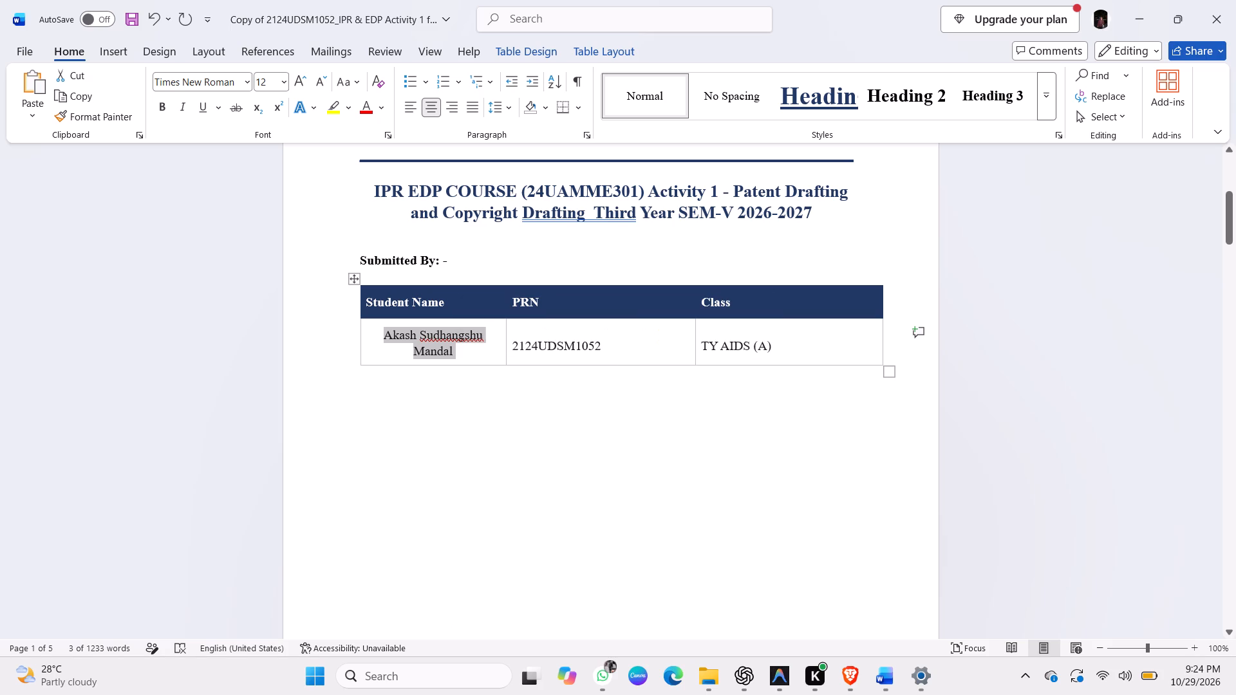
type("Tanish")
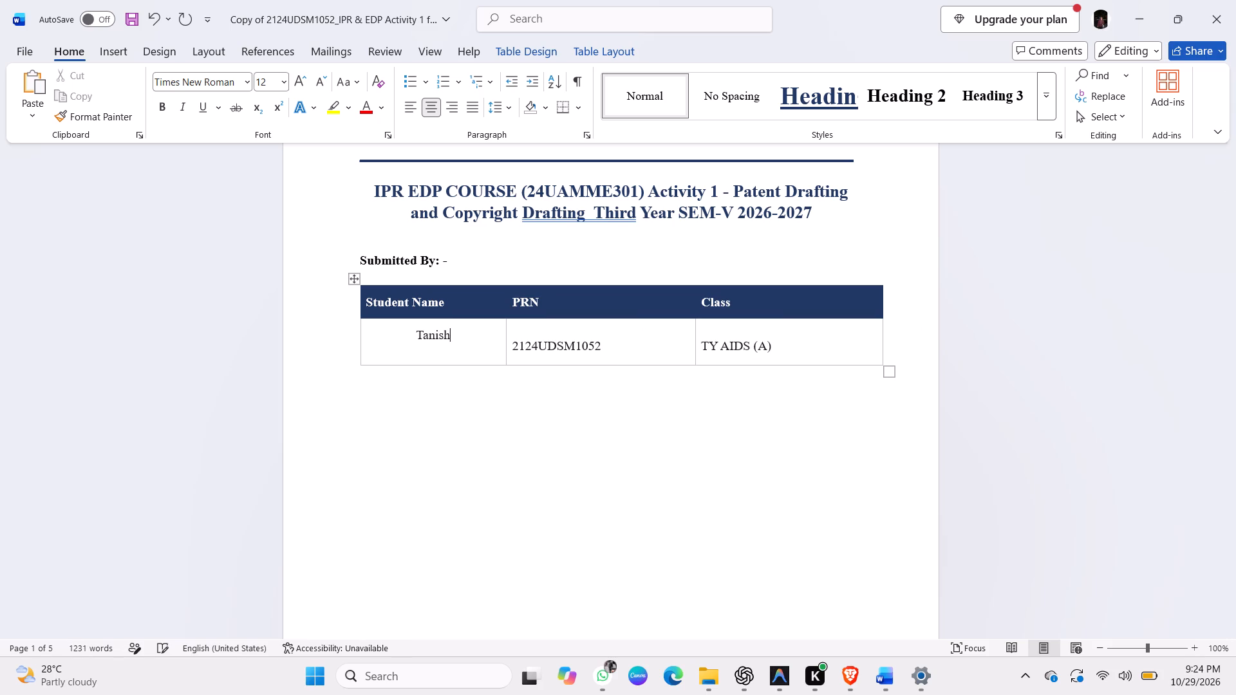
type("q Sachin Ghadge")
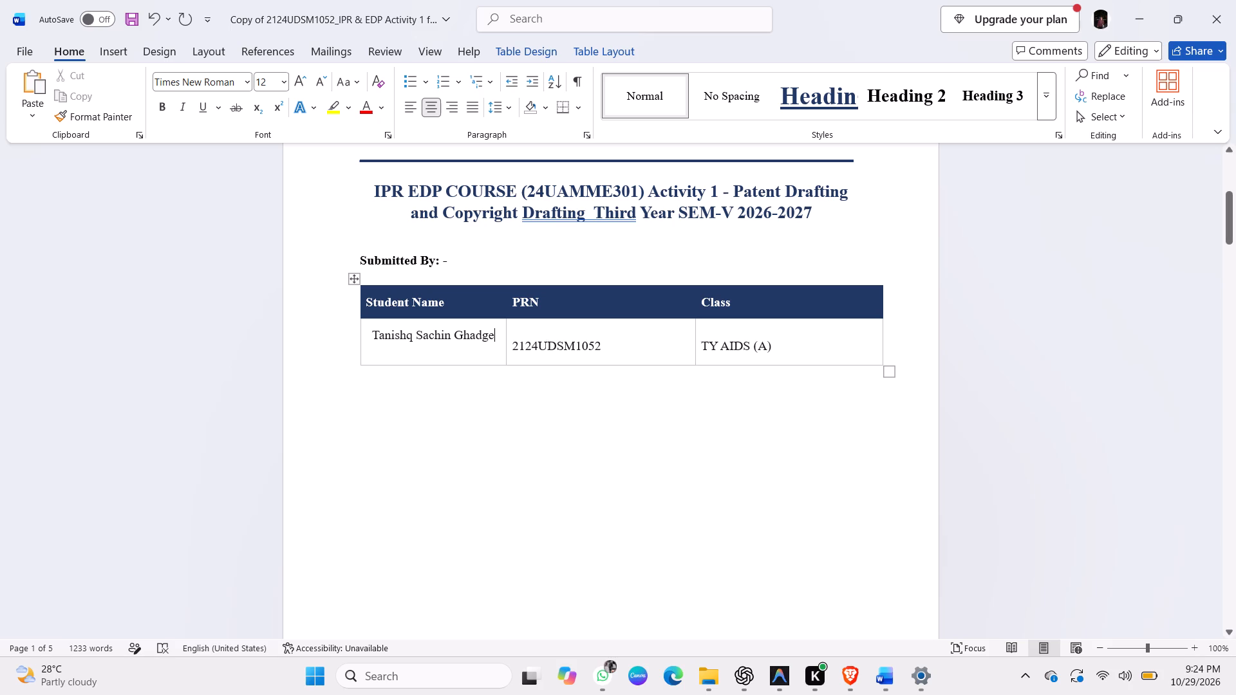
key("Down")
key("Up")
Replace the PRN in the cover page table with the submitting student's PRN.
left_click_drag(516, 339, 592, 342)
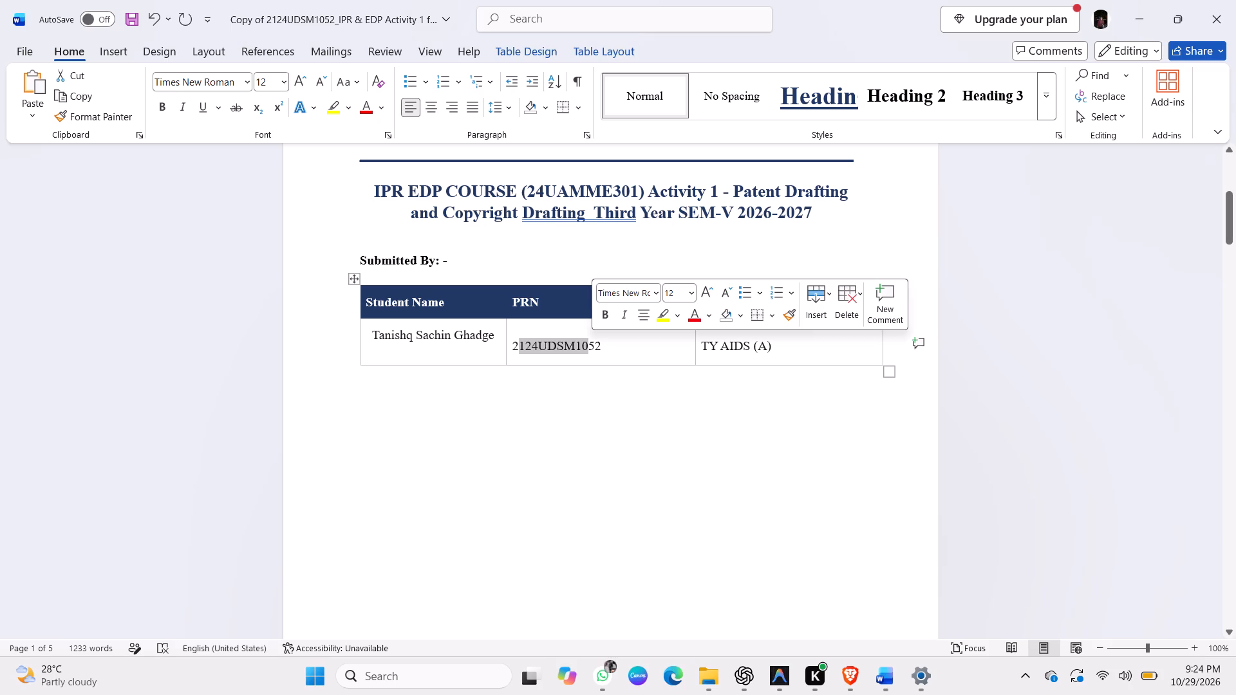
left_click(606, 342)
key("BackSpace")
key("BackSpace")
key("BackSpace")
key("BackSpace")
key("BackSpace")
key("BackSpace")
key("BackSpace")
key("BackSpace")
key("BackSpace")
key("BackSpace")
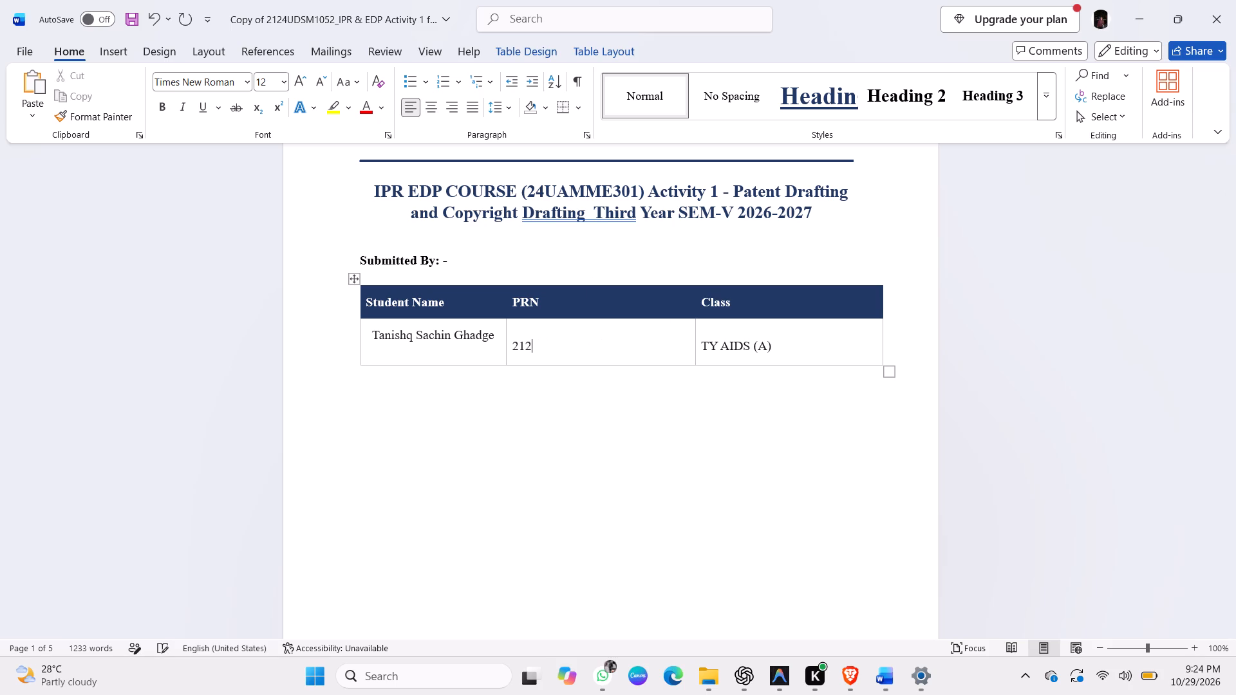
key("BackSpace")
key("BackSpace")
key("BackSpace")
key("BackSpace")
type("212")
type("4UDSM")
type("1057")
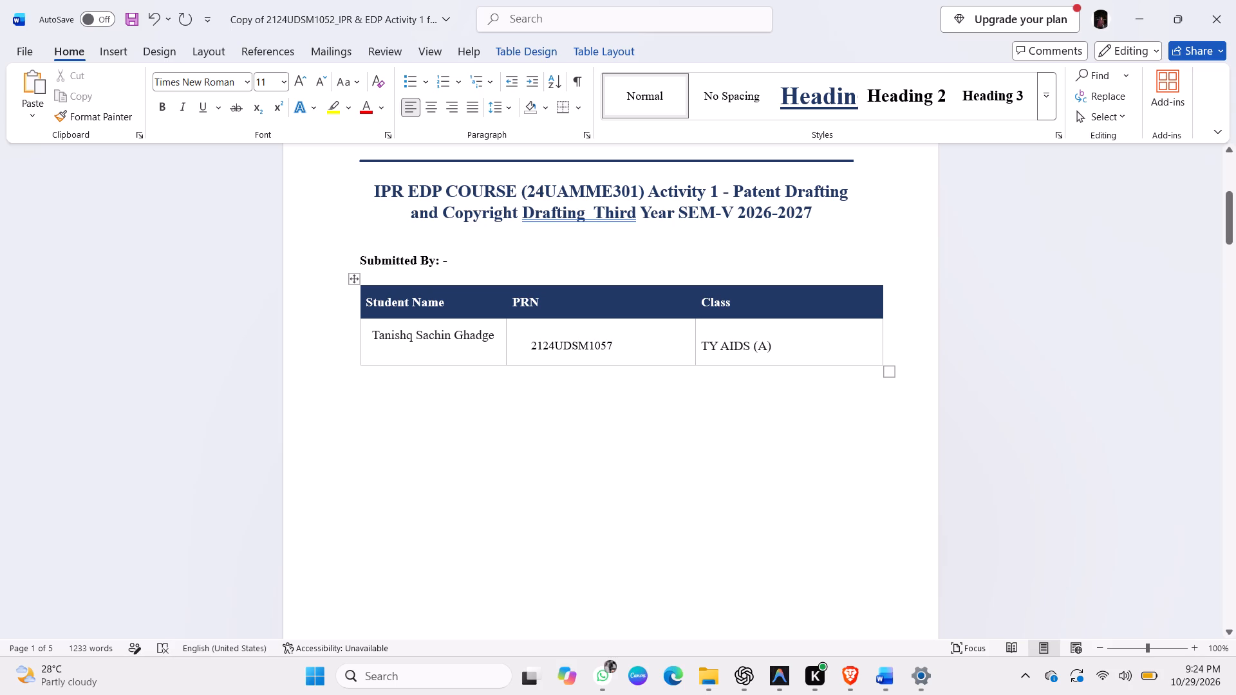
Center the student details row of the cover page table and set its line spacing to 2.5.
left_click_drag(370, 333, 762, 351)
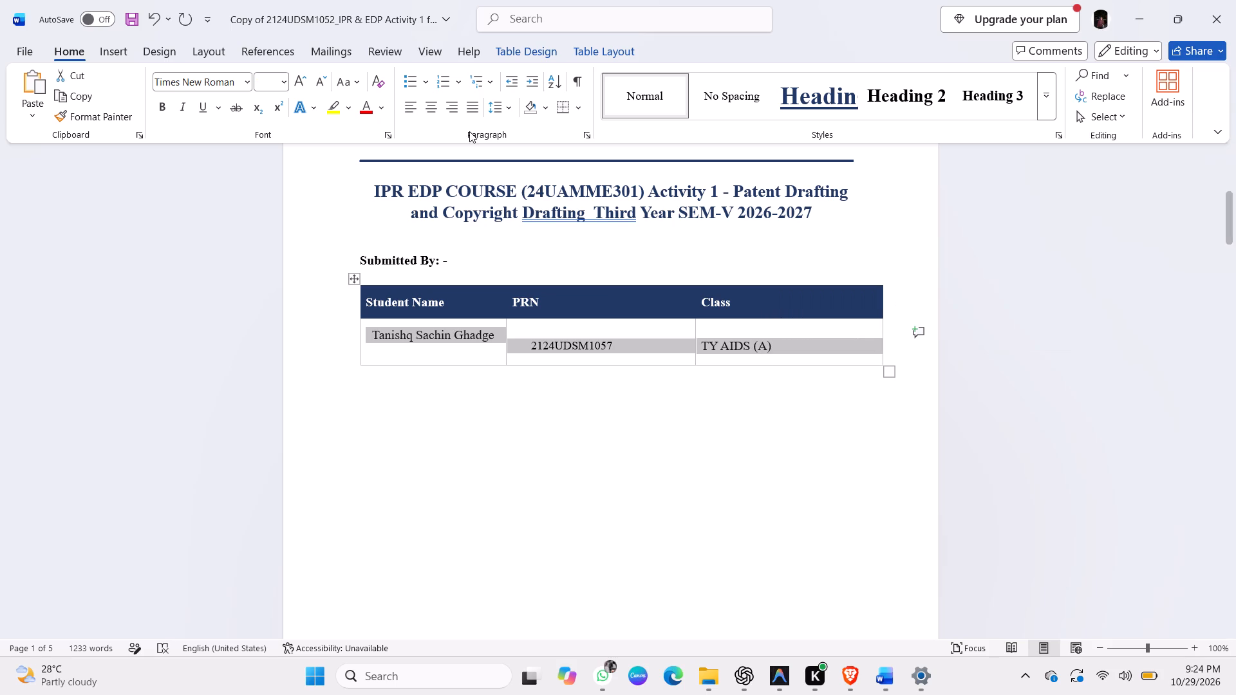
left_click(436, 106)
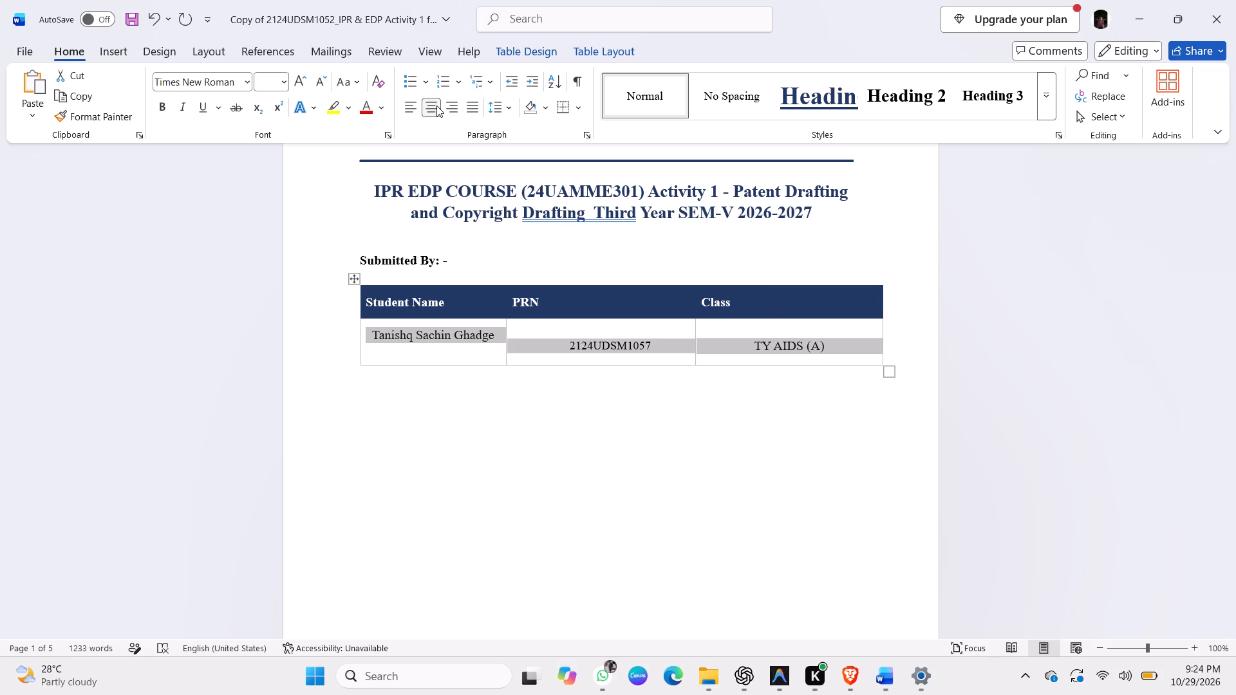
left_click(512, 105)
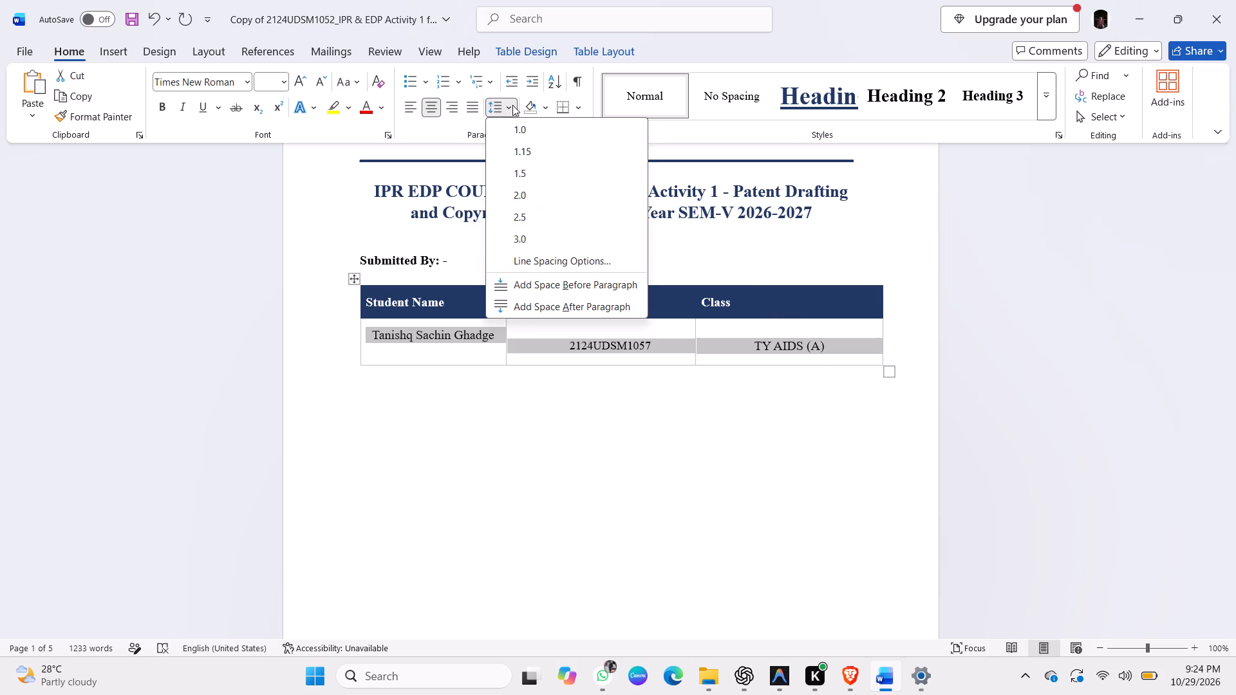
left_click(541, 218)
left_click(593, 431)
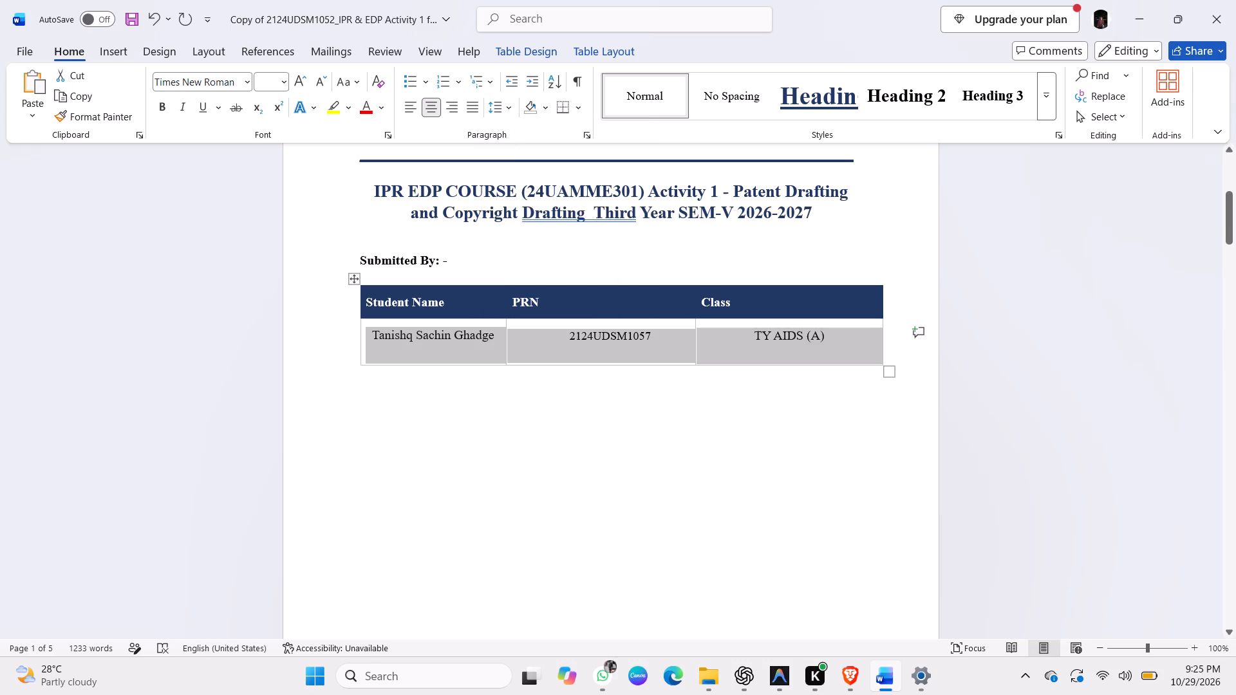
Delete the pasted title block on page 2, from "SANJIVANI UNIVERSITY" through the "Submission Date" line.
scroll(593, 431, "down", 3)
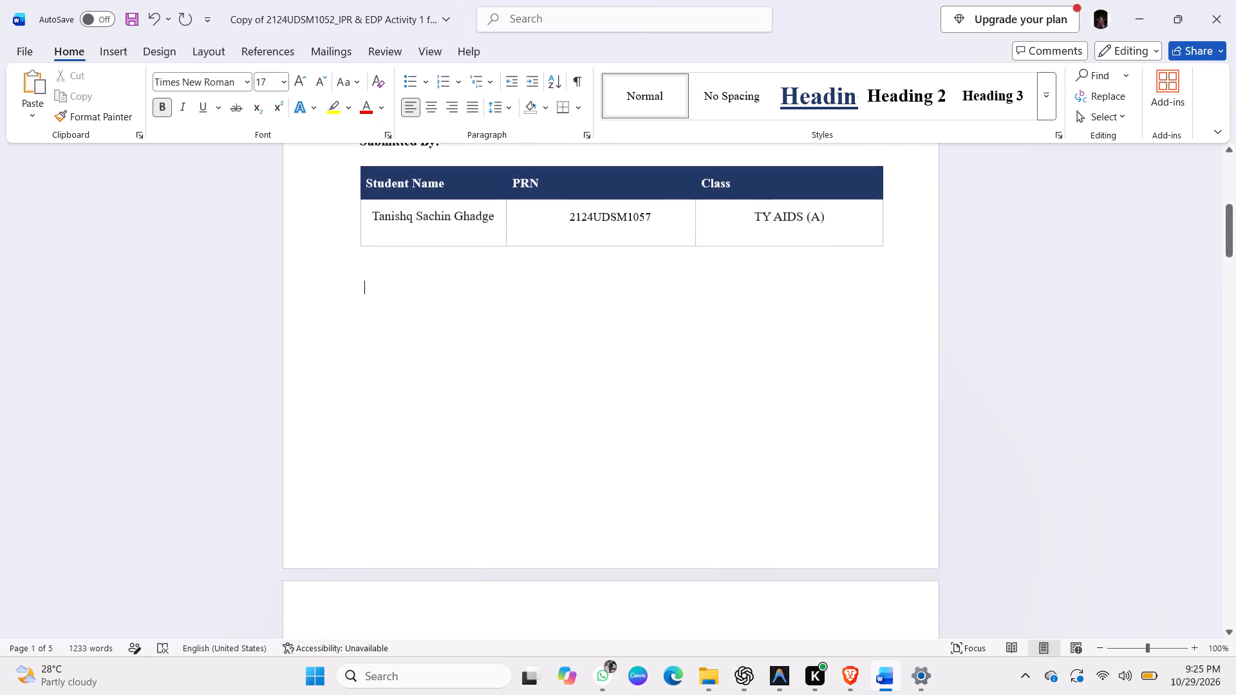
scroll(593, 431, "down", 2)
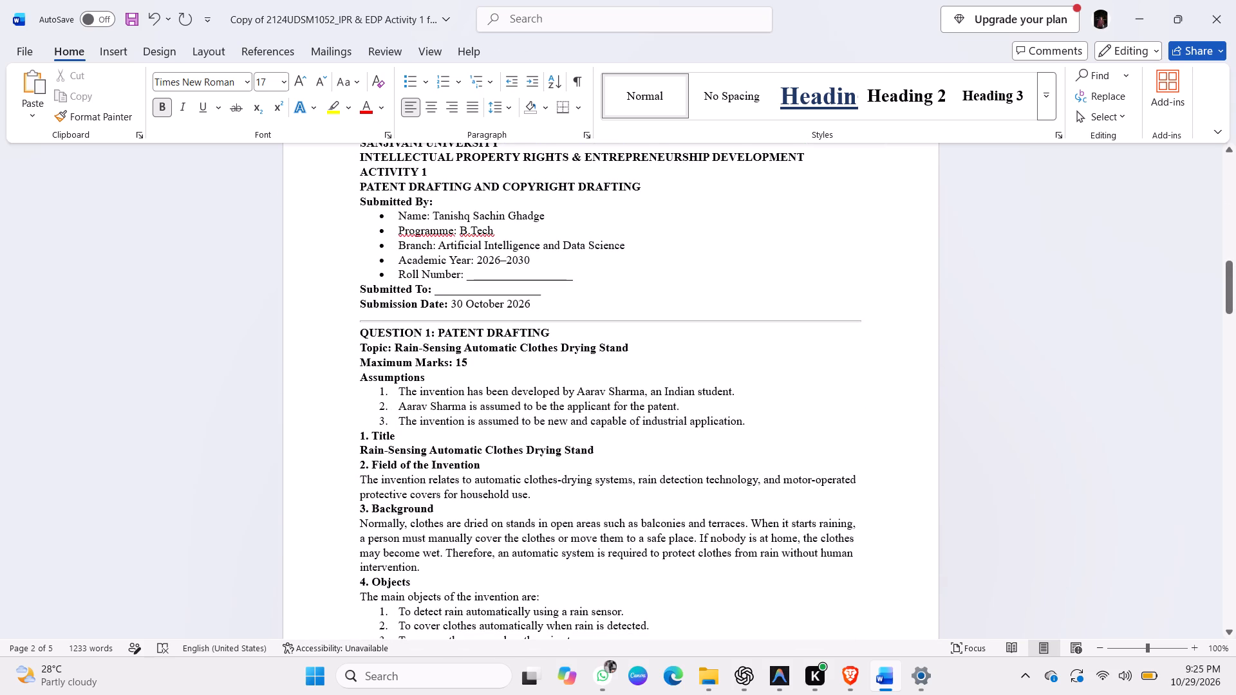
scroll(538, 305, "up", 1)
left_click_drag(545, 441, 373, 297)
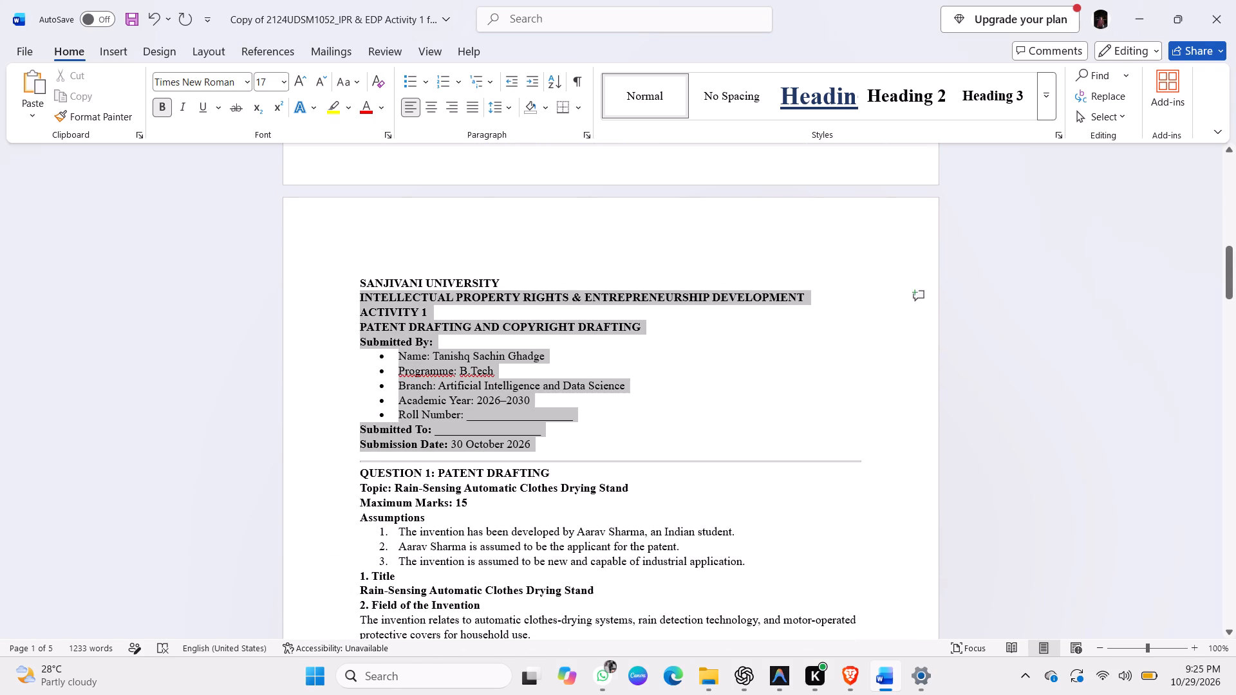
left_click_drag(373, 297, 352, 286)
key("BackSpace")
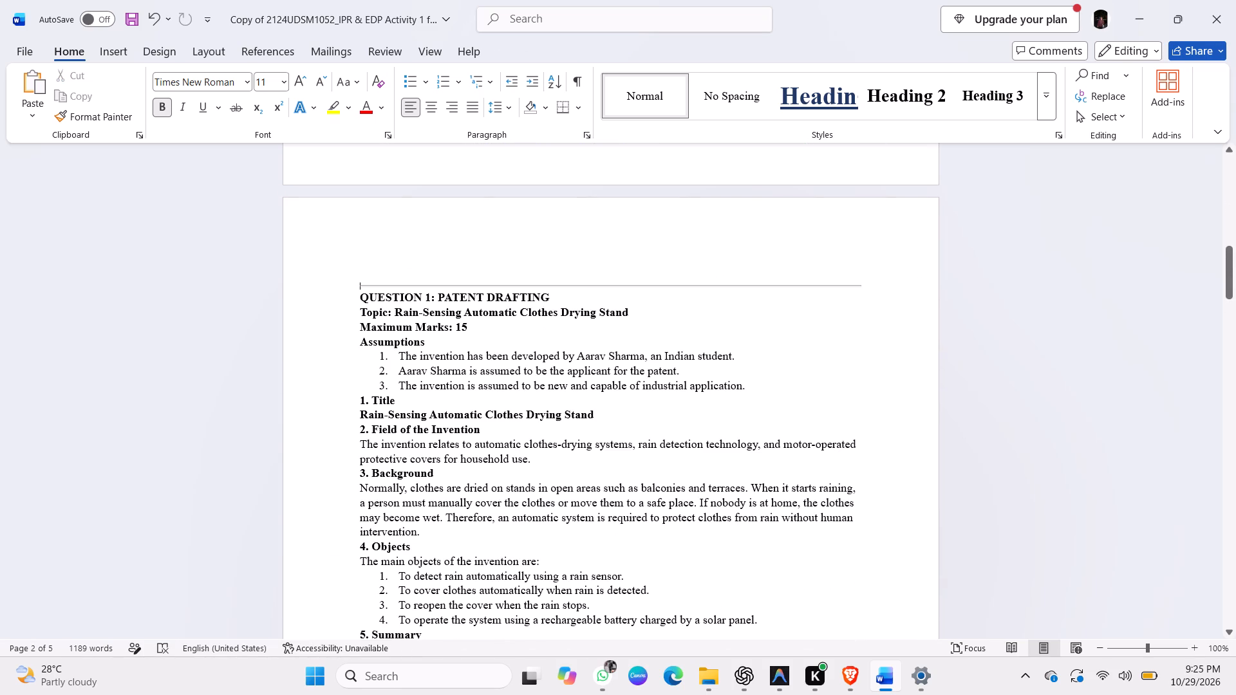
Delete the horizontal line above "QUESTION 1: PATENT DRAFTING", keeping that heading on page 2.
left_click(390, 286)
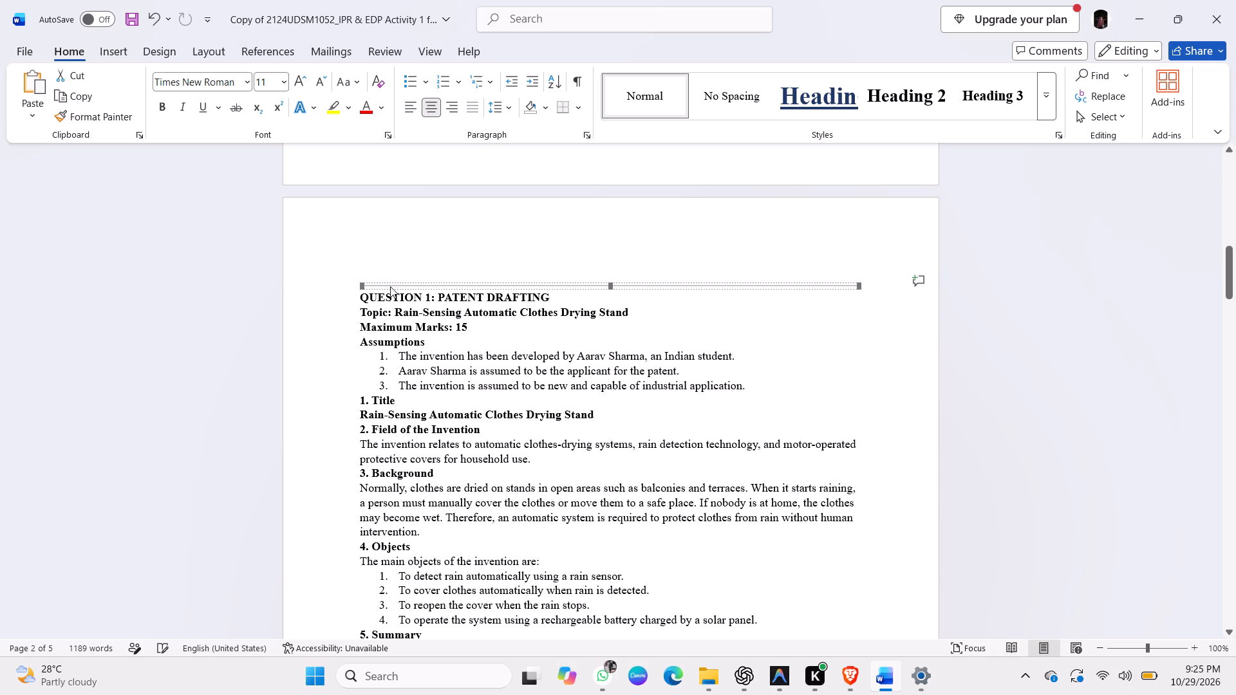
key("Delete")
key("BackSpace")
key("Return")
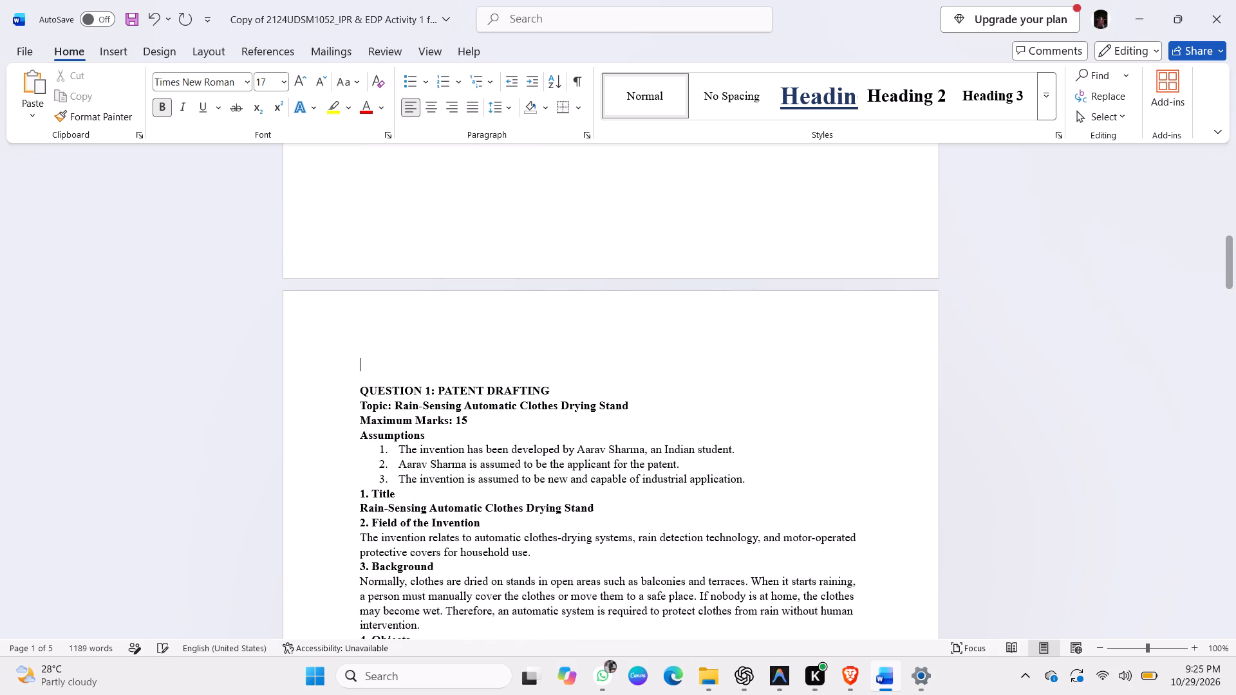
Remove the empty line above the "QUESTION 1: PATENT DRAFTING" heading at the top of page 2.
scroll(447, 373, "down", 11)
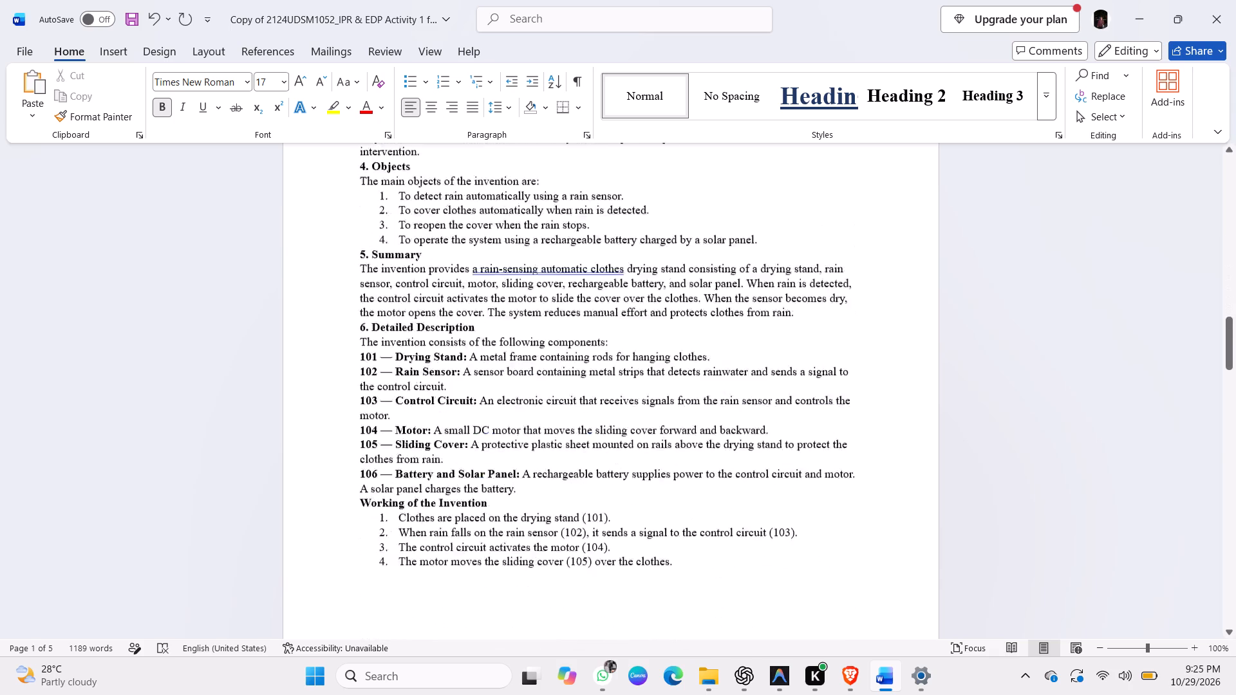
scroll(447, 373, "down", 3)
scroll(447, 373, "up", 2)
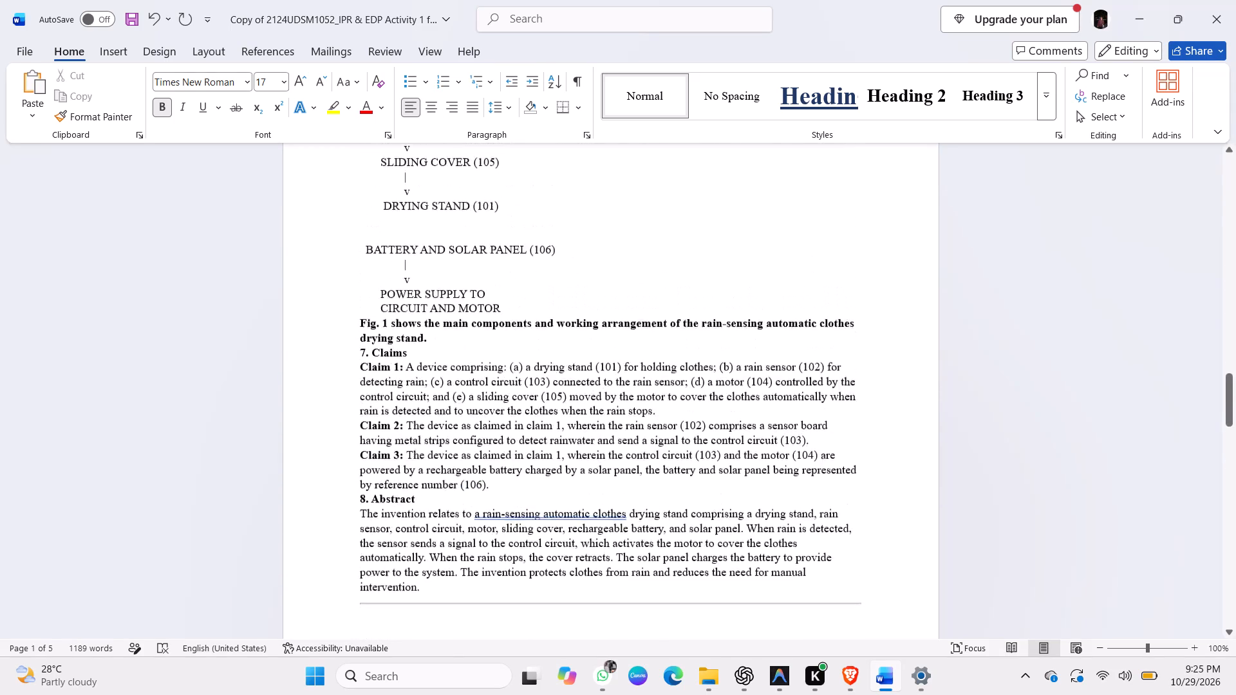
scroll(447, 373, "up", 5)
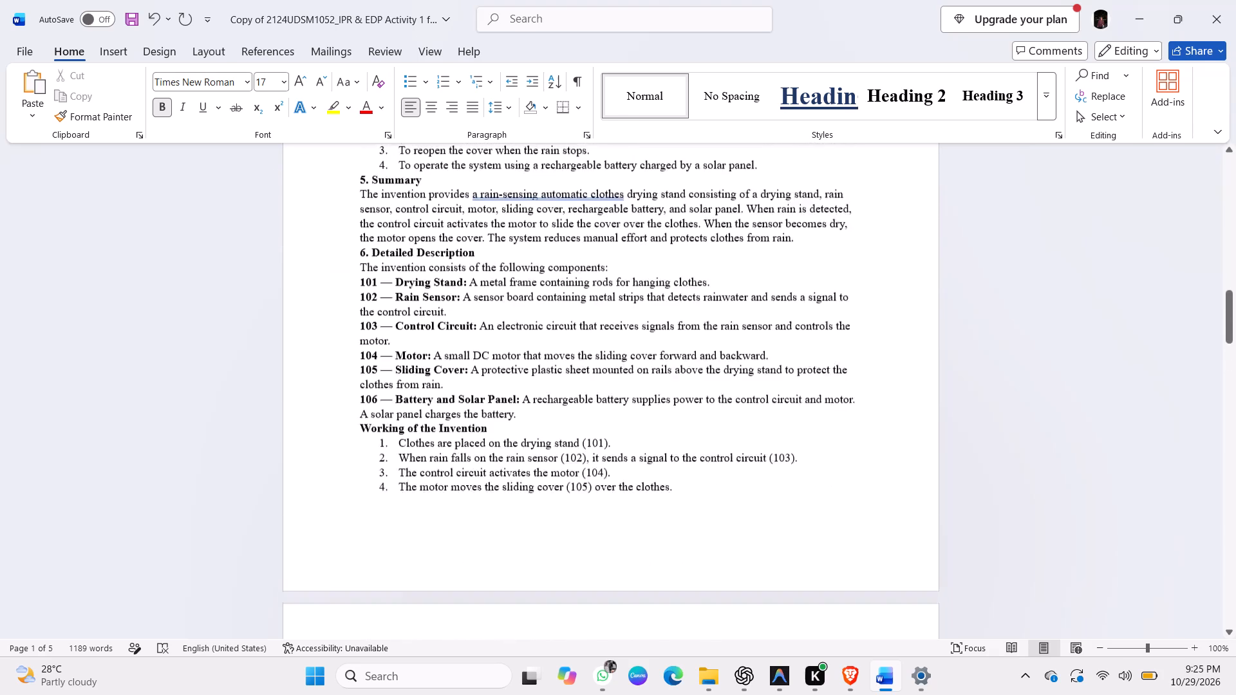
scroll(447, 373, "up", 2)
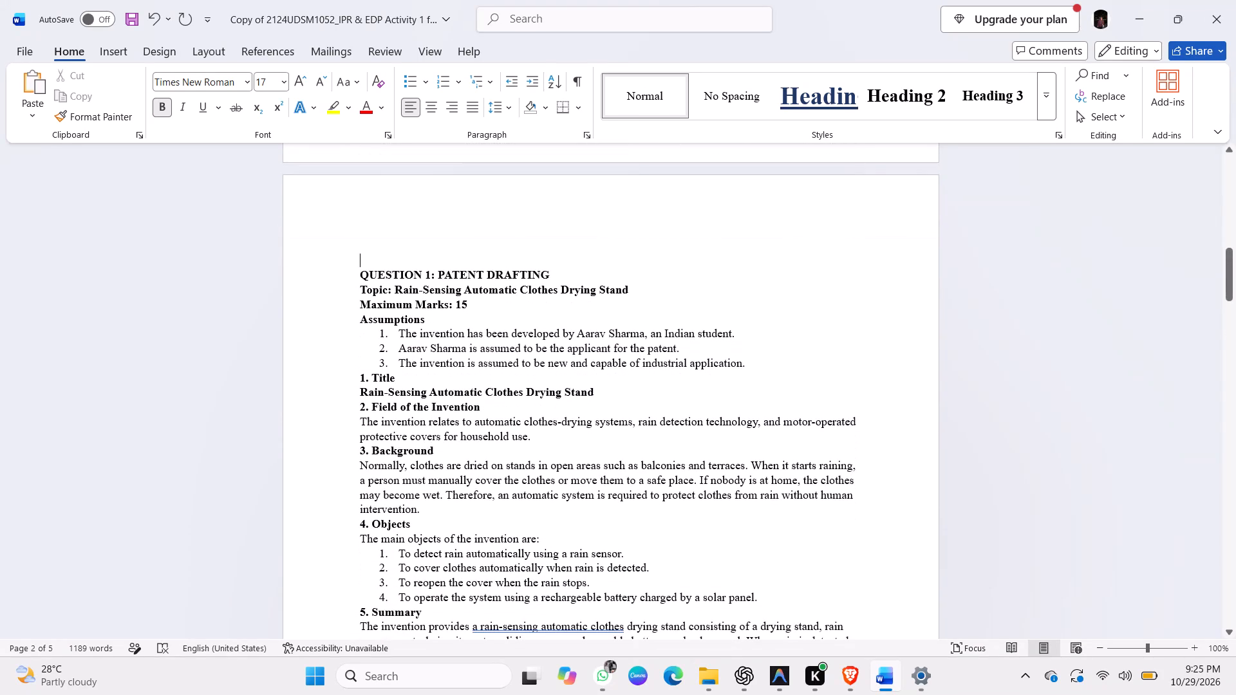
key("Down")
key("BackSpace")
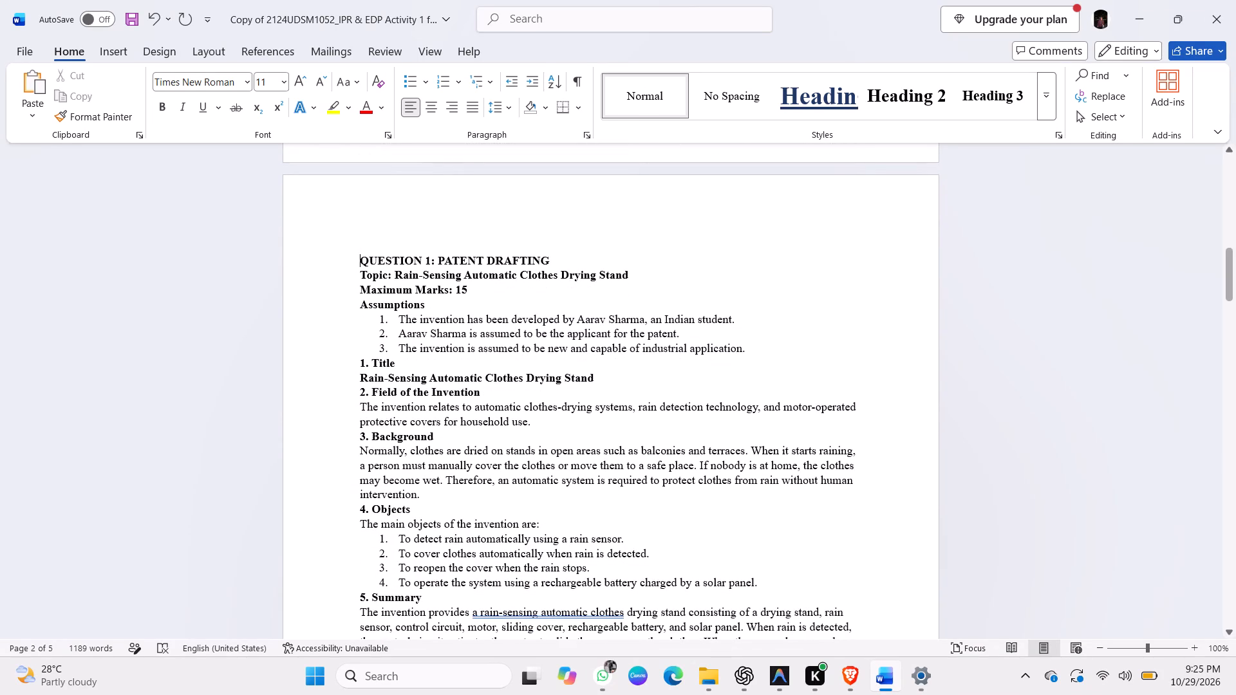
Open the original IPR & EDP Activity 1 PDF from the Downloads folder in Edge and place it side by side with the Word document.
left_click(395, 228)
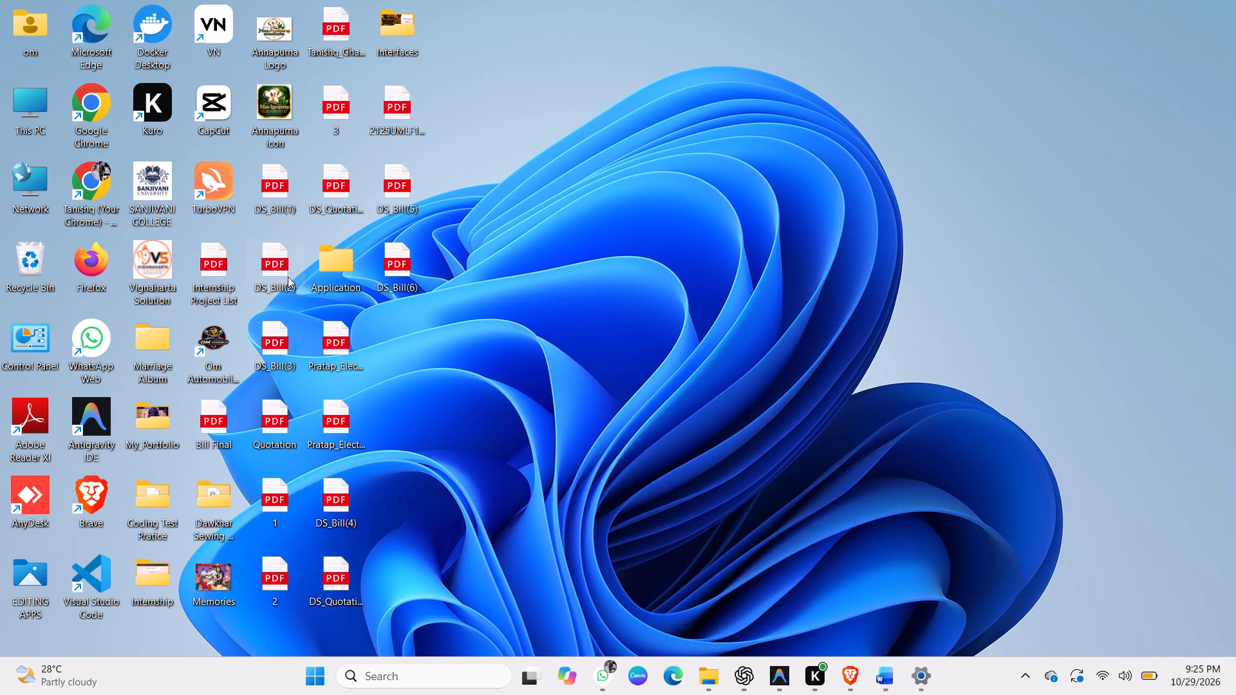
double_click(31, 115)
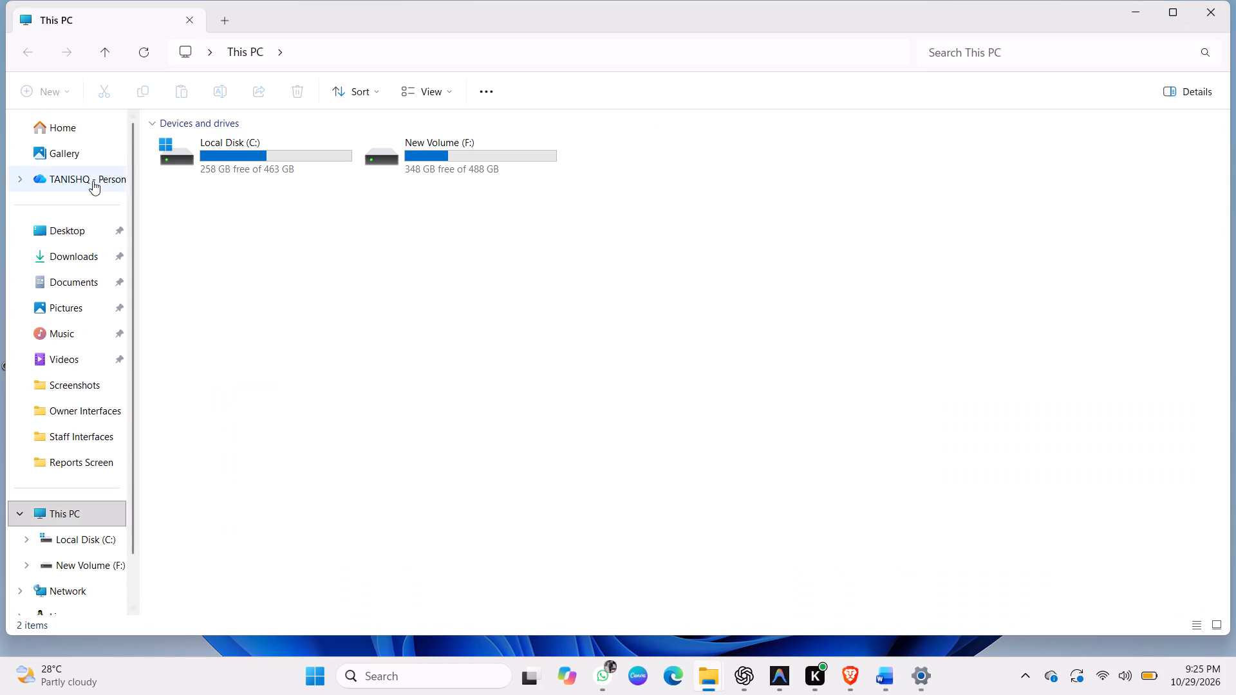
double_click(62, 257)
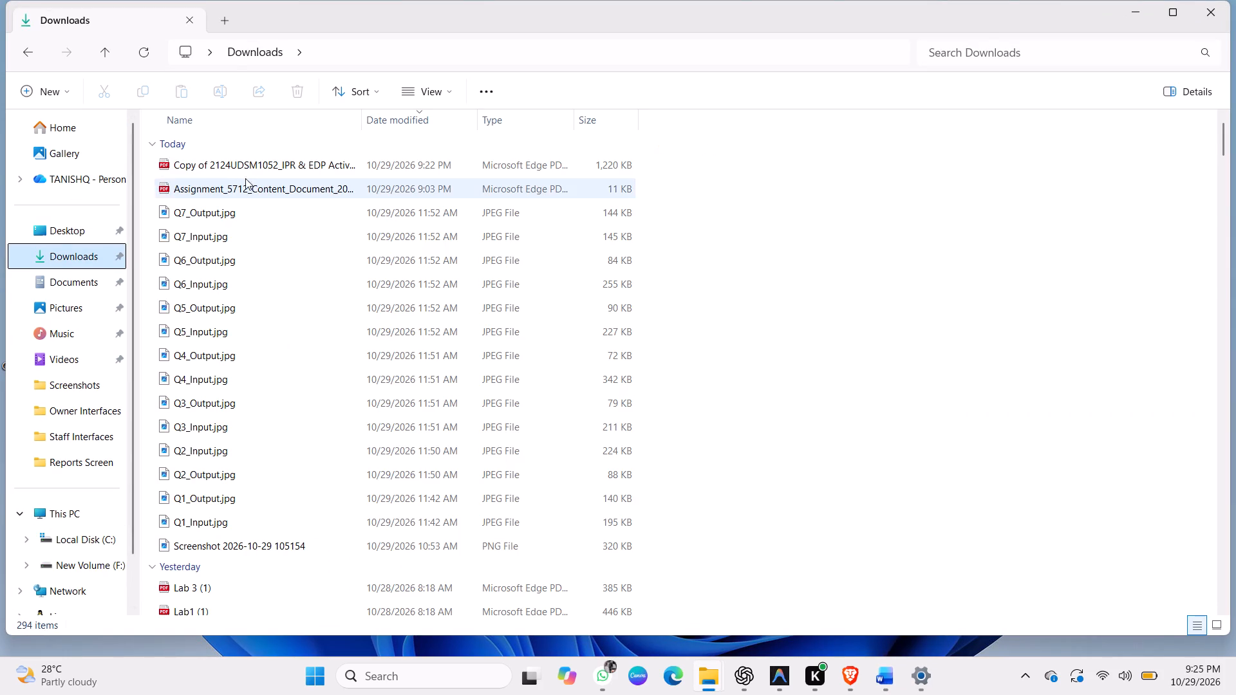
double_click(251, 172)
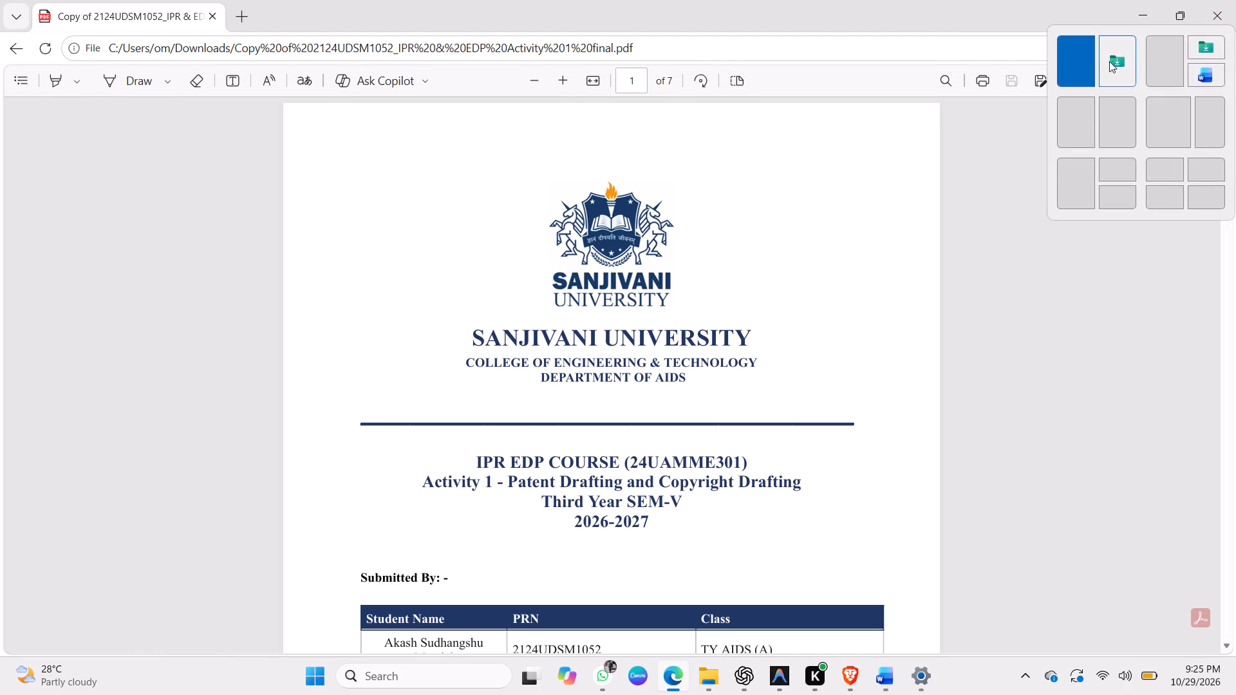
left_click(1093, 128)
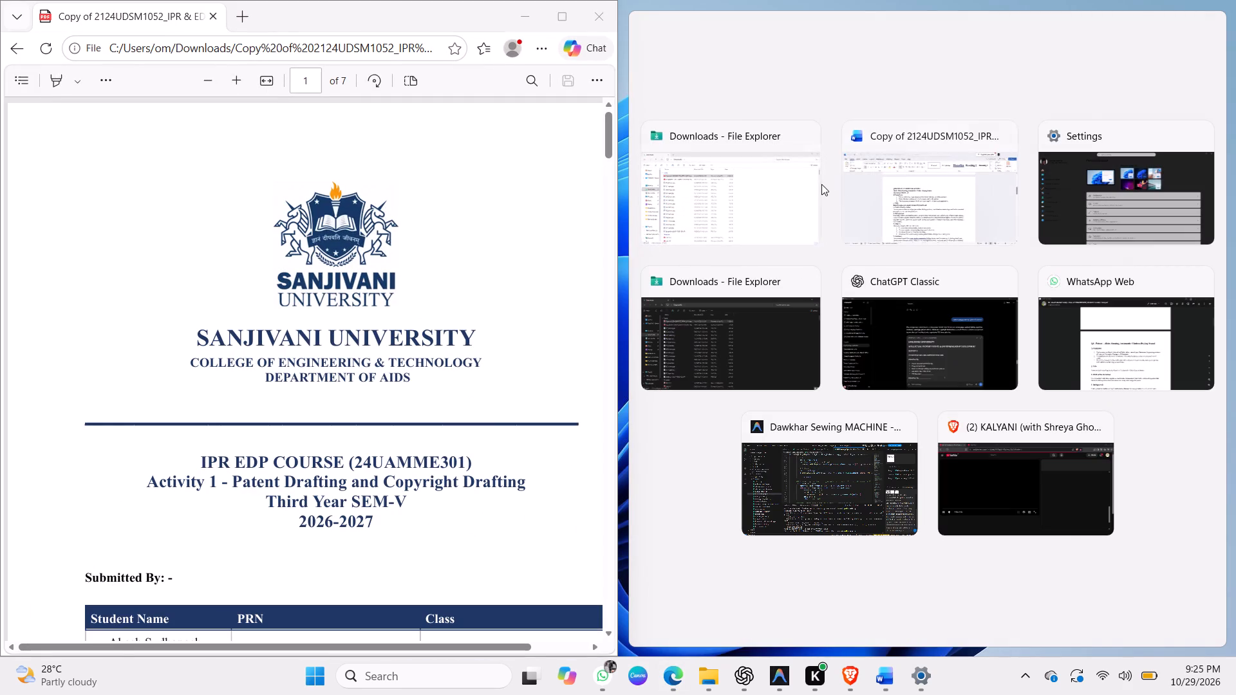
left_click(898, 170)
Set the "QUESTION 1: PATENT DRAFTING" heading on page 2 to 16 pt, using the original PDF's Q1 heading as reference.
scroll(407, 335, "down", 2)
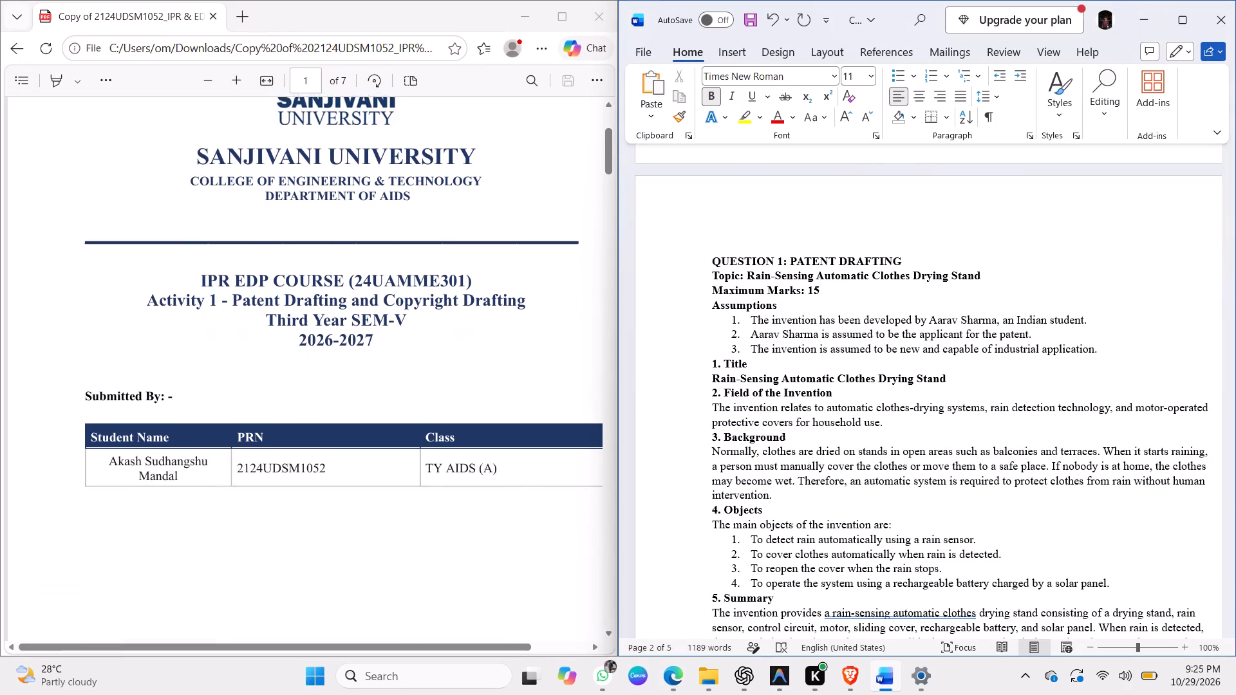
scroll(407, 335, "down", 5)
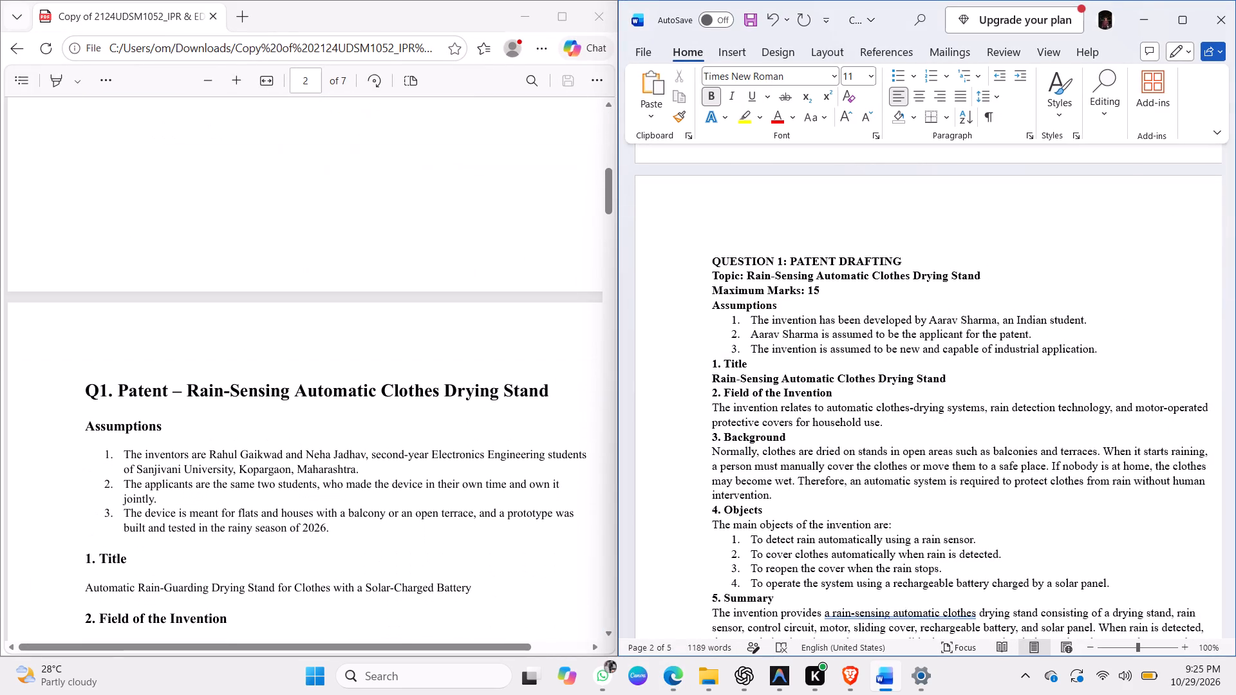
left_click_drag(708, 259, 800, 244)
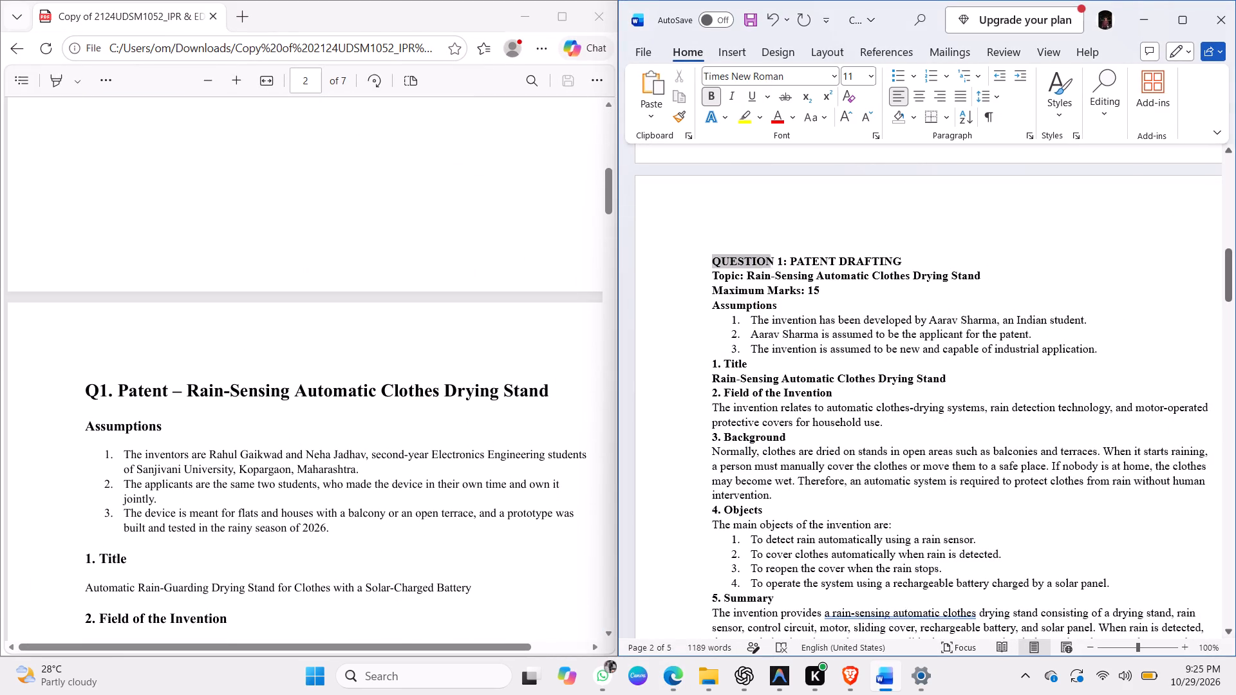
left_click_drag(800, 244, 905, 238)
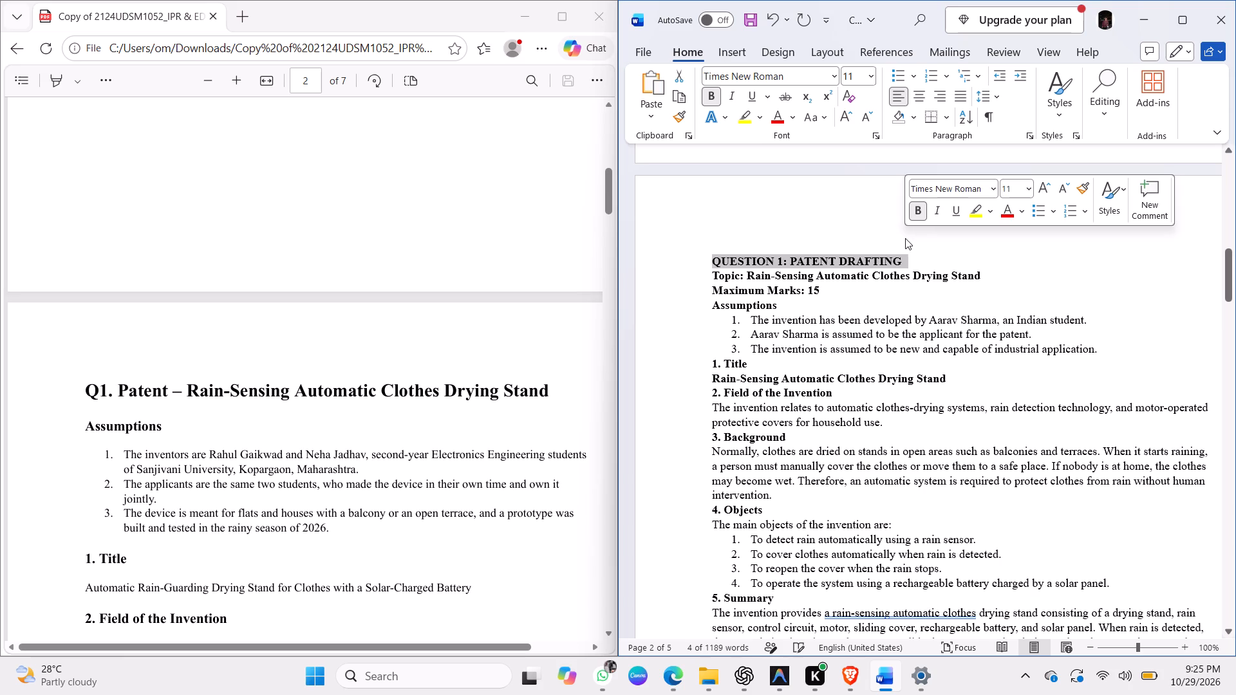
triple_click(1051, 188)
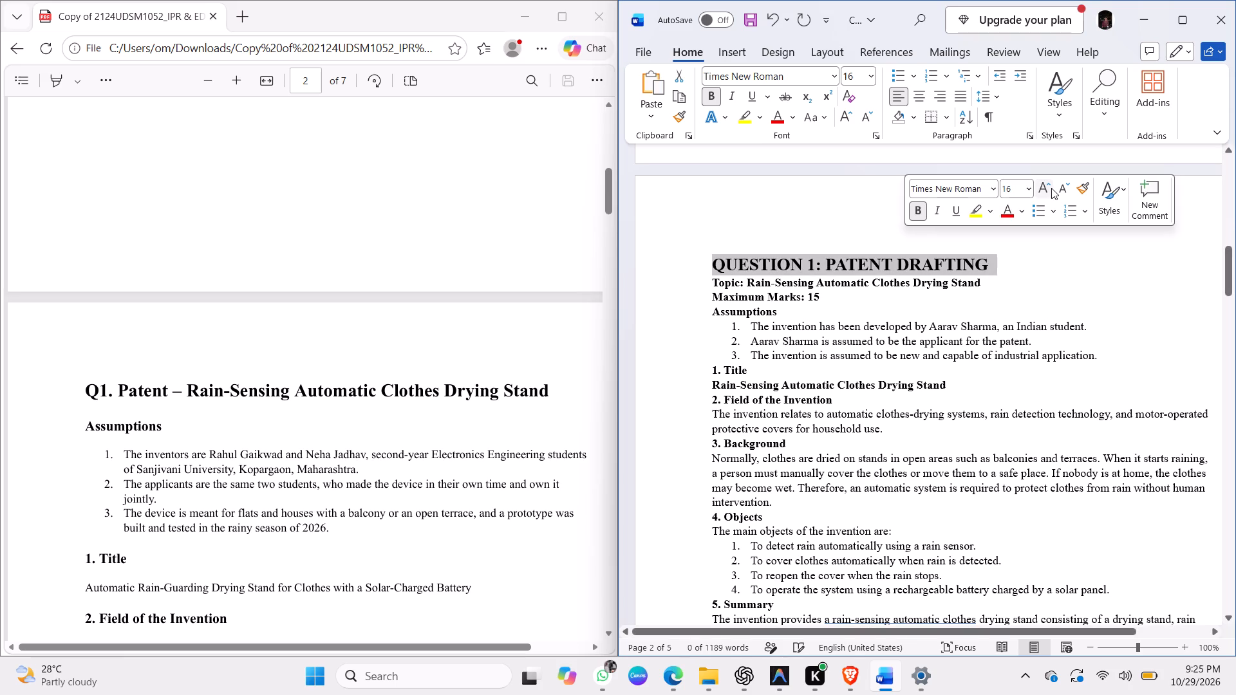
Set the "Topic: Rain-Sensing Automatic Clothes Drying Stand" line to 14 pt.
left_click_drag(711, 284, 877, 263)
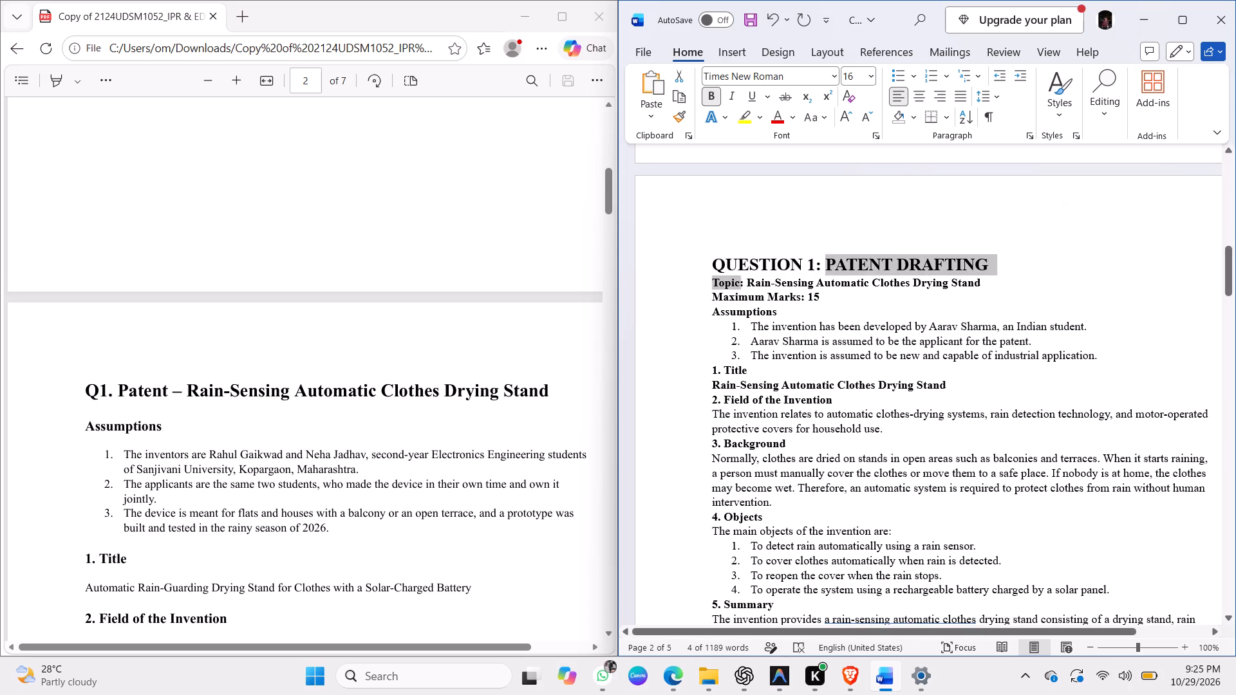
left_click_drag(877, 263, 979, 280)
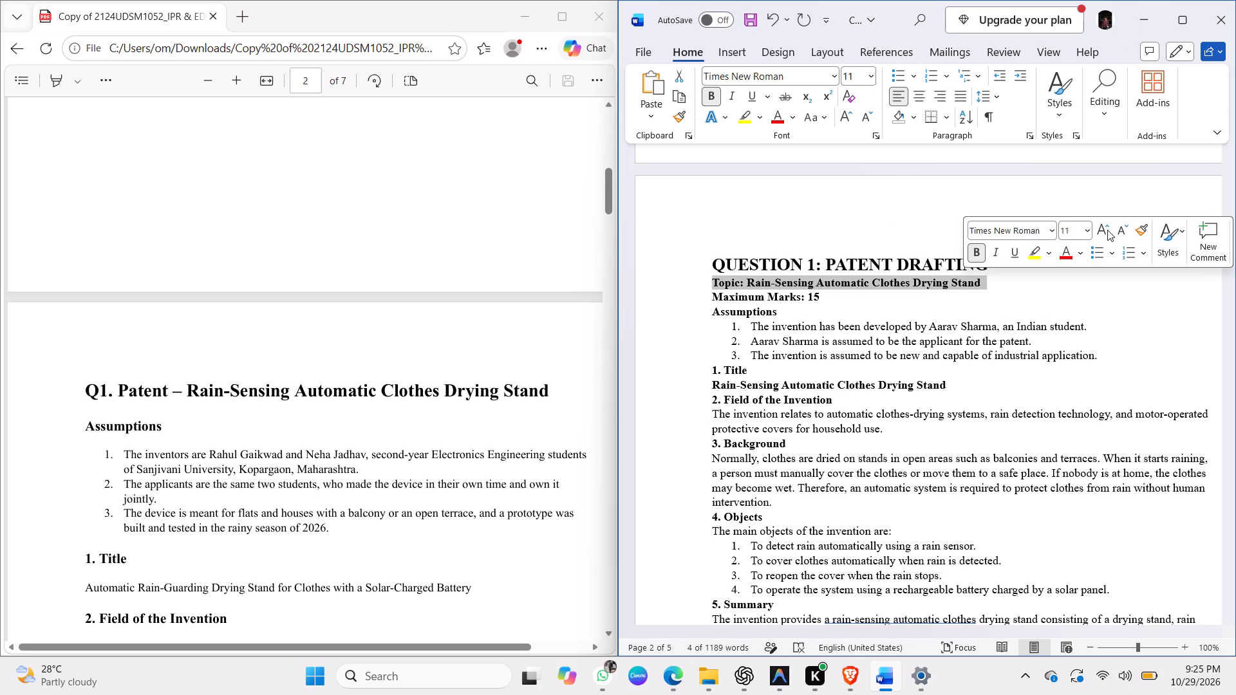
double_click(1107, 230)
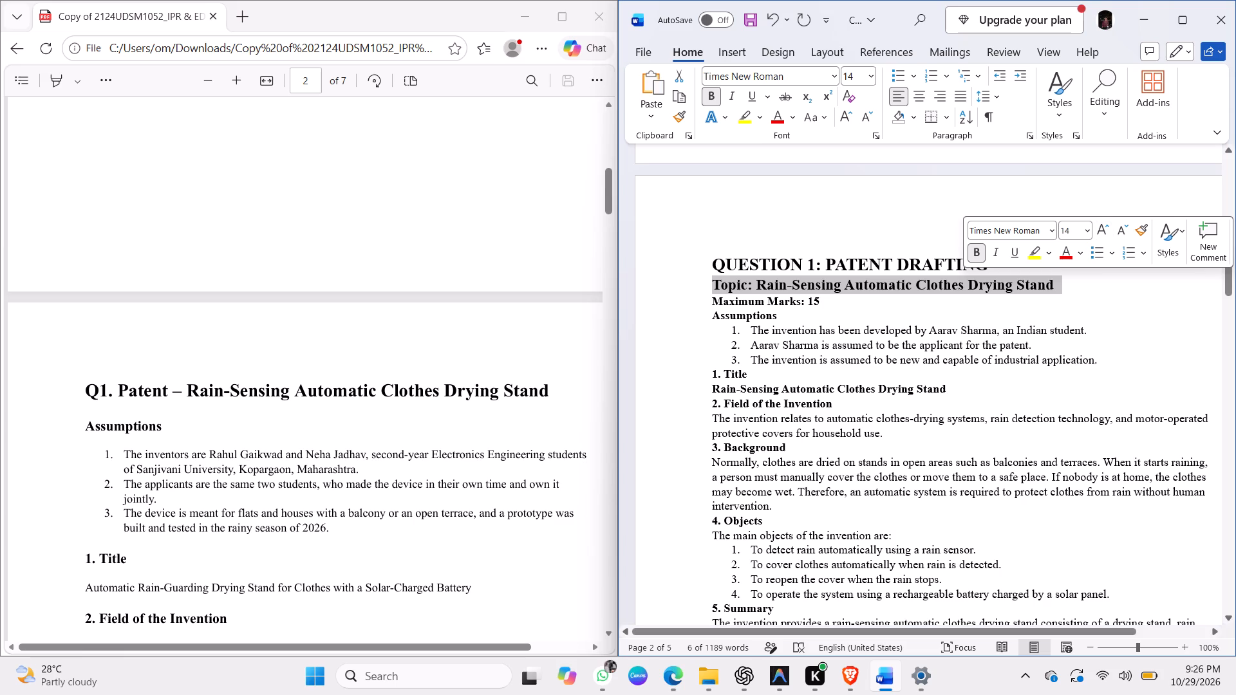
Set all text from "Maximum Marks: 15" under Question 1 through the end of the document to 12 pt.
left_click_drag(702, 295, 883, 690)
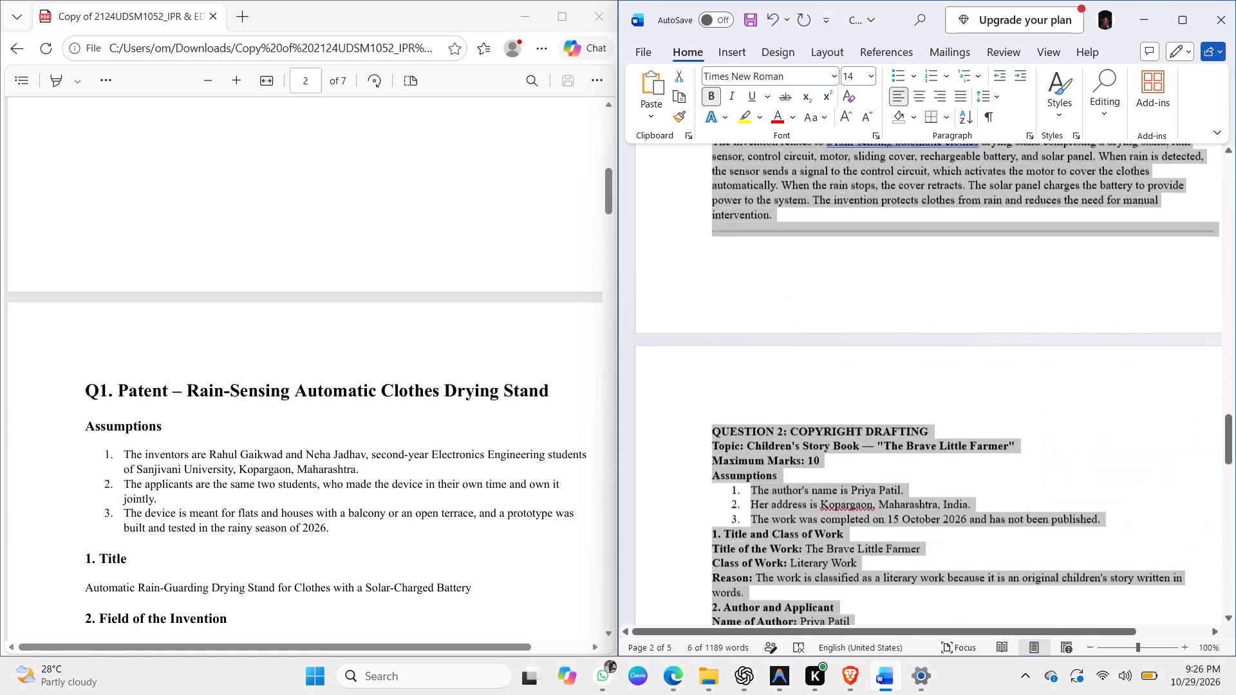
left_click_drag(883, 690, 908, 231)
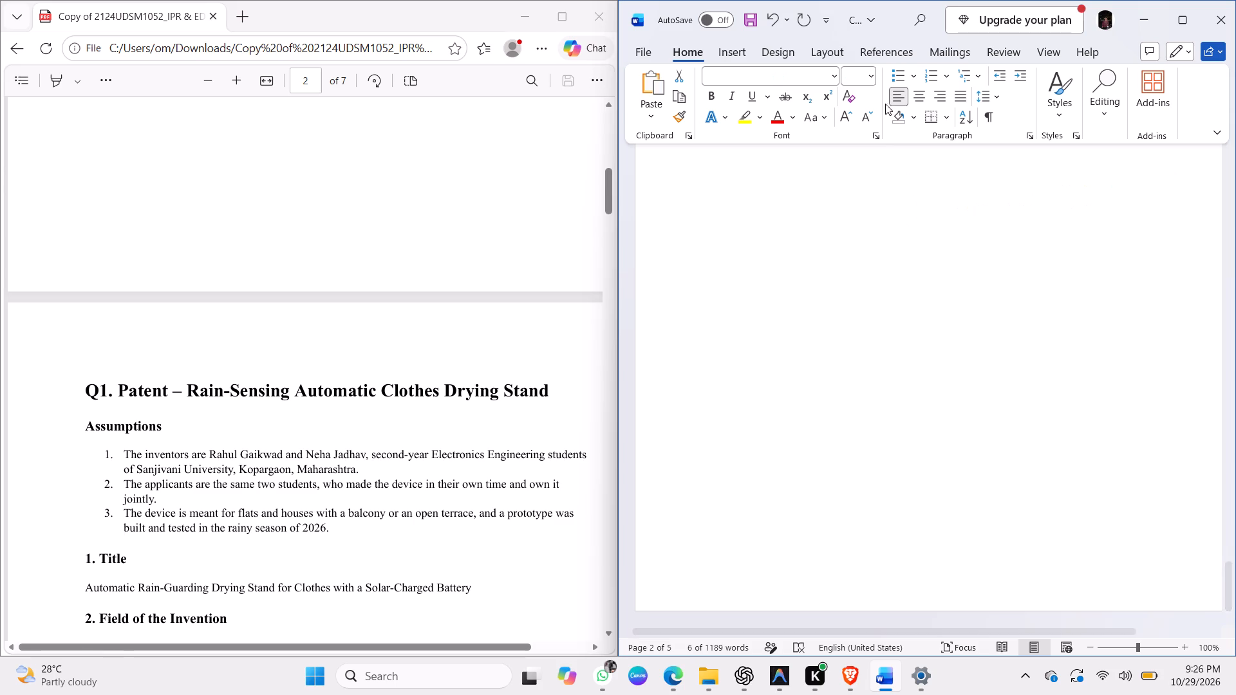
left_click(874, 77)
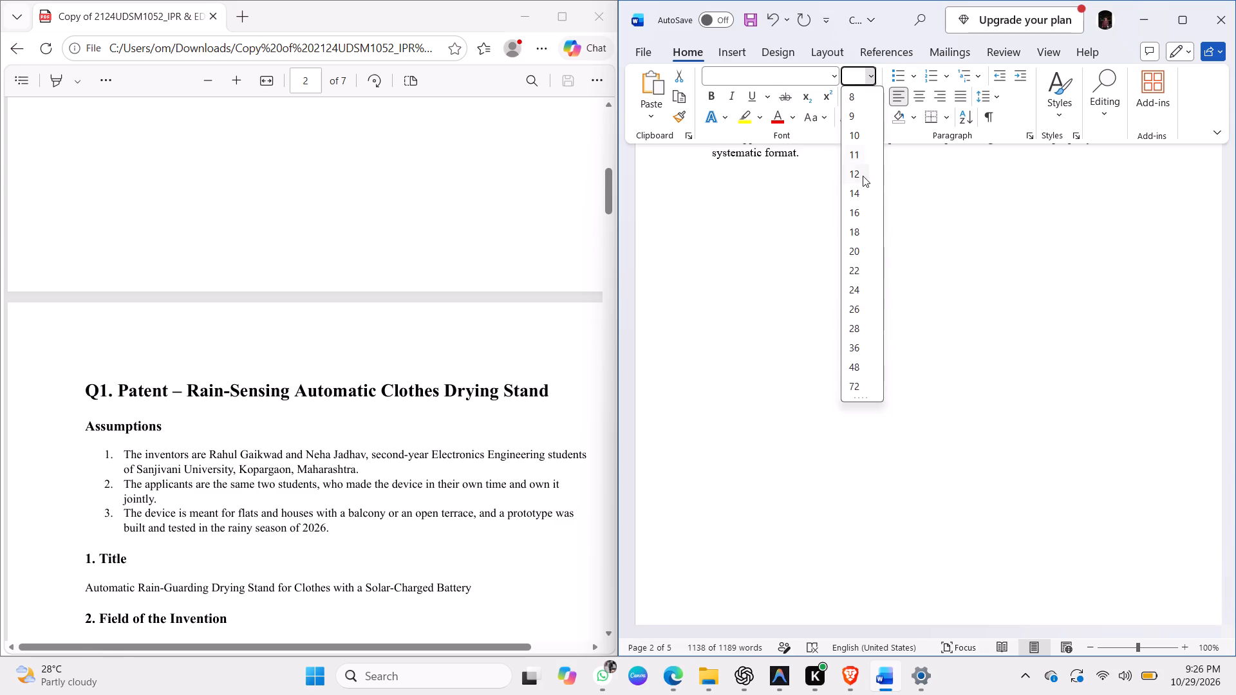
left_click(863, 177)
scroll(889, 286, "up", 3)
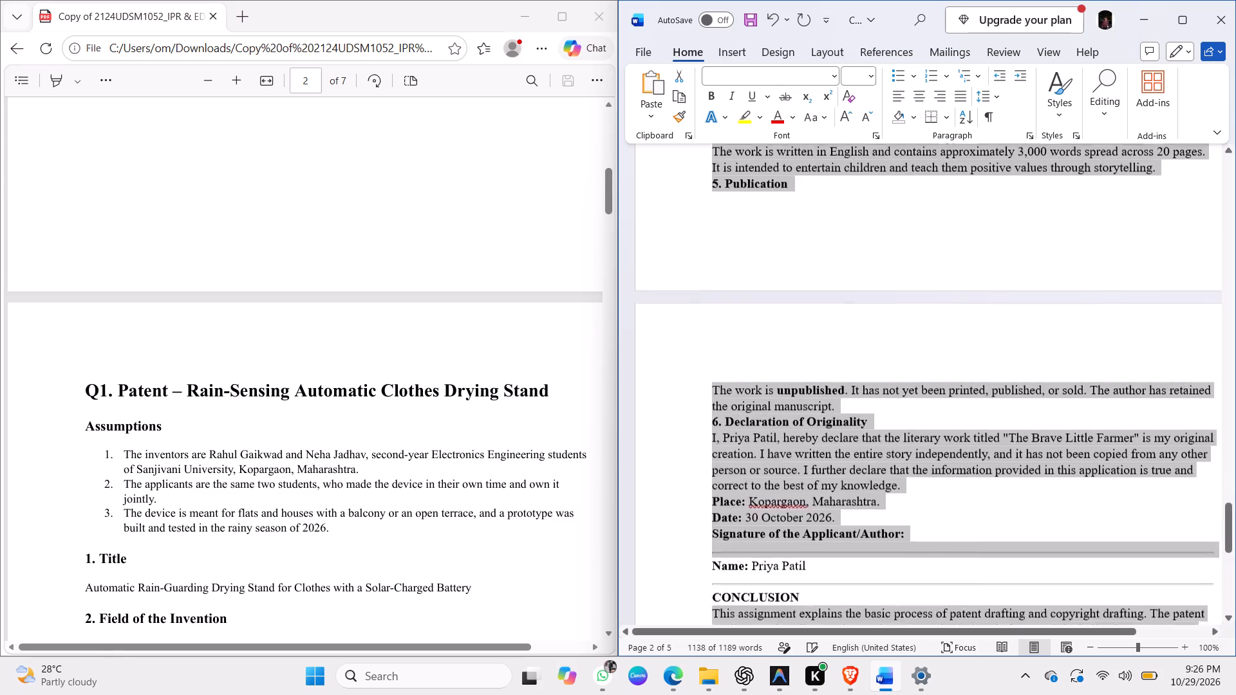
scroll(889, 286, "up", 9)
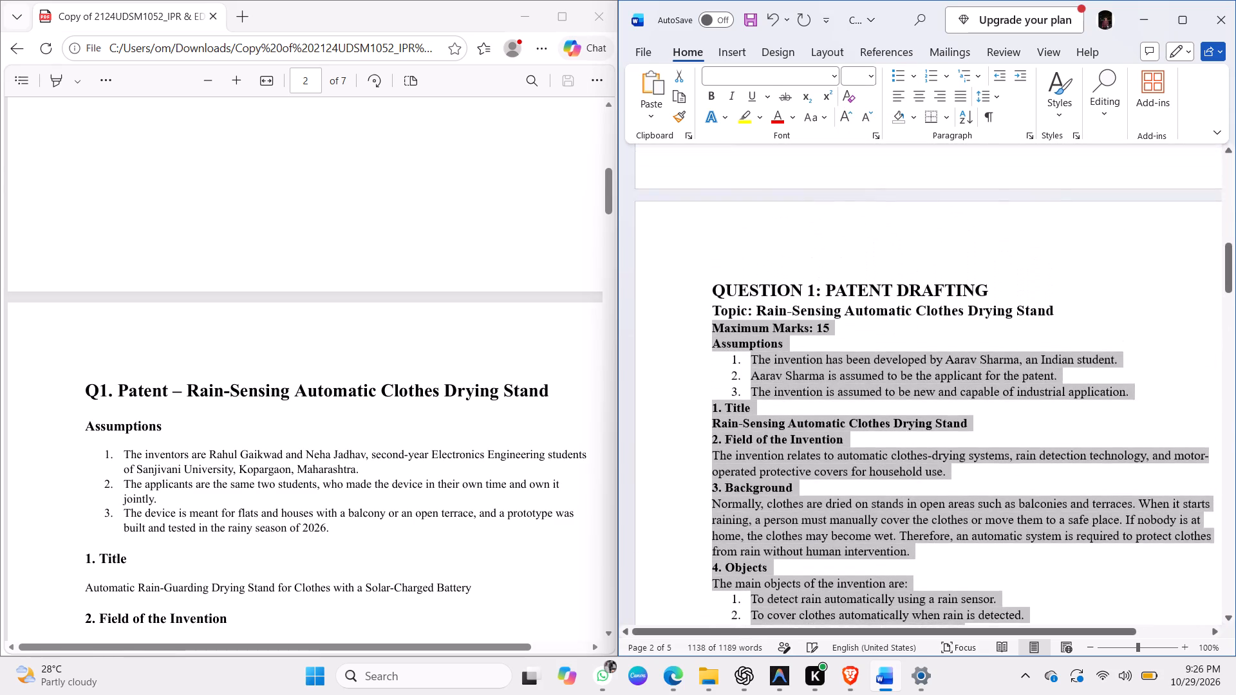
left_click(764, 342)
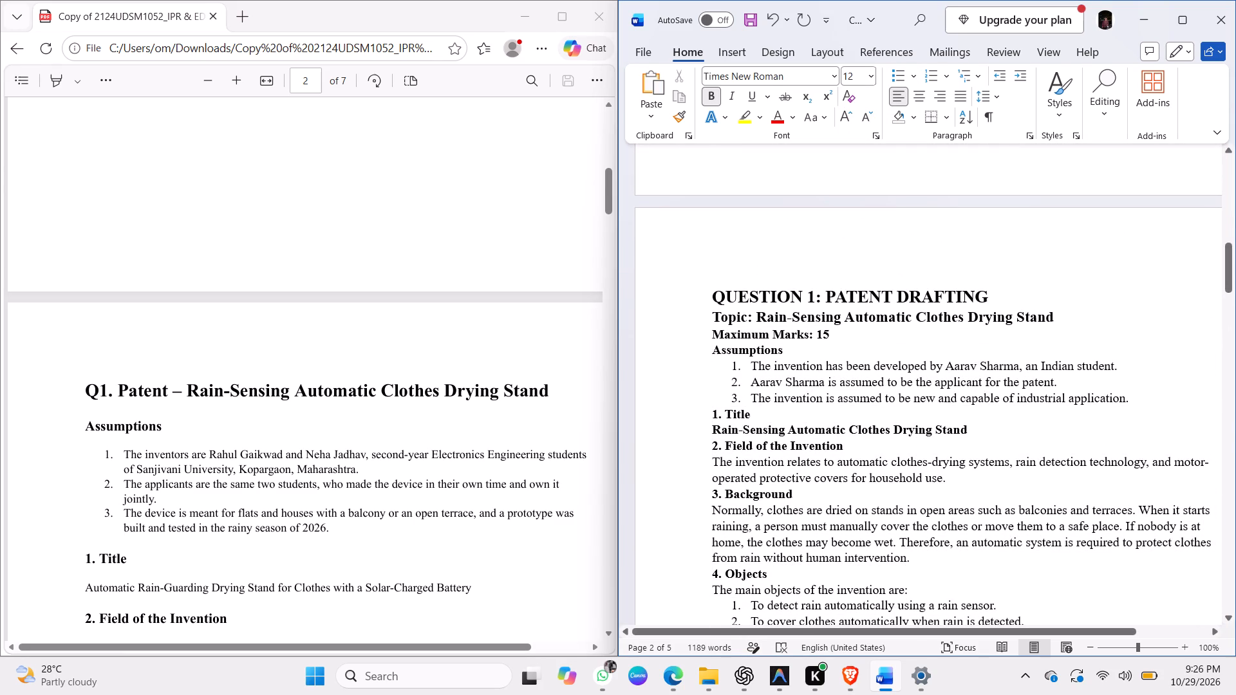
Delete the "Maximum Marks: 15" line above the Question 1 assumptions.
left_click_drag(830, 329, 729, 331)
key("BackSpace")
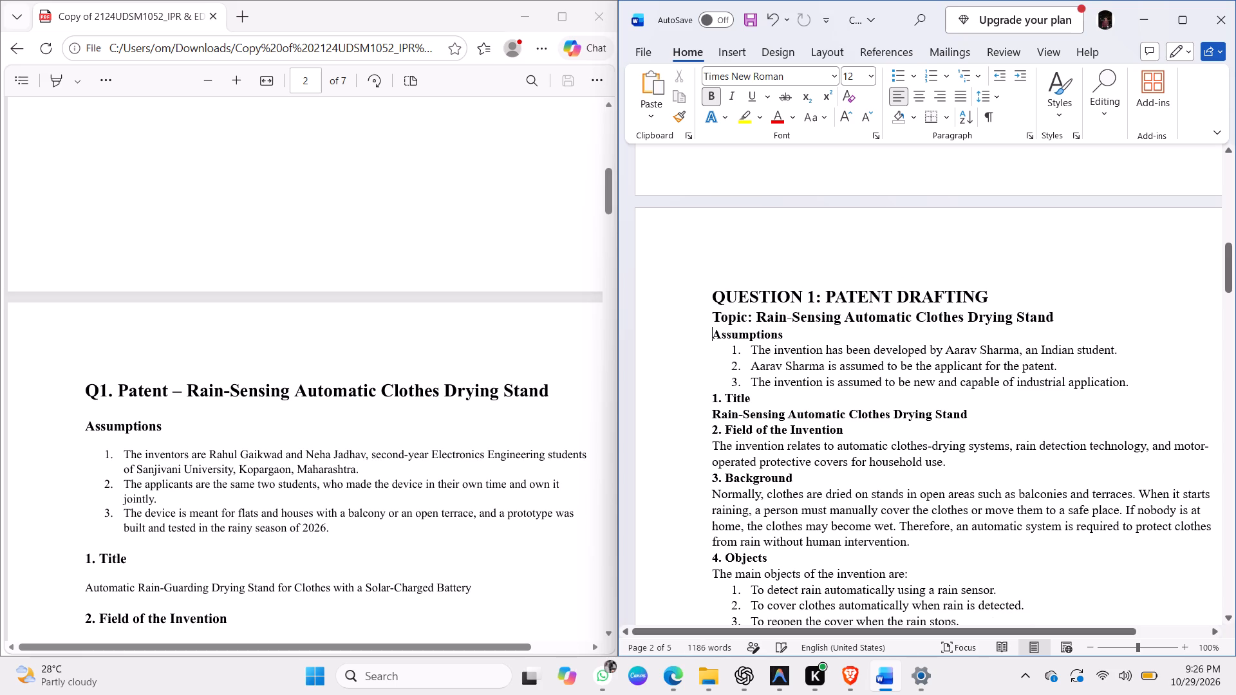
Insert an unnumbered blank line between the third assumption and the "1. Title" heading.
left_click(1139, 382)
key("Return")
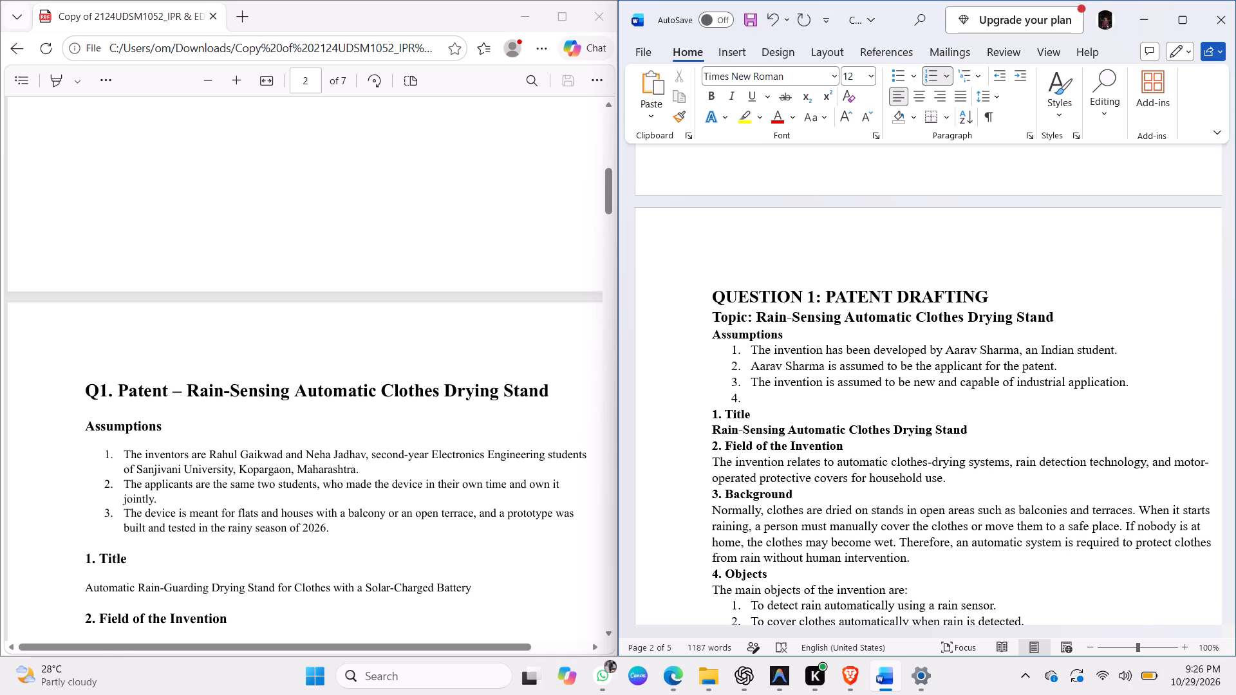
key("BackSpace")
key("BackSpace")
key("BackSpace")
key("BackSpace")
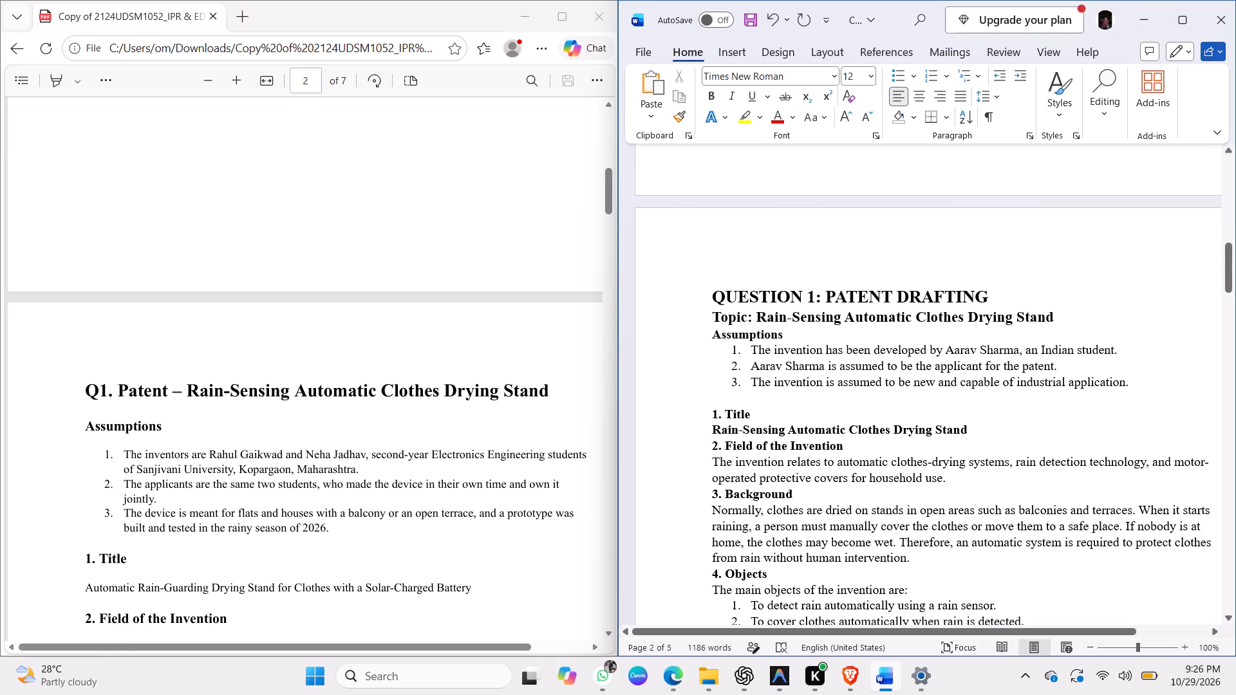
Turn "1. Title" into an automatically numbered heading, with "Rain-Sensing Automatic Clothes Drying Stand" as an unnumbered line beneath it.
scroll(921, 389, "down", 1)
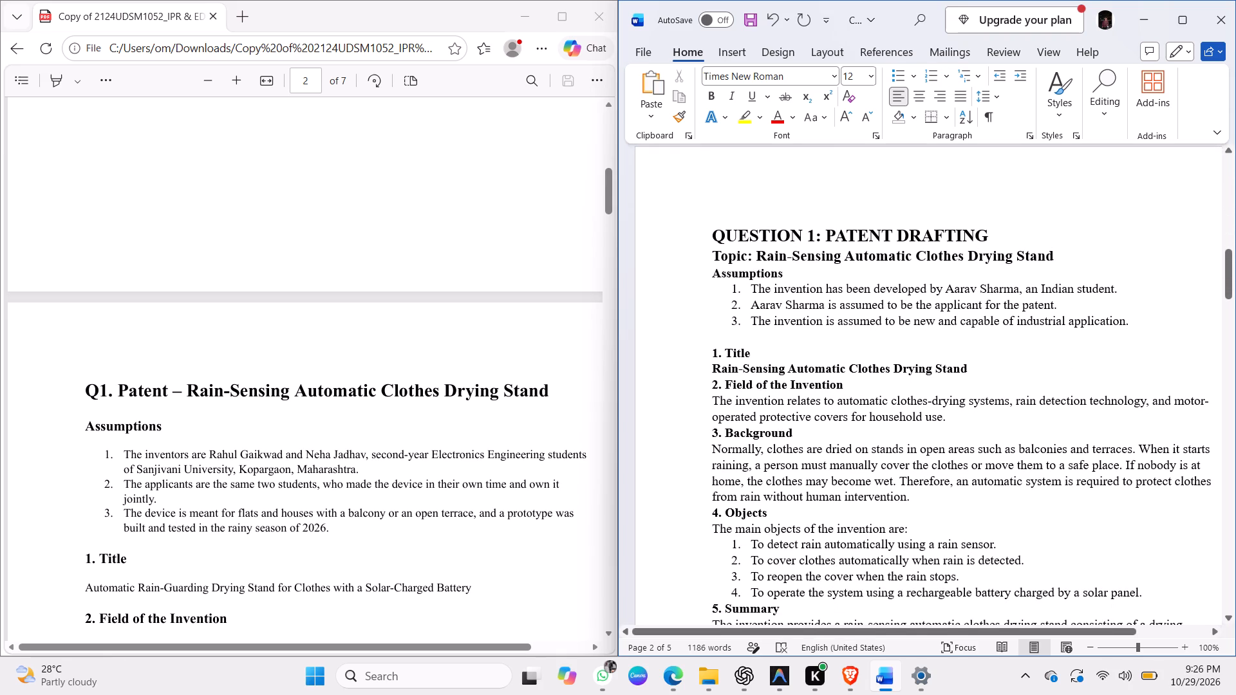
left_click(703, 366)
key("BackSpace")
key("Return")
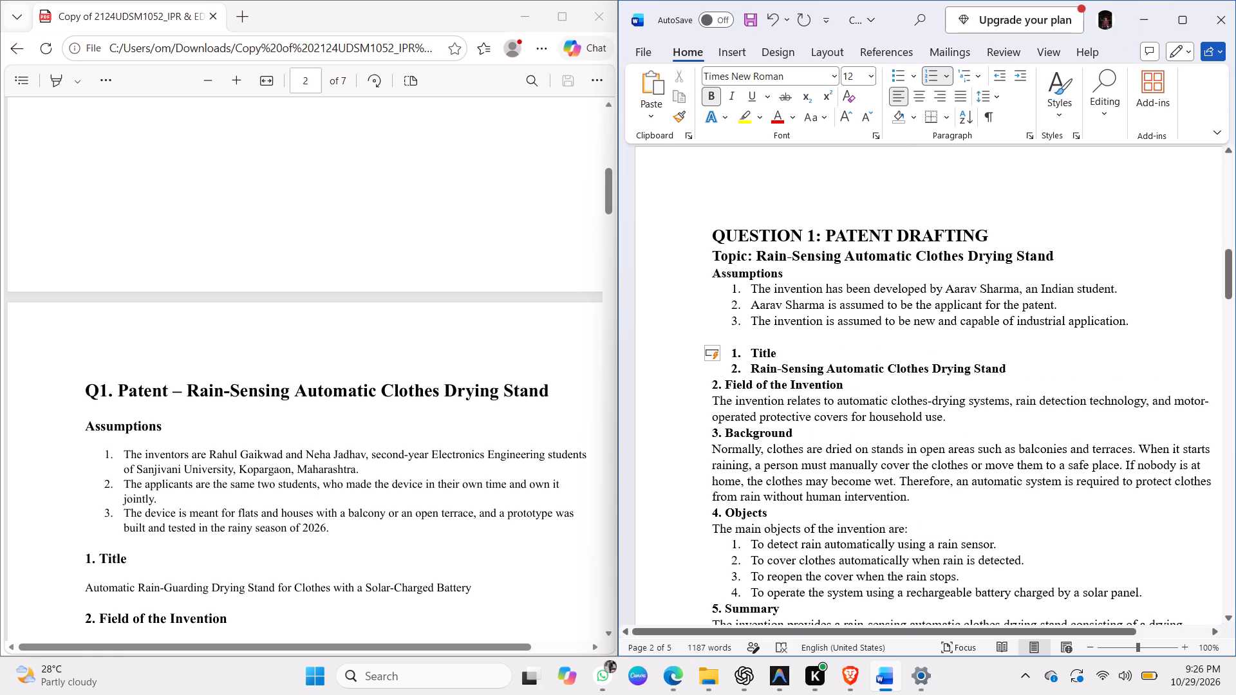
key("BackSpace")
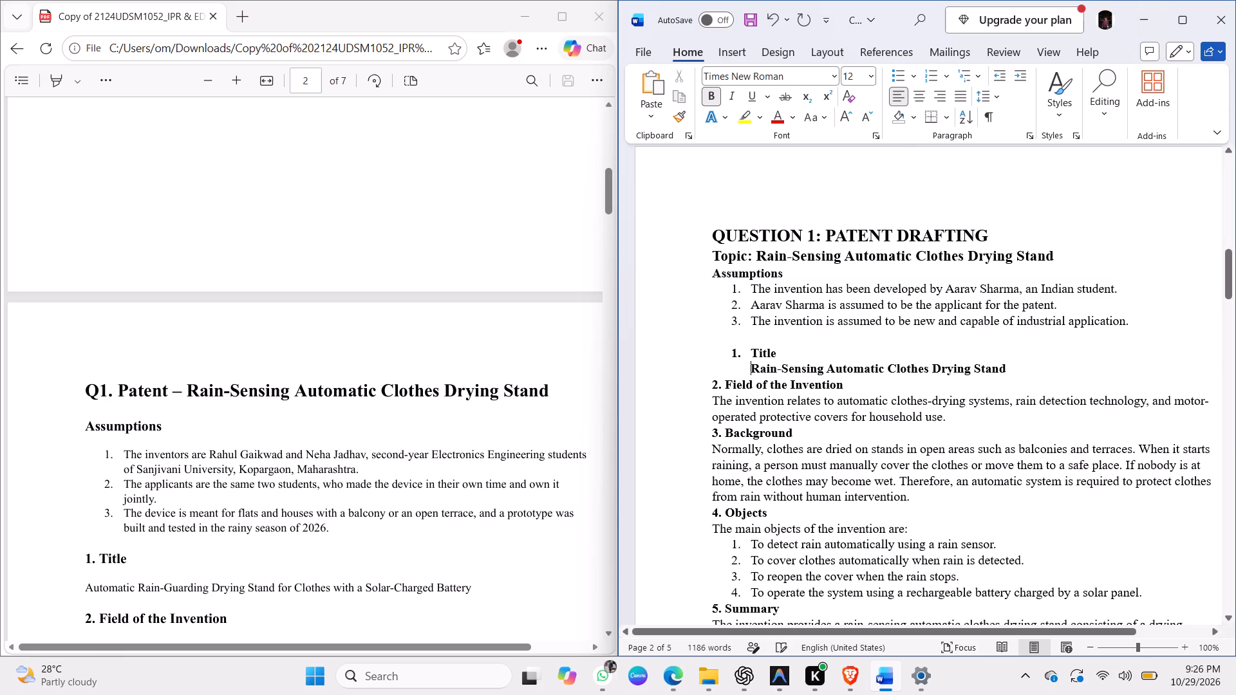
Shift the numbered "1. Title" heading back to the text margin.
left_click(749, 349)
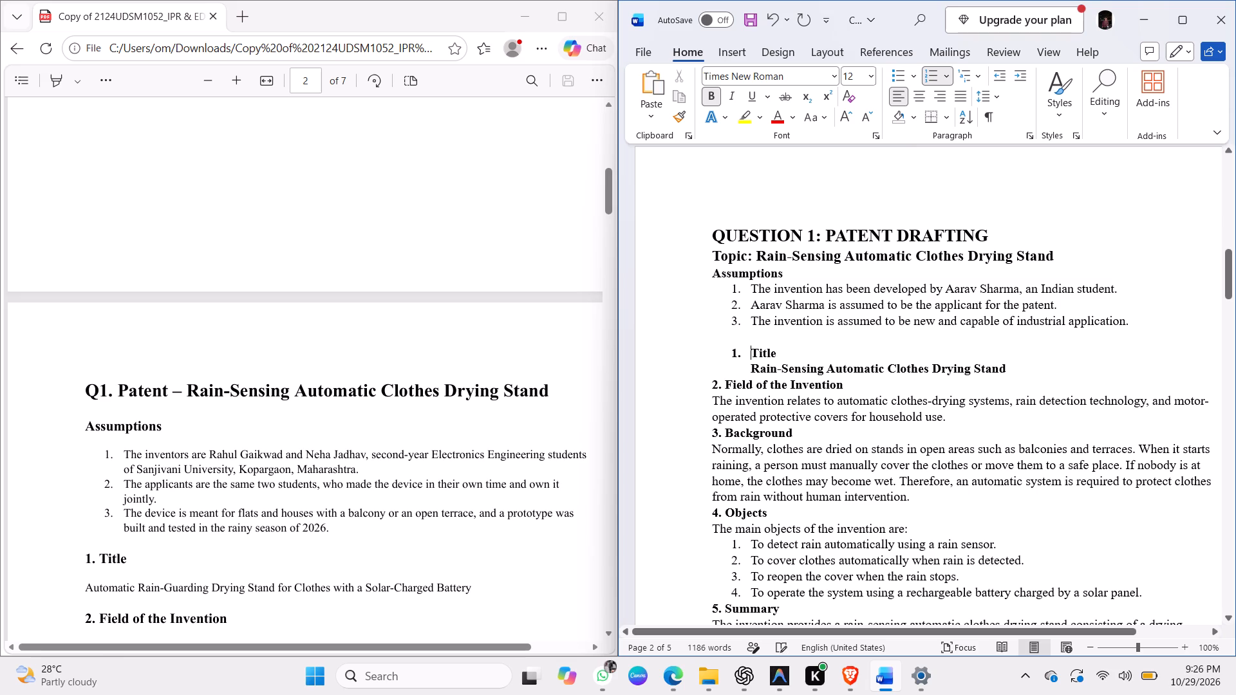
left_click(736, 352)
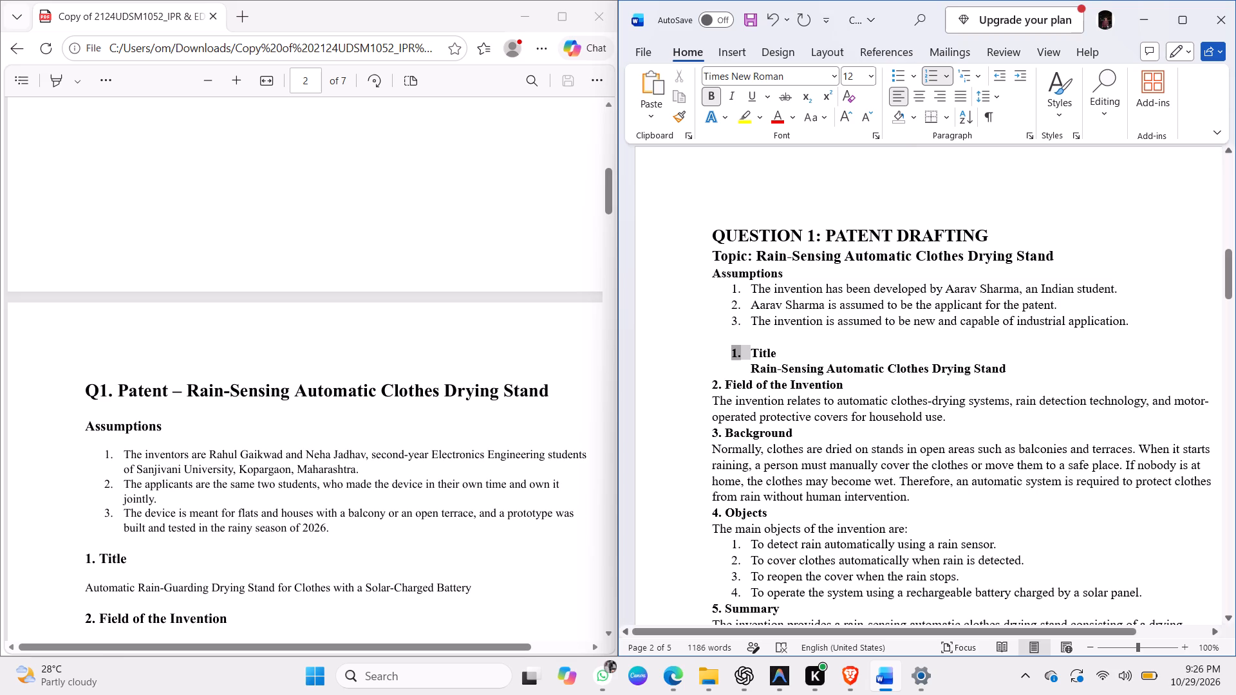
left_click_drag(737, 351, 703, 352)
left_click(777, 351)
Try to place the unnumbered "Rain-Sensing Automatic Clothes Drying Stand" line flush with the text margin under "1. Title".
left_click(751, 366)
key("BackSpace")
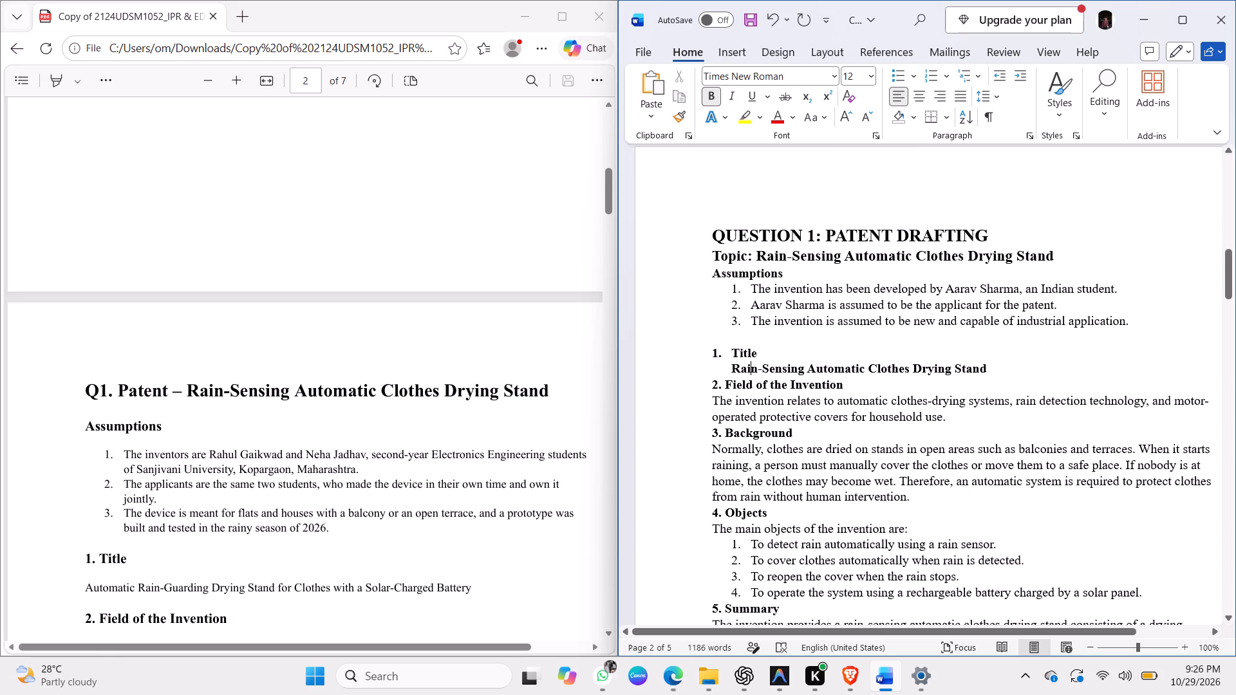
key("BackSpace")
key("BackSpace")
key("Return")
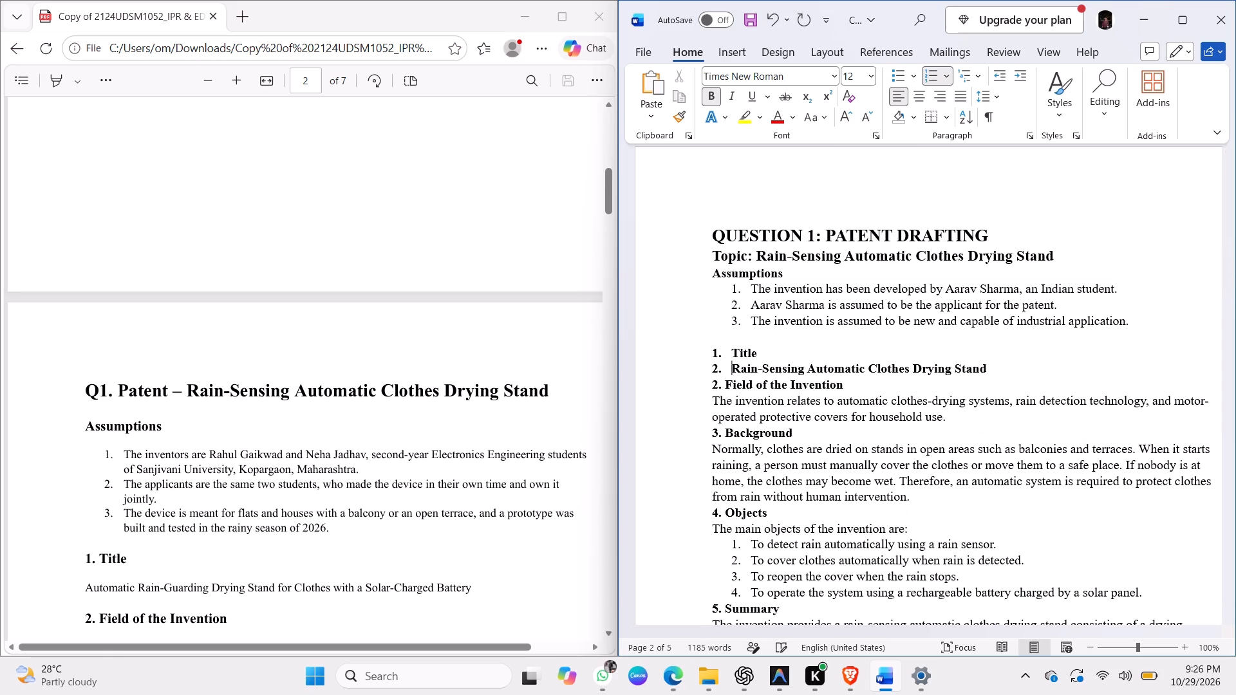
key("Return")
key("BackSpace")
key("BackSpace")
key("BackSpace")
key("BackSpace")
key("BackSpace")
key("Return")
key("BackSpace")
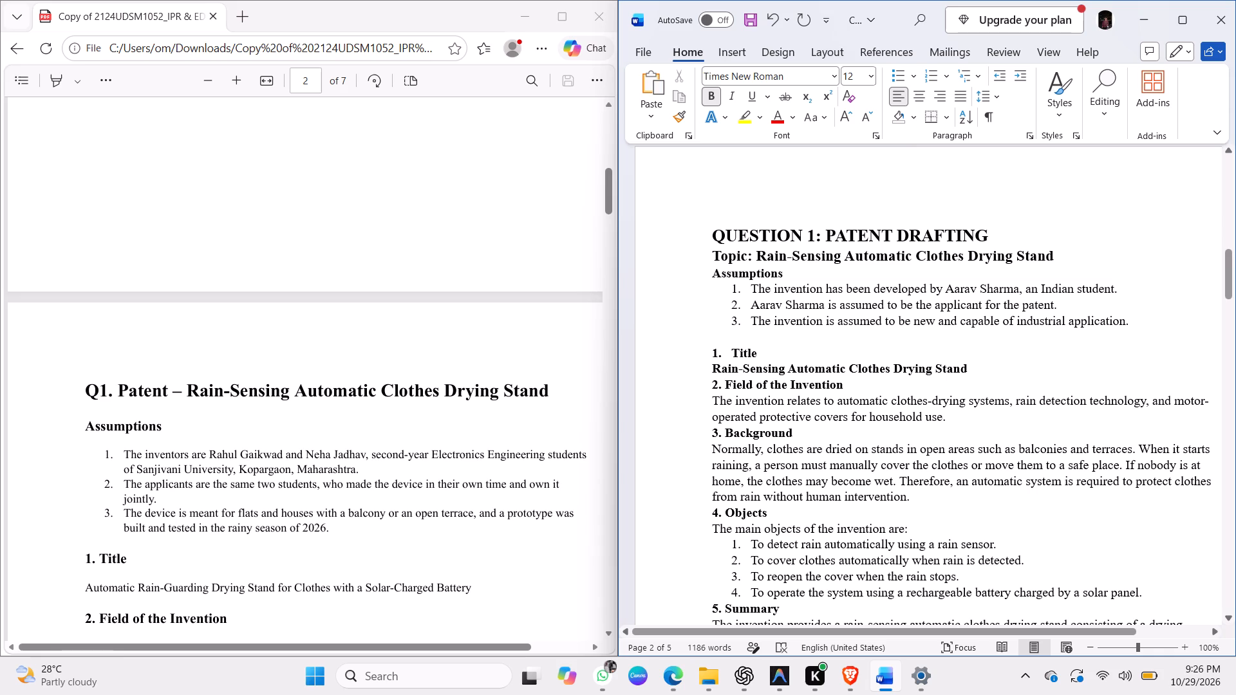
Indent the unnumbered "Rain-Sensing Automatic Clothes Drying Stand" line so it aligns beneath the word "Title".
scroll(748, 367, "down", 1)
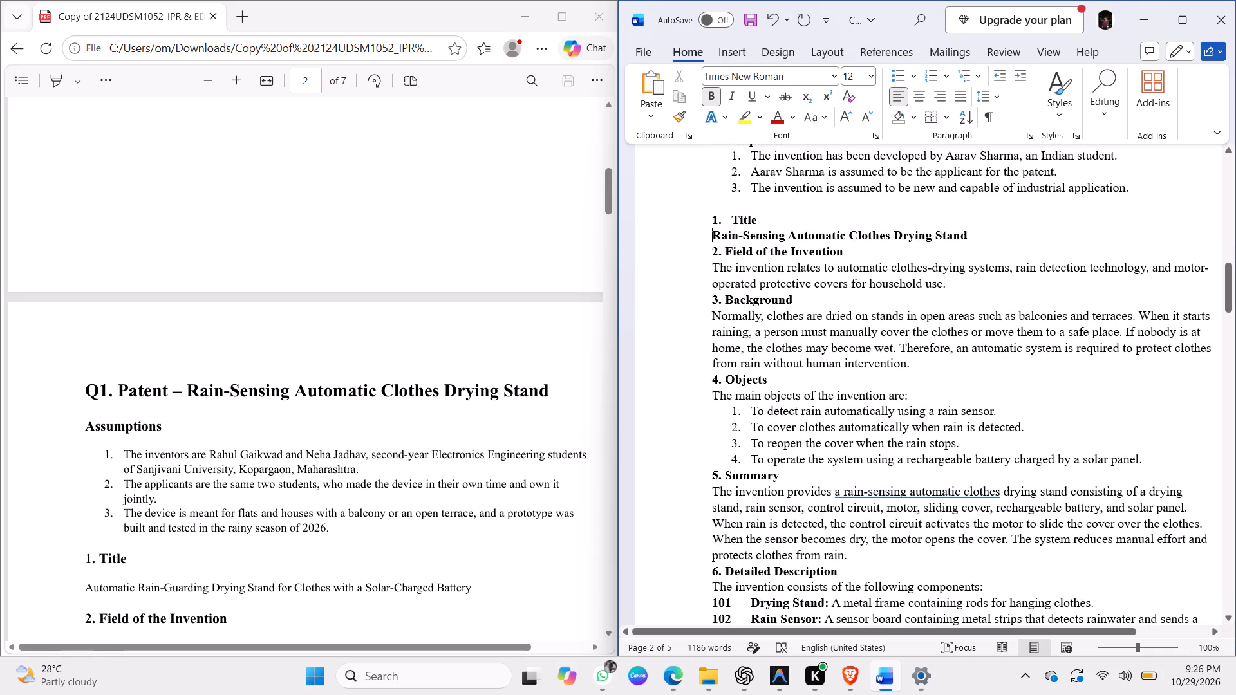
key("BackSpace")
key("Return")
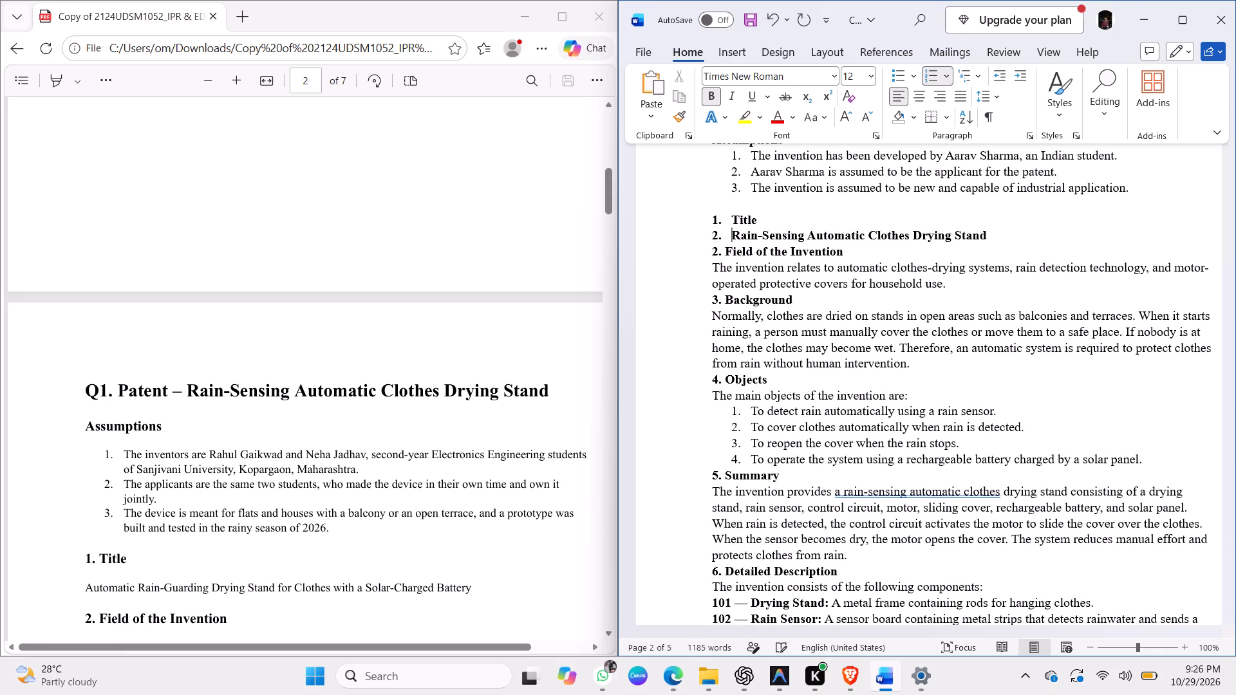
key("BackSpace")
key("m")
key("BackSpace")
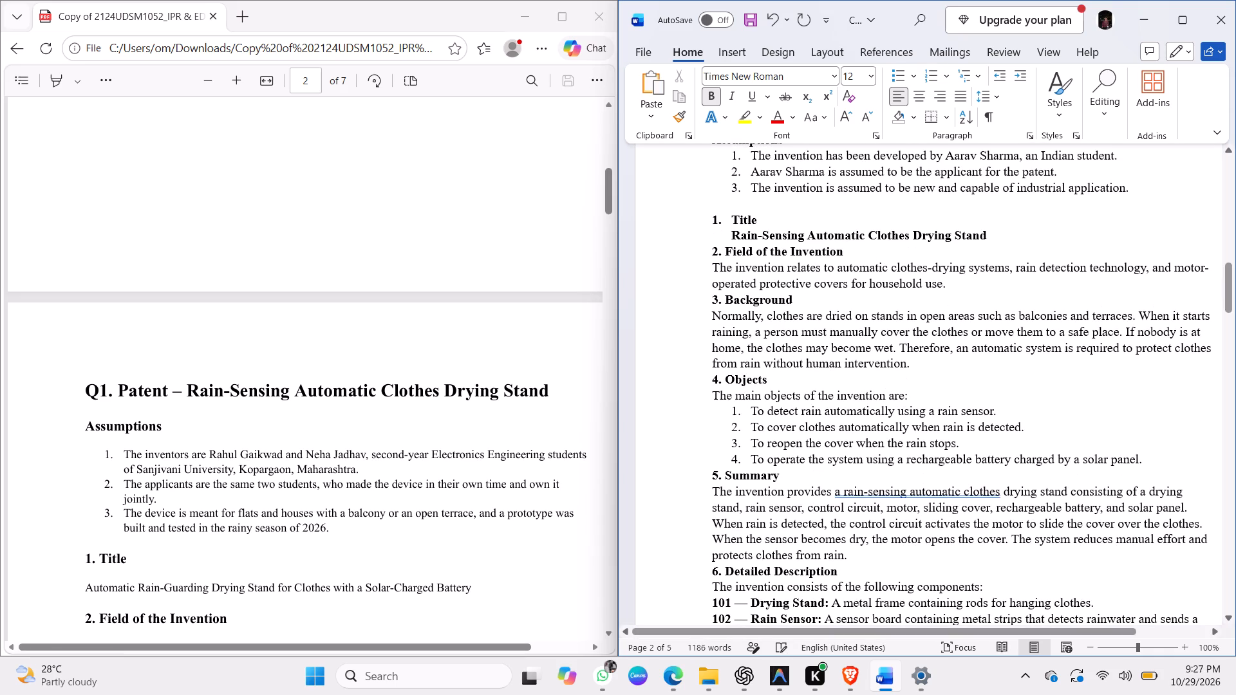
Compare the Word document's Detailed Description parts list with pages 2 and 3 of the original PDF, including its parts table.
scroll(707, 275, "down", 2)
right_click(707, 275)
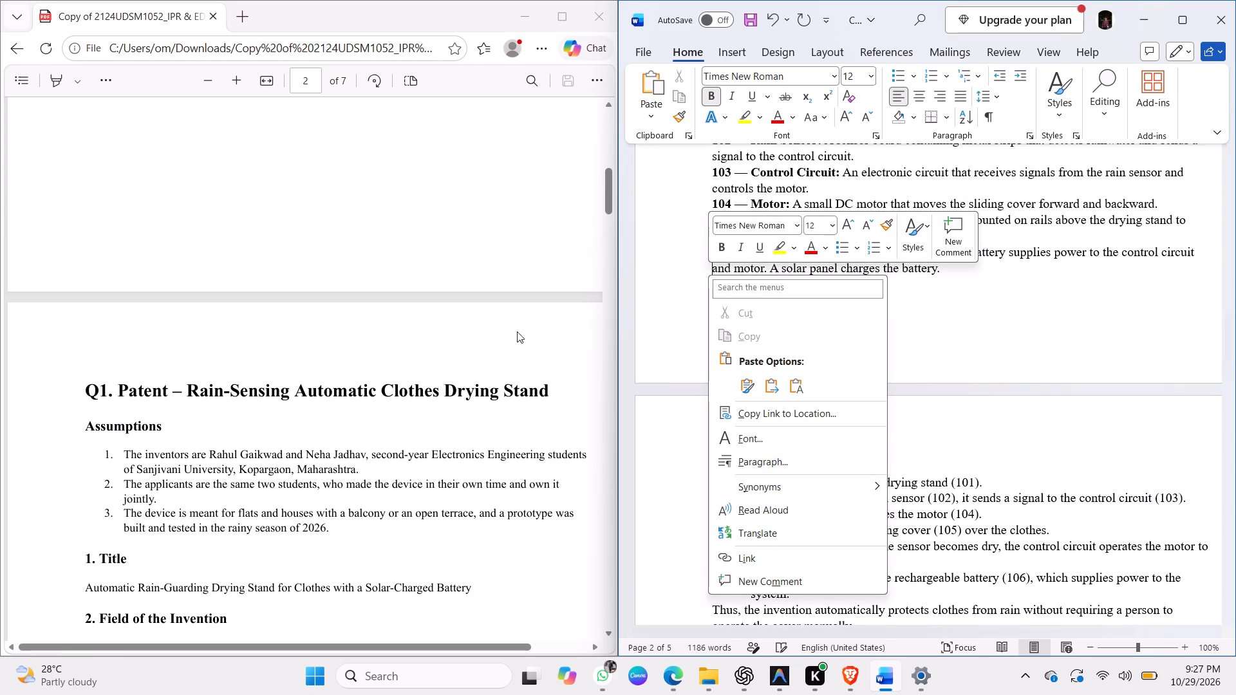
left_click(645, 340)
scroll(345, 393, "down", 1)
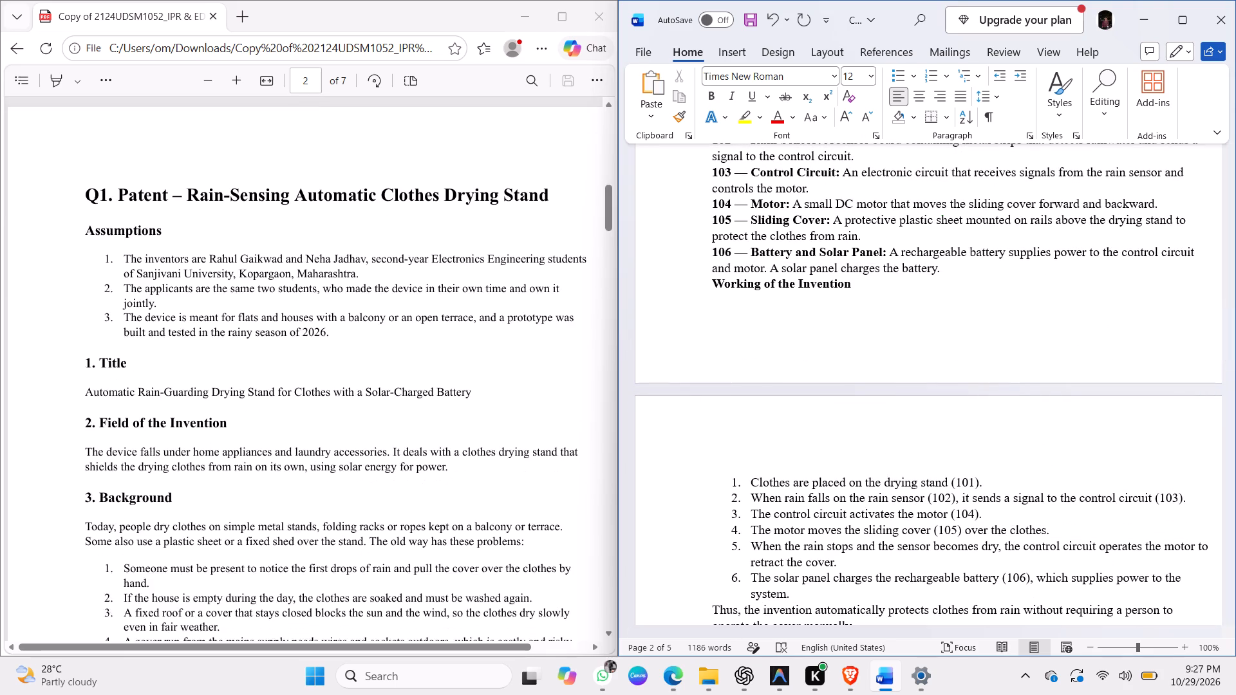
scroll(345, 393, "down", 5)
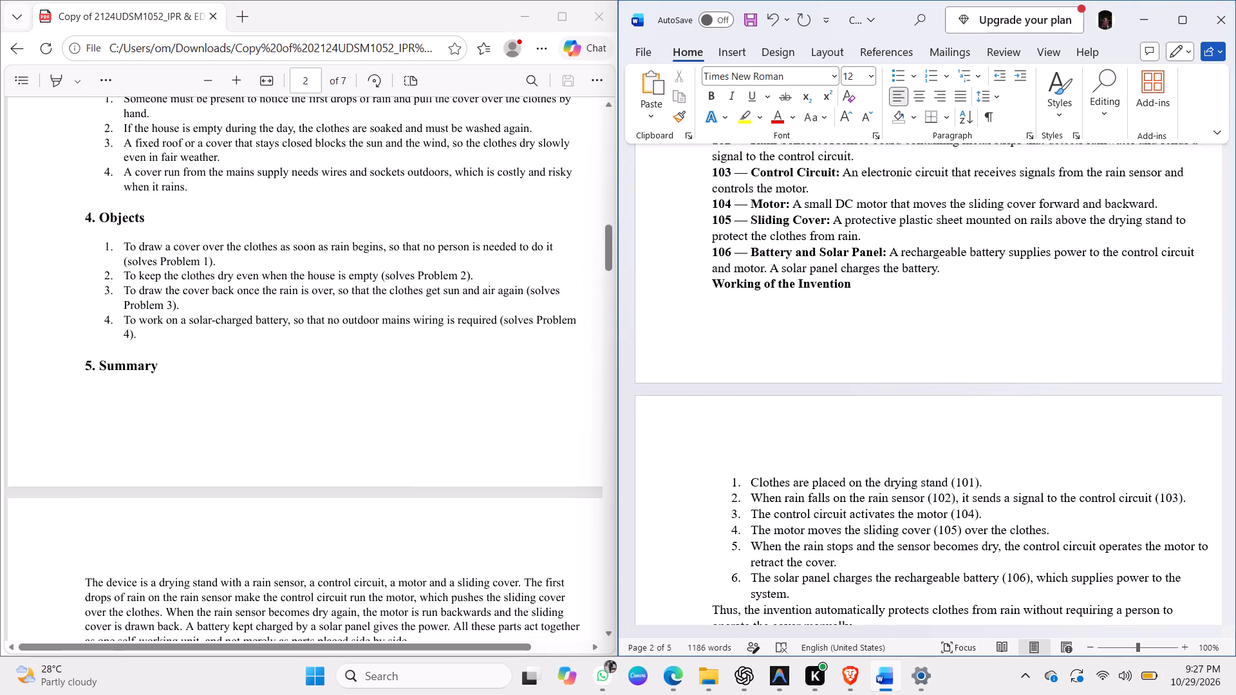
scroll(345, 393, "down", 3)
scroll(345, 393, "up", 2)
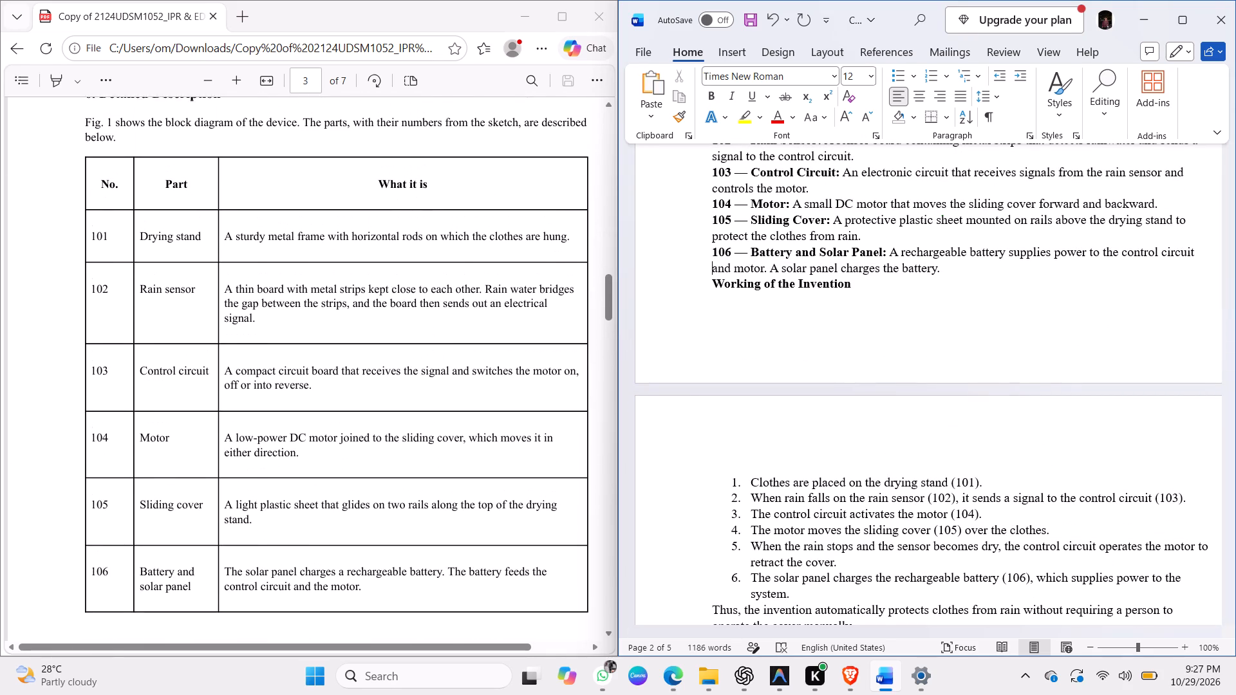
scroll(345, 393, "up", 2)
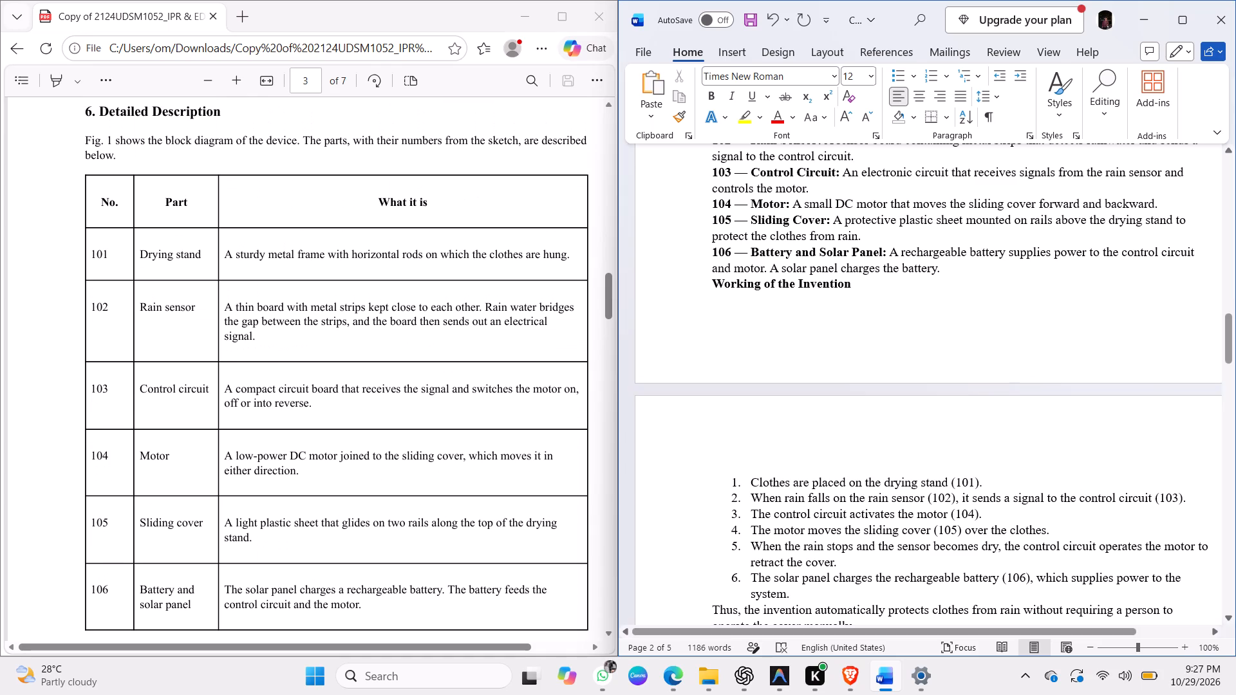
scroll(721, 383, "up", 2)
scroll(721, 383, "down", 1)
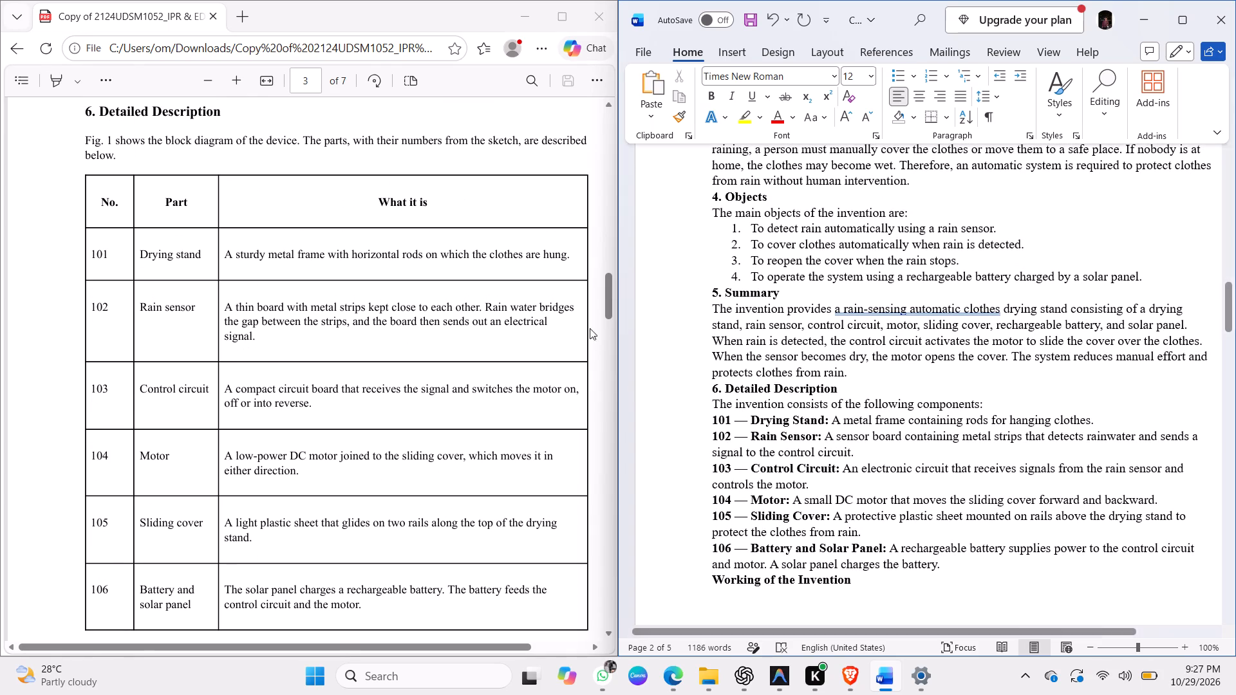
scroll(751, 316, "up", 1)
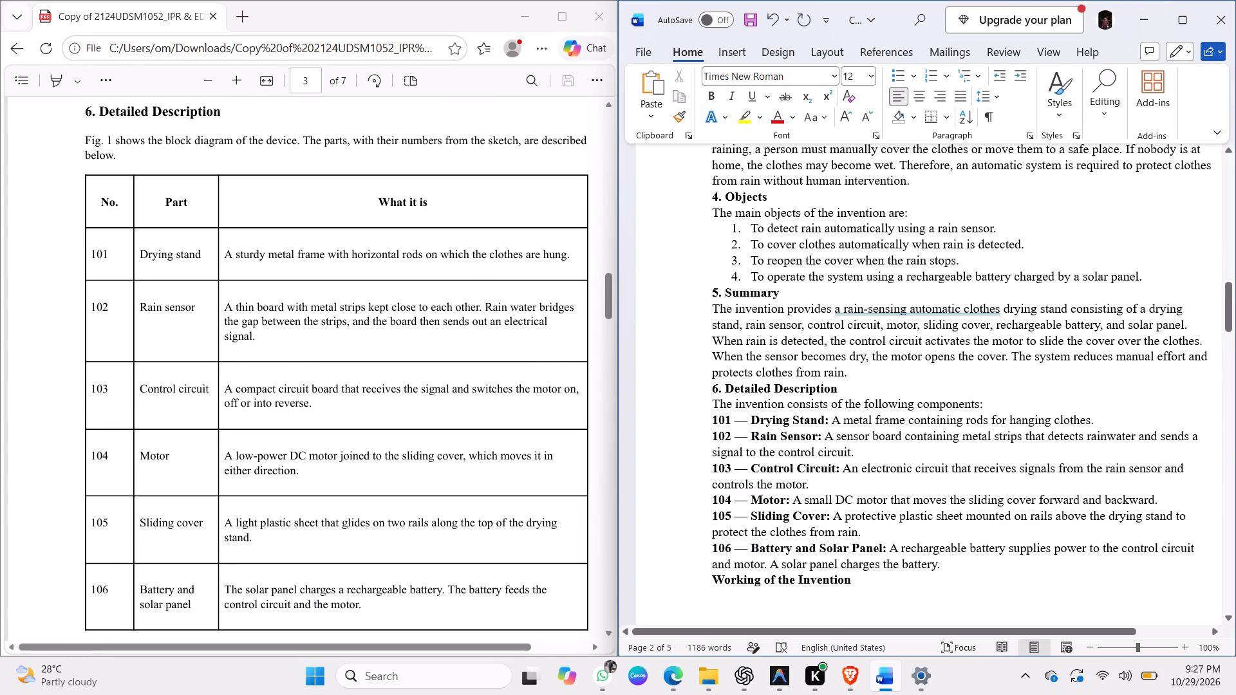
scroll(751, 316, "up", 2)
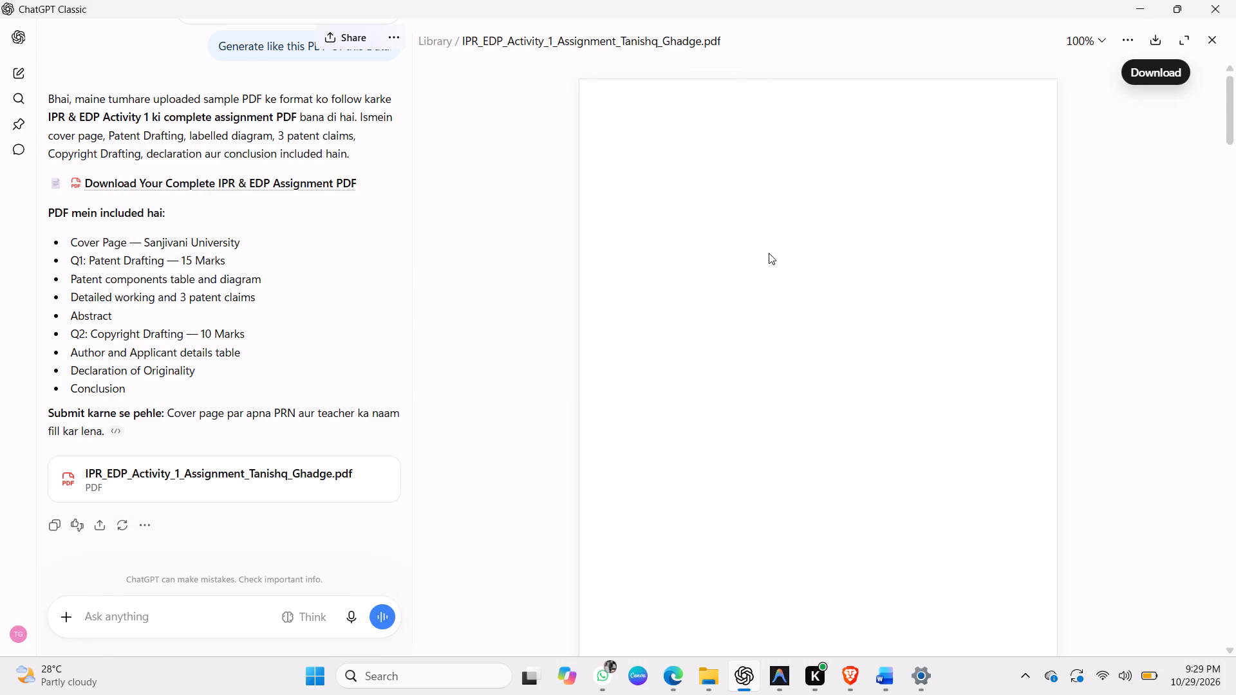
scroll(769, 253, "up", 2)
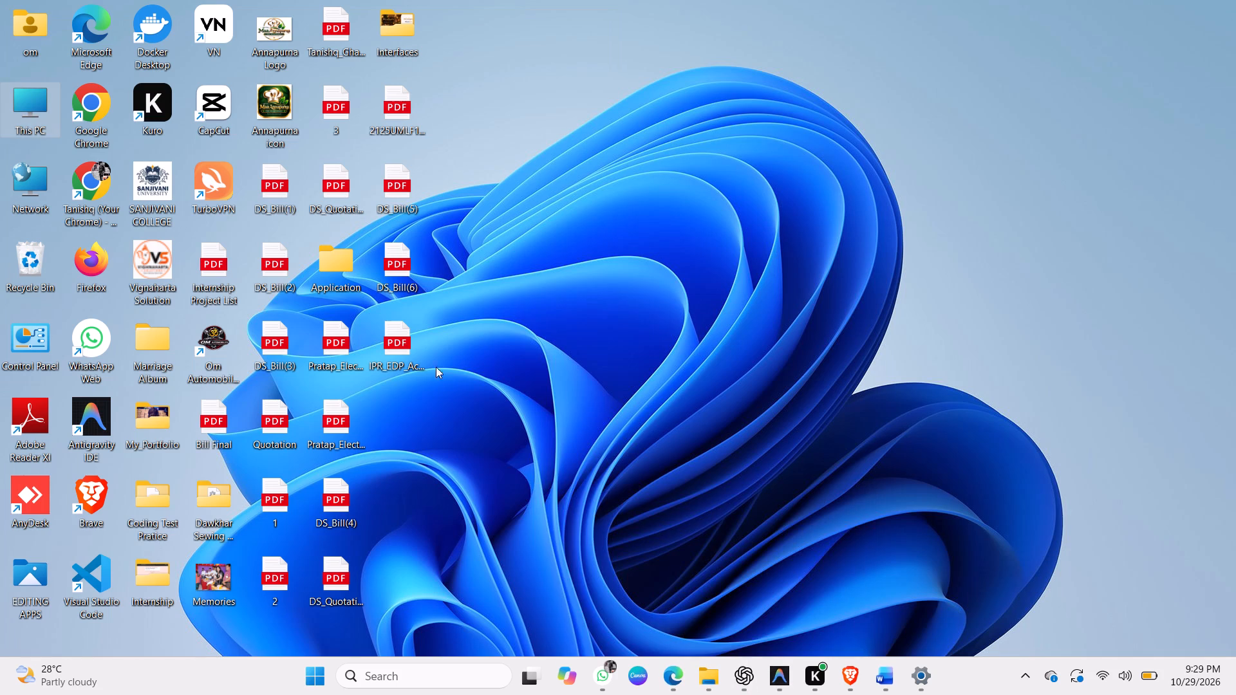
Open the downloaded IPR & EDP assignment PDF from the Desktop in Edge and maximize its window.
double_click(402, 356)
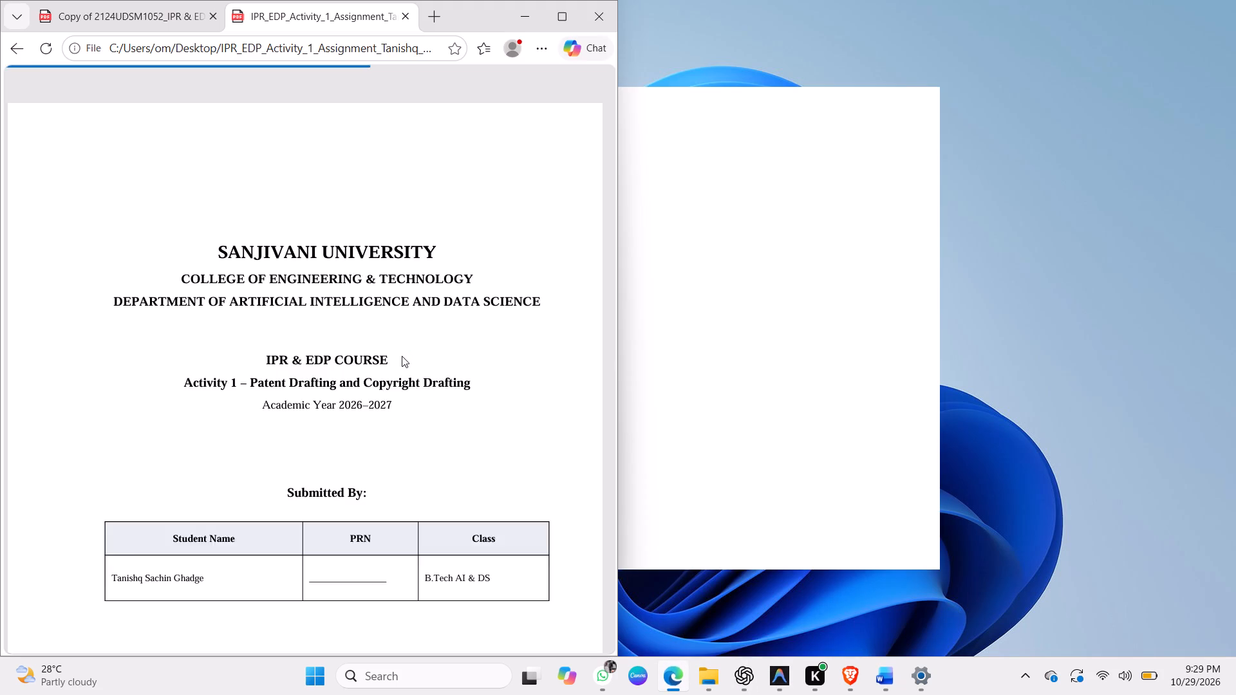
left_click(558, 10)
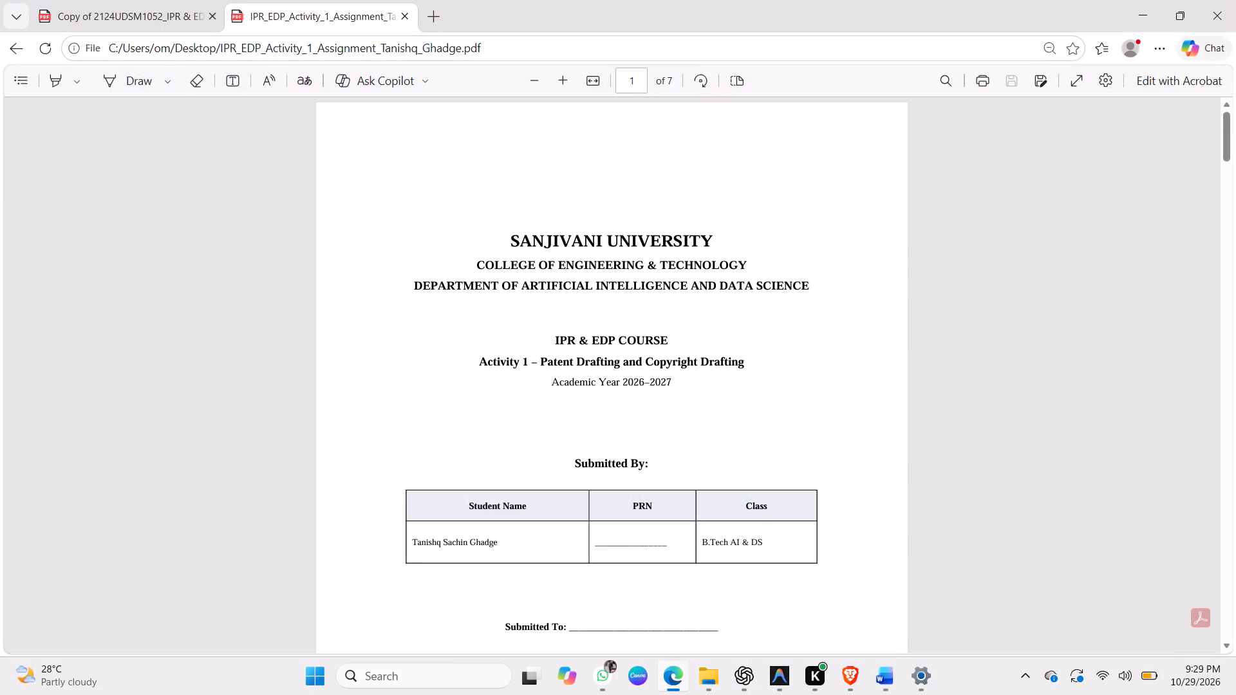
Look through the generated PDF from cover page to conclusion, checking the patent sections, components table, block diagram, claims and copyright section.
scroll(553, 329, "down", 6)
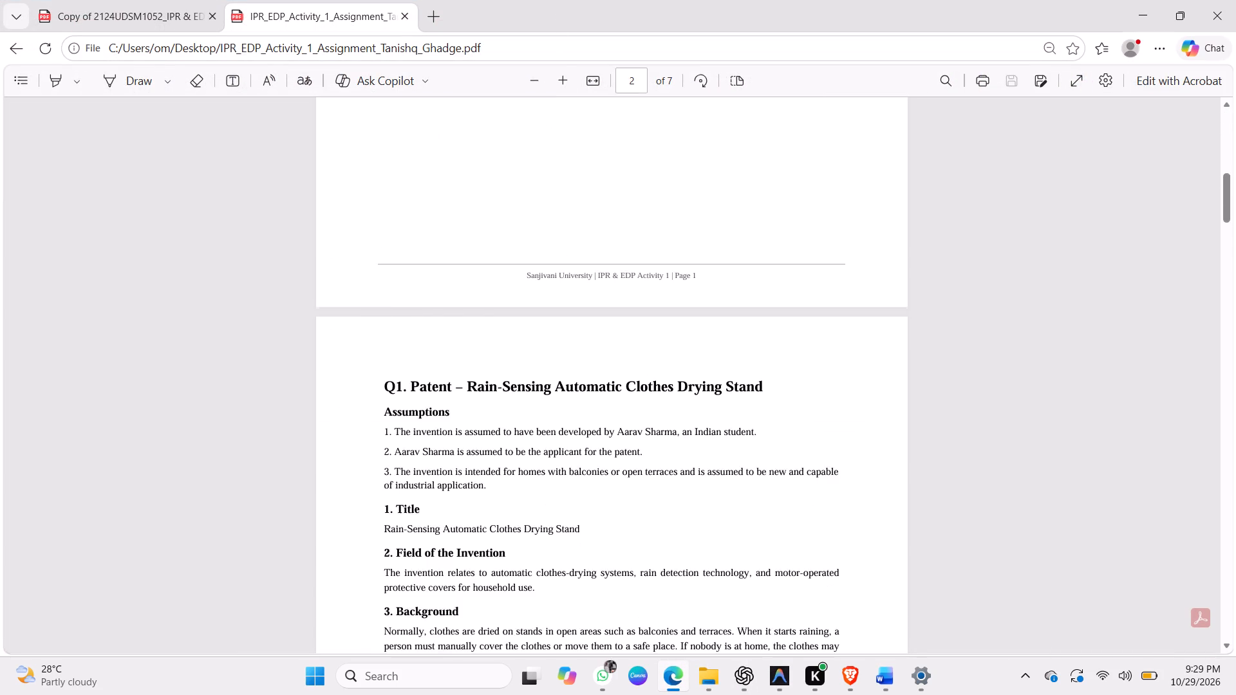
scroll(553, 329, "down", 2)
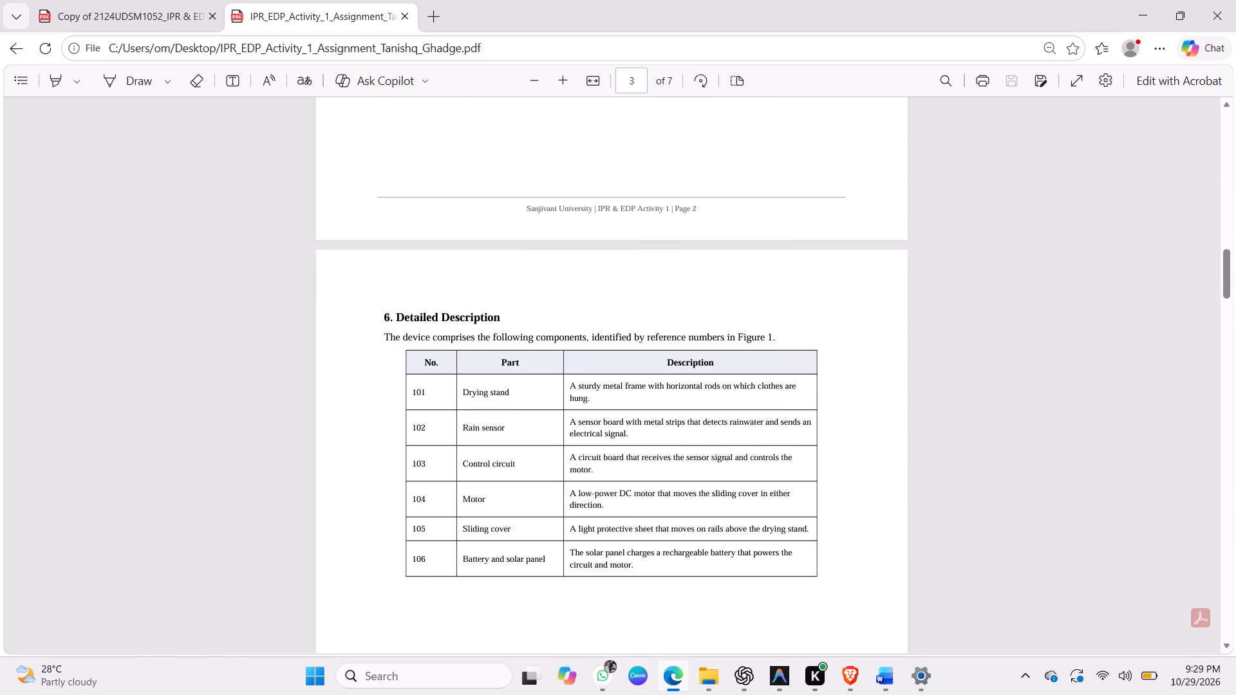
scroll(553, 329, "down", 4)
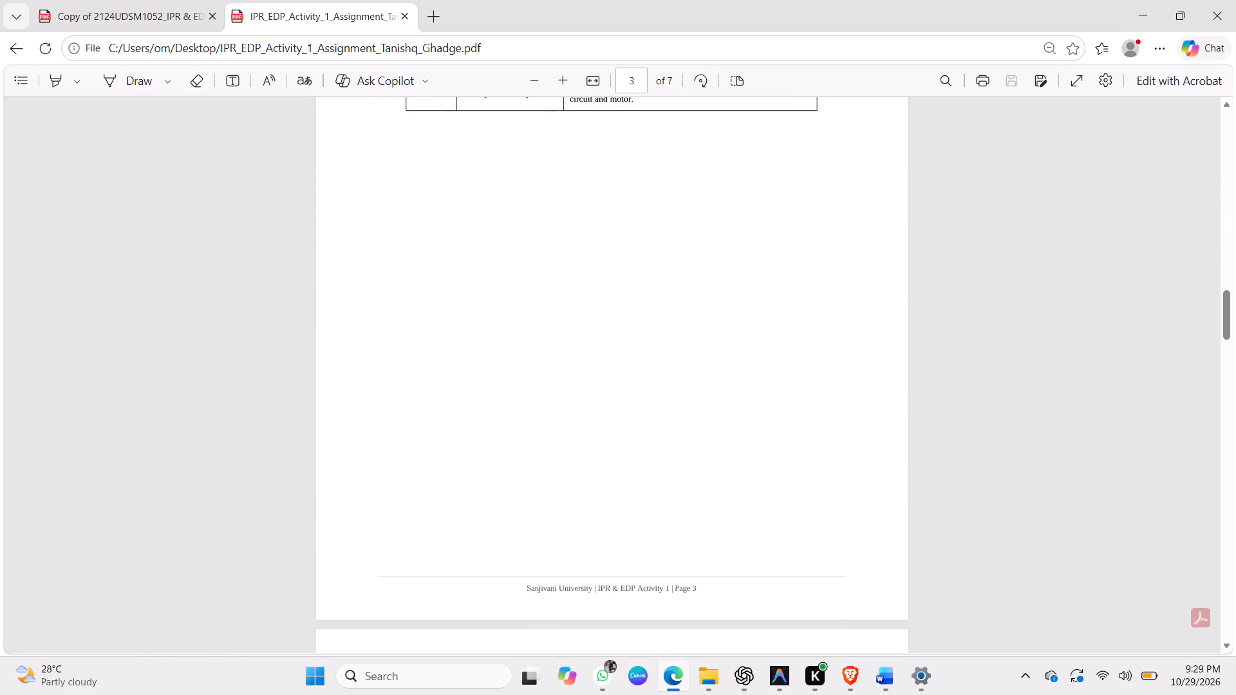
scroll(553, 329, "down", 4)
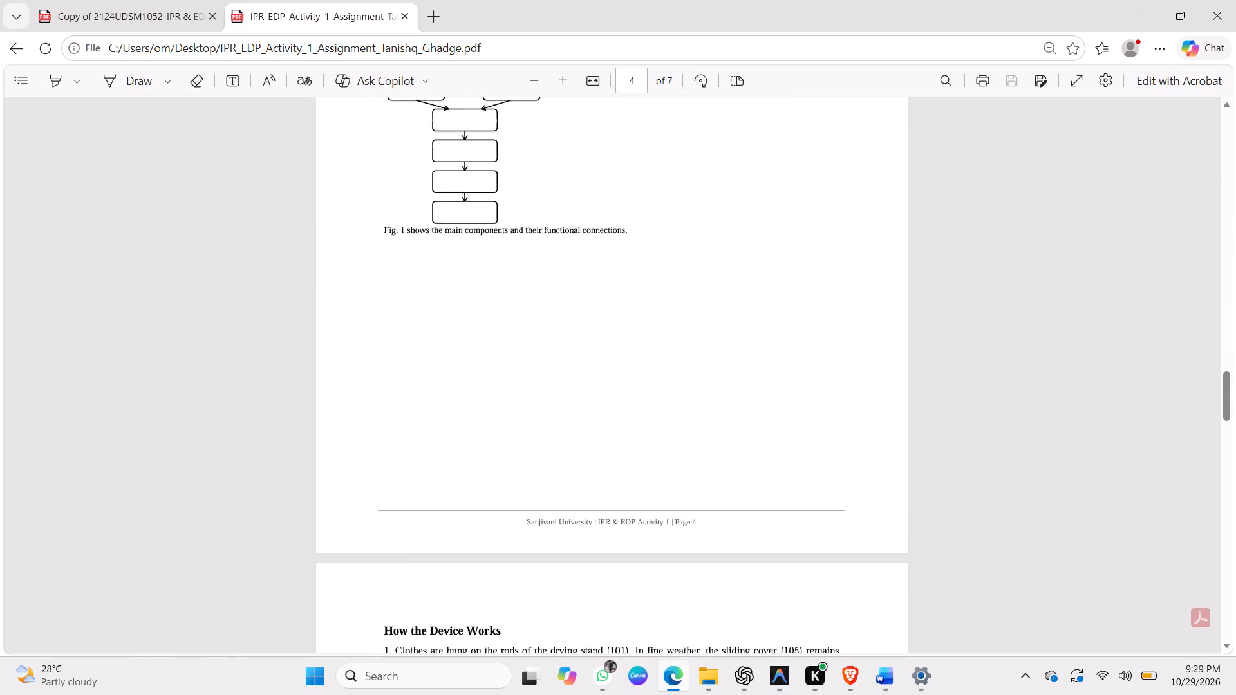
scroll(553, 329, "down", 4)
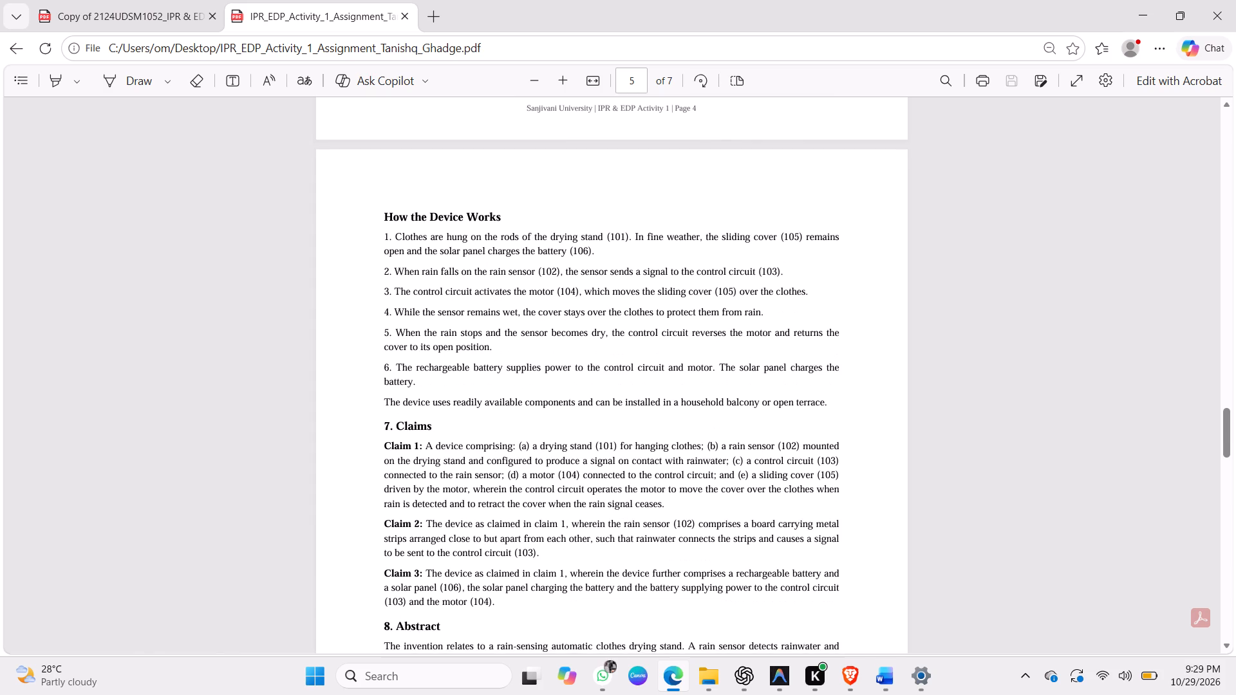
scroll(553, 329, "down", 2)
scroll(553, 329, "up", 1)
scroll(553, 329, "down", 2)
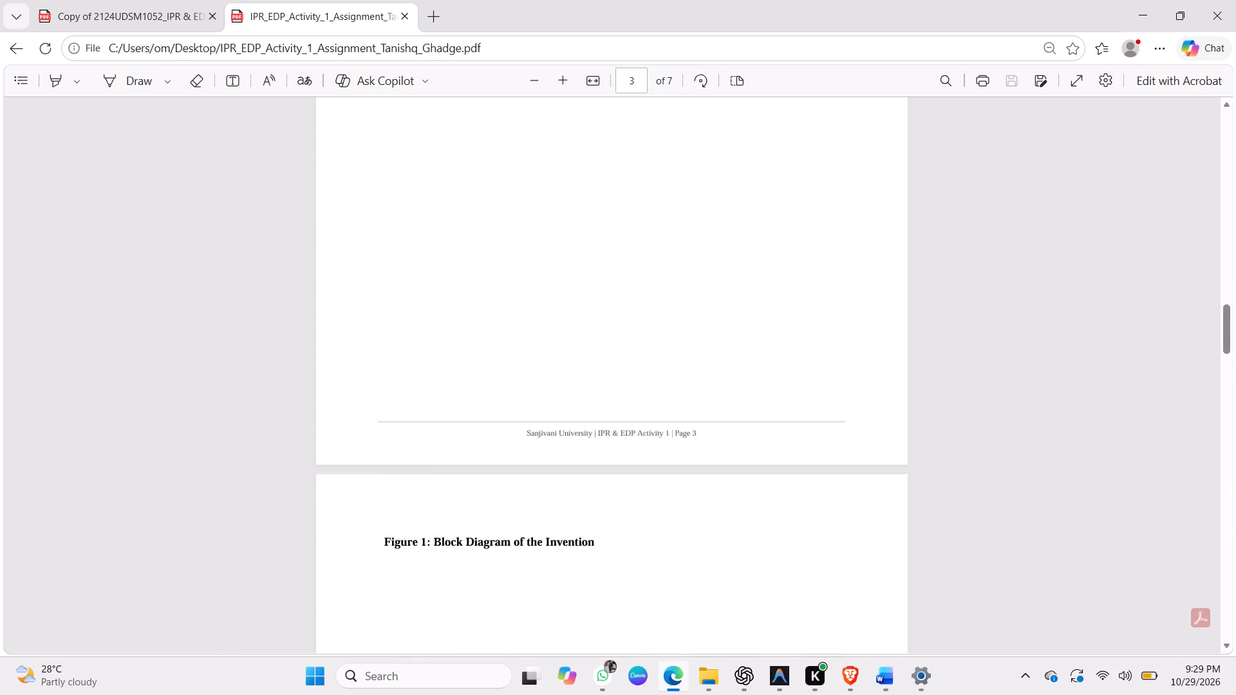
scroll(553, 329, "down", 4)
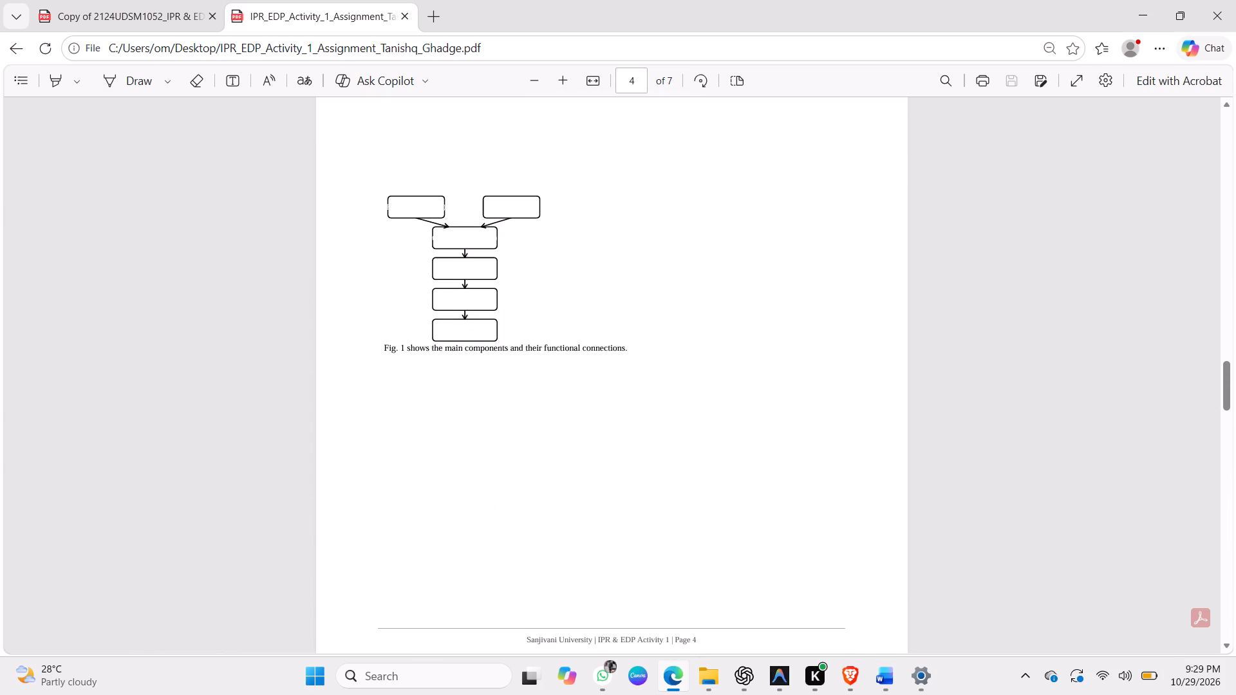
scroll(553, 329, "down", 3)
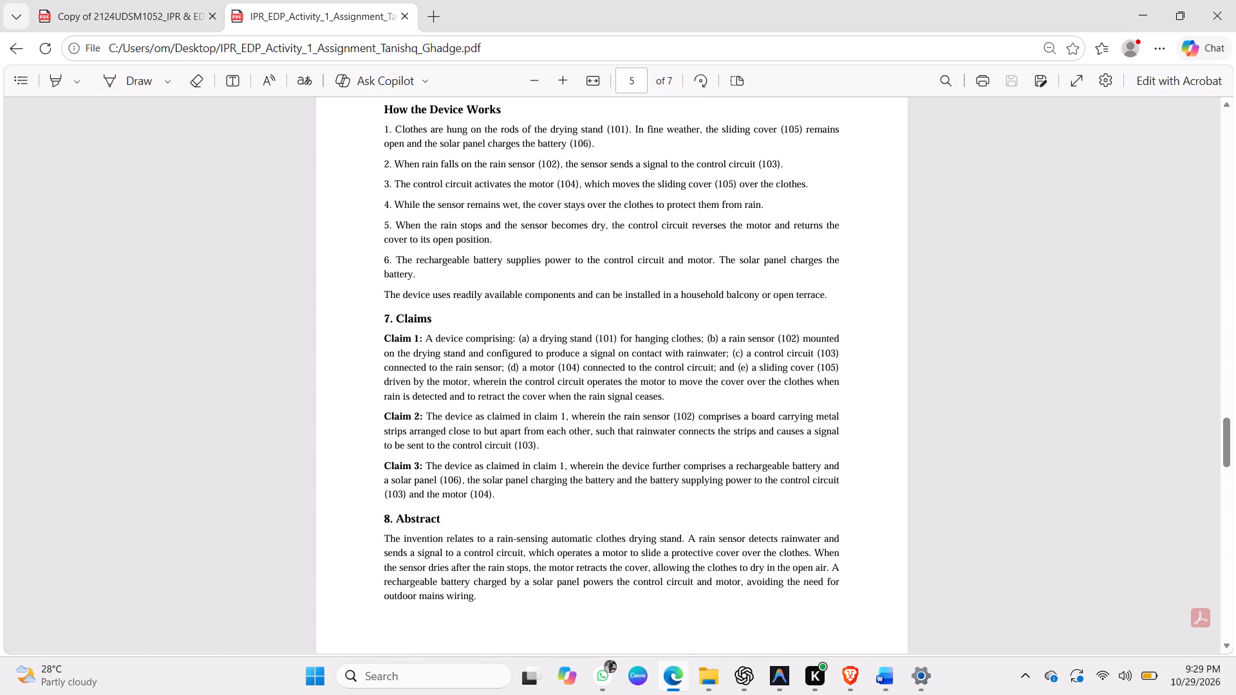
scroll(553, 329, "down", 3)
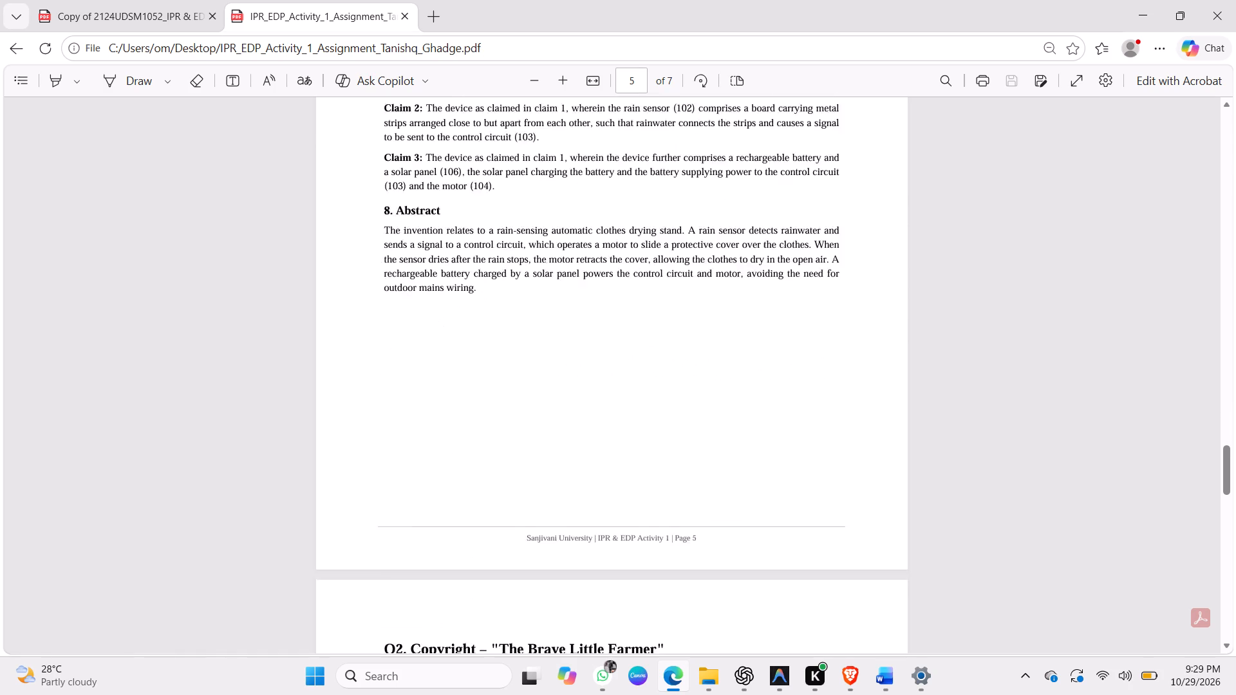
scroll(553, 329, "down", 4)
Look back over the Q2 copyright section and the Q1 patent page, from the assumptions to the summary.
scroll(553, 329, "up", 1)
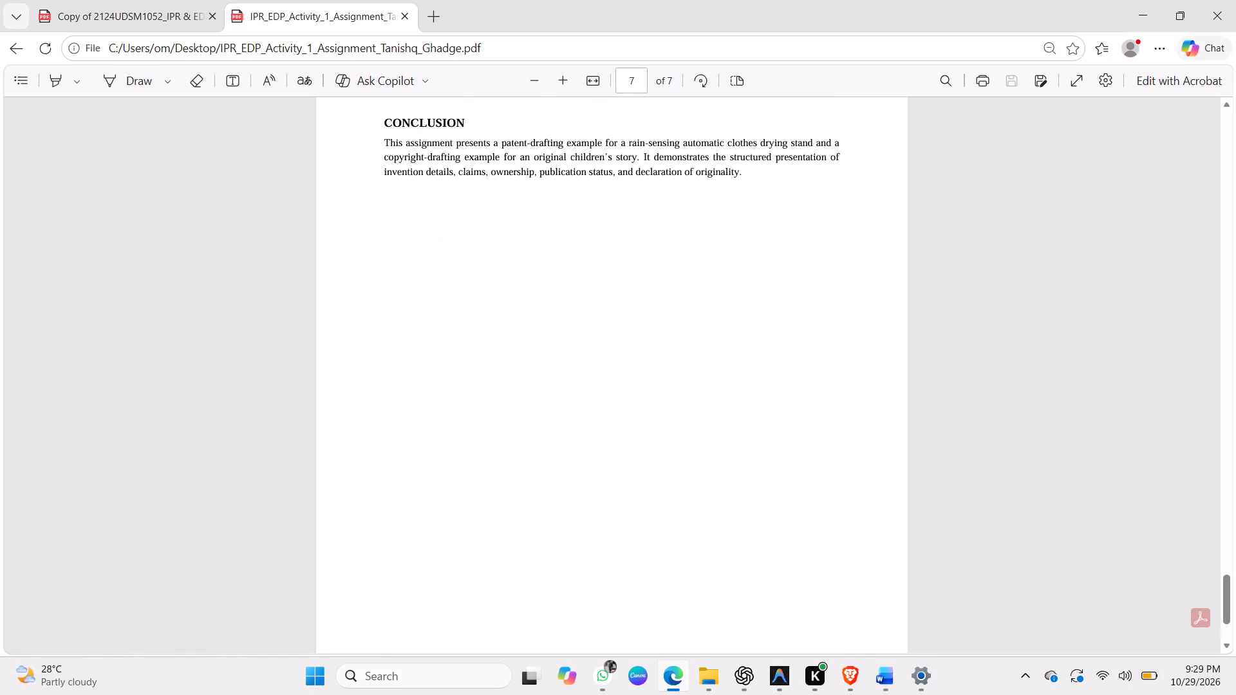
scroll(553, 329, "up", 4)
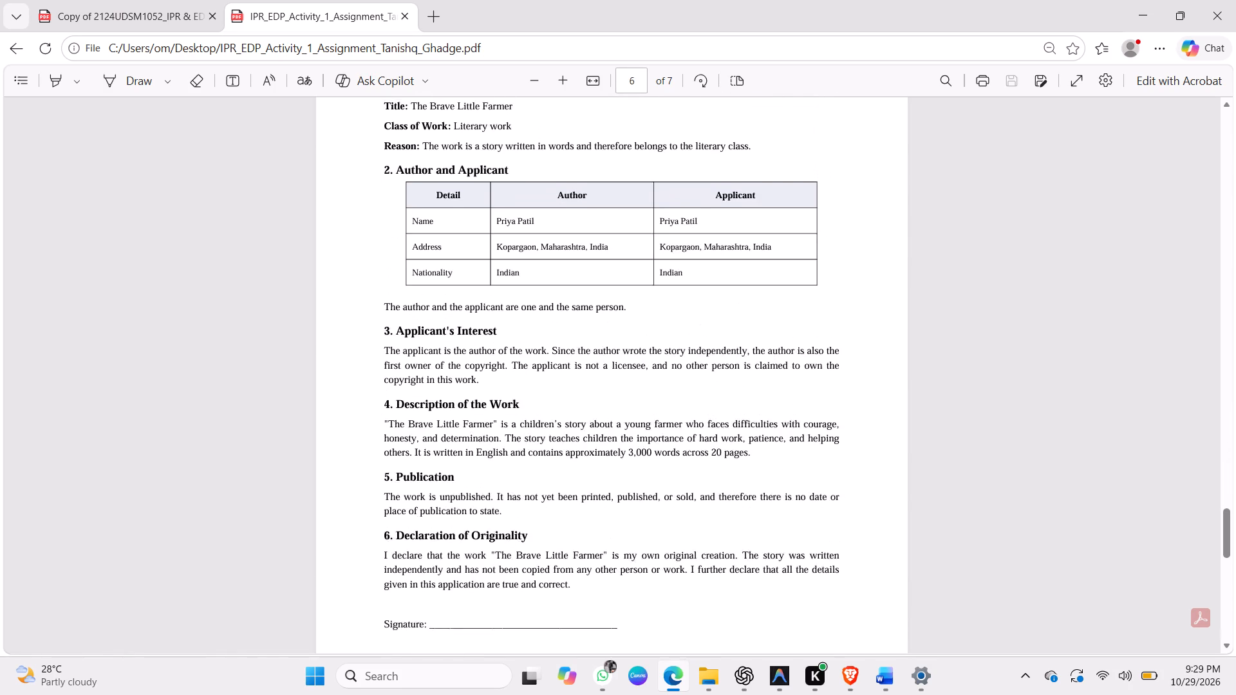
scroll(553, 329, "up", 8)
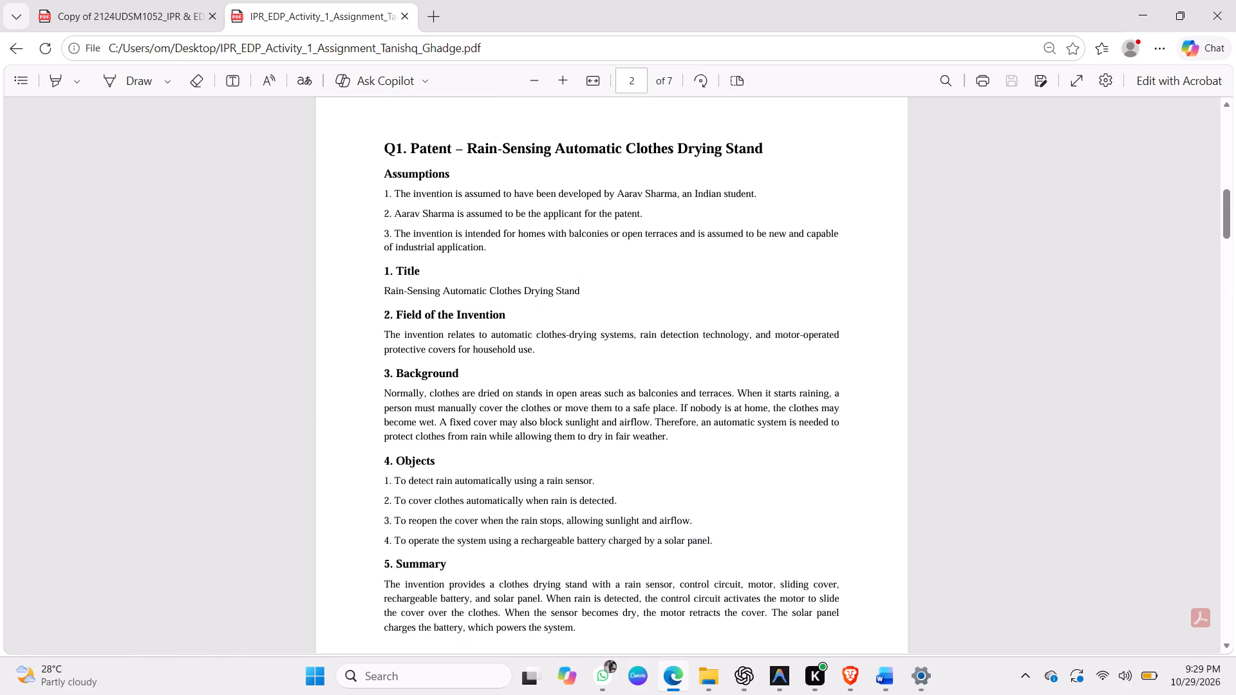
scroll(553, 329, "down", 1)
scroll(553, 329, "up", 5)
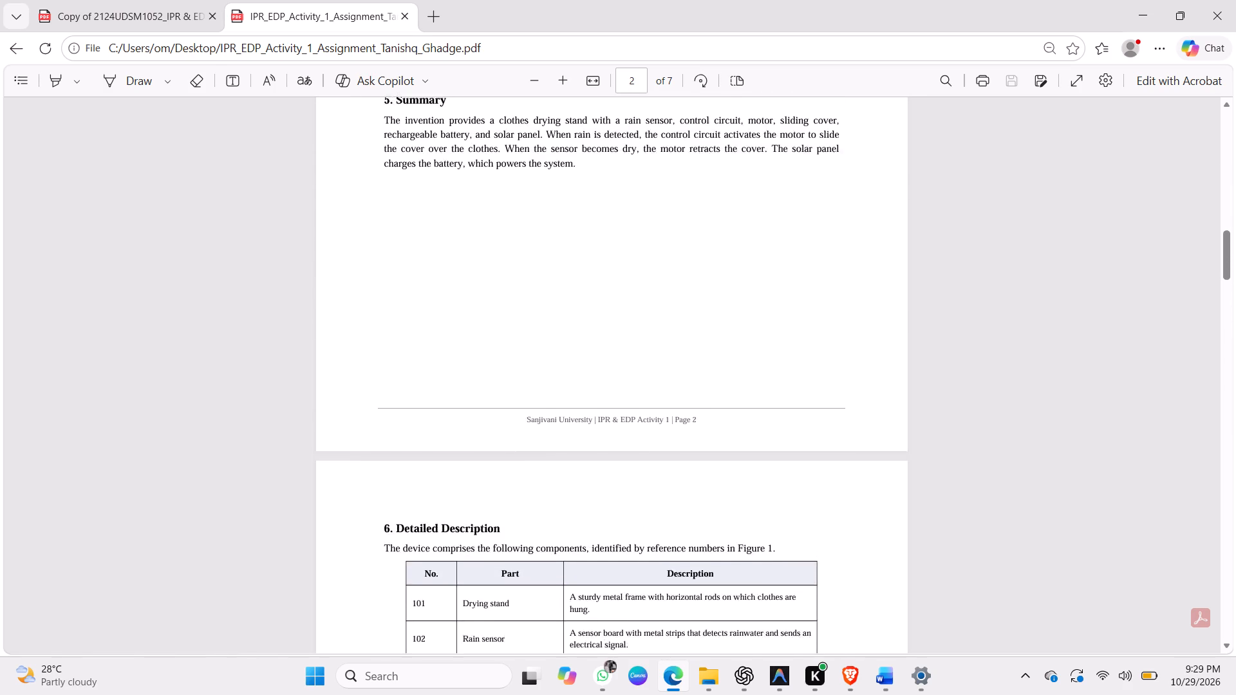
scroll(553, 329, "up", 1)
Examine the Detailed Description components table, the Figure 1 block diagram and the following claims page, checking layout and diagram labels.
scroll(553, 329, "down", 1)
scroll(553, 329, "up", 2)
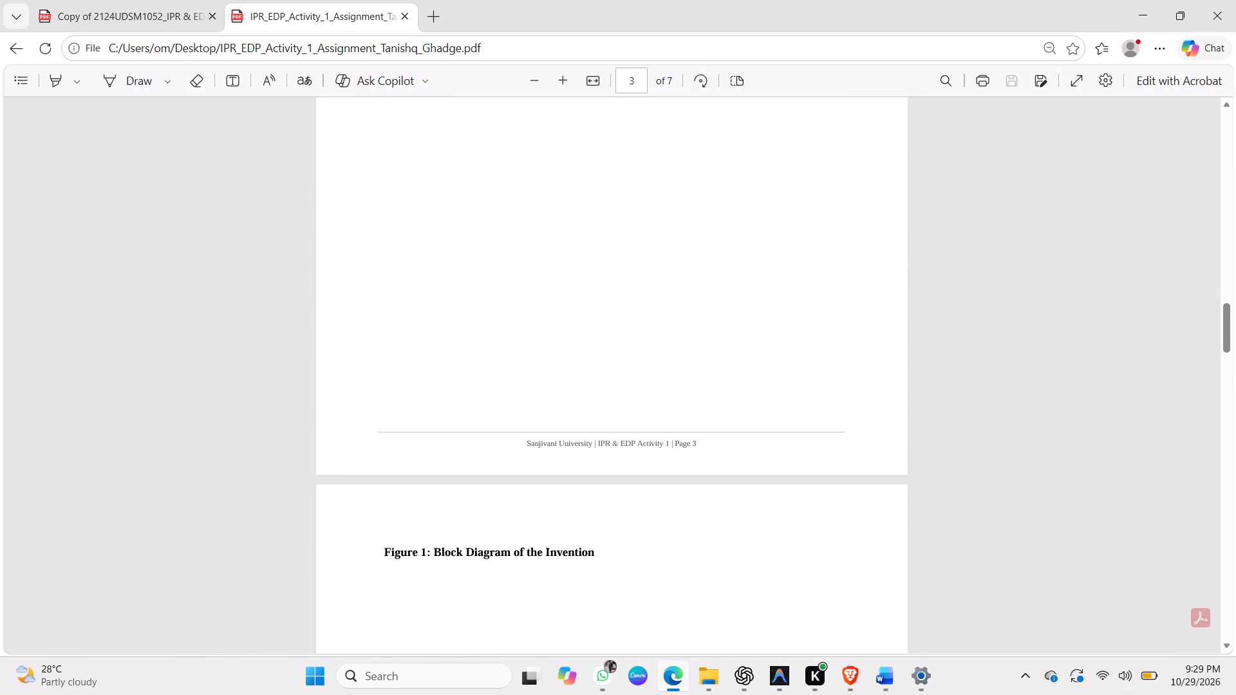
scroll(553, 329, "up", 2)
scroll(553, 329, "down", 3)
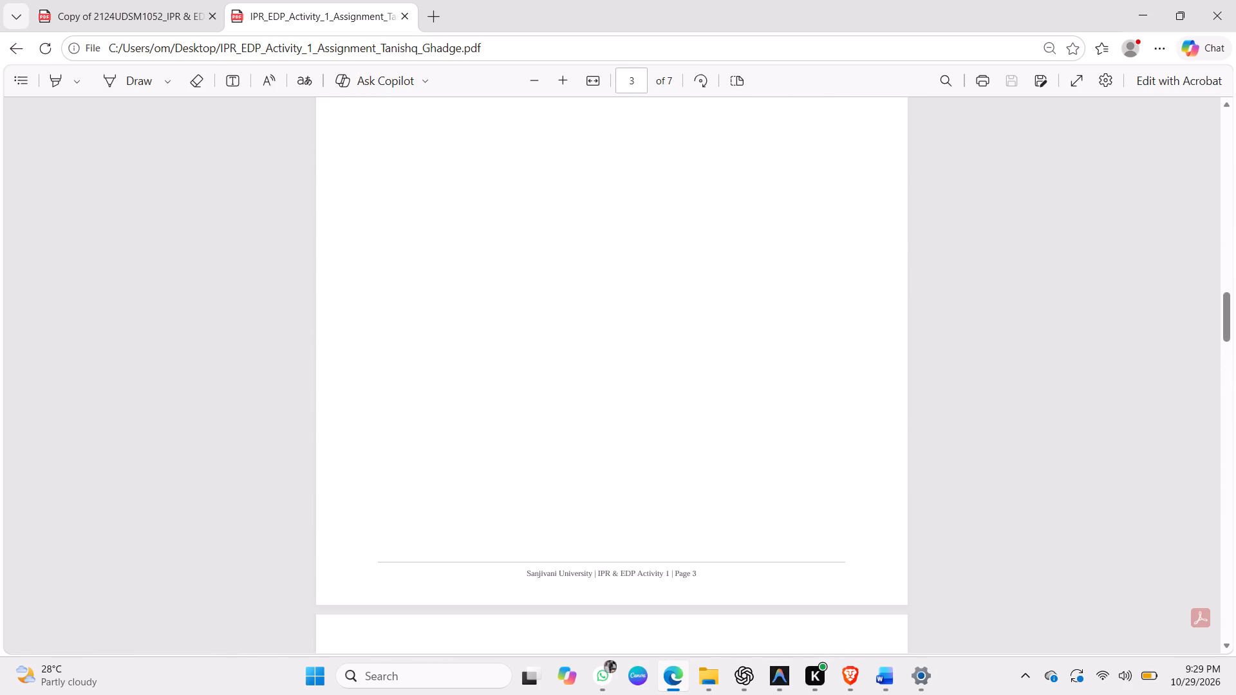
scroll(553, 329, "down", 2)
scroll(553, 329, "up", 1)
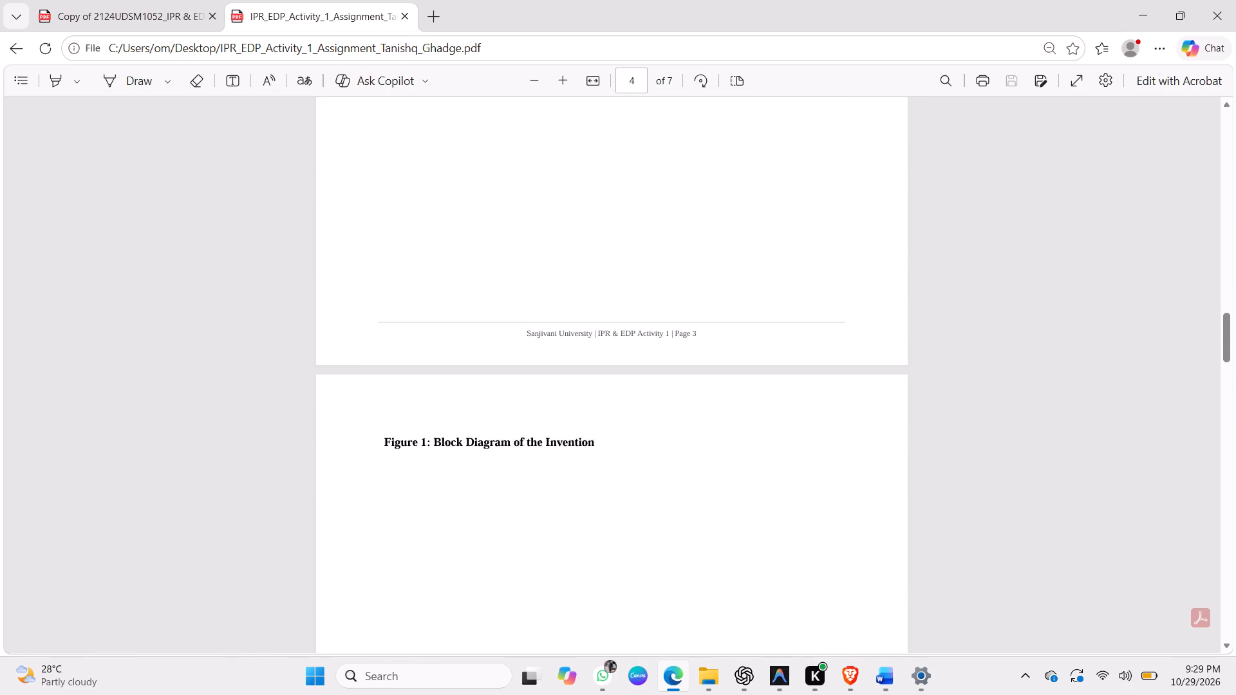
scroll(553, 329, "up", 2)
scroll(553, 329, "down", 1)
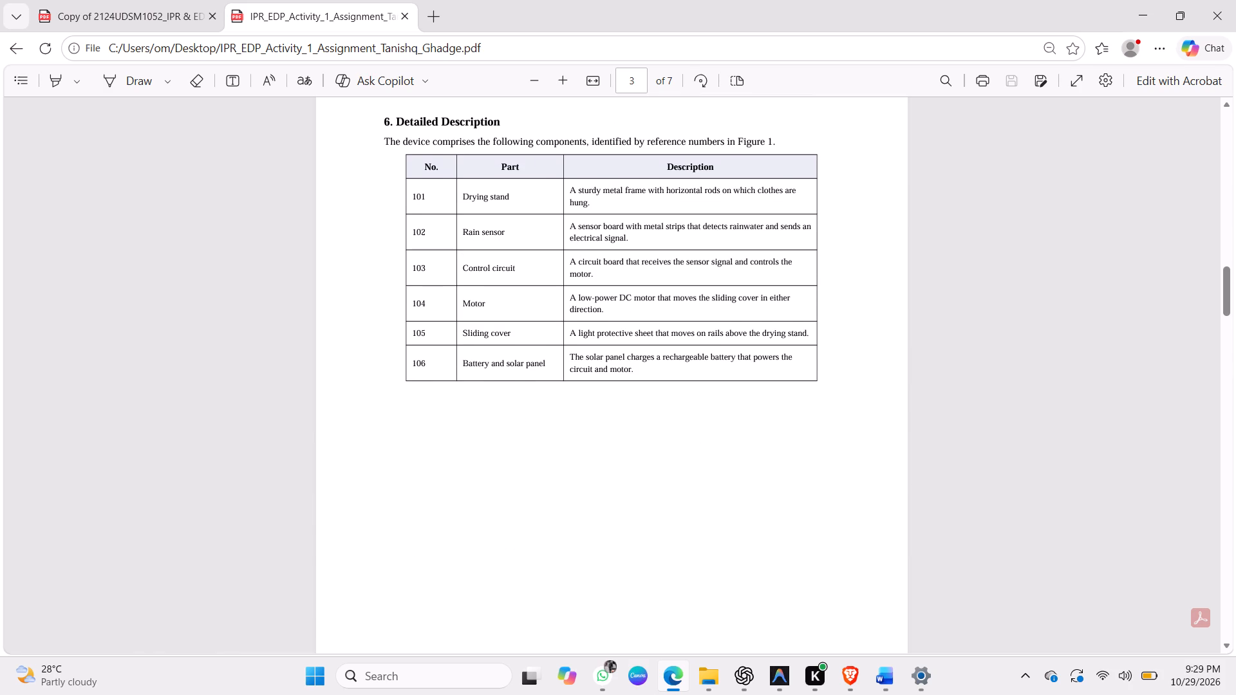
scroll(553, 329, "down", 3)
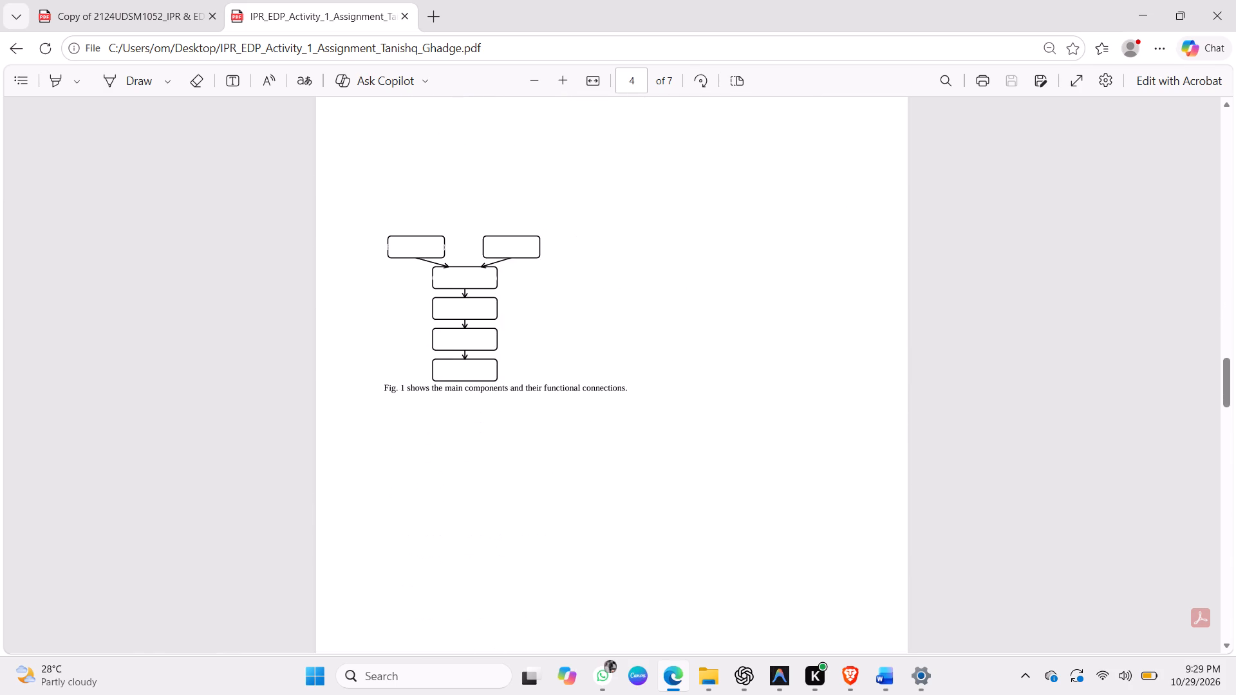
scroll(553, 329, "down", 4)
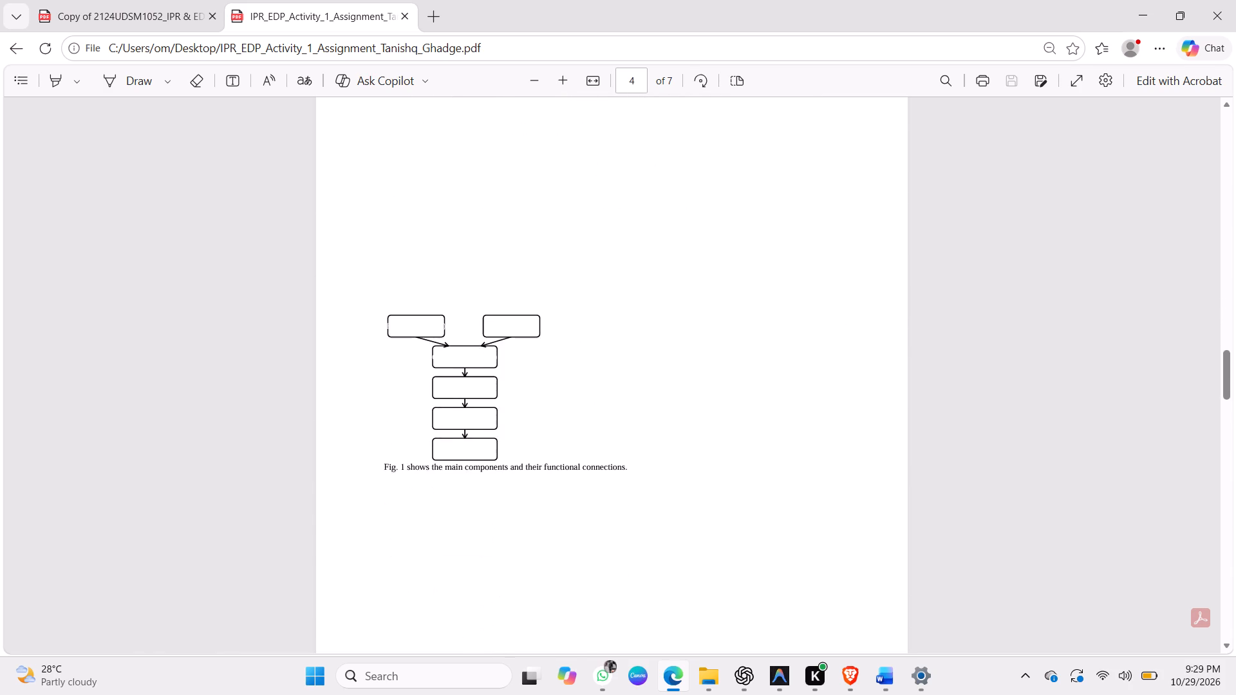
scroll(553, 329, "down", 3)
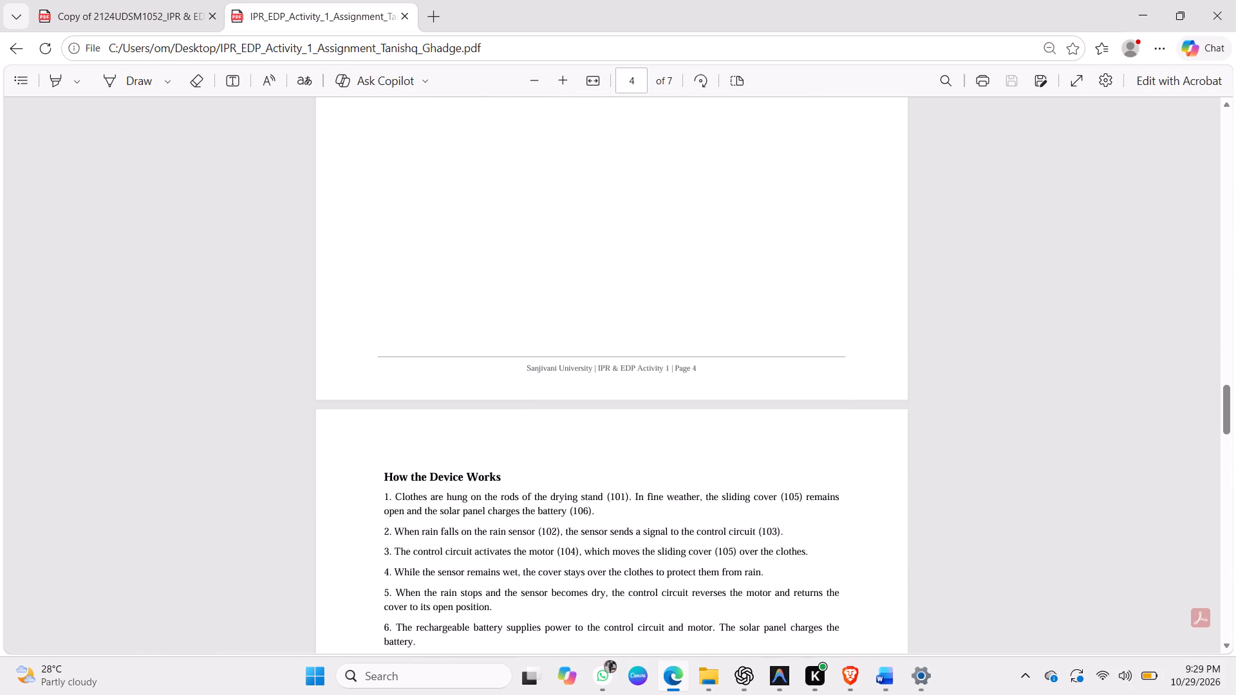
scroll(553, 329, "down", 2)
scroll(553, 329, "up", 2)
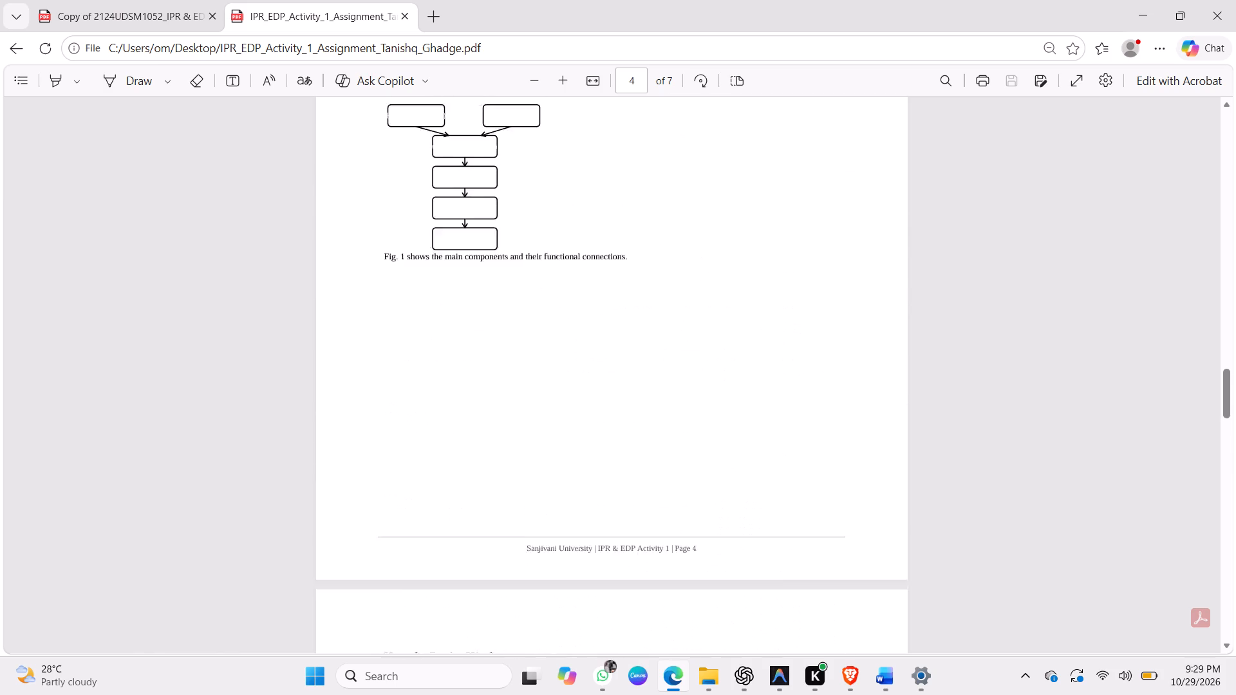
scroll(553, 329, "up", 2)
scroll(553, 329, "down", 6)
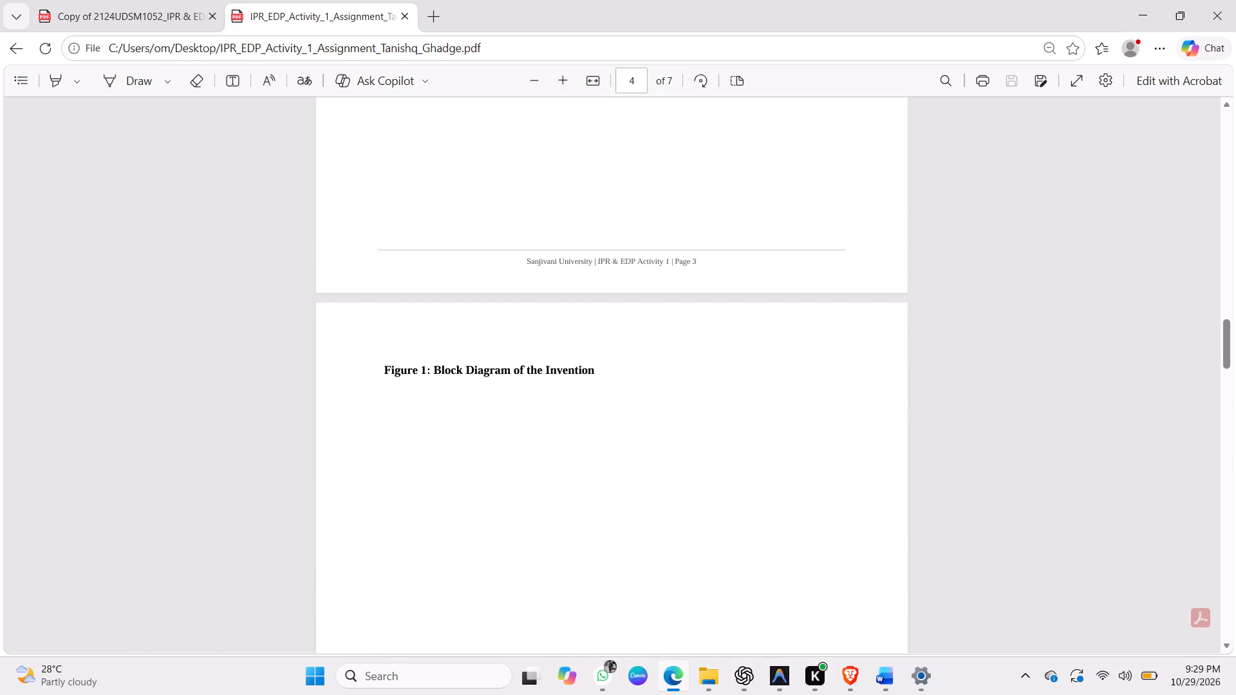
scroll(553, 329, "down", 1)
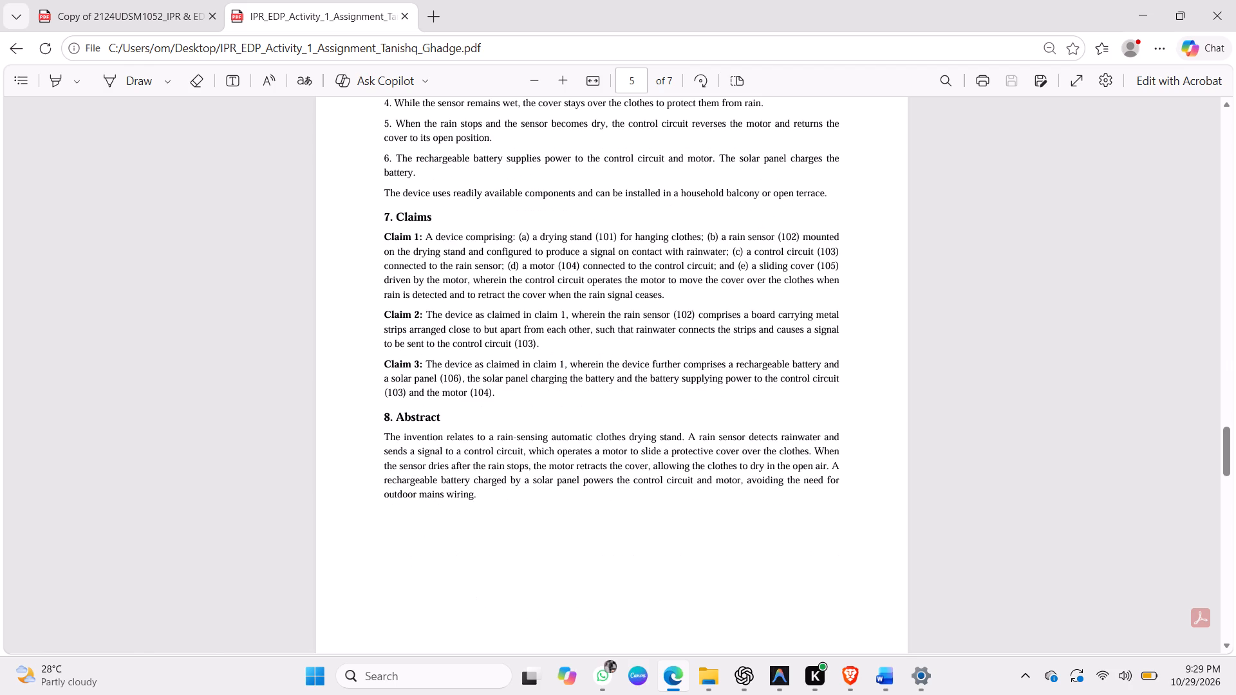
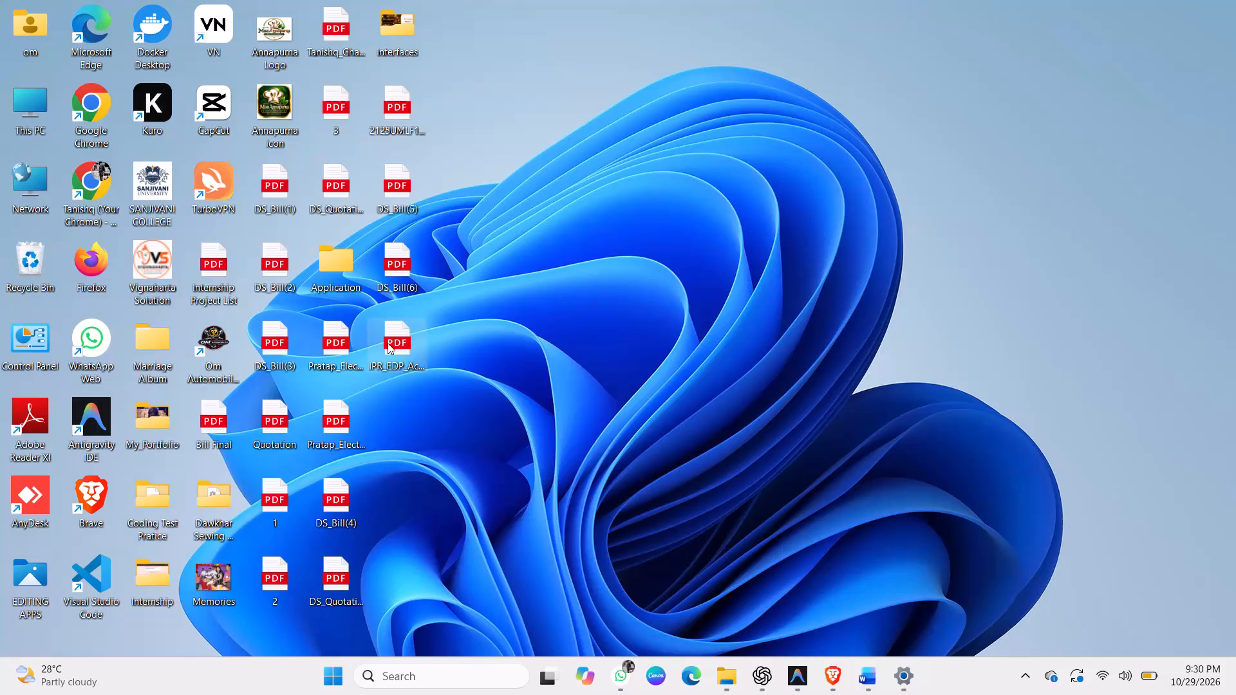
Open the IPR_EDP_Activity_1 assignment PDF from the Desktop in Word just this once, accepting its conversion to an editable document.
right_click(388, 343)
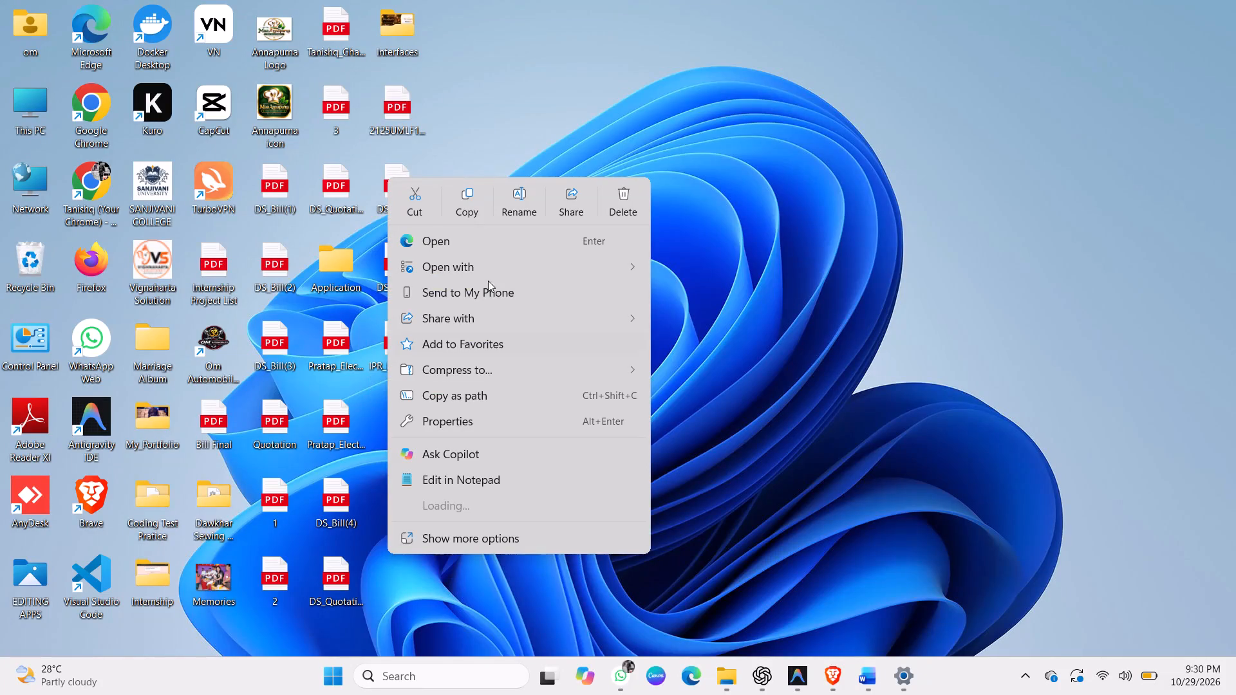
left_click(491, 273)
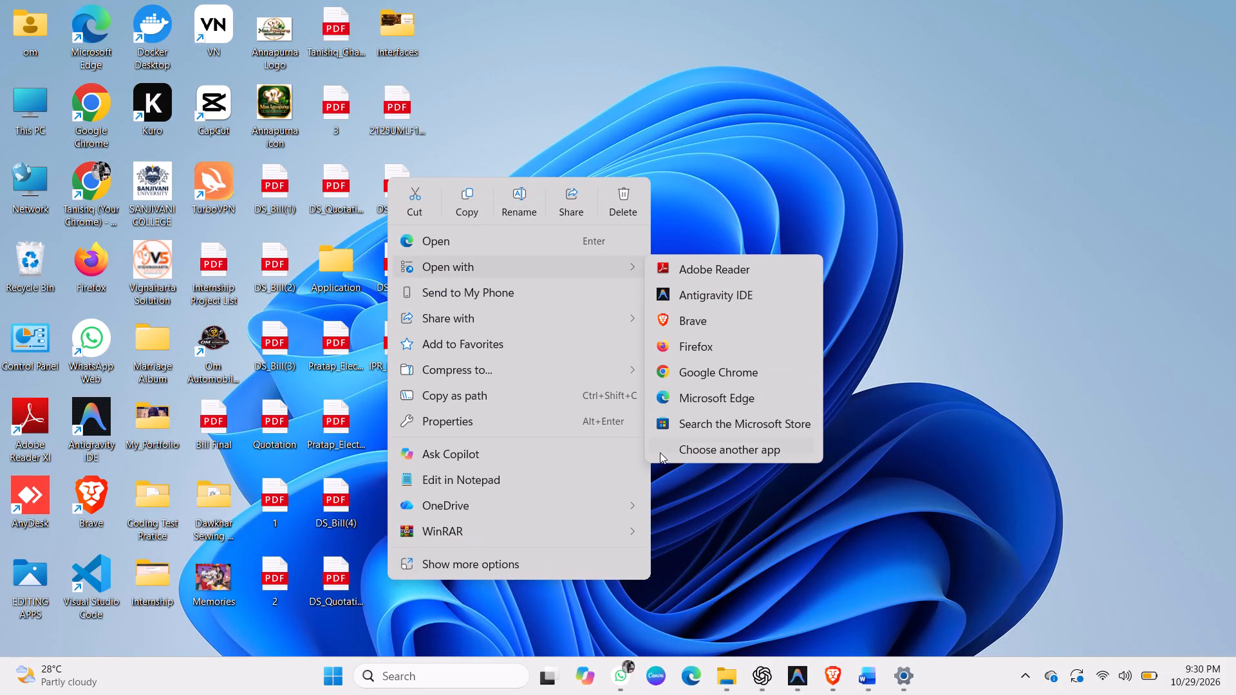
left_click(660, 452)
scroll(633, 400, "down", 2)
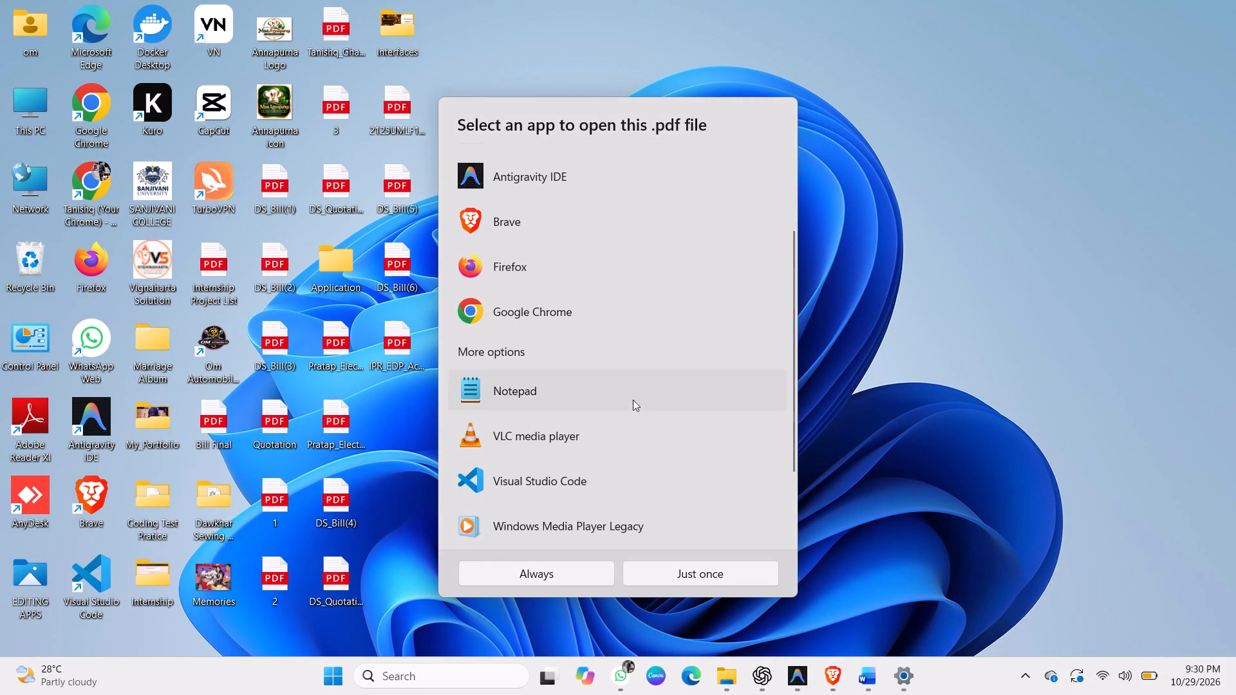
scroll(577, 494, "down", 2)
left_click(539, 453)
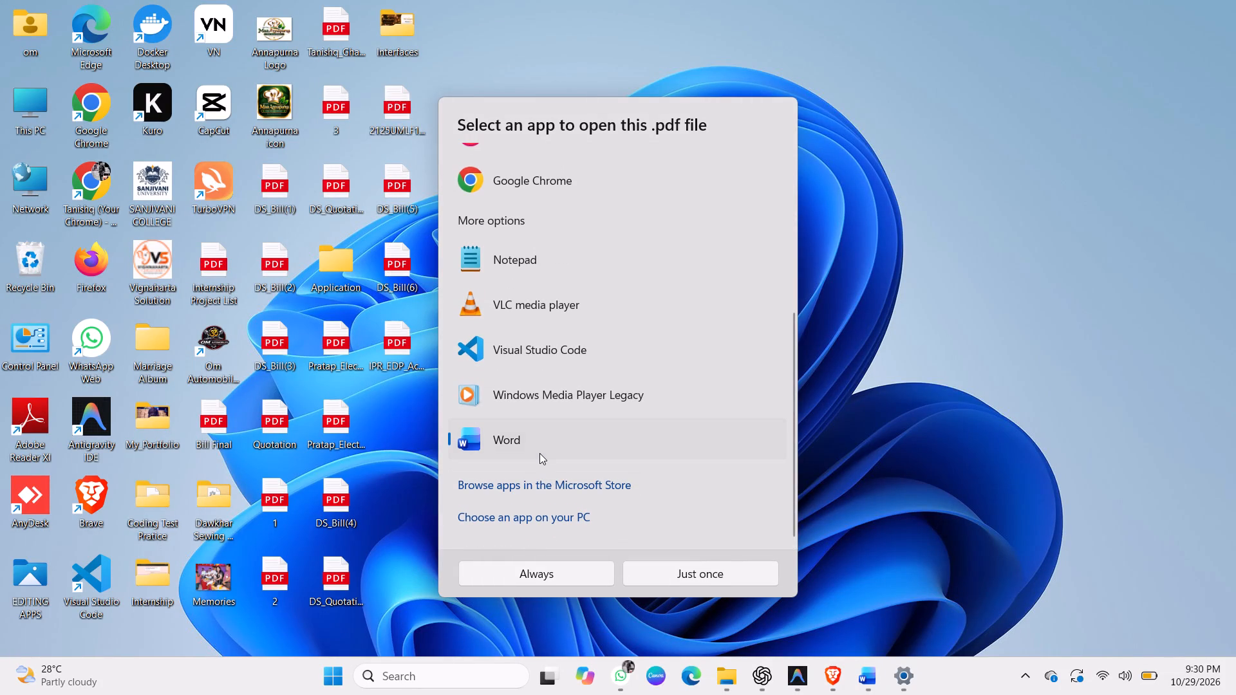
left_click(704, 577)
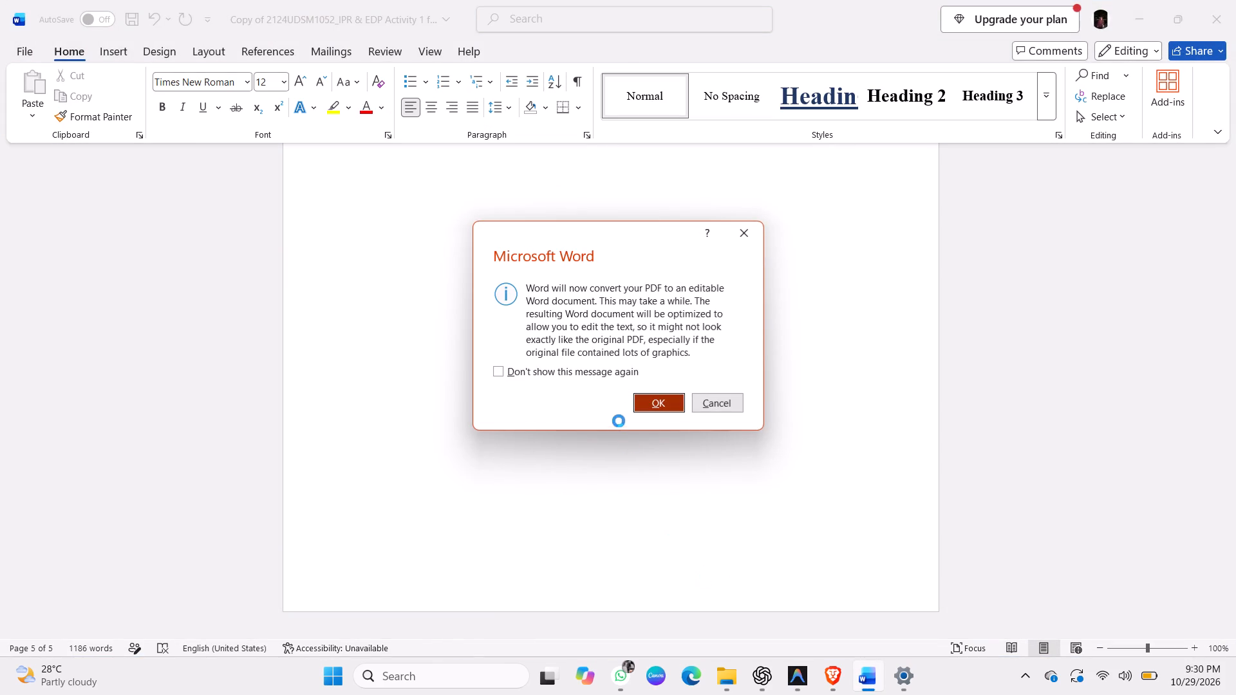
left_click(673, 395)
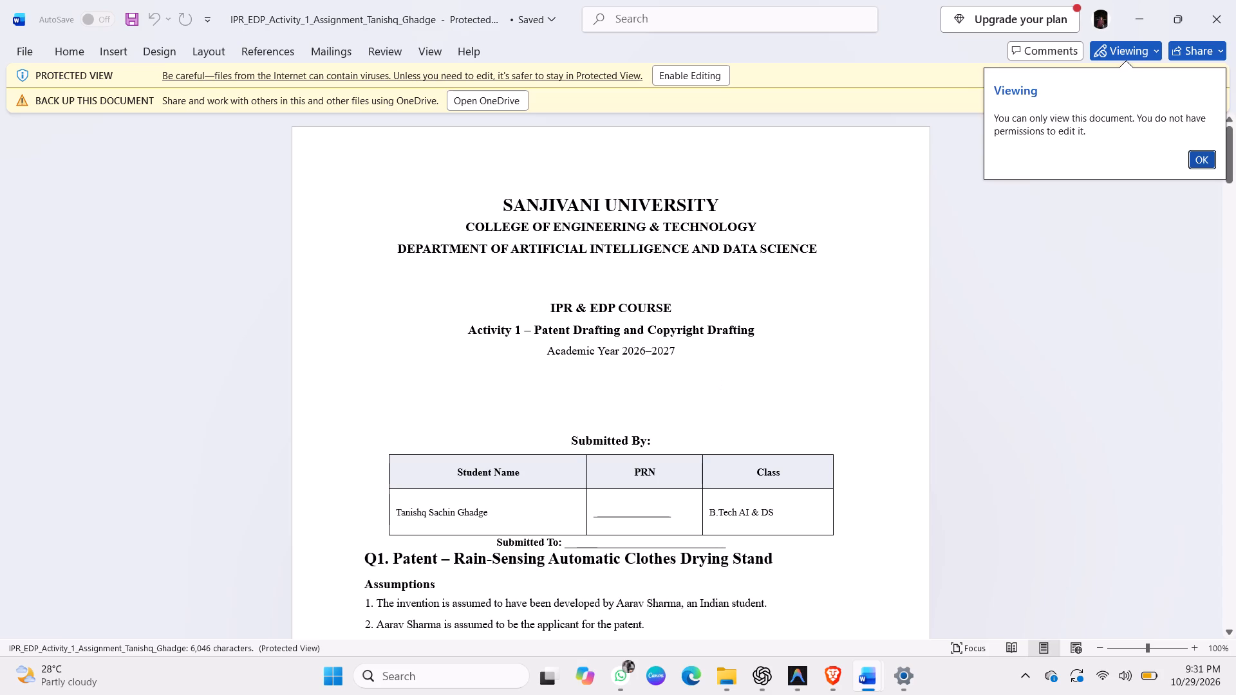
Dismiss the viewing notice and enable editing for the converted assignment, accepting the PDF conversion again.
left_click(1201, 154)
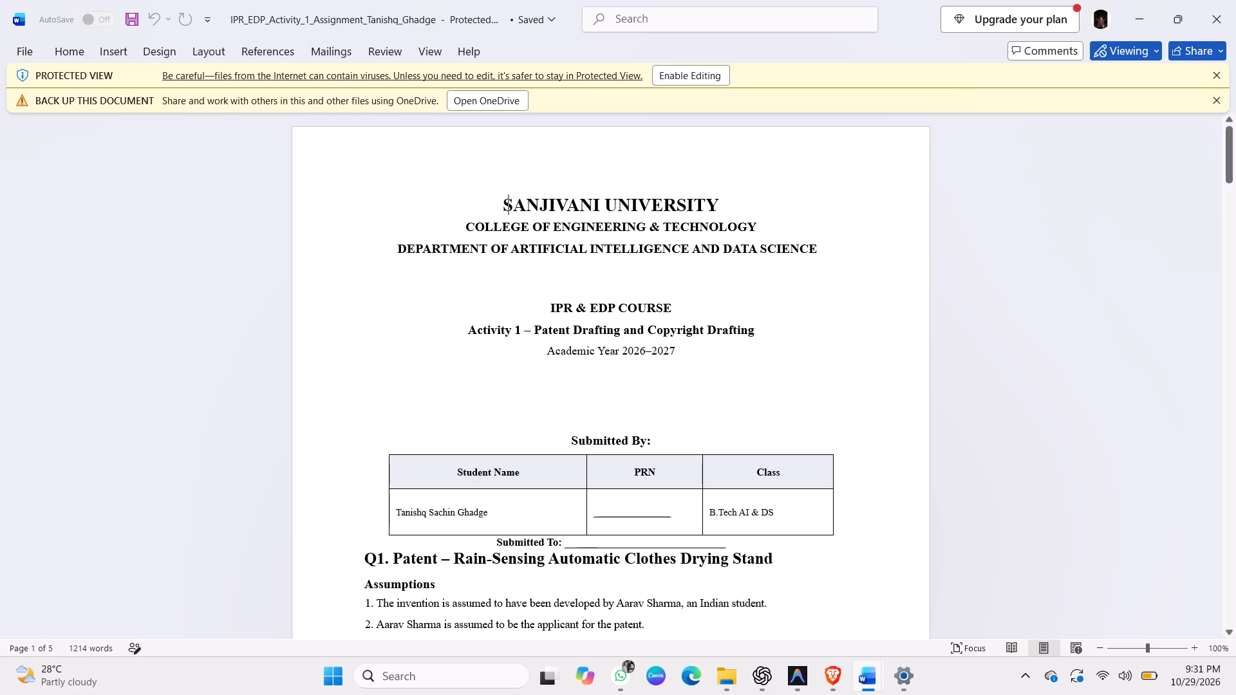
left_click(713, 77)
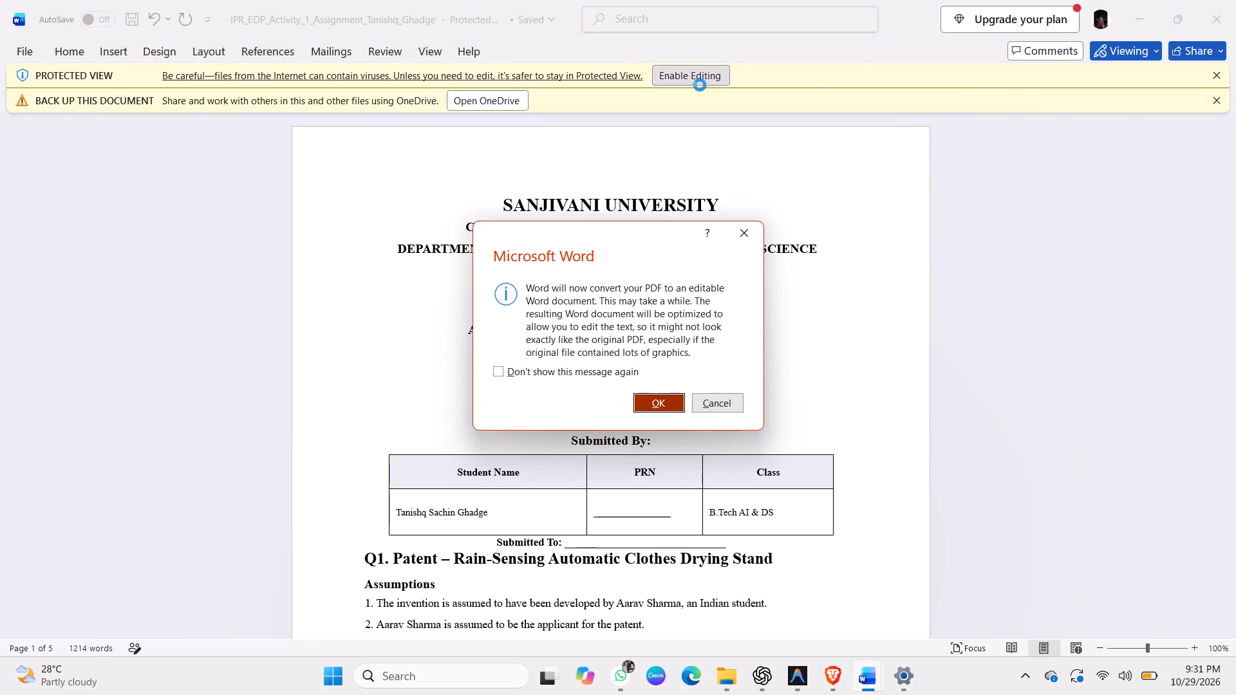
left_click(657, 403)
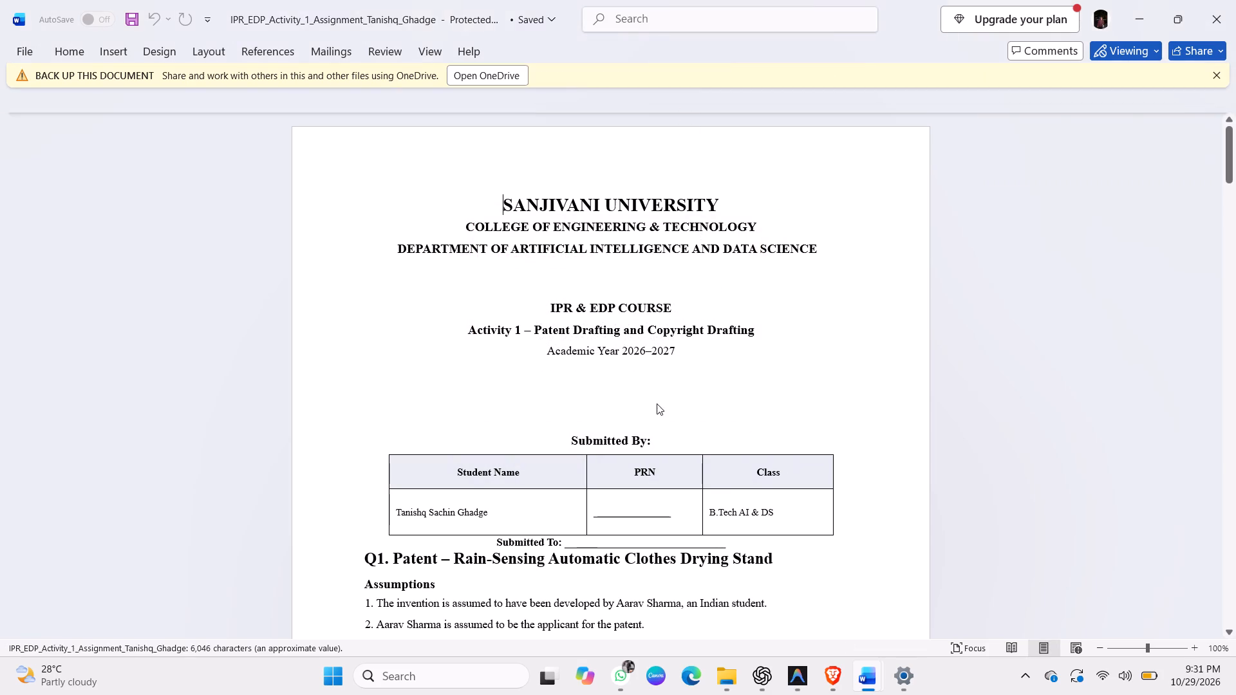
left_click(622, 290)
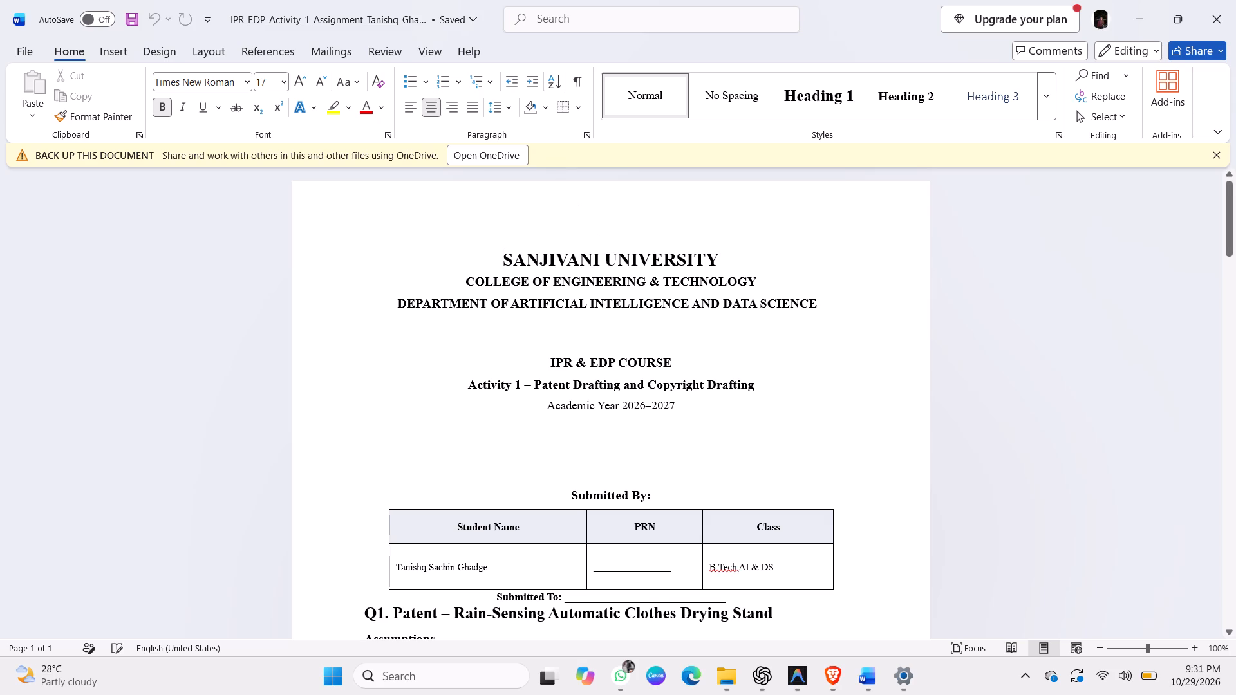
Insert blank lines before the "Q1. Patent – Rain-Sensing Automatic Clothes Drying Stand" heading to separate it from the cover page.
scroll(622, 290, "down", 2)
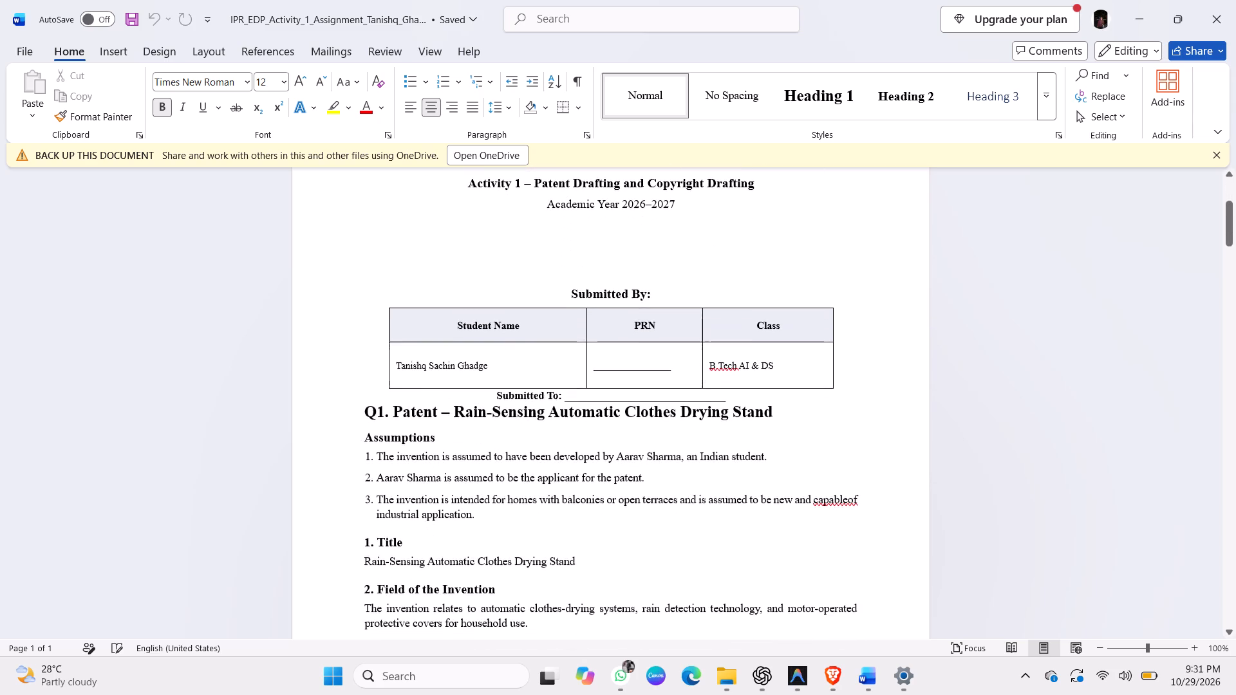
left_click(367, 408)
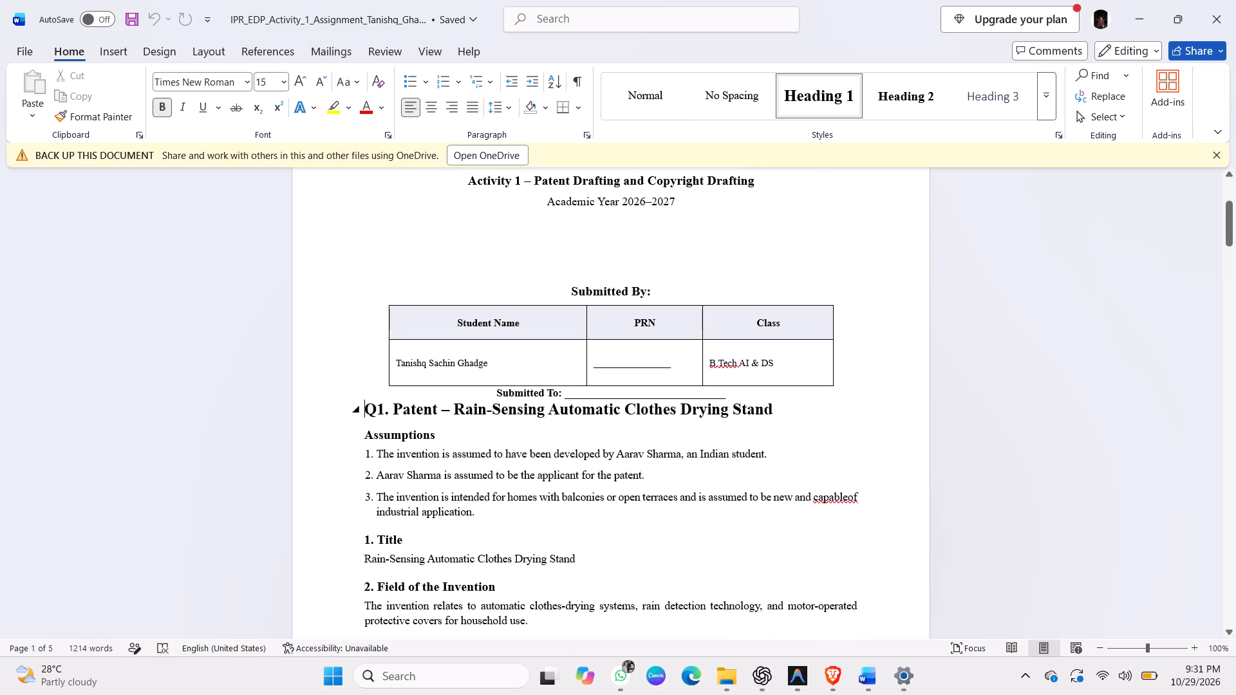
key("Return")
key("Return")
key("Return")
key("Return")
key("Return")
key("Return")
key("Return")
key("Return")
key("Return")
key("Return")
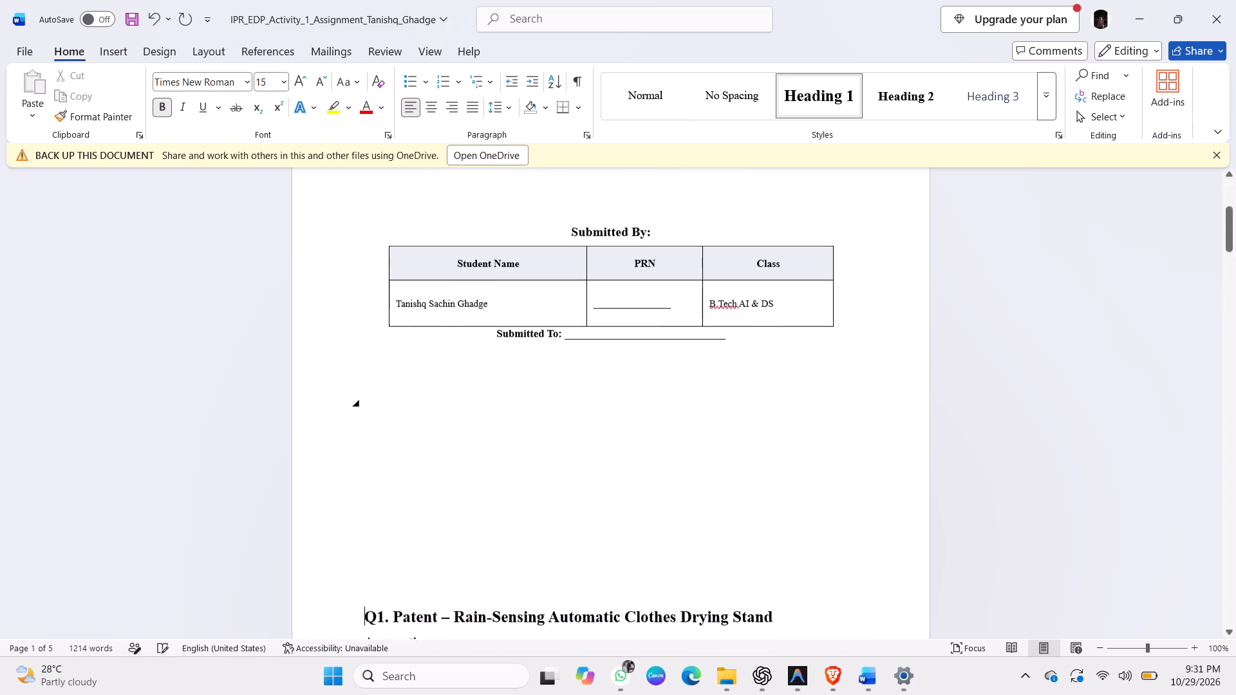
key("Return")
key("Return")
key("Return")
key("Return")
key("BackSpace")
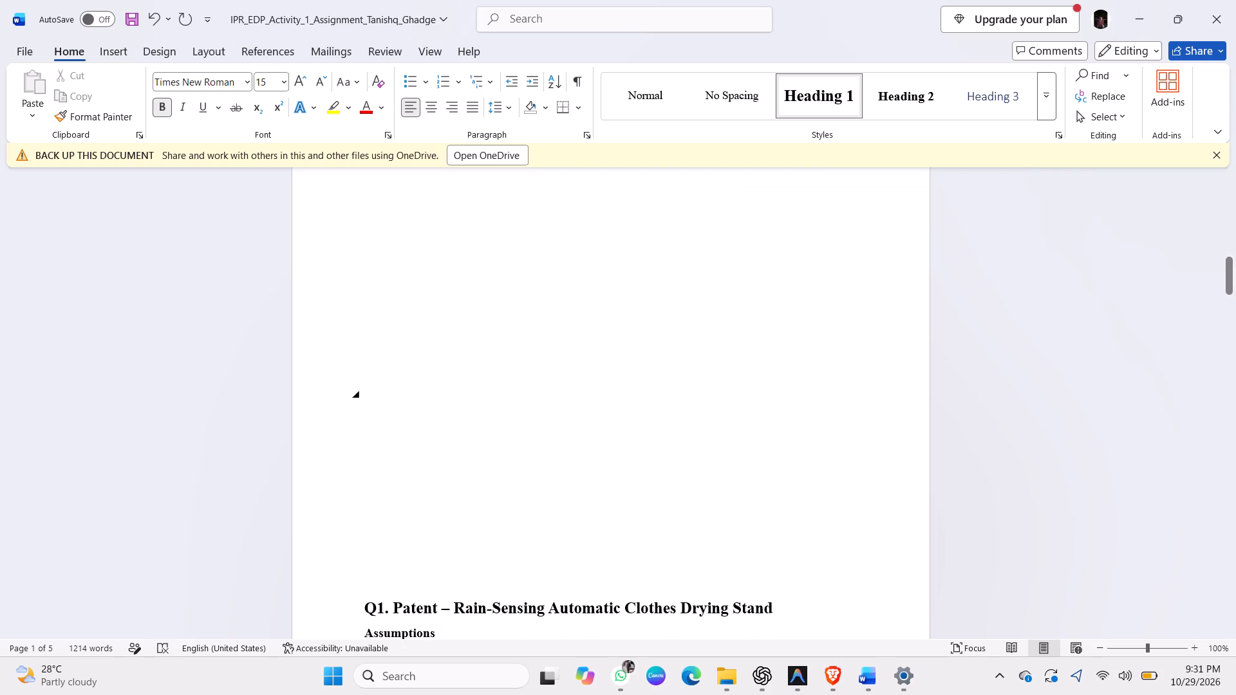
key("BackSpace")
key("Return")
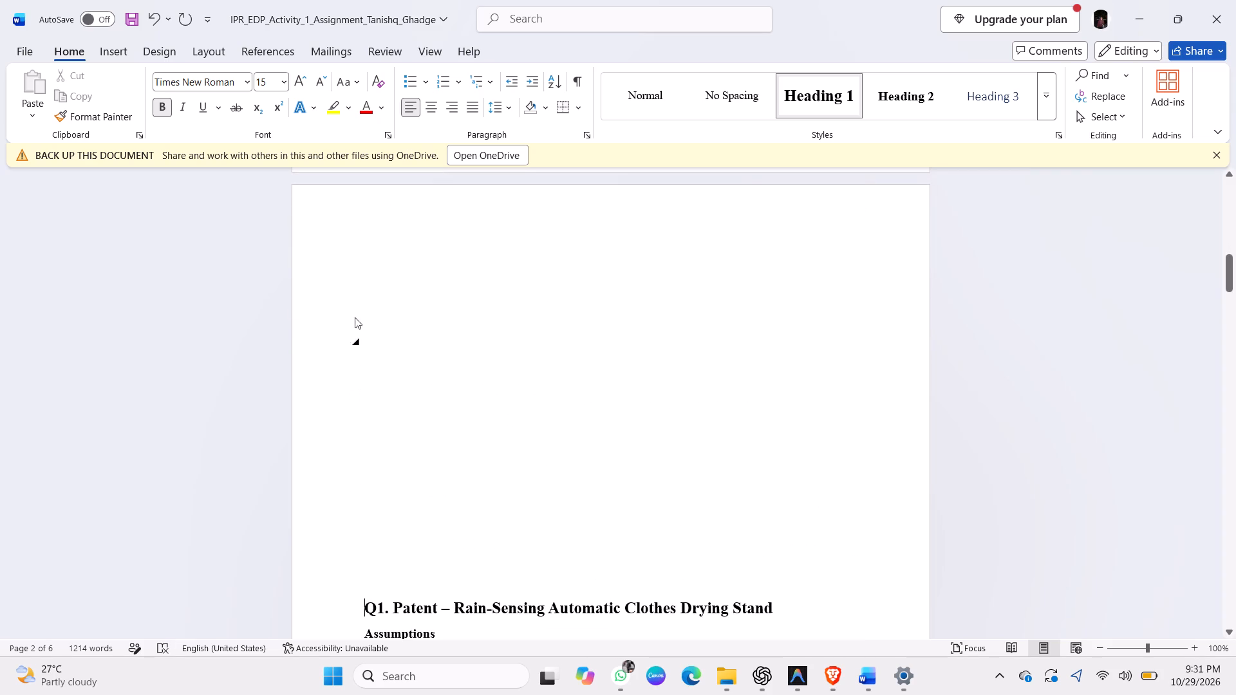
Adjust the blank lines above the Q1 heading so that it starts at the top of page 2.
left_click(356, 290)
left_click(356, 290)
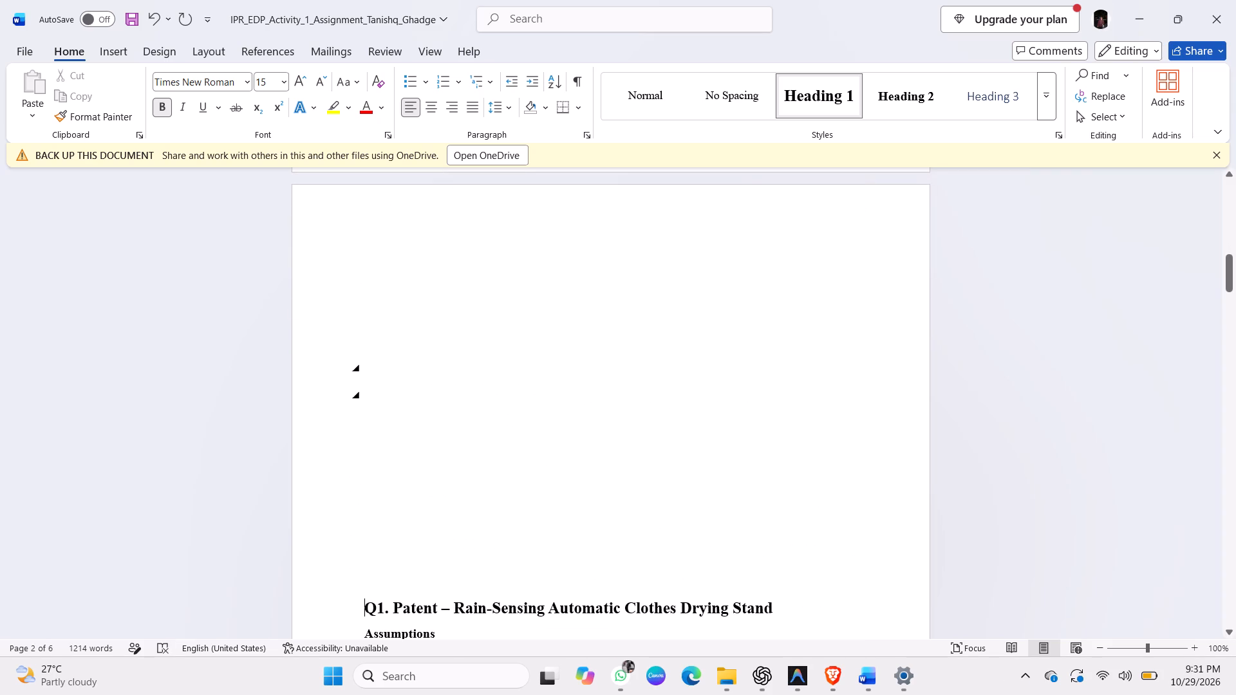
left_click(358, 377)
key("BackSpace")
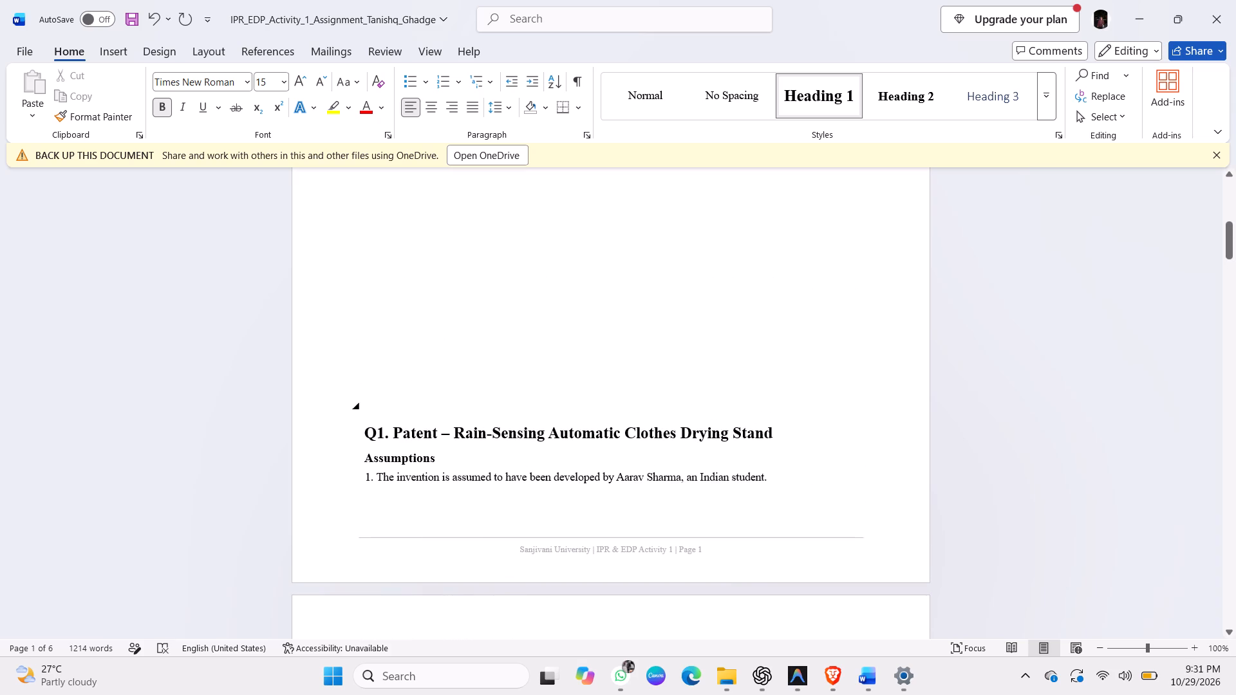
left_click(374, 399)
key("Return")
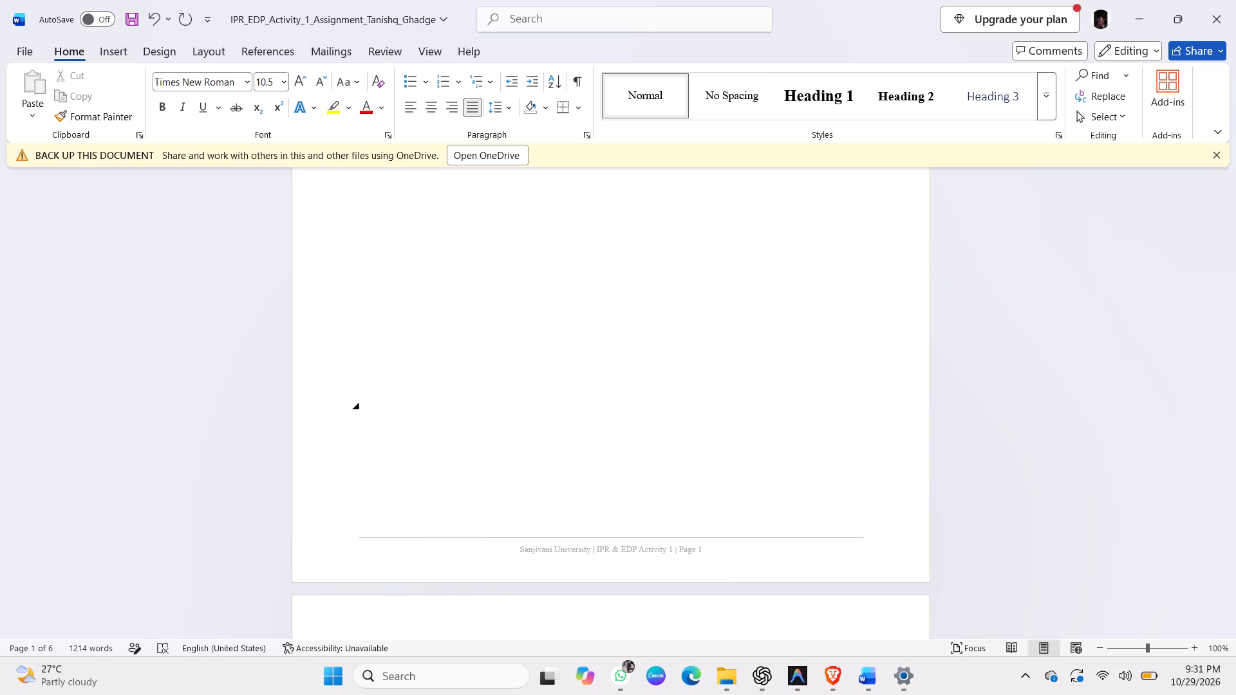
Check the Q1 patent pages from the assumptions to the components table, dismissing the OneDrive backup notice.
scroll(374, 399, "down", 3)
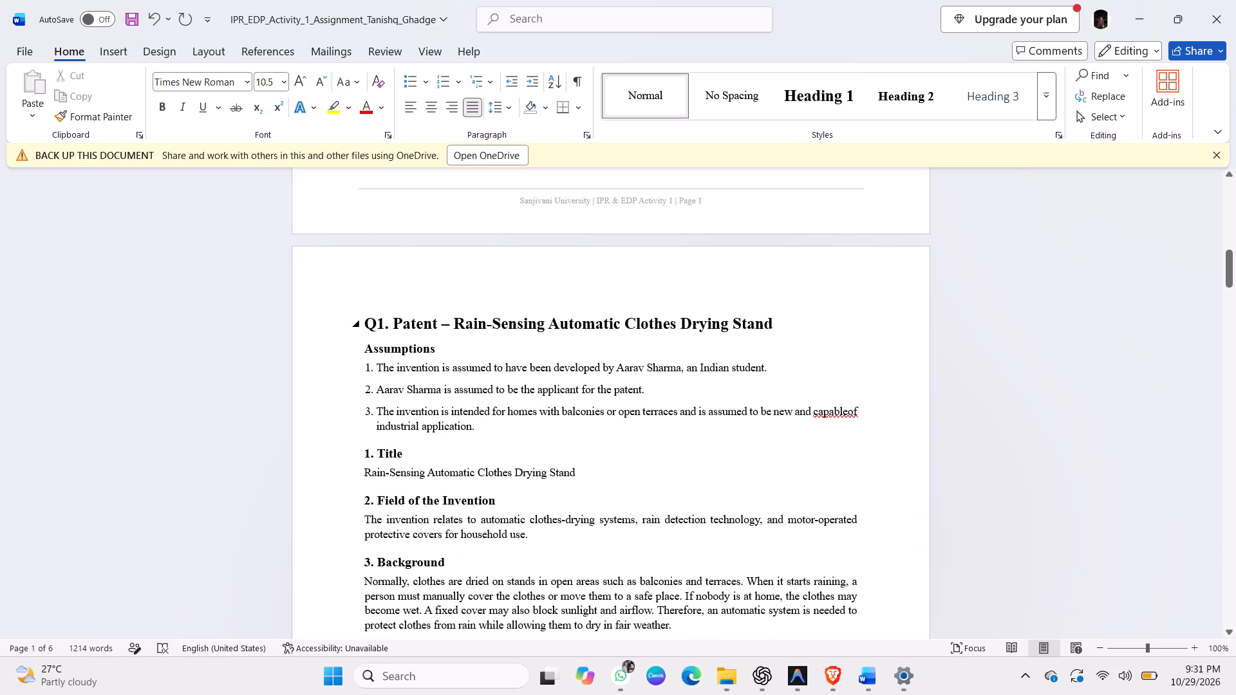
scroll(387, 502, "down", 2)
scroll(387, 502, "up", 1)
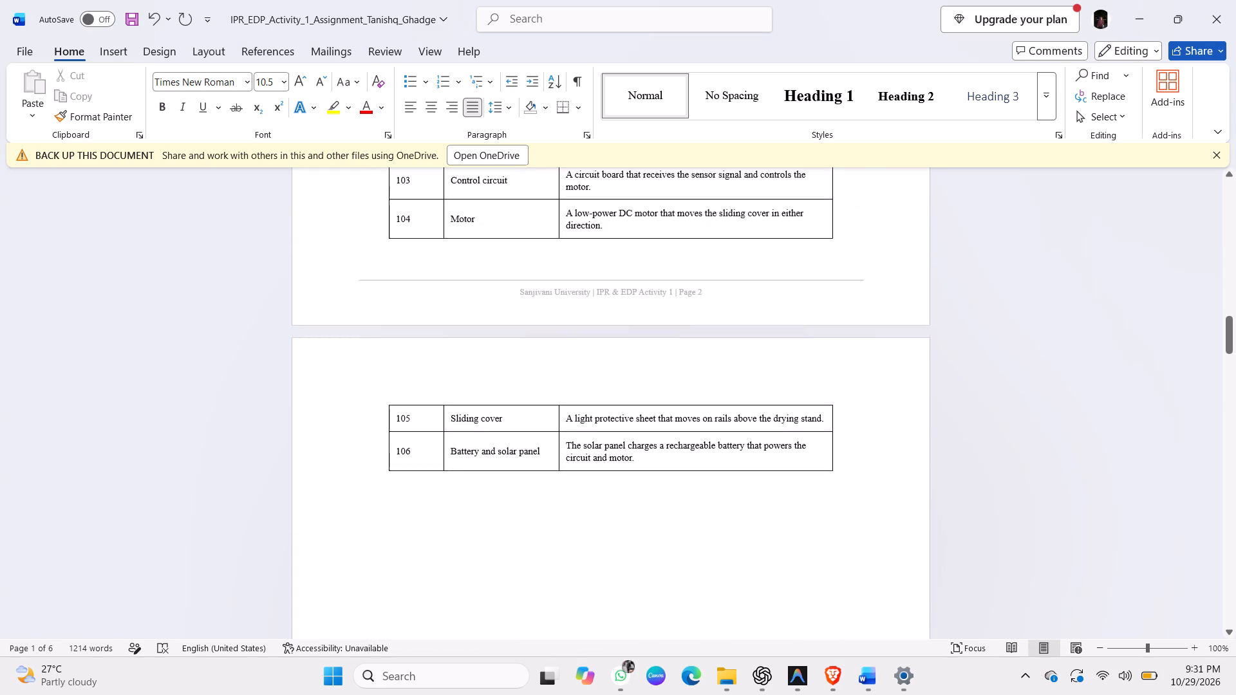
scroll(387, 502, "up", 2)
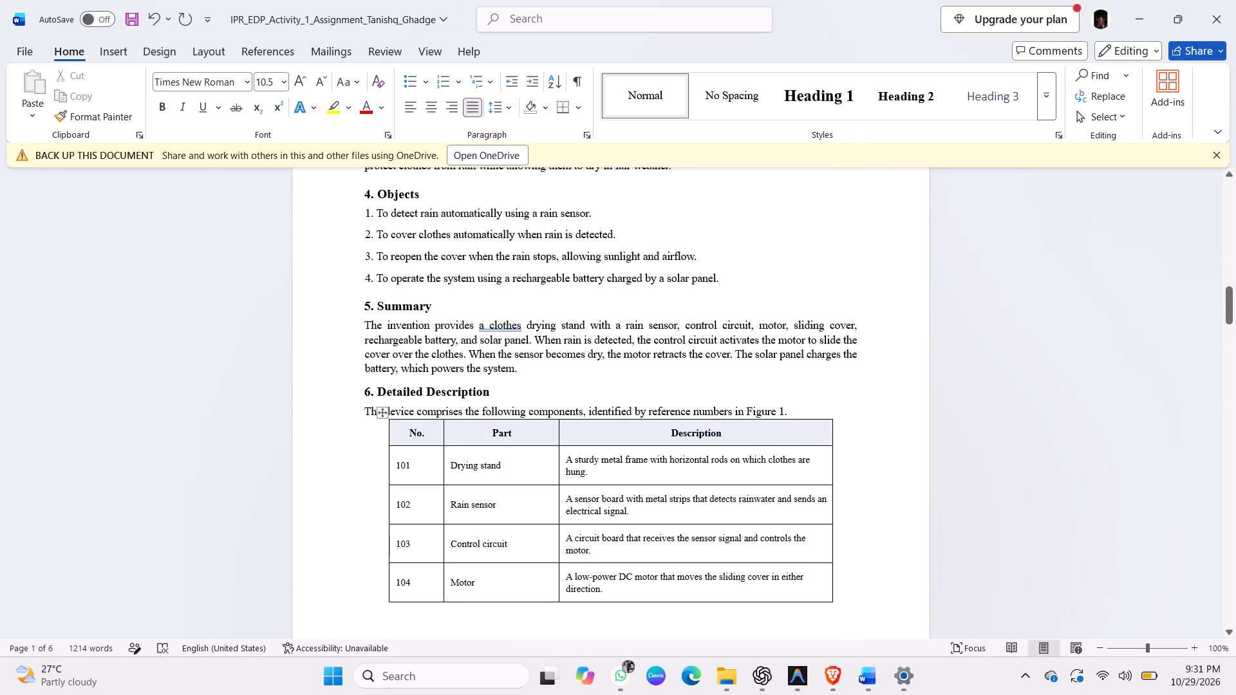
scroll(500, 312, "up", 2)
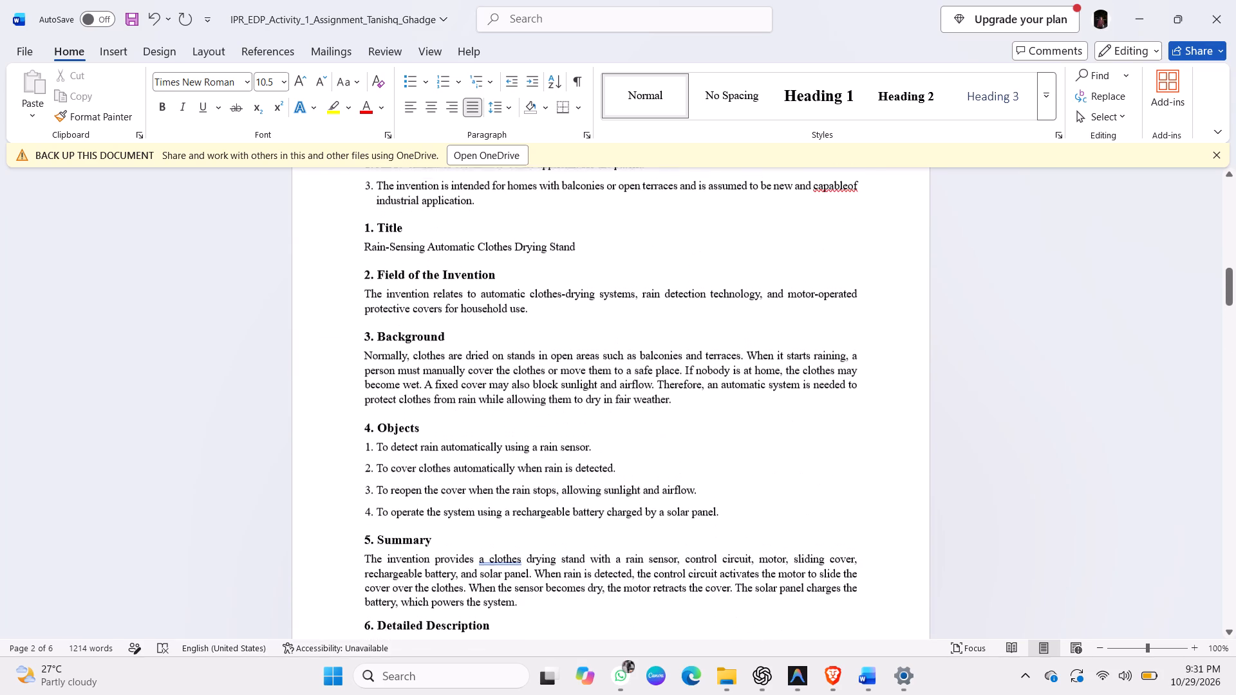
left_click(1211, 153)
scroll(660, 273, "up", 1)
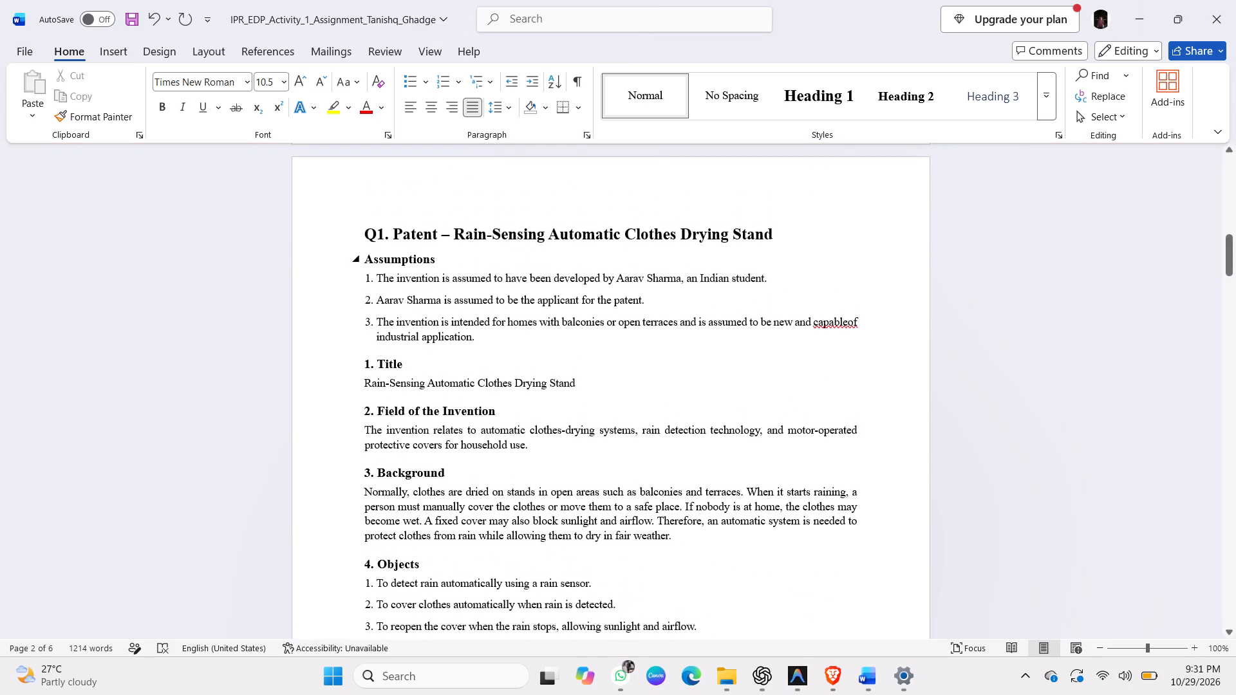
Set the font size to 12 for the Q1 text from the Assumptions heading through the end of the Abstract.
left_click(624, 284)
left_click_drag(368, 254, 449, 437)
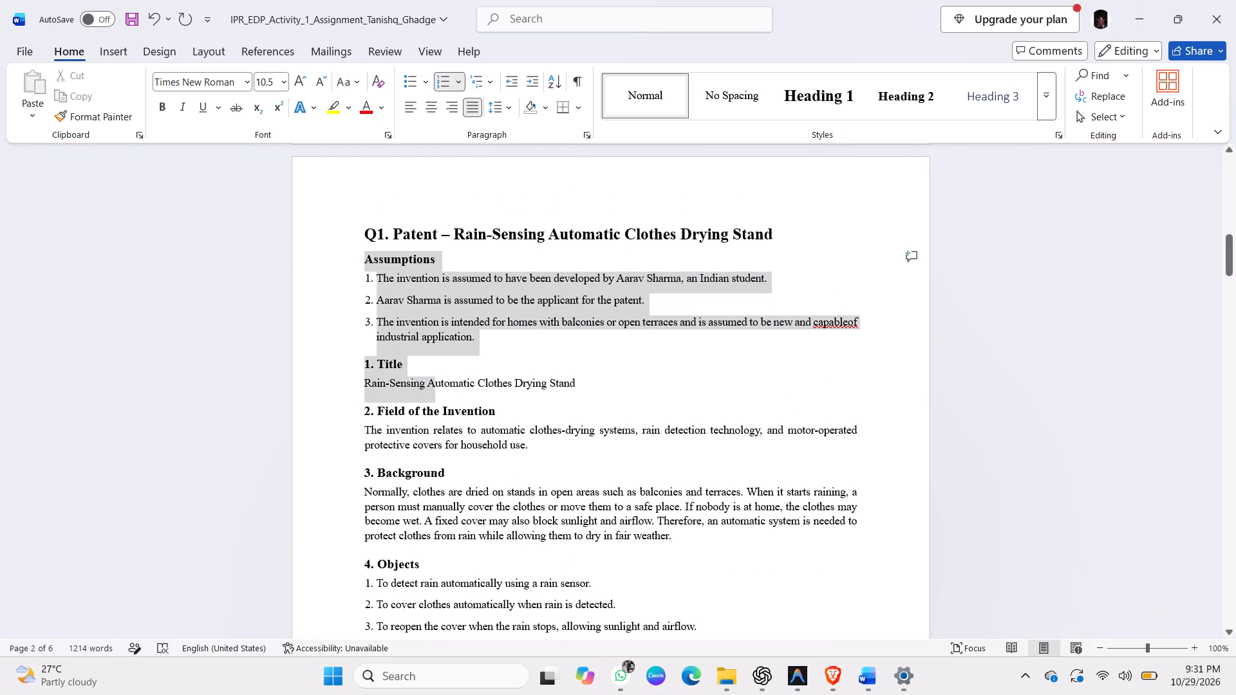
left_click_drag(449, 437, 485, 547)
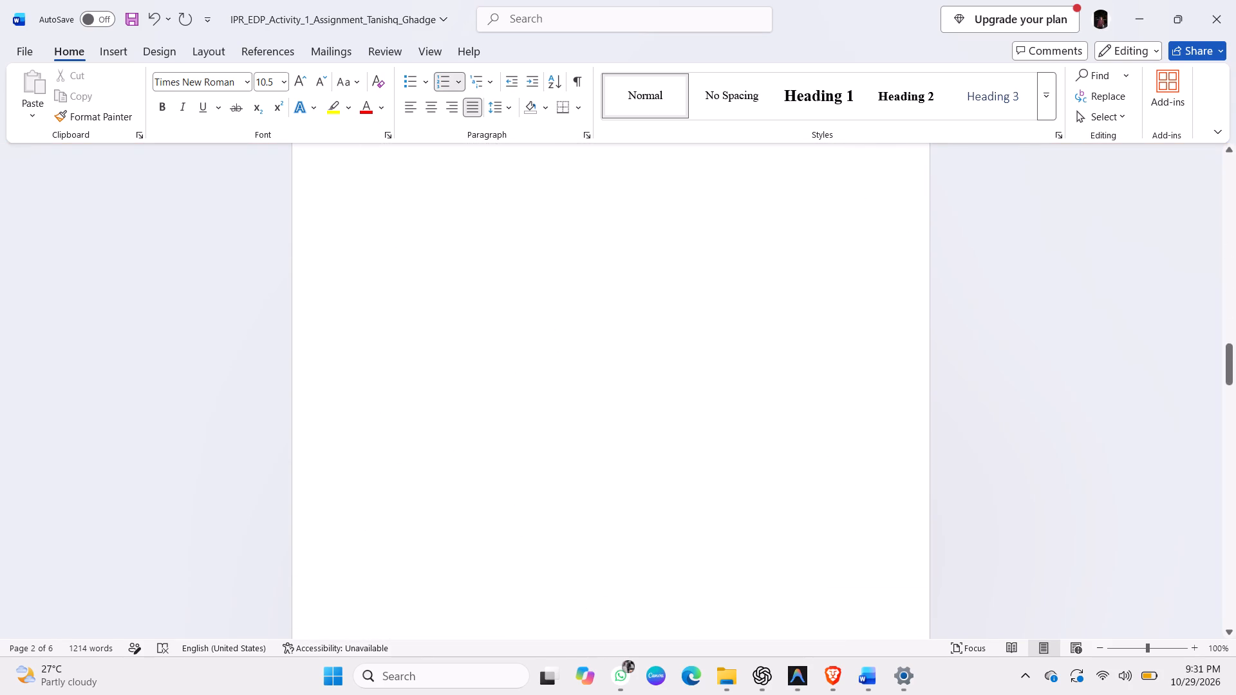
left_click_drag(485, 547, 498, 647)
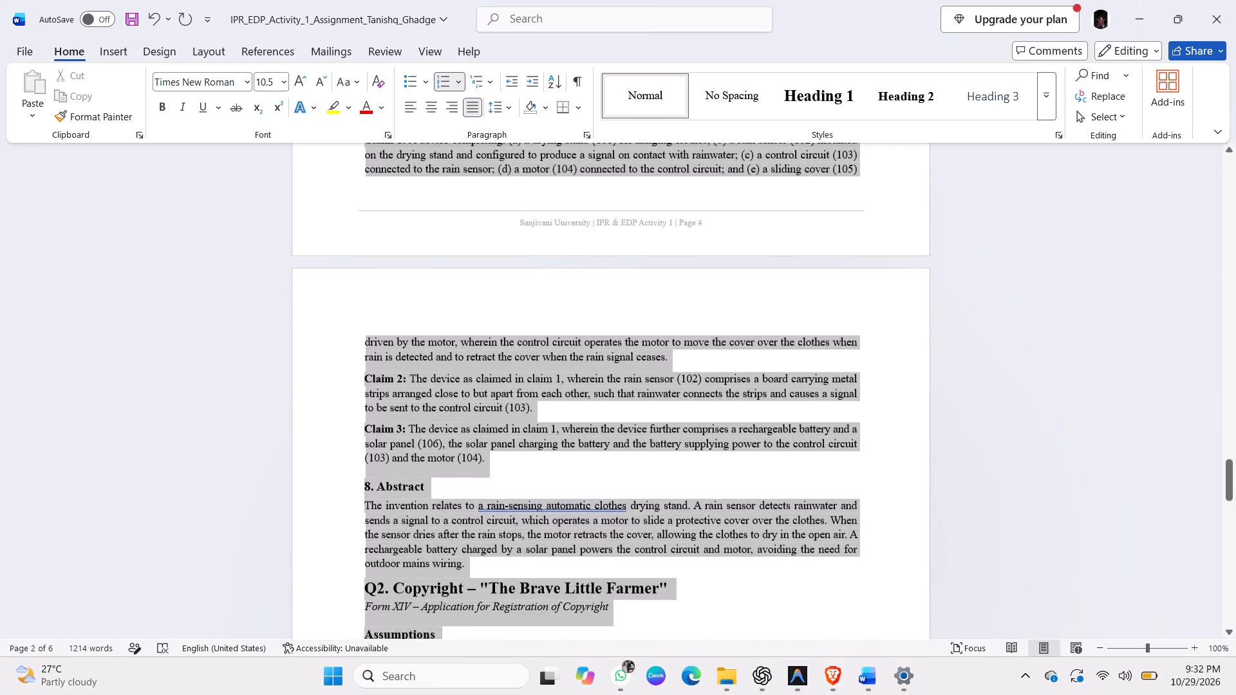
left_click_drag(498, 647, 496, 515)
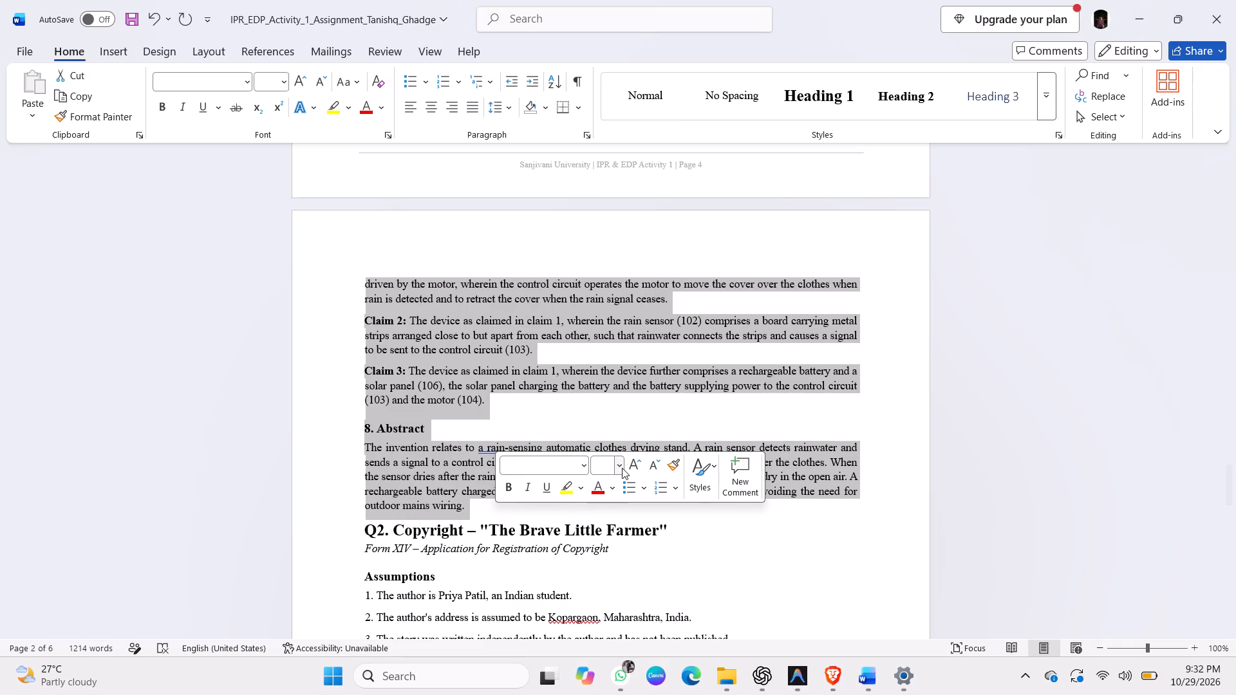
left_click(622, 468)
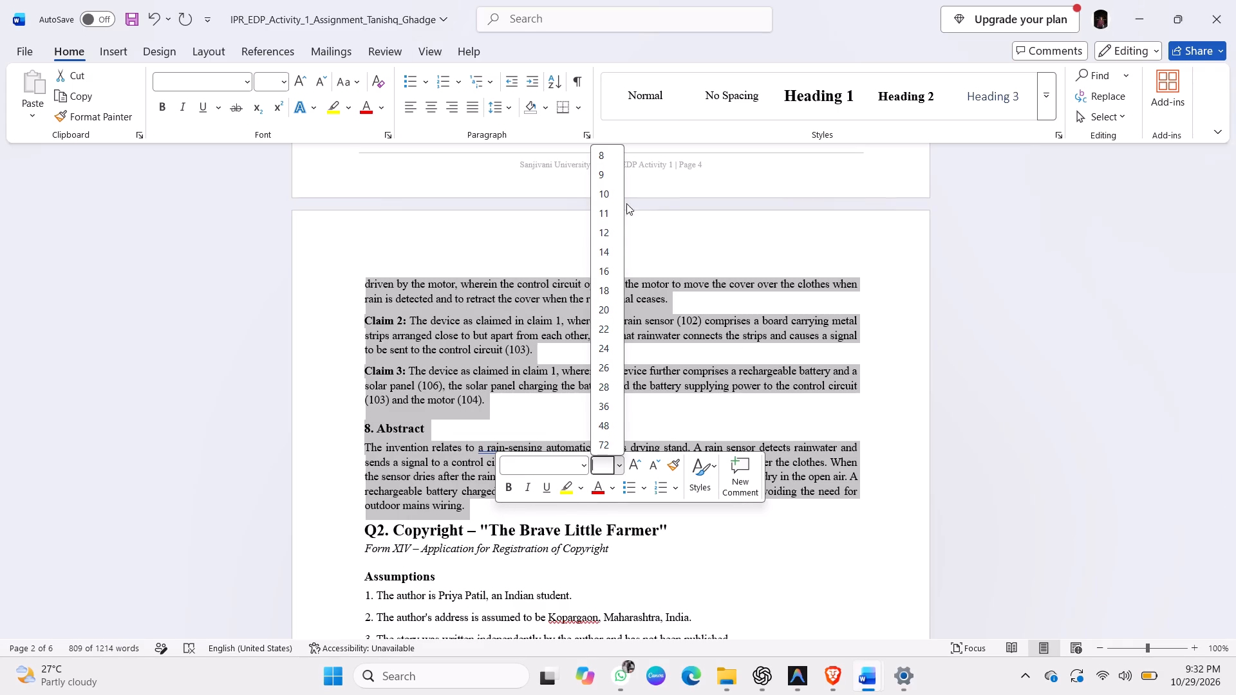
left_click(598, 239)
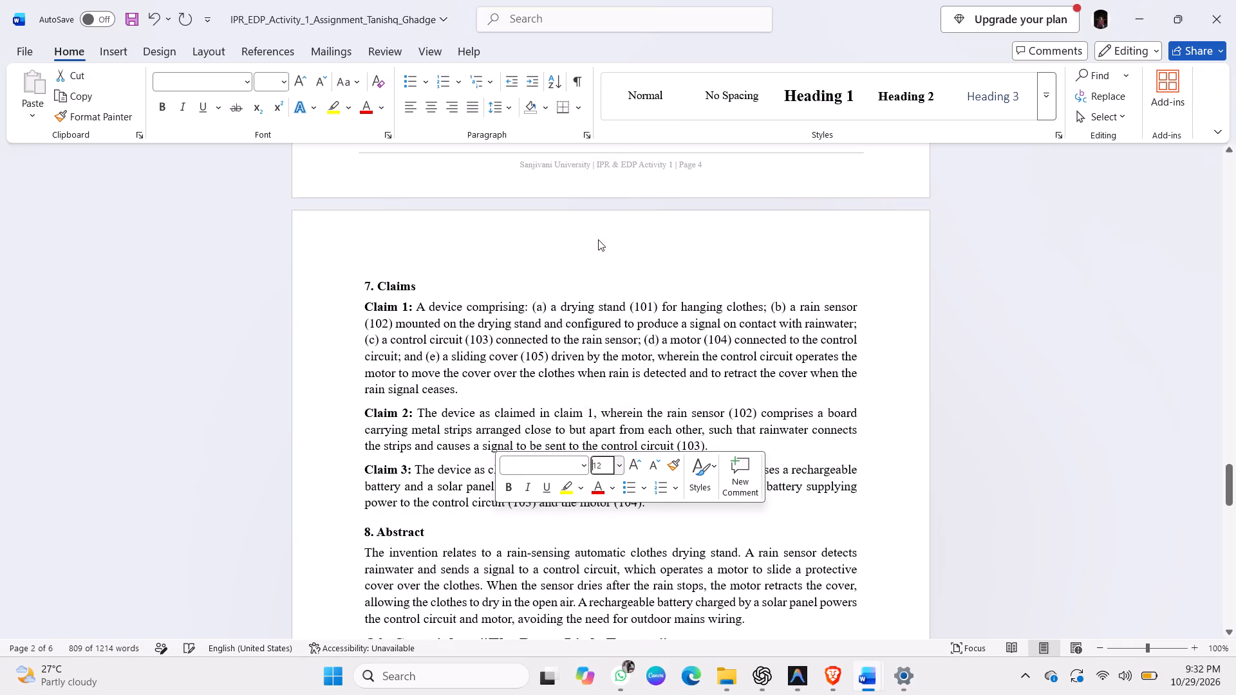
Delete the block diagram drawing with empty boxes above the Fig. 1 caption, along with the adjoining blank space.
scroll(519, 273, "up", 4)
left_click(453, 432)
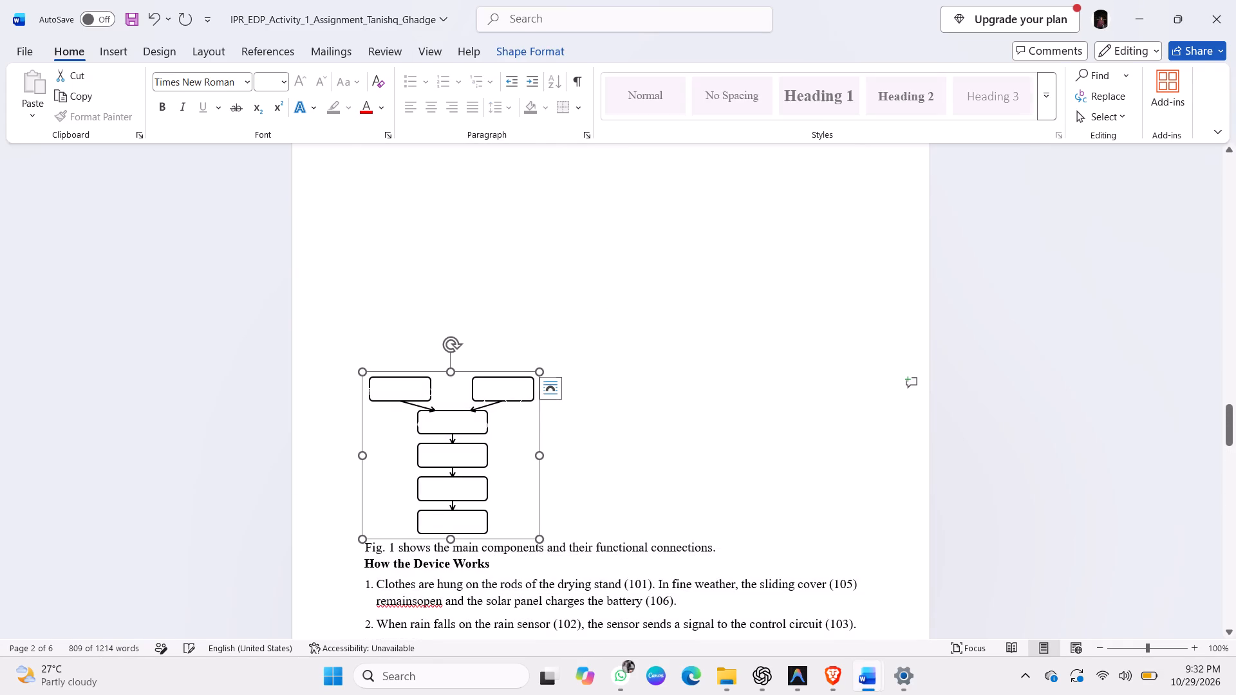
key("BackSpace")
key("BackSpace")
key("BackSpace")
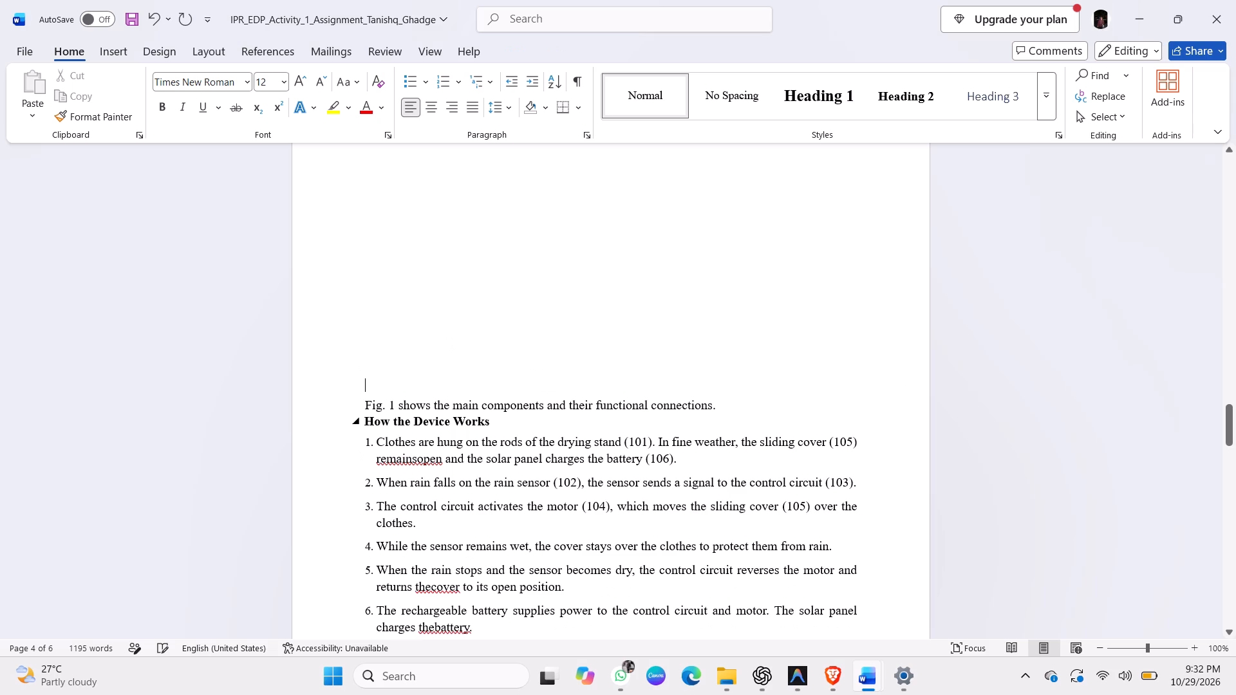
Remove the empty space above the "Figure 1: Block Diagram of the Invention" heading so it follows the components table after one blank line.
scroll(453, 432, "up", 9)
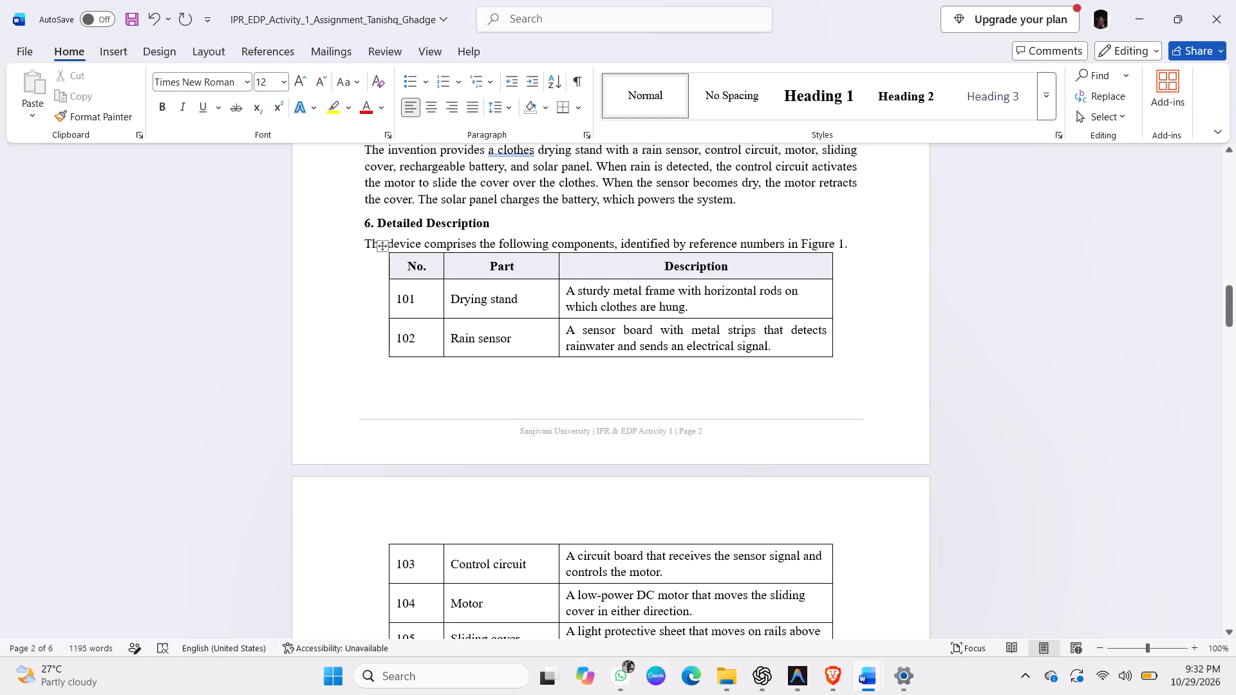
scroll(467, 436, "down", 3)
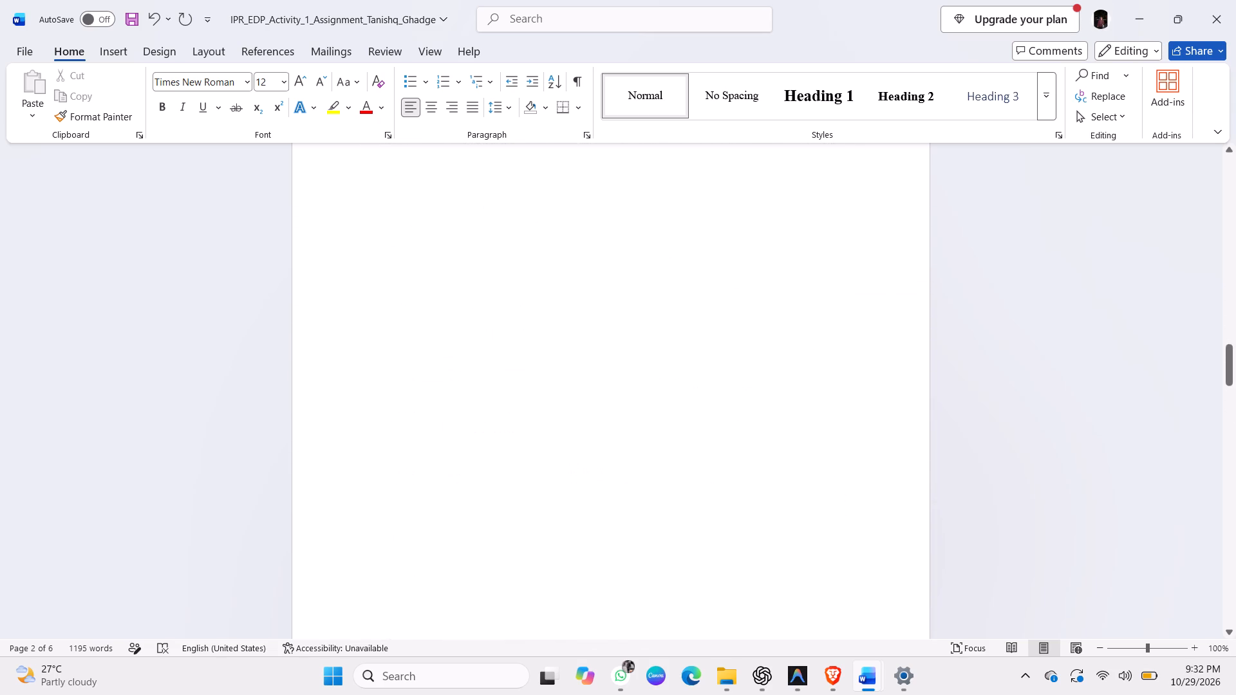
scroll(467, 436, "down", 2)
left_click(361, 494)
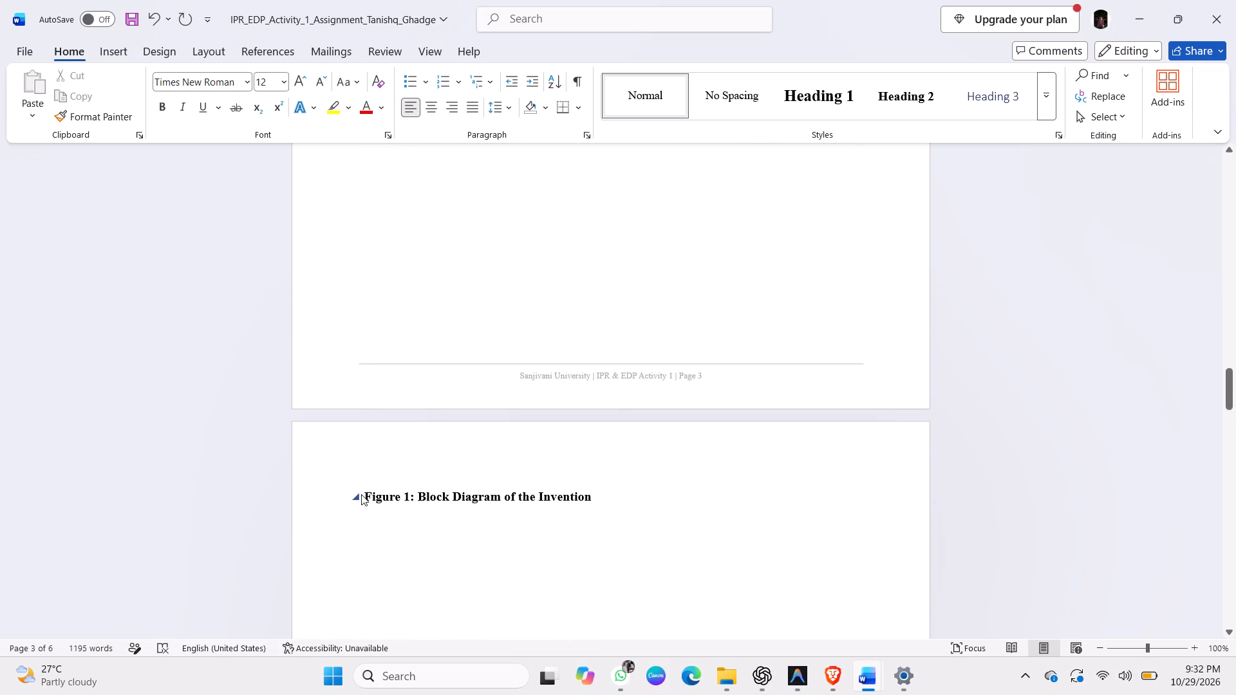
left_click(365, 495)
key("BackSpace")
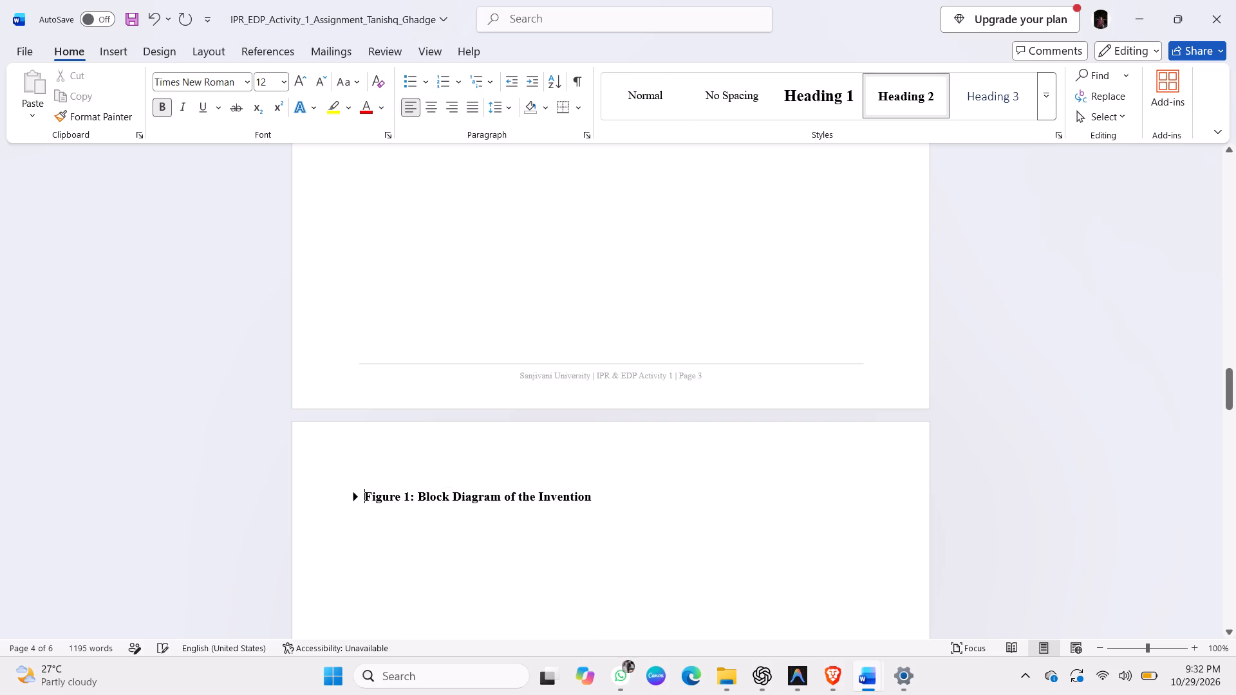
key("BackSpace")
key("BackSpace")
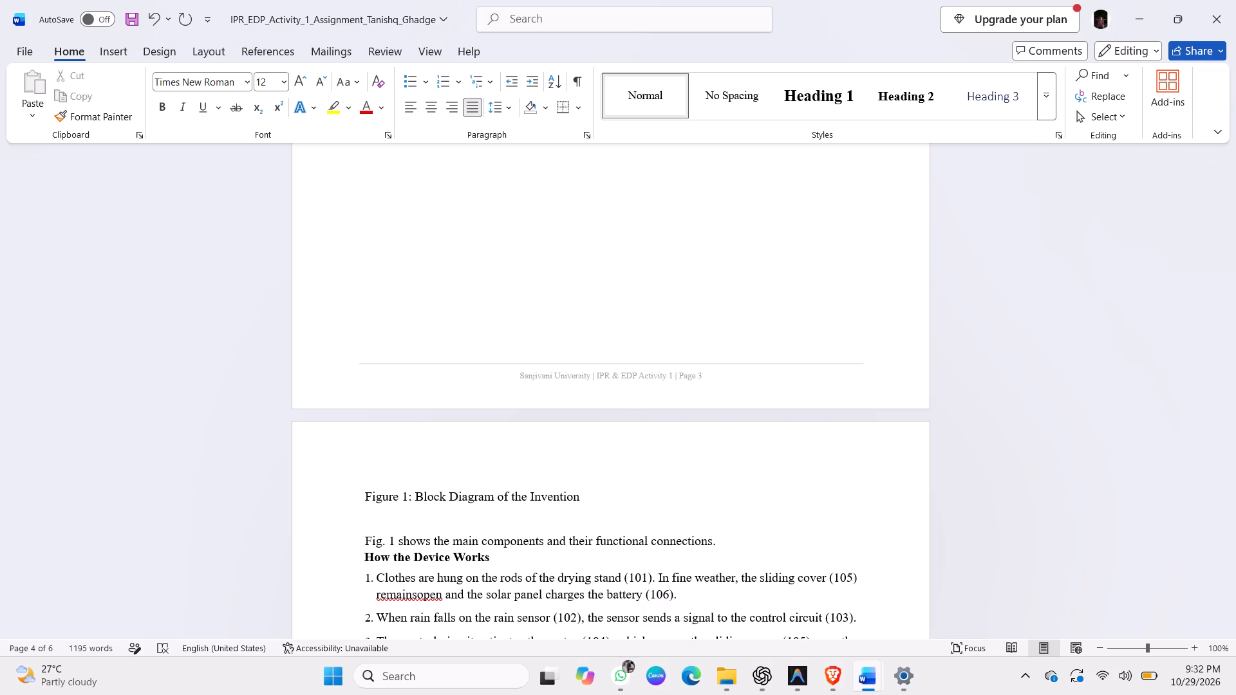
key("BackSpace")
key("BackSpace")
scroll(365, 495, "up", 1)
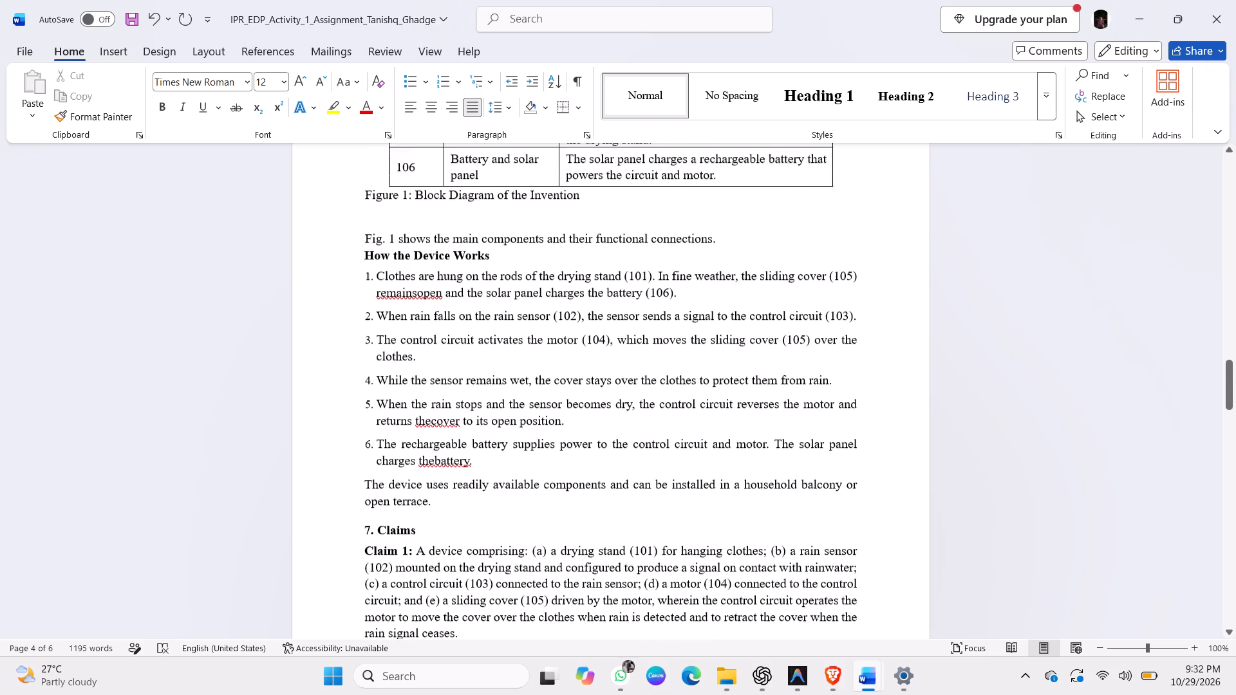
scroll(365, 495, "up", 1)
key("Return")
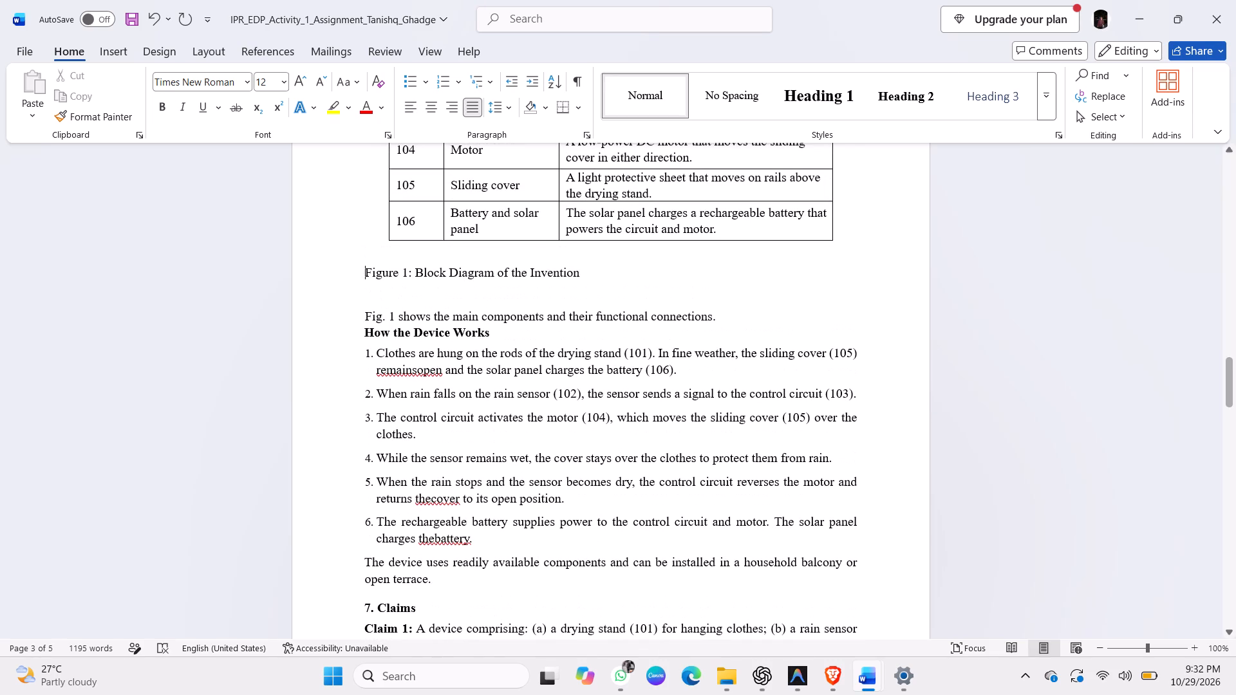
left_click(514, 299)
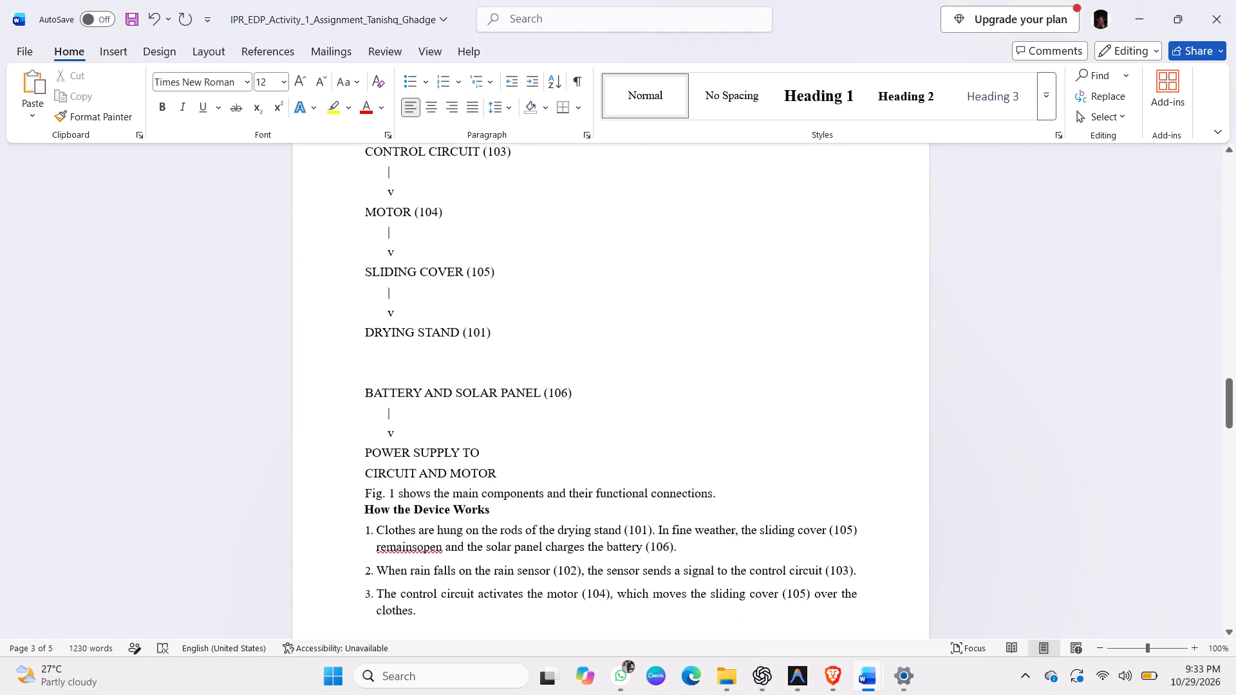
scroll(475, 284, "down", 1)
scroll(475, 284, "up", 3)
scroll(475, 284, "down", 1)
scroll(475, 284, "up", 1)
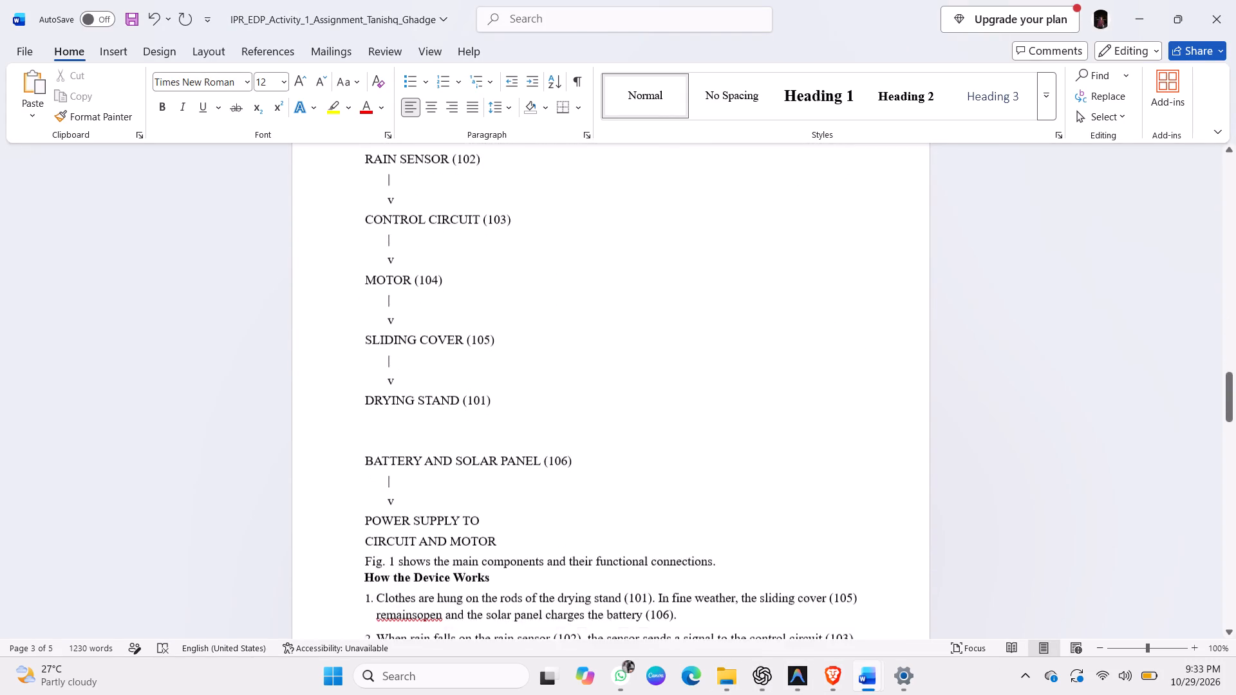
scroll(475, 284, "up", 1)
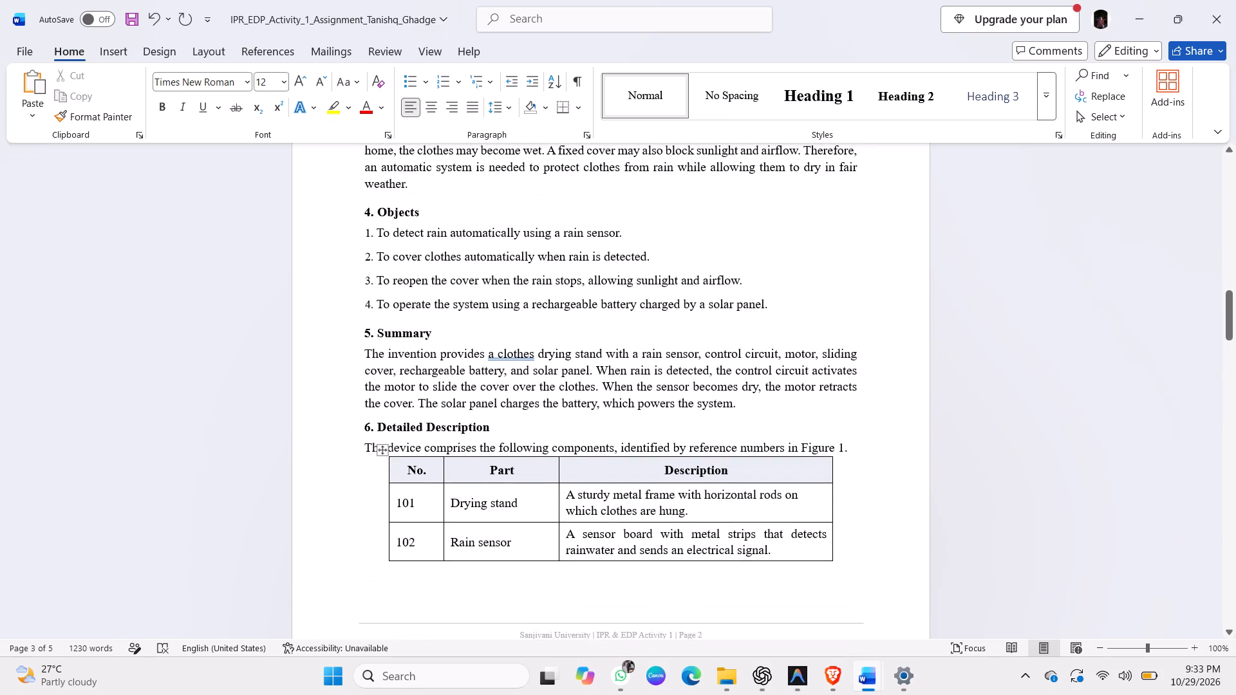
Turn the "5. Summary" heading into a plain text line below the Objects list, without an added list number.
left_click(362, 335)
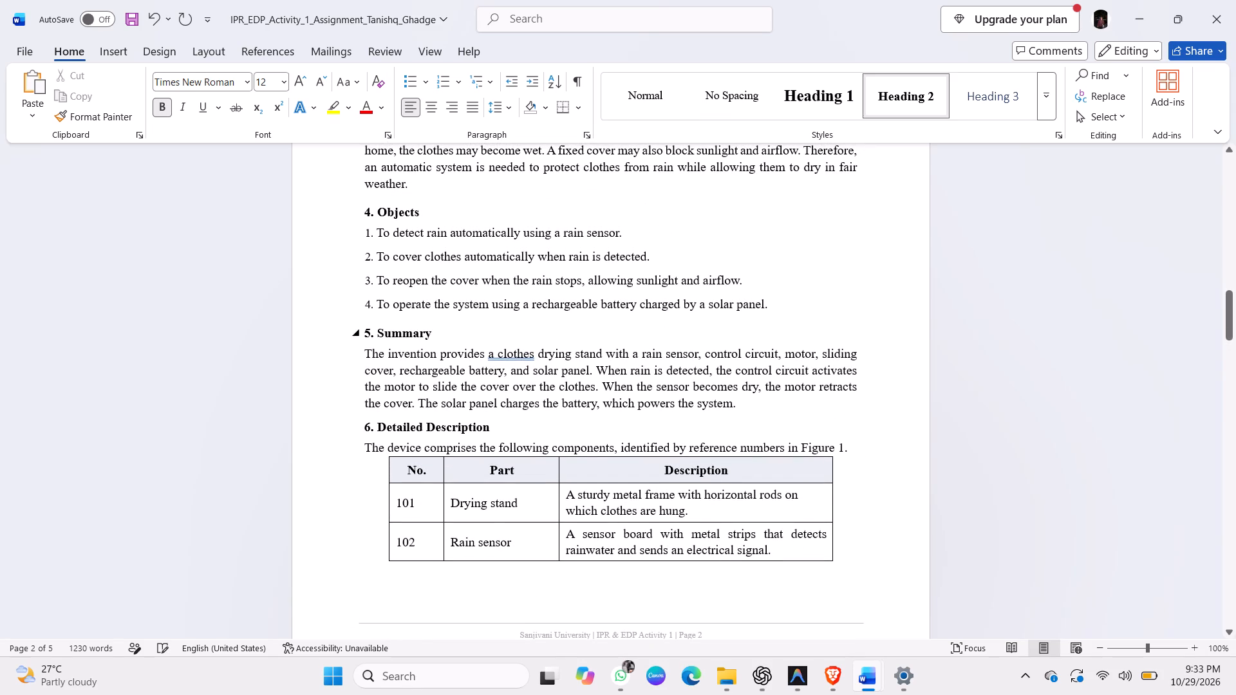
key("BackSpace")
key("BackSpace")
key("Return")
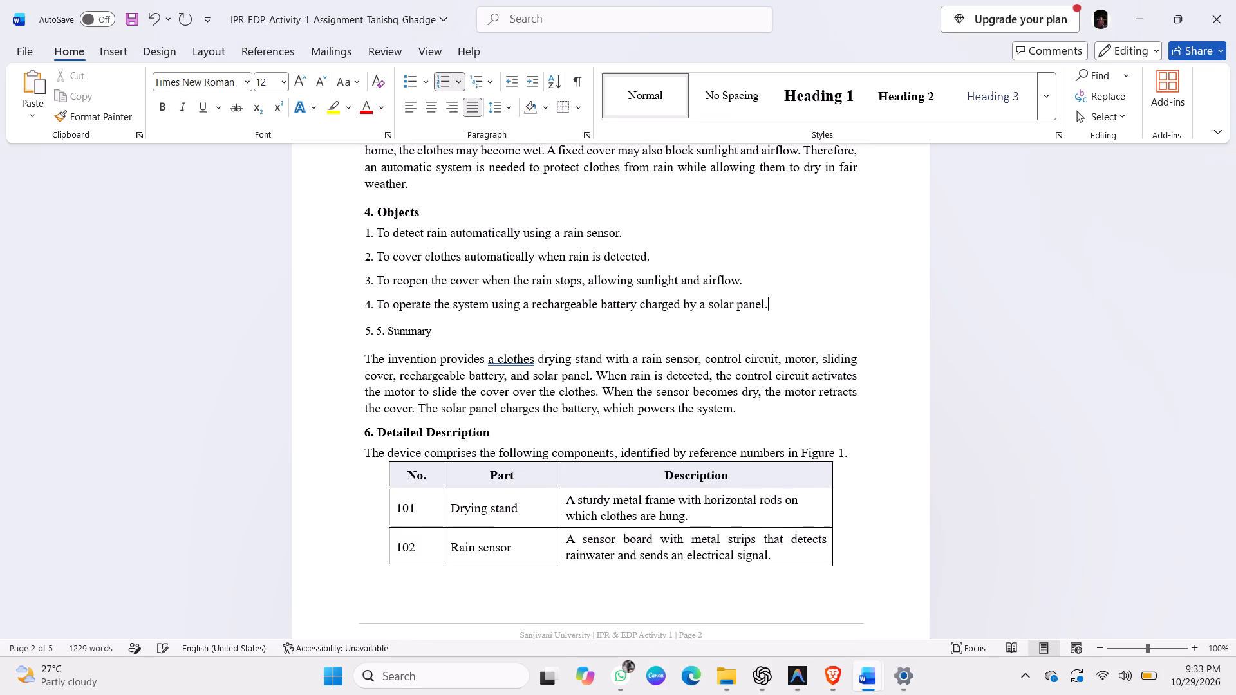
key("BackSpace")
key("BackSpace")
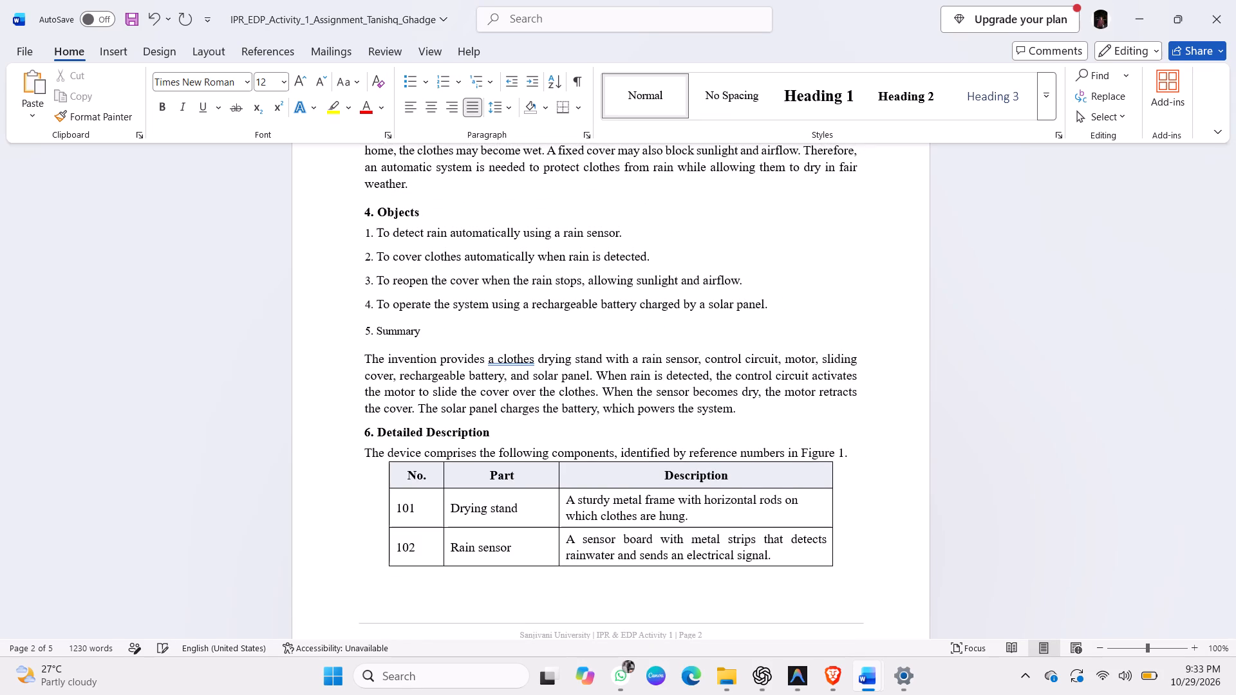
Turn the "4. Objects" and "3. Background" headings into plain text, each on its own line.
scroll(362, 335, "up", 1)
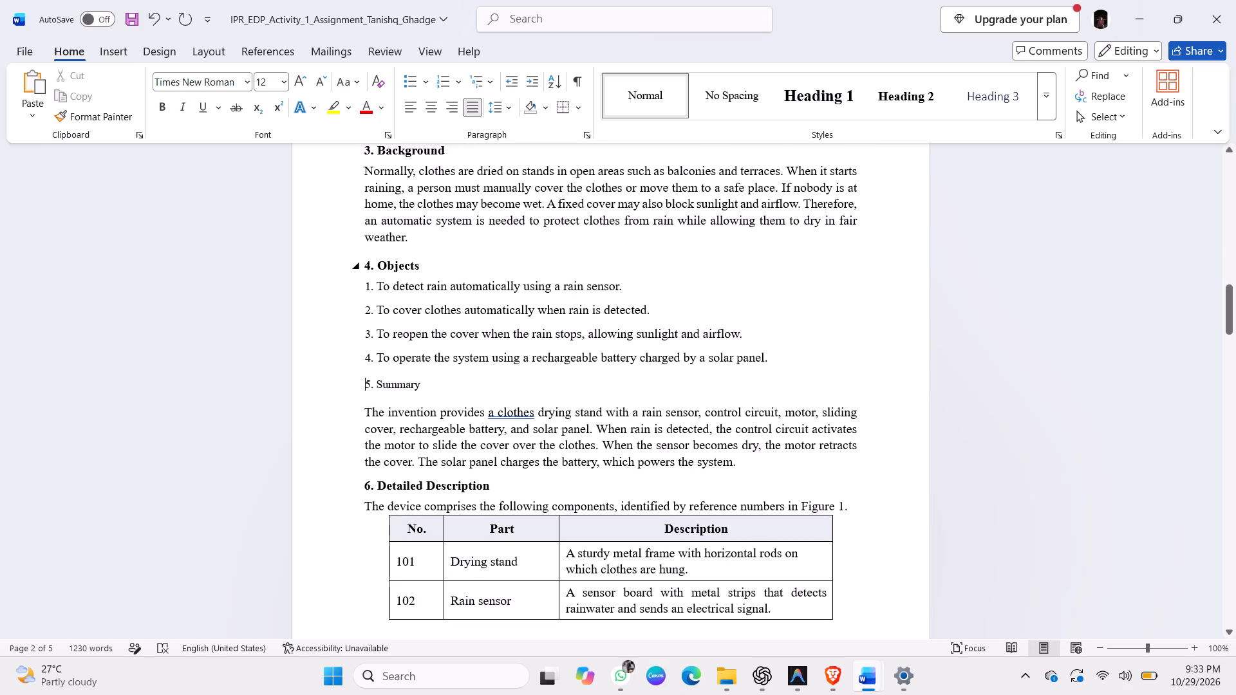
left_click(367, 261)
key("BackSpace")
key("BackSpace")
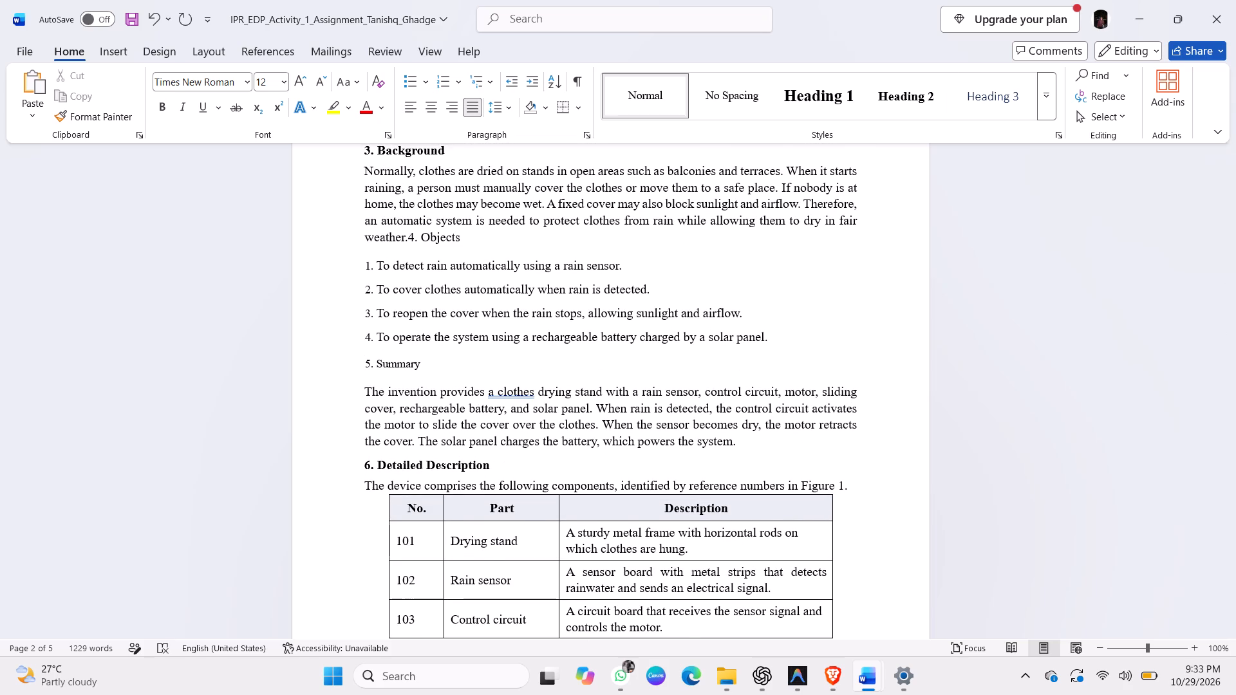
key("Return")
scroll(367, 261, "up", 1)
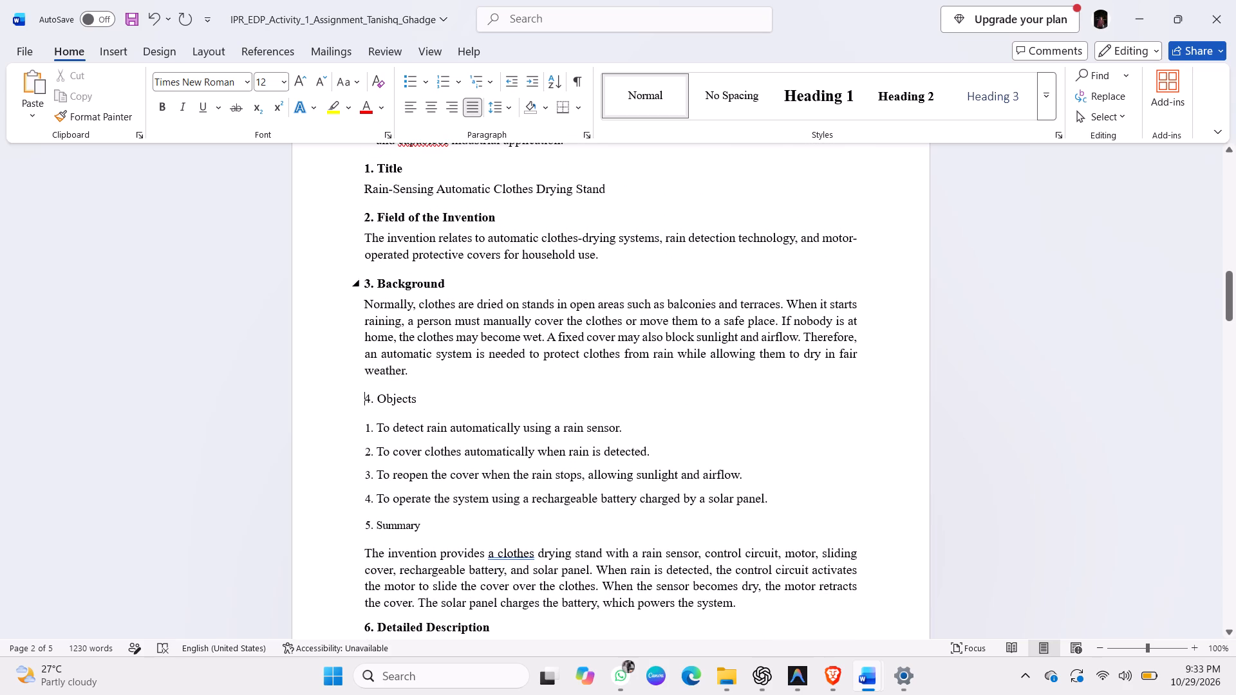
left_click(364, 283)
key("BackSpace")
key("BackSpace")
key("Return")
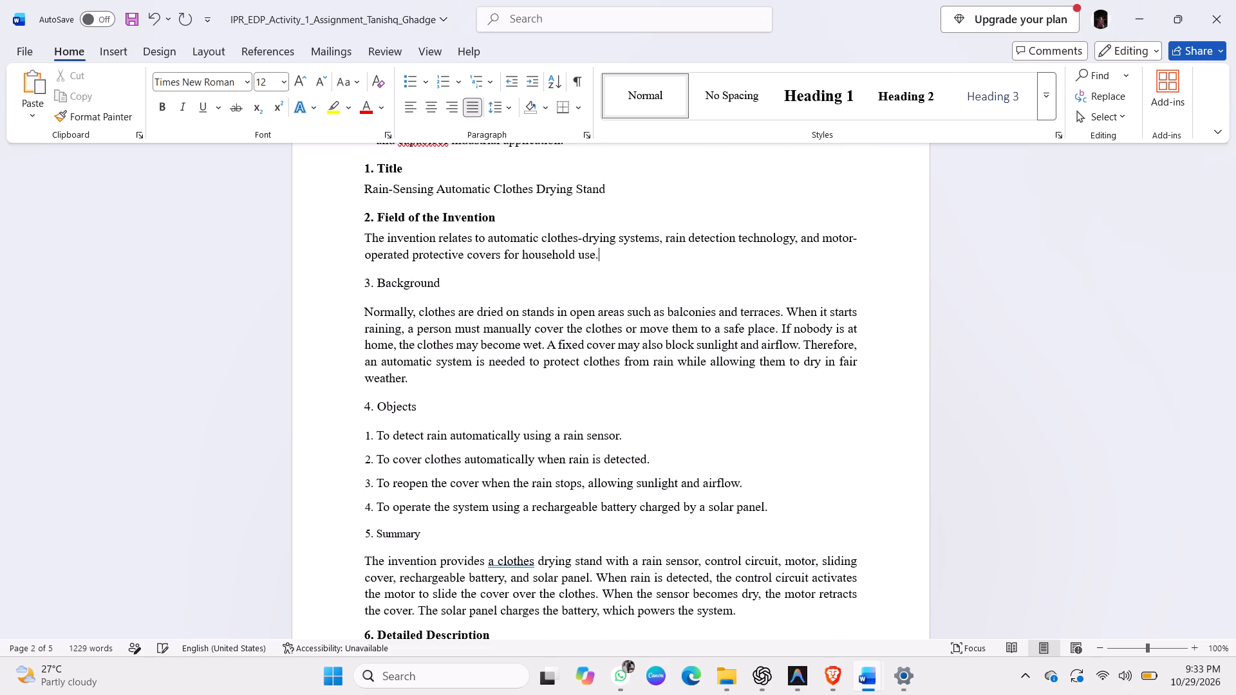
Turn the "2. Field of the Invention" heading into plain text on its own line below the title text.
scroll(364, 283, "up", 1)
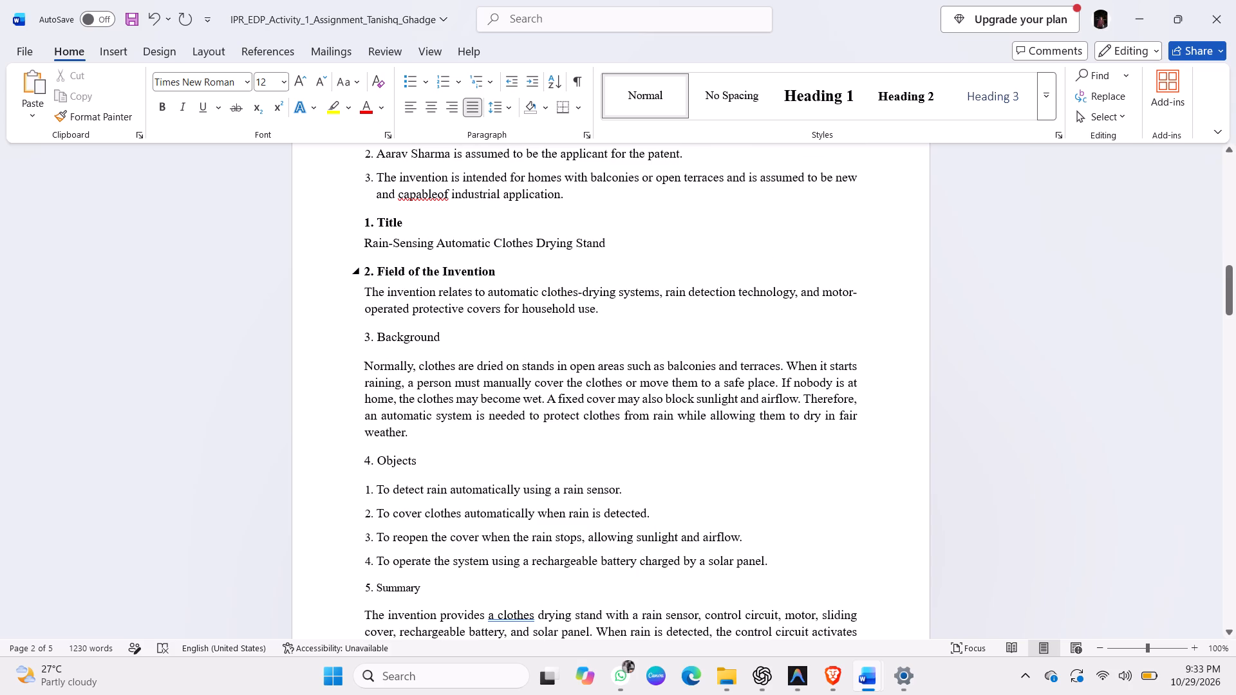
key("Up")
key("Up")
key("Up")
key("BackSpace")
key("BackSpace")
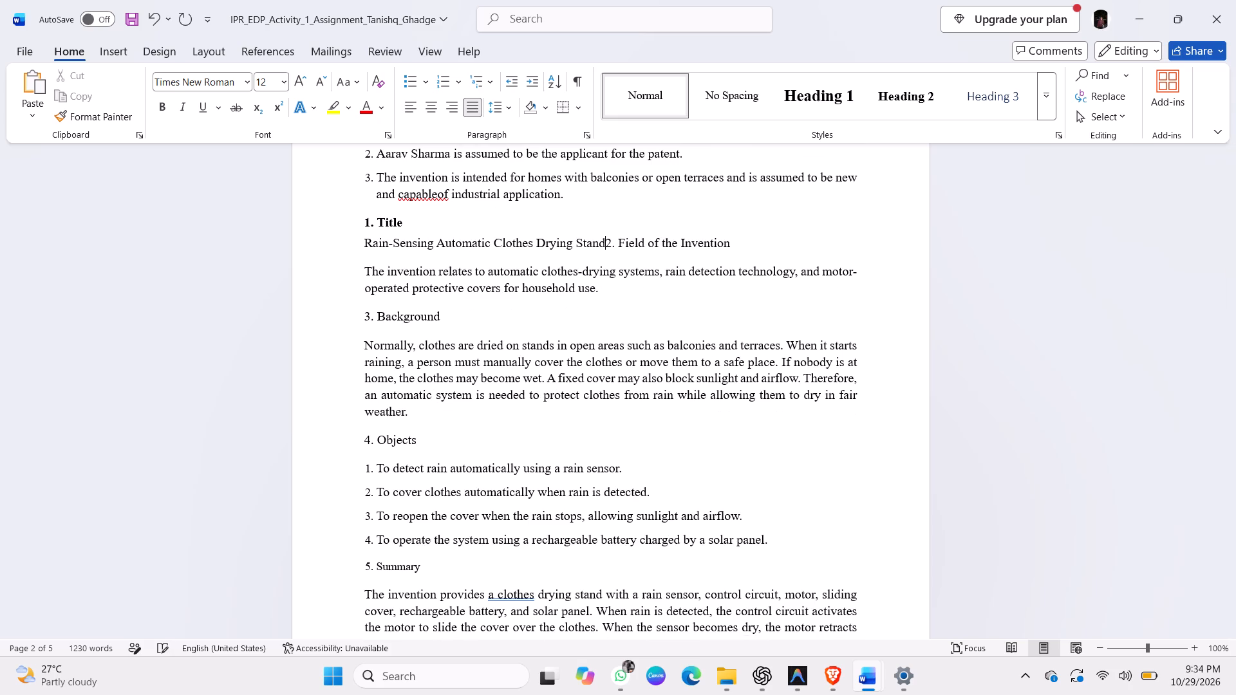
key("Return")
Rejoin the "1. Title" heading to the Assumptions list and split it onto its own line without a list number.
key("Up")
key("Up")
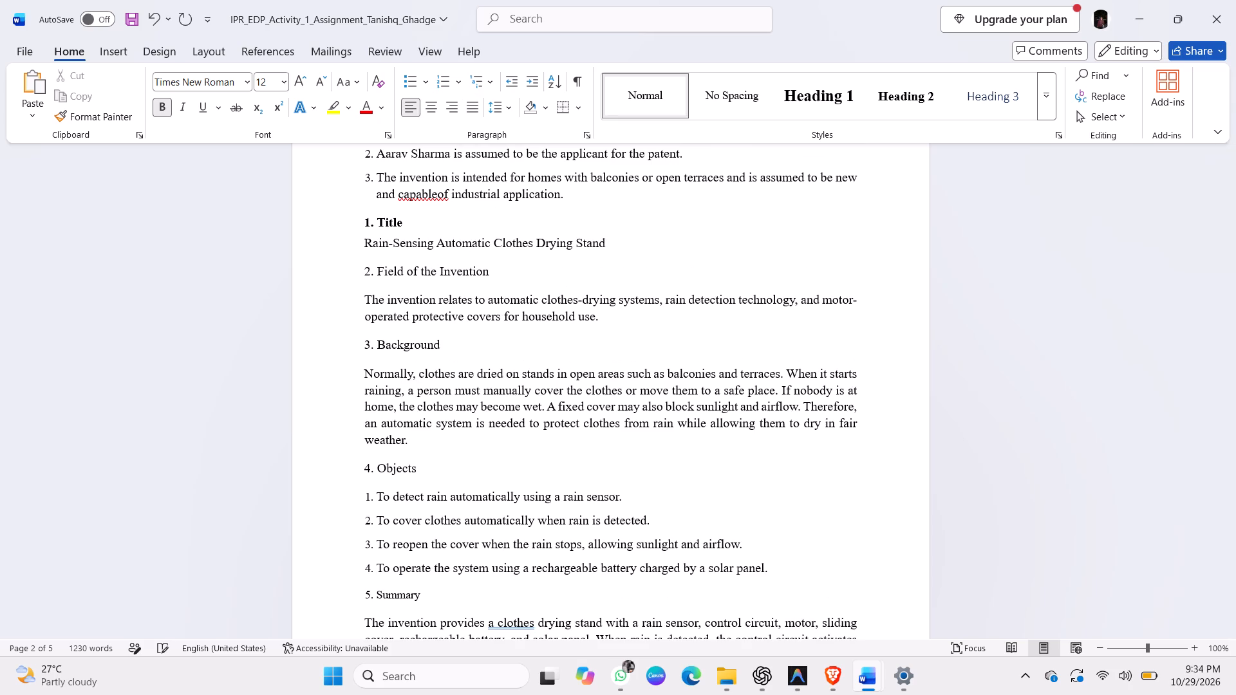
key("BackSpace")
key("BackSpace")
key("Return")
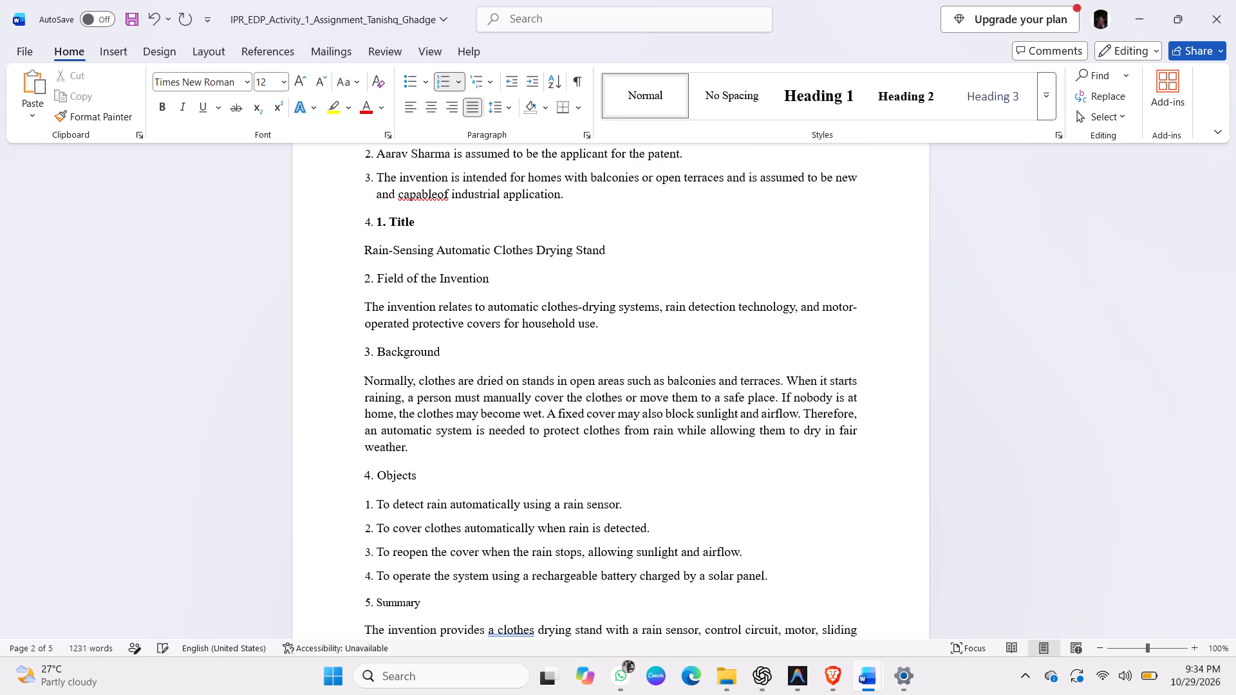
key("BackSpace")
key("BackSpace")
Delete blank lines above the "Q1. Patent" heading to pull that section up onto the first page.
scroll(365, 266, "up", 1)
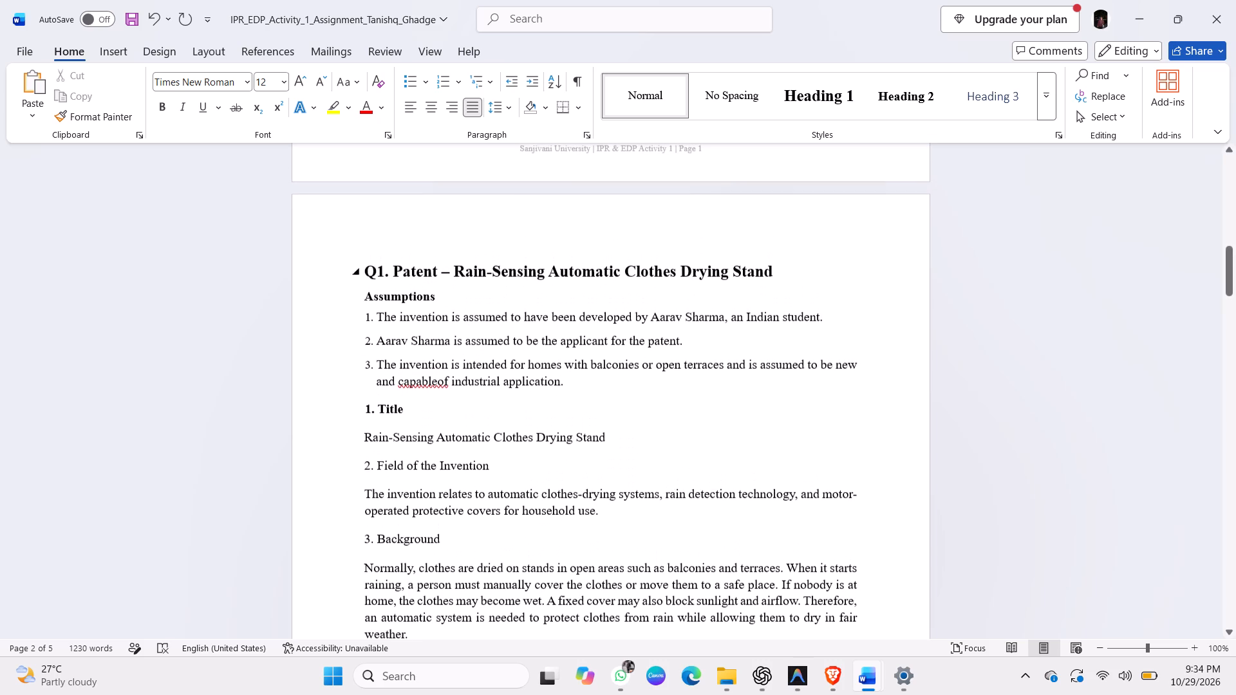
left_click(367, 279)
key("BackSpace")
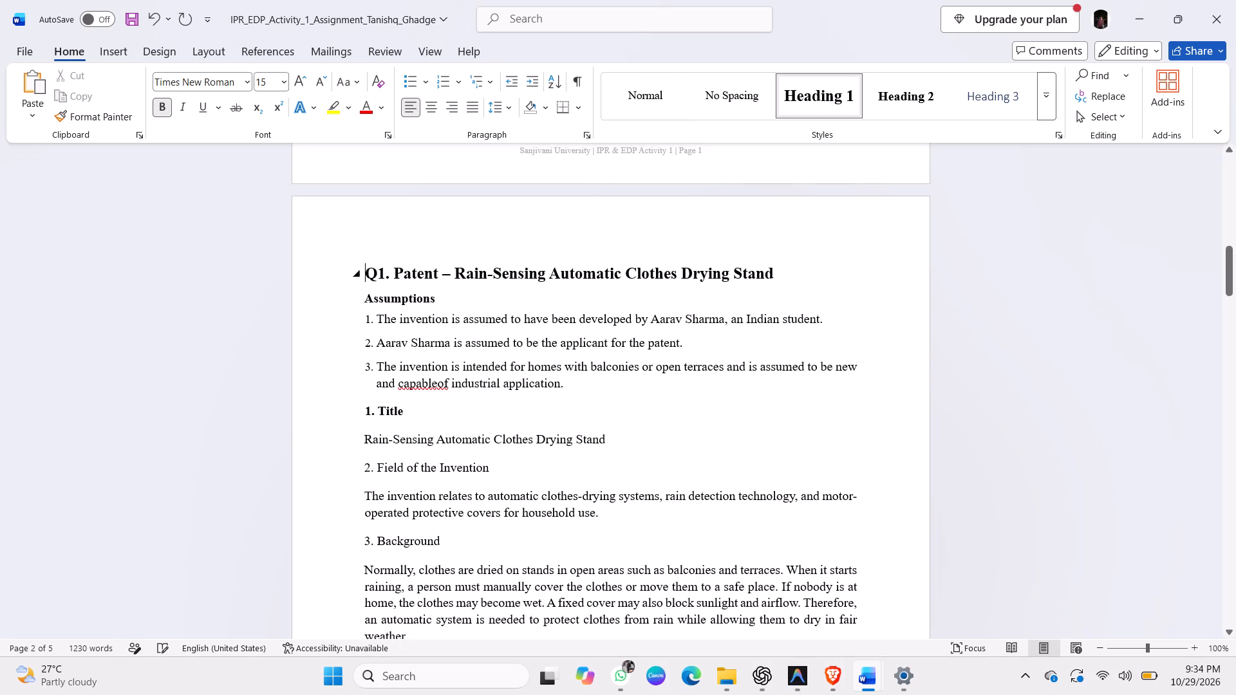
key("BackSpace")
key("Return")
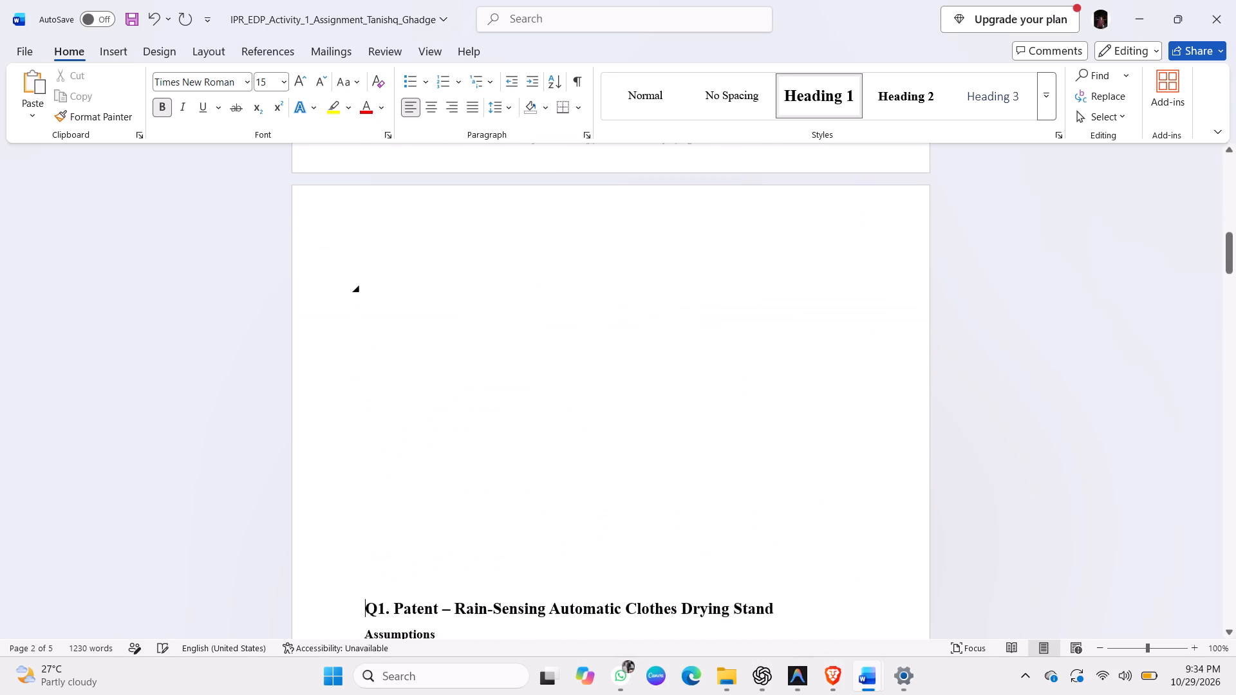
key("BackSpace")
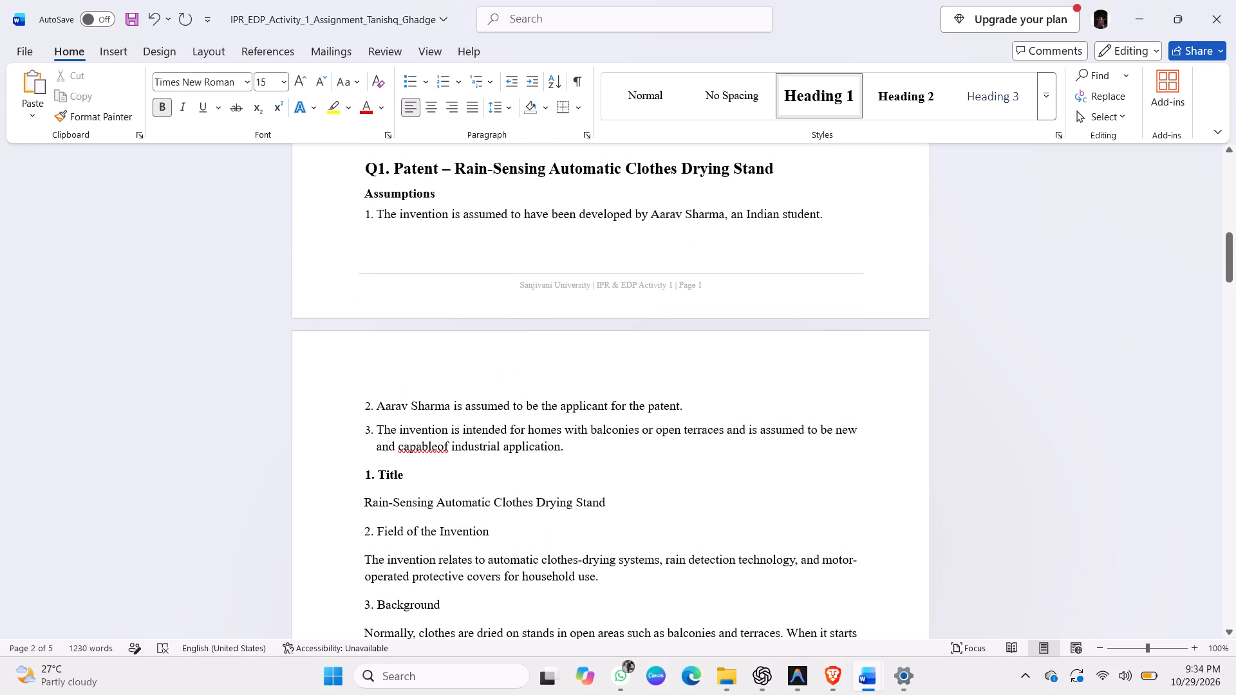
key("Up")
scroll(367, 279, "up", 1)
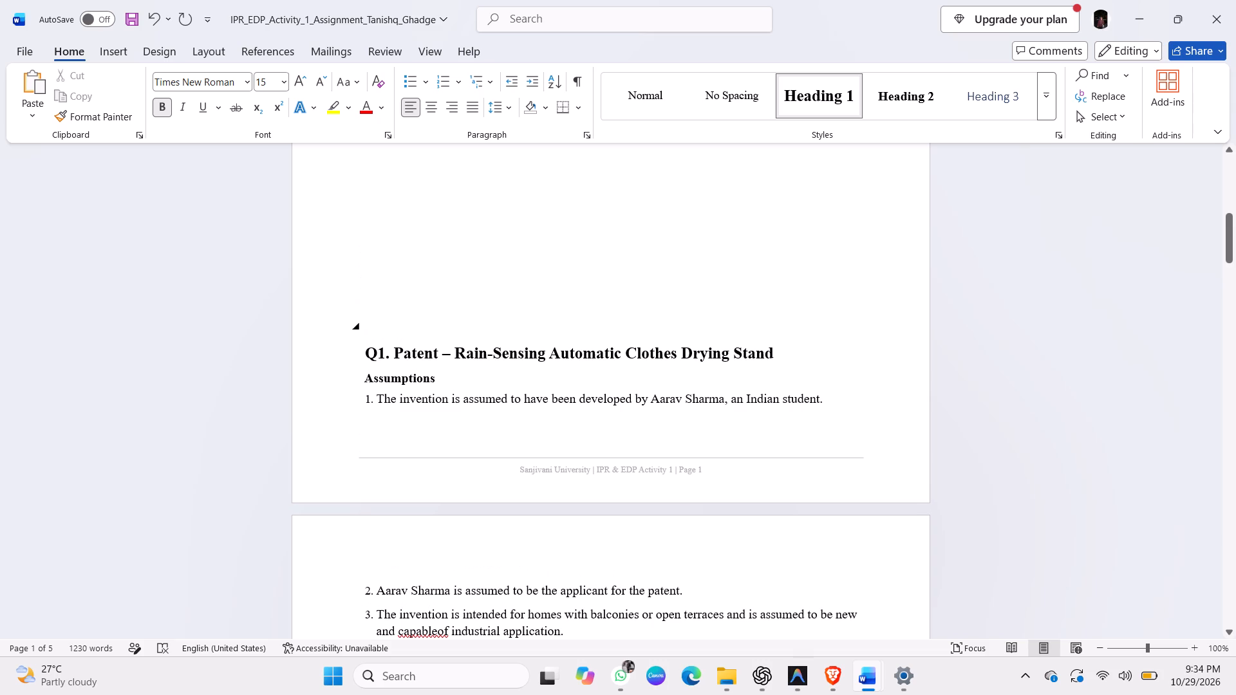
key("BackSpace")
key("BackSpace")
key("BackSpace")
key("BackSpace")
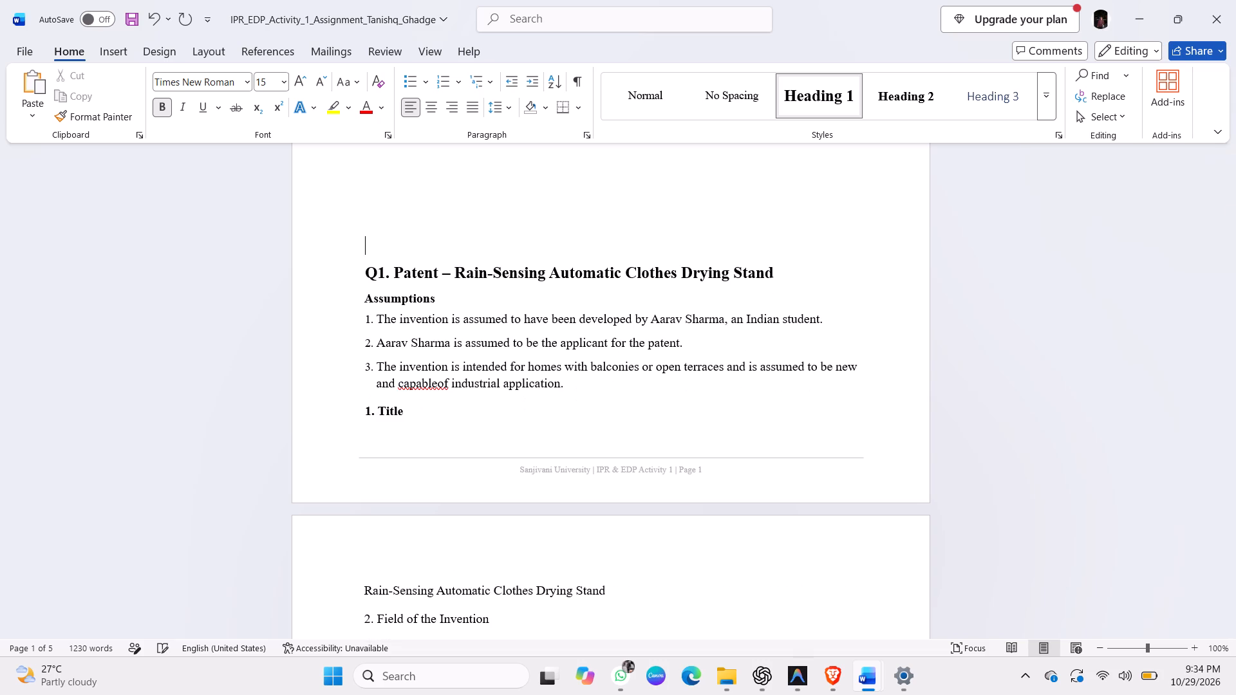
key("BackSpace")
key("BackSpace")
key("BackSpace")
scroll(363, 320, "up", 1)
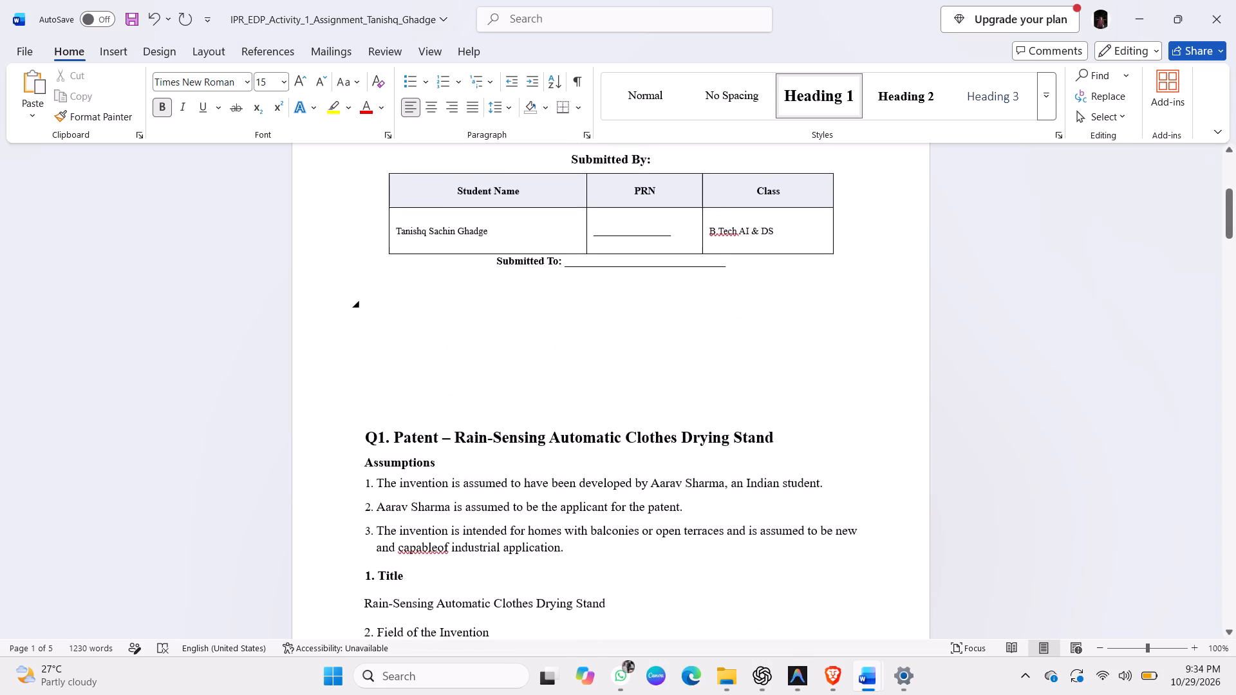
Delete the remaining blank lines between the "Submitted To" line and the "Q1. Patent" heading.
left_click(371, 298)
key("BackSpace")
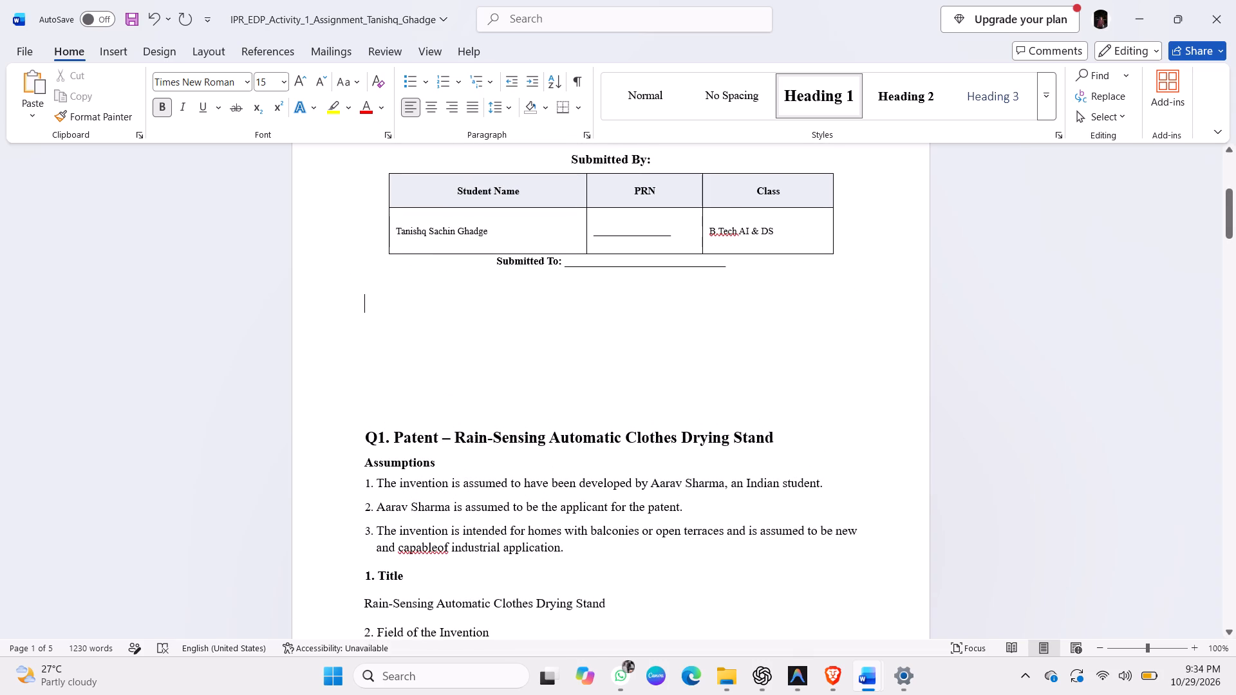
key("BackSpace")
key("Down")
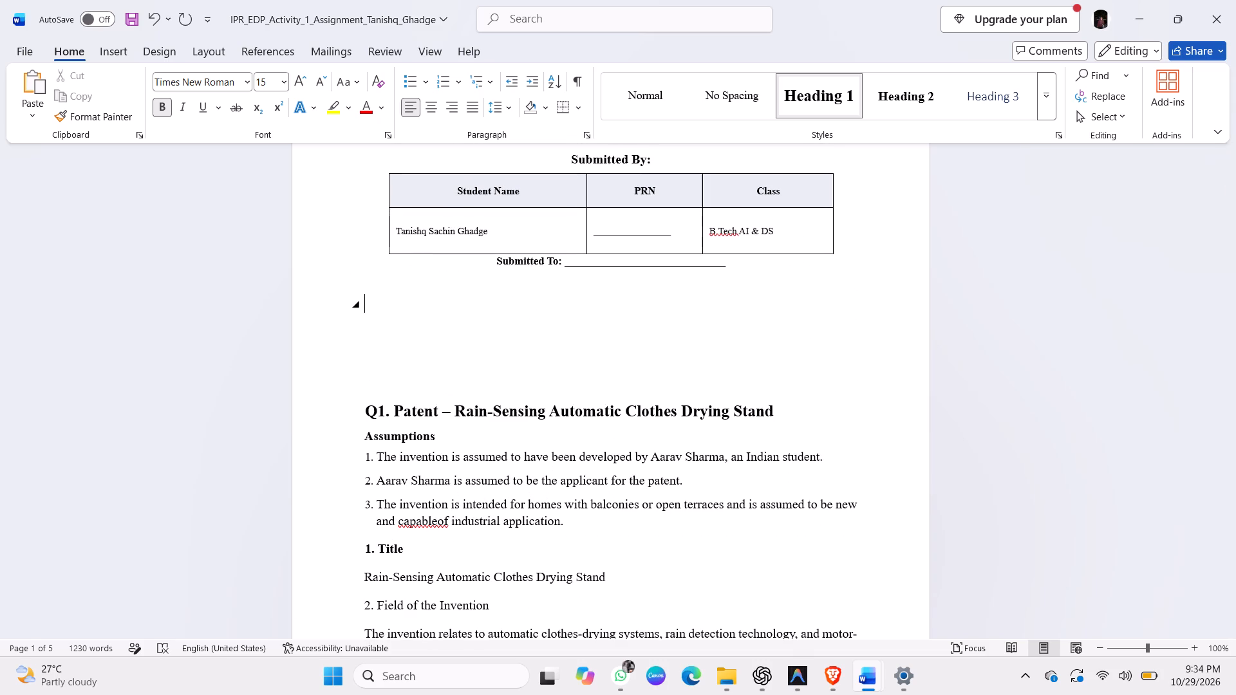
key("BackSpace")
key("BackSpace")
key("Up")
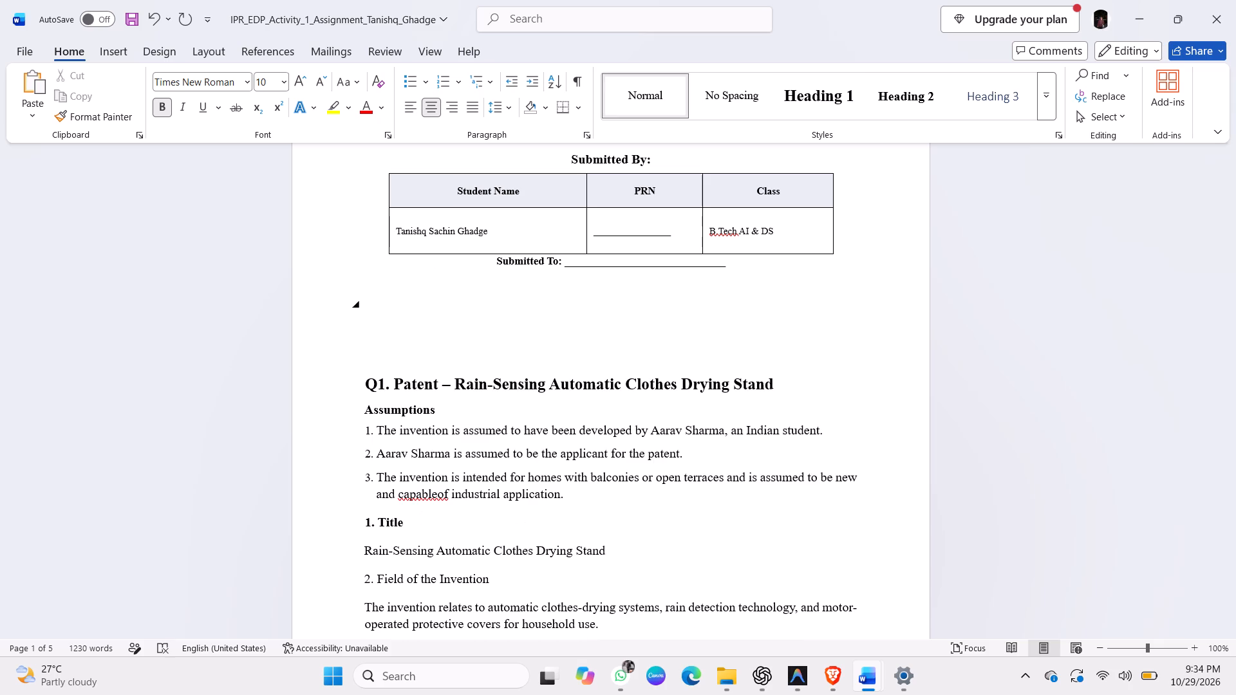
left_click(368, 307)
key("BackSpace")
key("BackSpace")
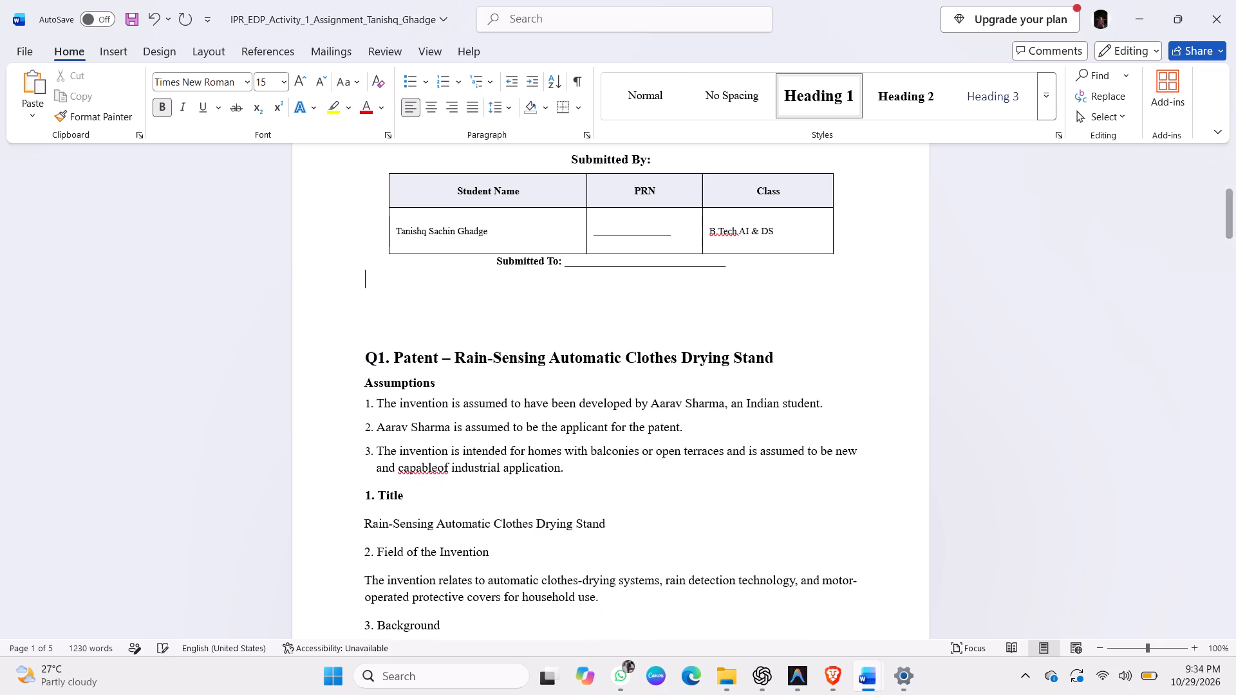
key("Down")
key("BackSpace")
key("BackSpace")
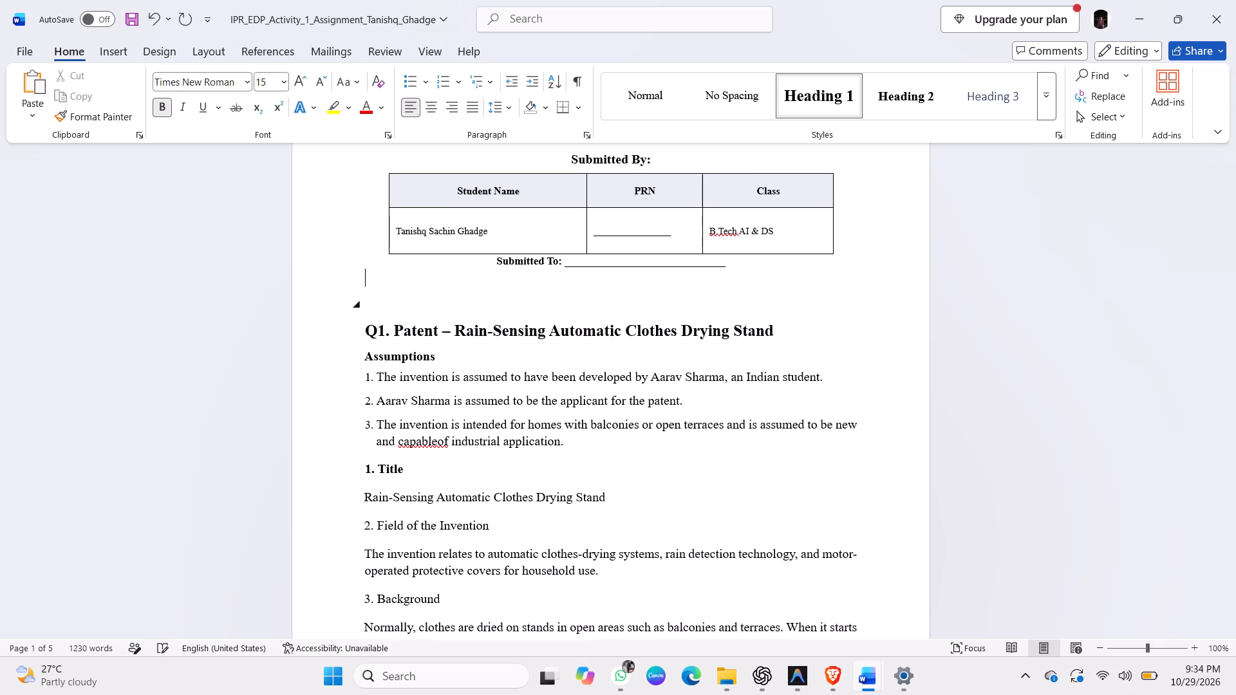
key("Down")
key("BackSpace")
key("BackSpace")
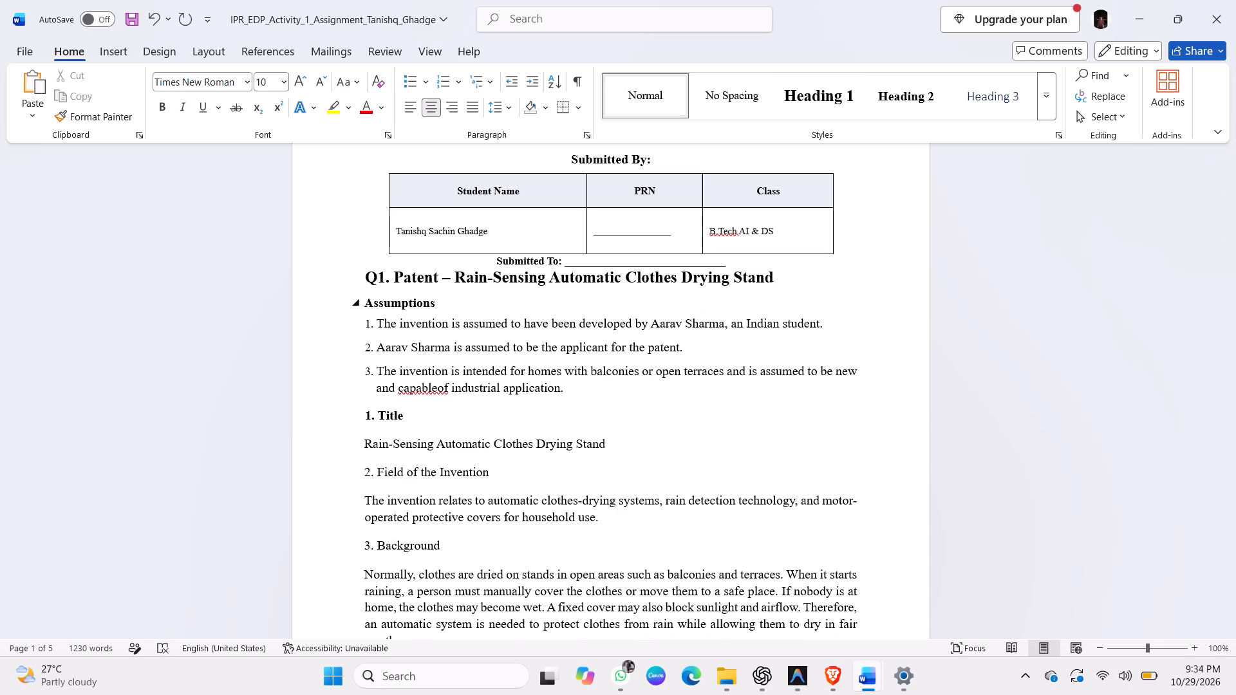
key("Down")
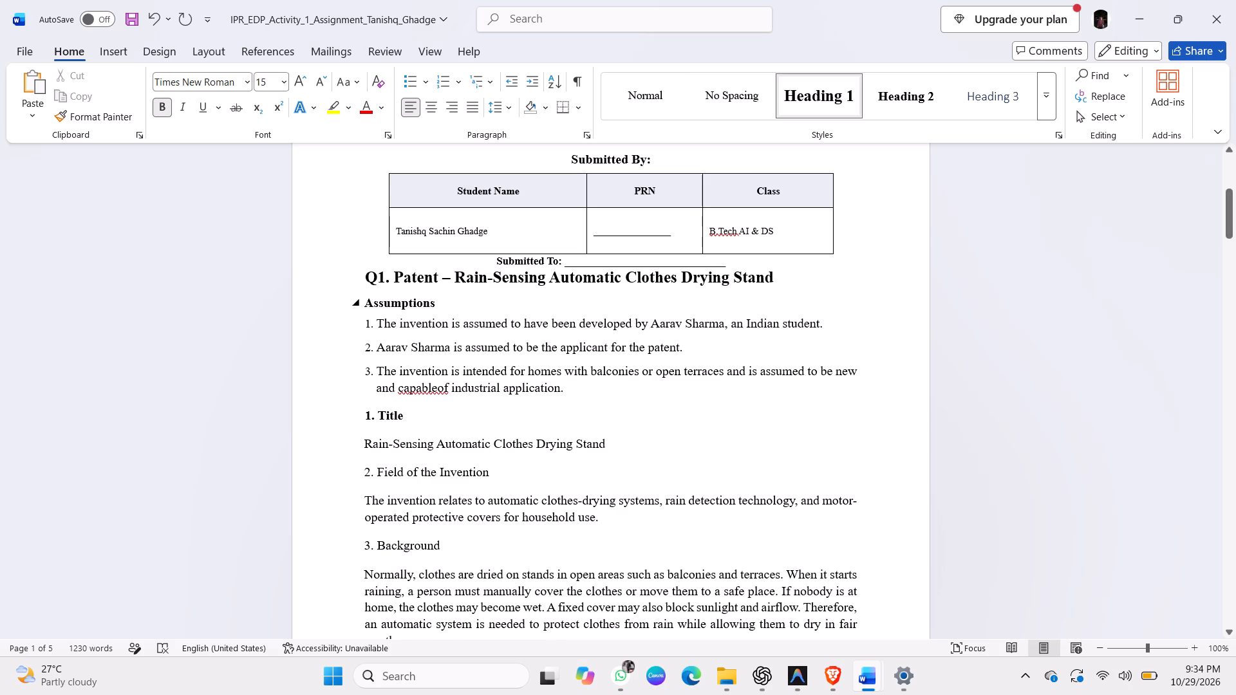
Join the "Assumptions" heading to the end of the "Q1. Patent" heading and split it back onto its own line.
left_click(363, 301)
key("BackSpace")
key("BackSpace")
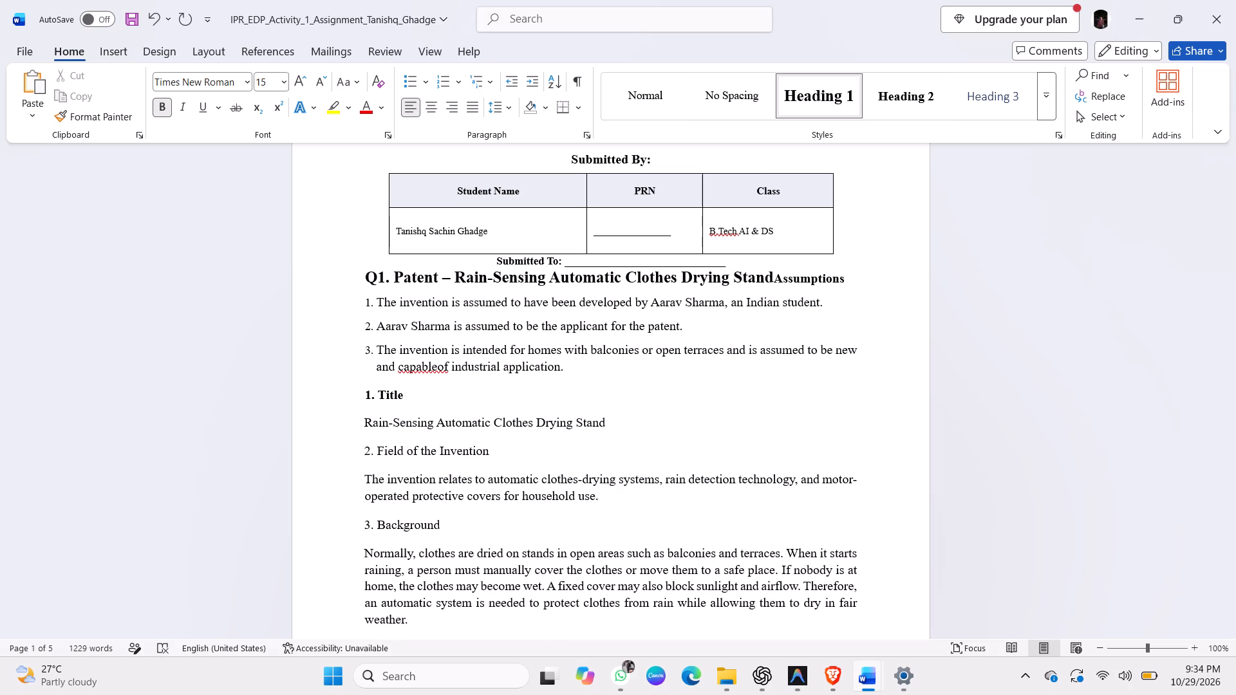
key("Return")
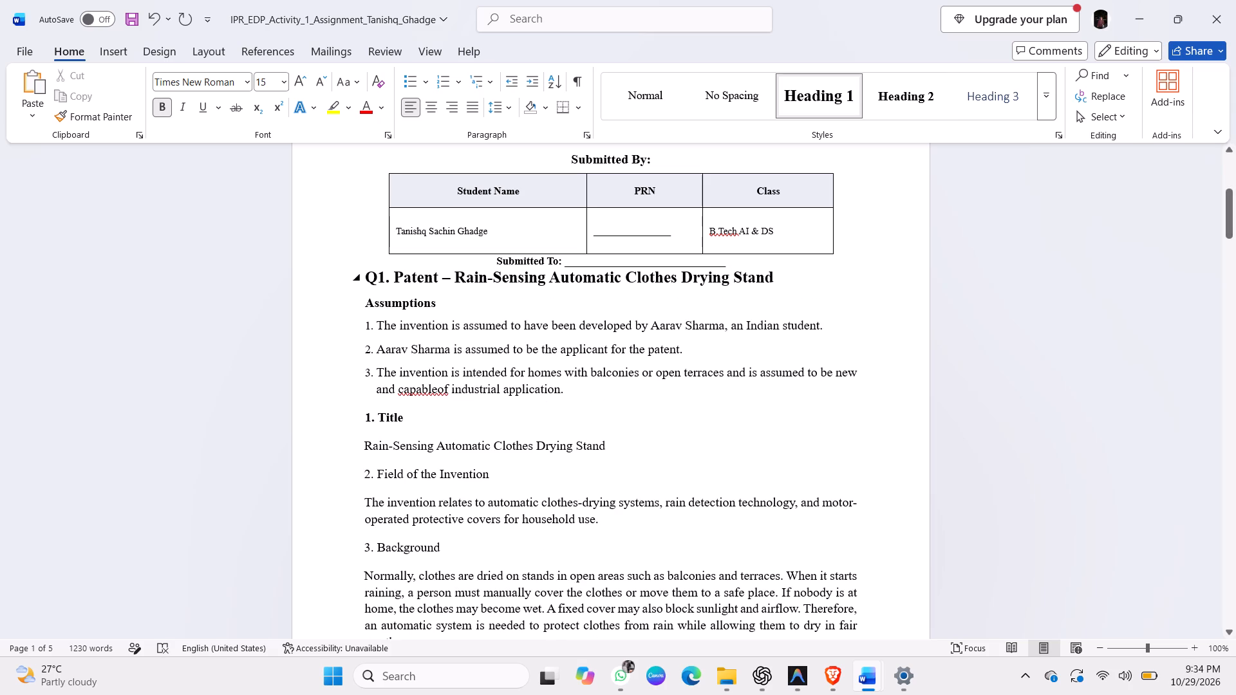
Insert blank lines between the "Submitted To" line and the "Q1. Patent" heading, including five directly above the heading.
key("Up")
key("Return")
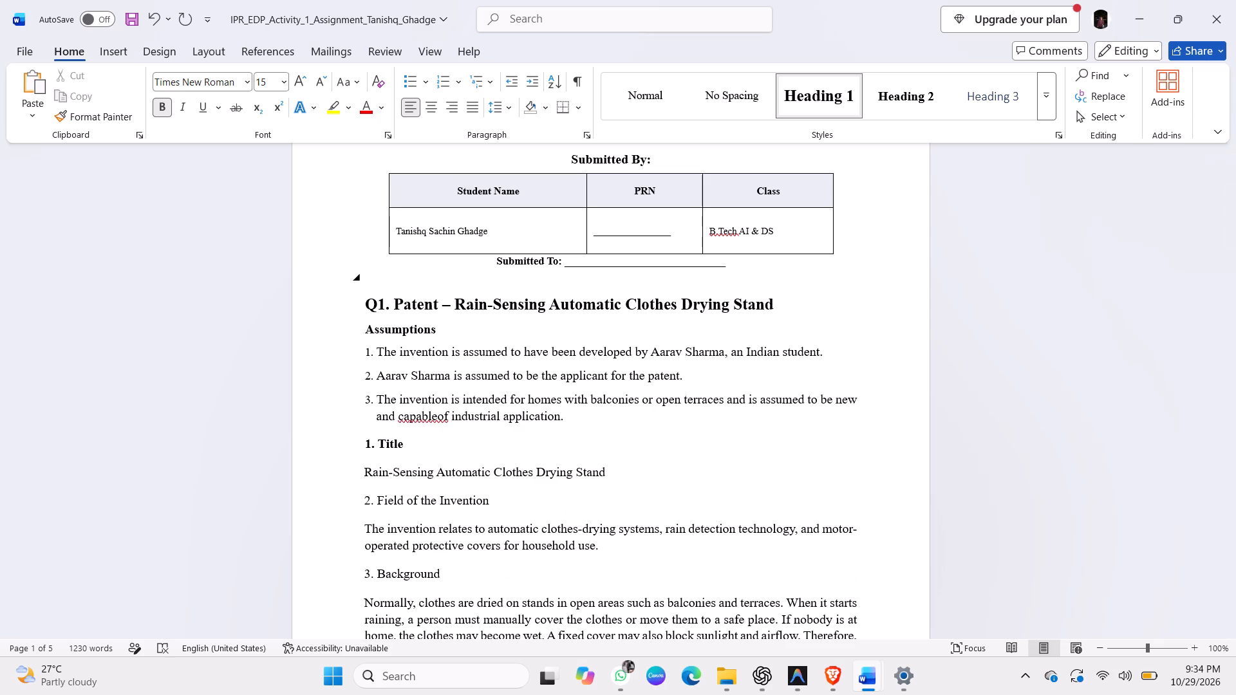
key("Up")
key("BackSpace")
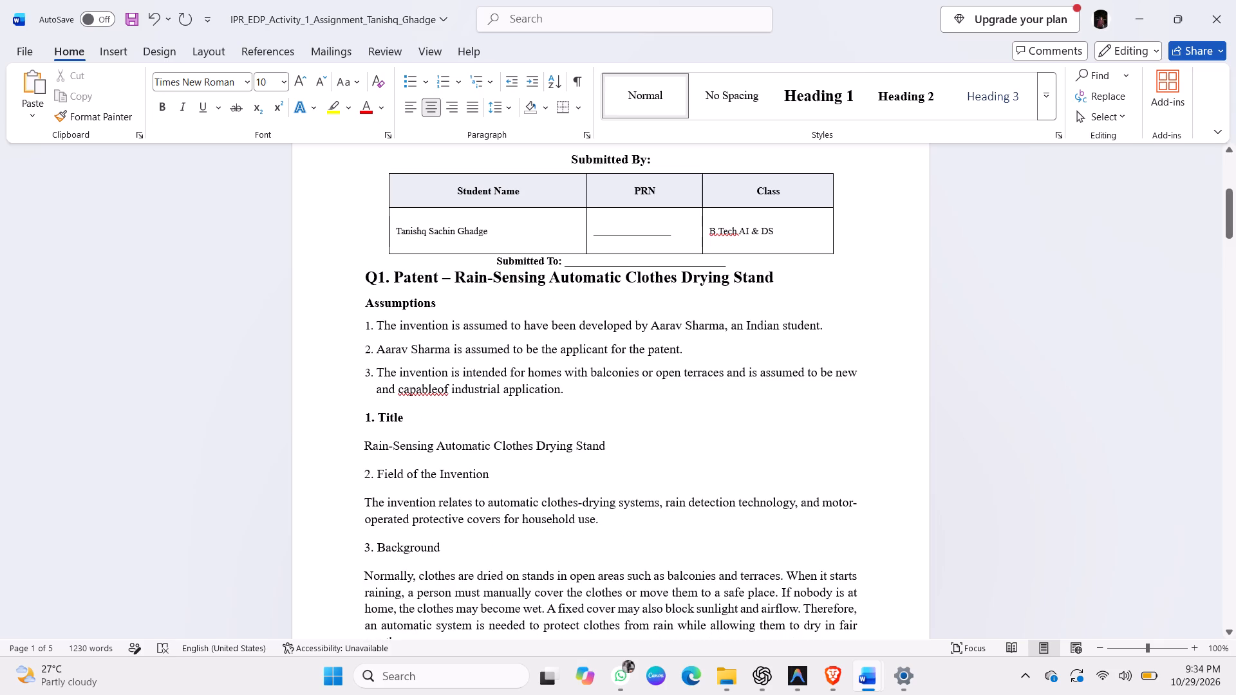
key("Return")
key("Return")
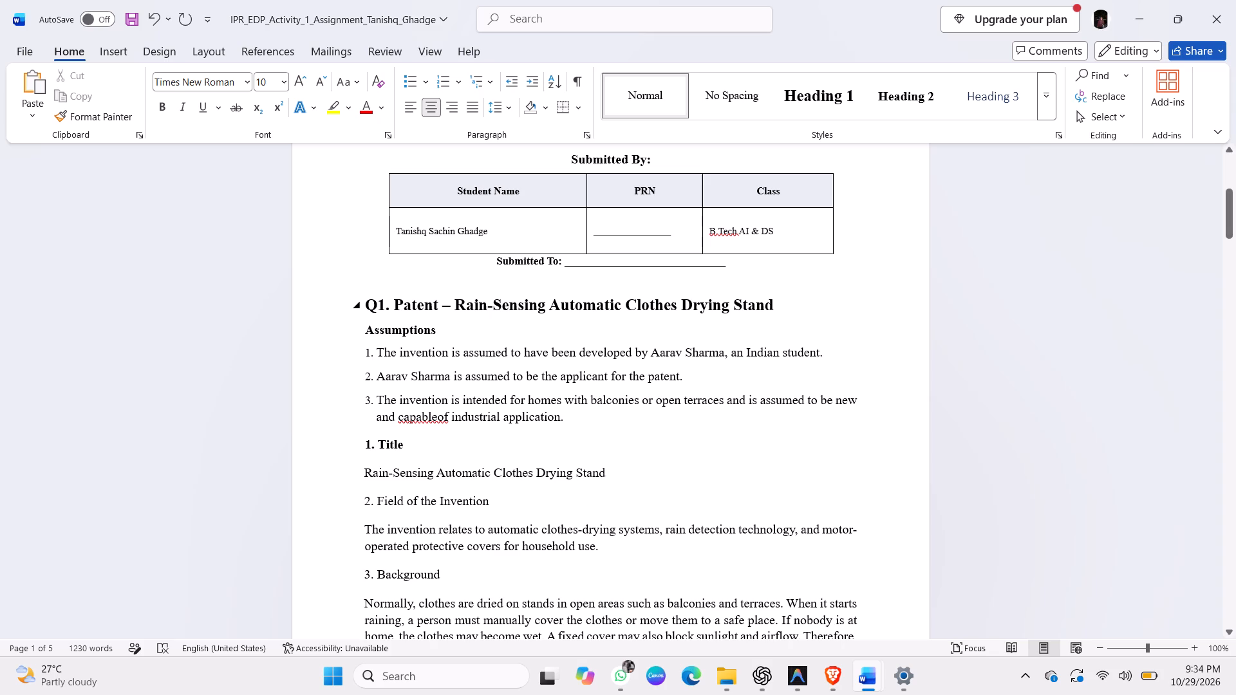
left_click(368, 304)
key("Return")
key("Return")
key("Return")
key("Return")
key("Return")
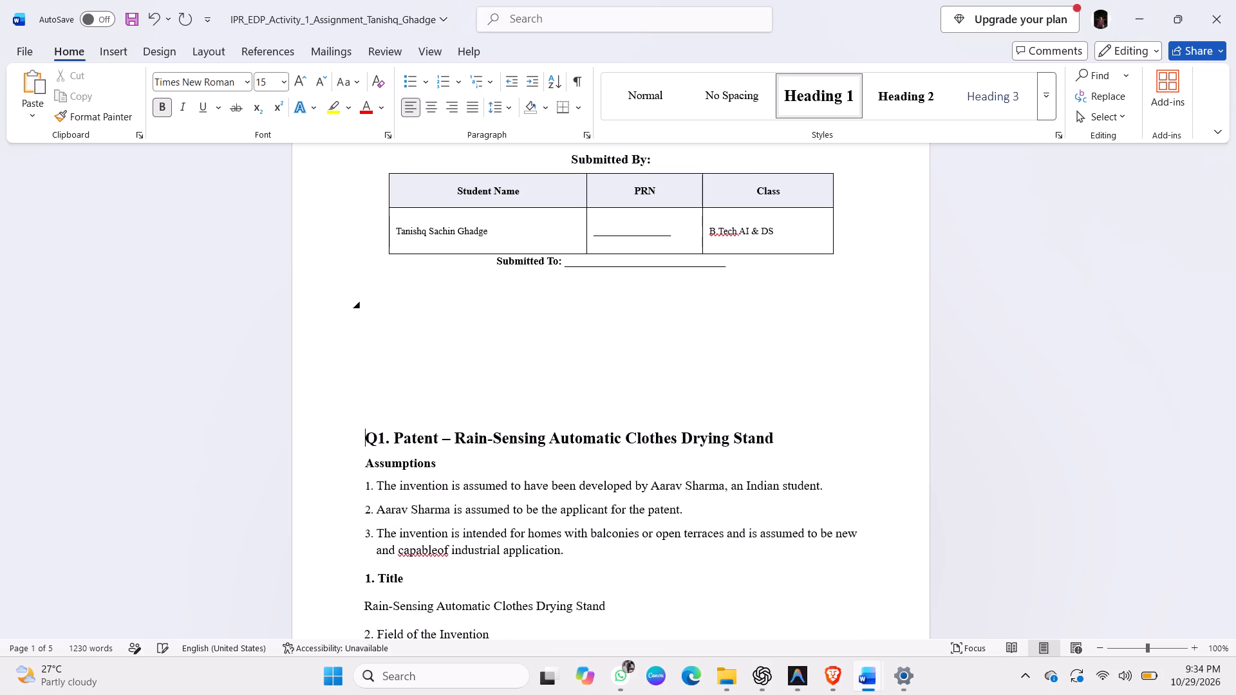
Join the "Assumptions" heading to the end of the "Q1. Patent" heading line.
left_click(368, 426)
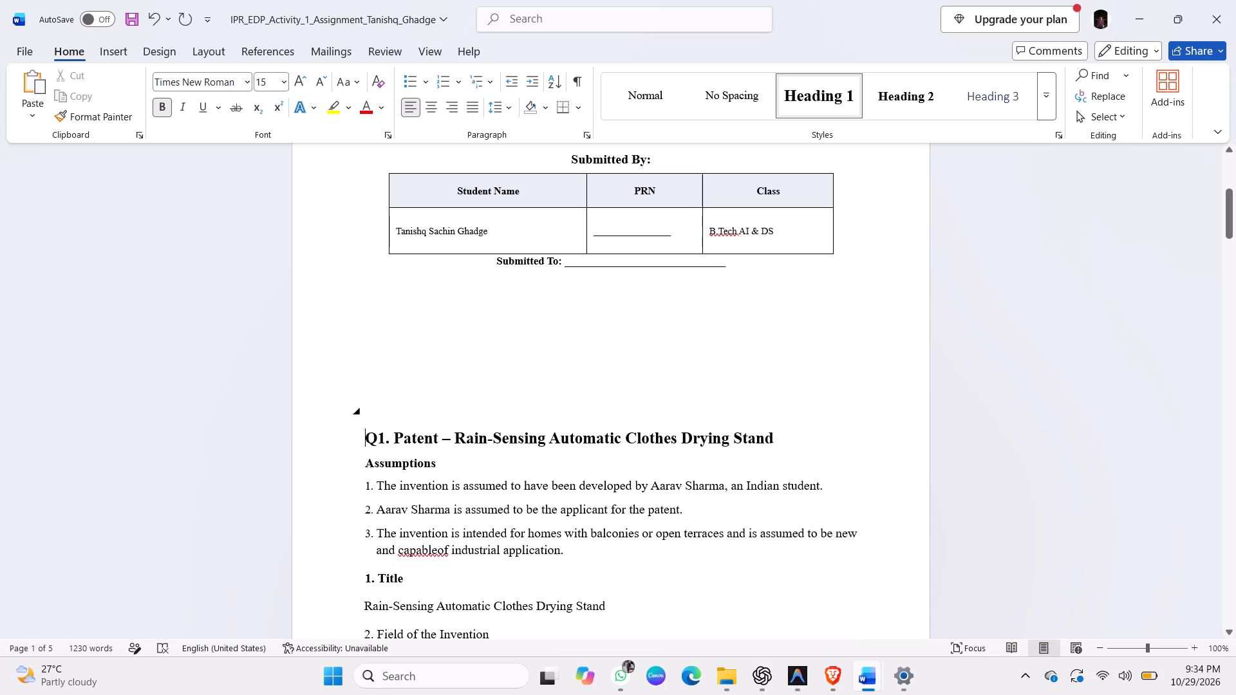
left_click(359, 461)
left_click(359, 461)
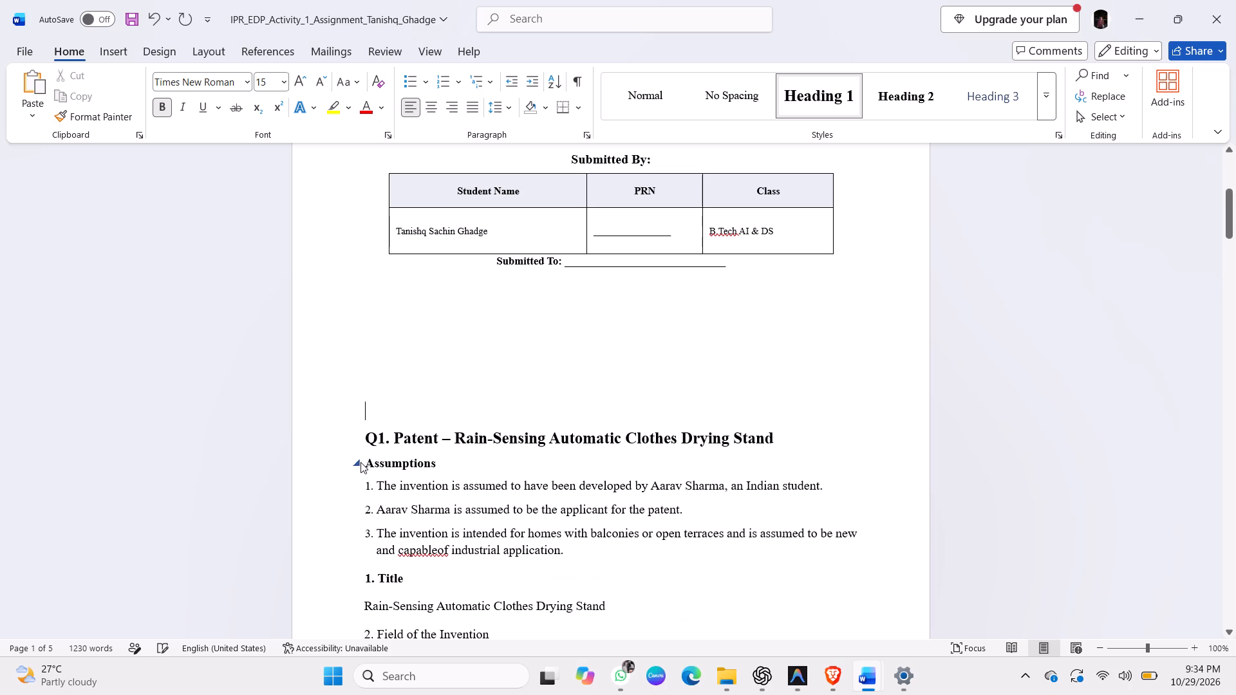
double_click(370, 463)
left_click(370, 463)
key("Left")
key("BackSpace")
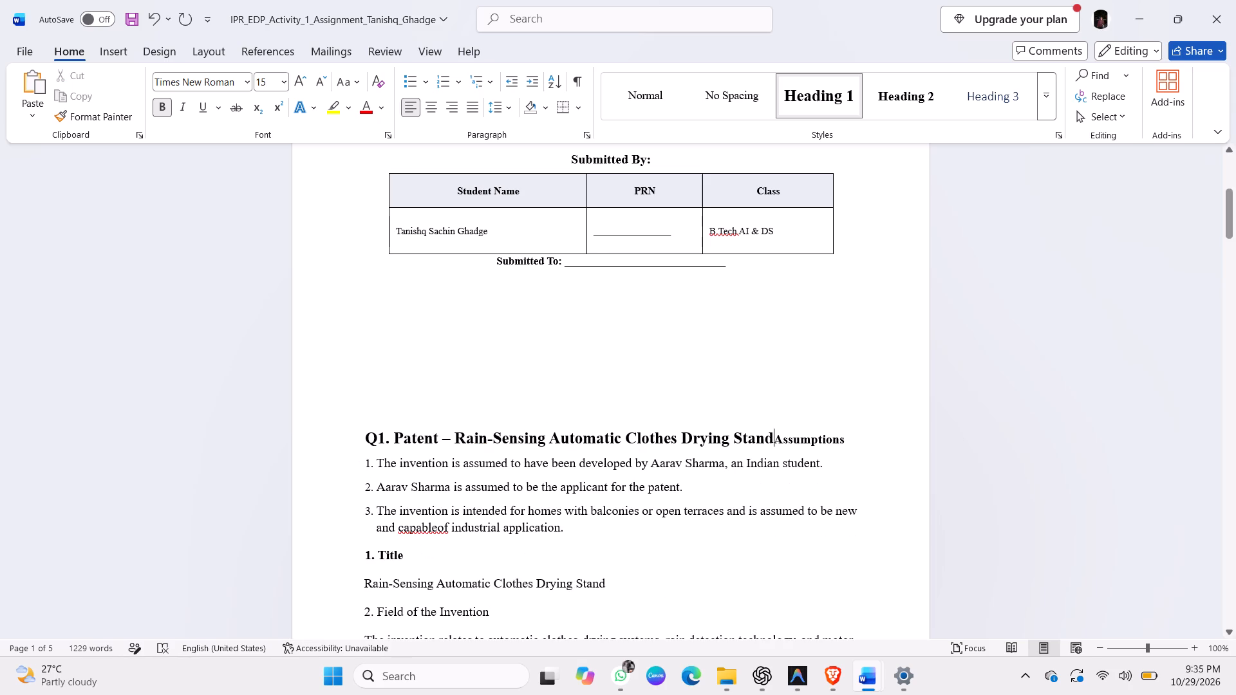
Delete all blank lines above the "Q1. Patent" heading so it joins the end of the "Submitted To" line.
left_click(366, 433)
key("BackSpace")
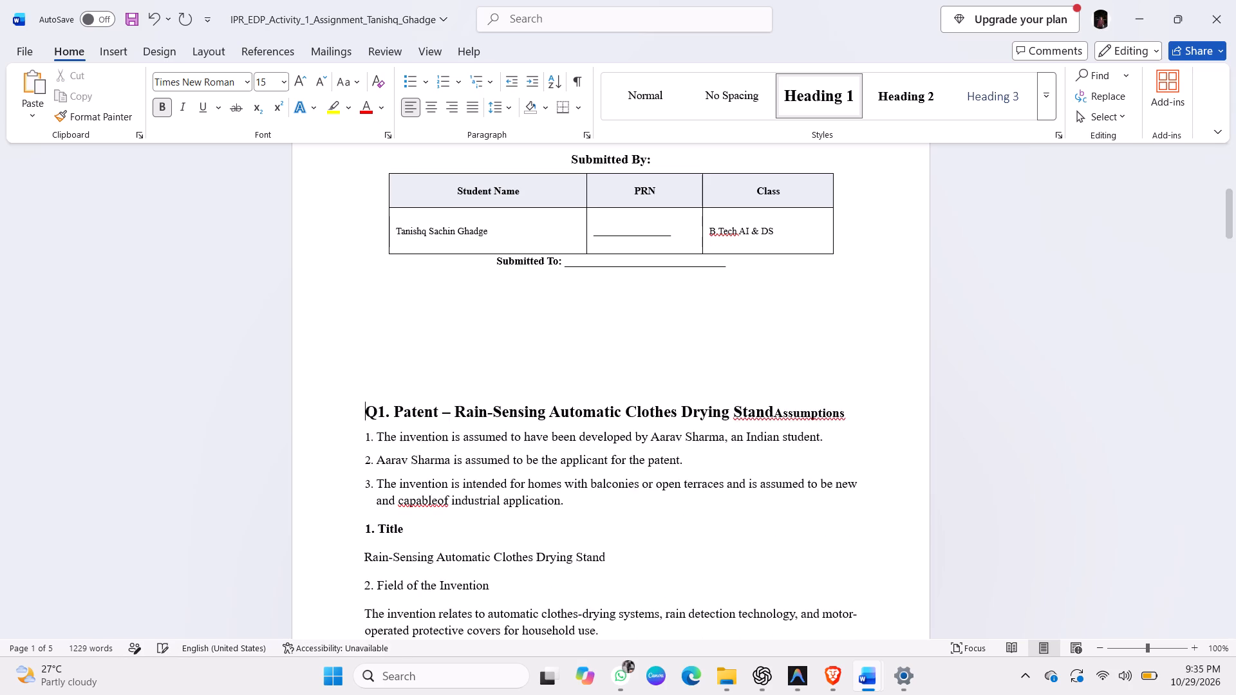
key("BackSpace")
key("BackSpace")
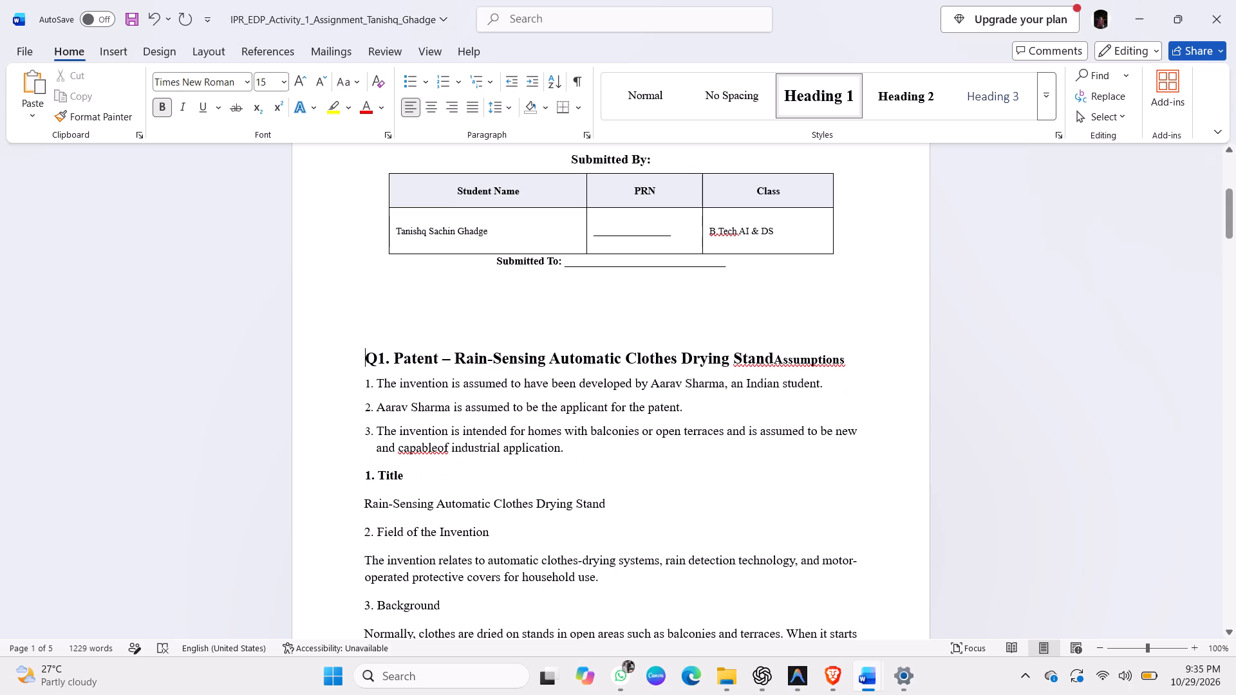
key("BackSpace")
key("BackSpace")
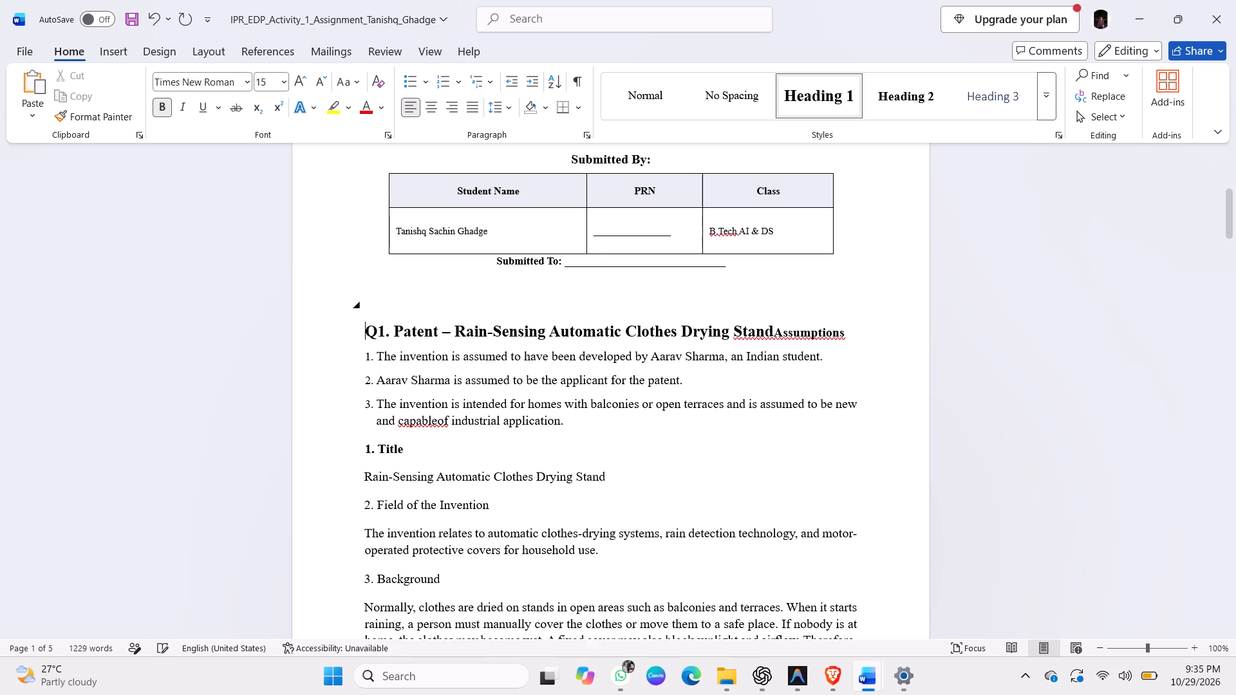
key("BackSpace")
key("BackSpace")
key("BackSpace")
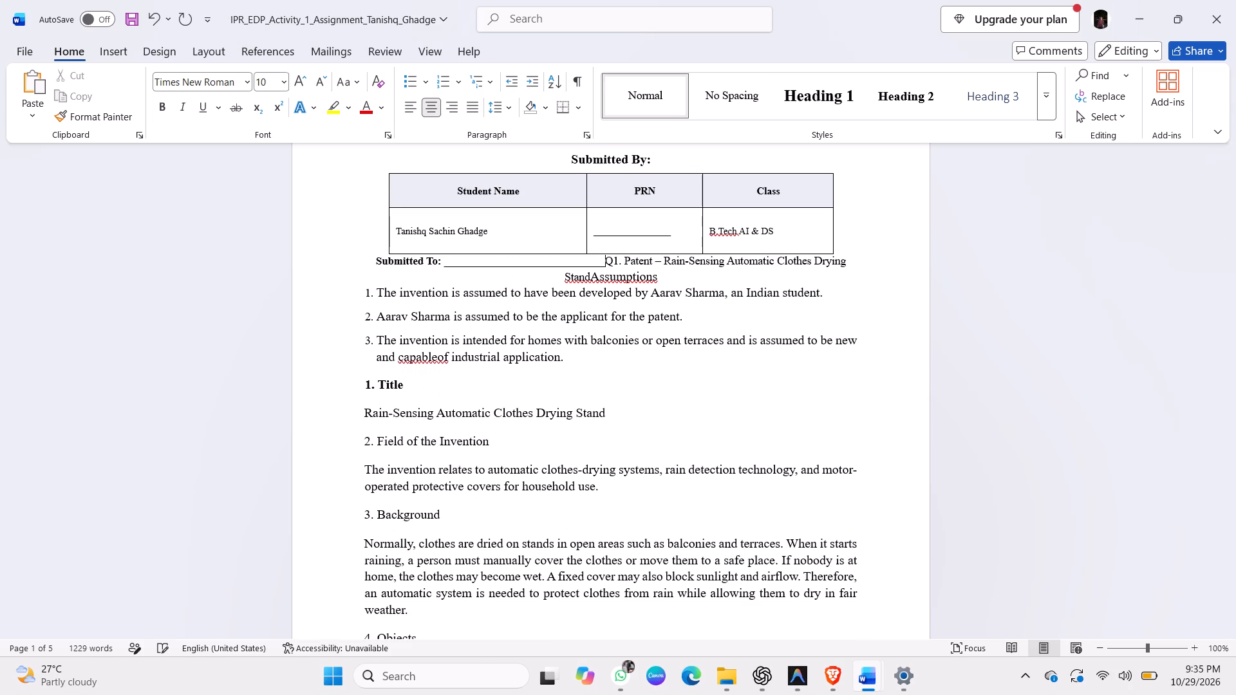
Split the "Q1. Patent" text onto its own line and add blank lines above it until it starts page 2.
key("Return")
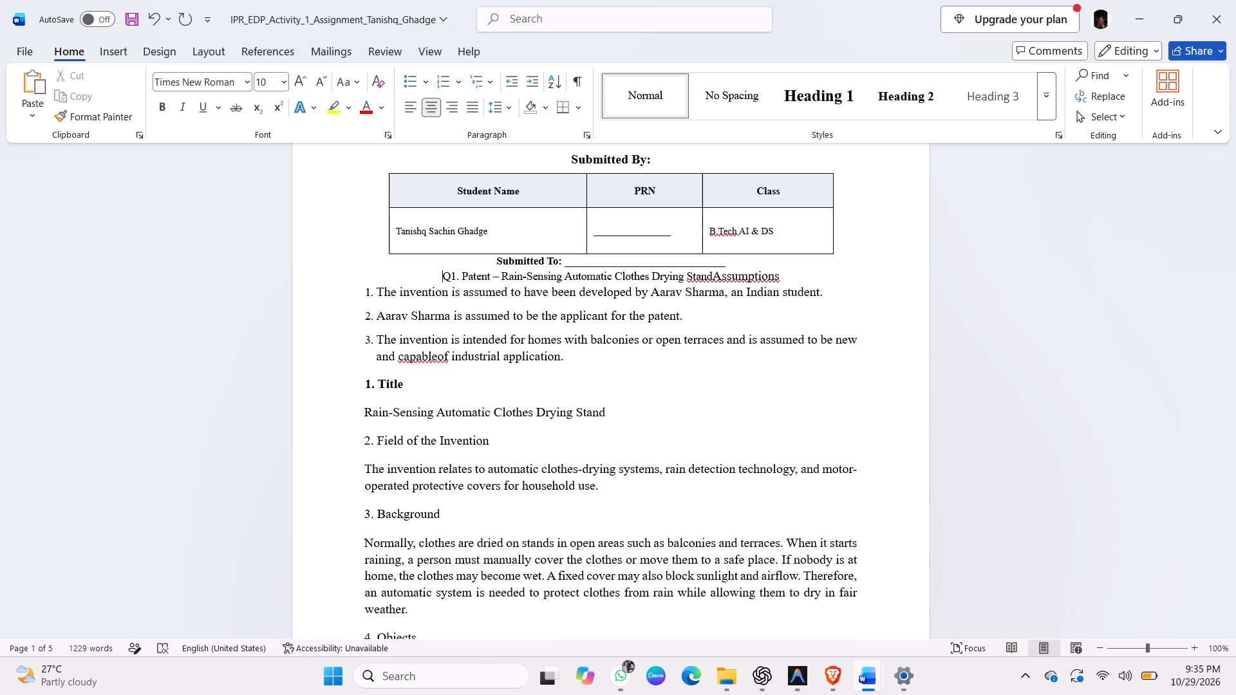
key("BackSpace")
key("Return")
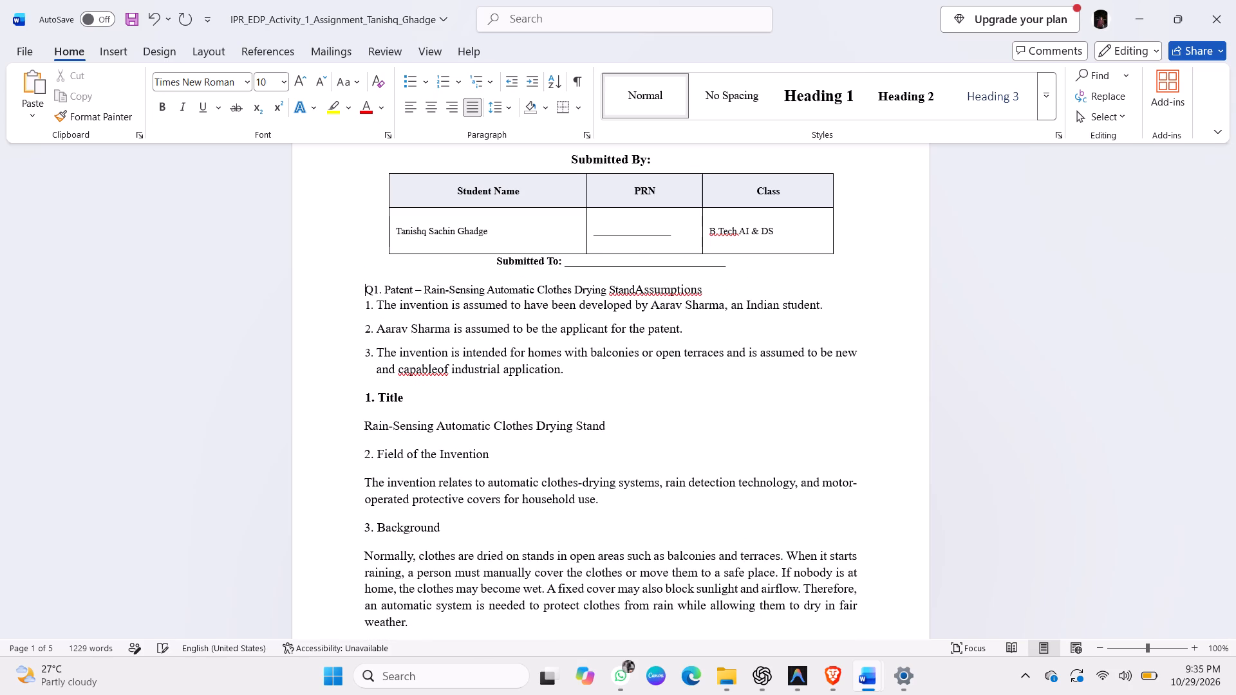
key("Return")
key("Return")
key("Return")
key("Return")
key("Return")
key("Return")
key("Return")
key("Return")
key("Return")
key("Return")
key("Return")
key("Return")
key("Return")
key("Return")
key("Return")
key("Return")
key("Return")
key("Return")
key("Return")
key("Return")
key("Return")
key("Return")
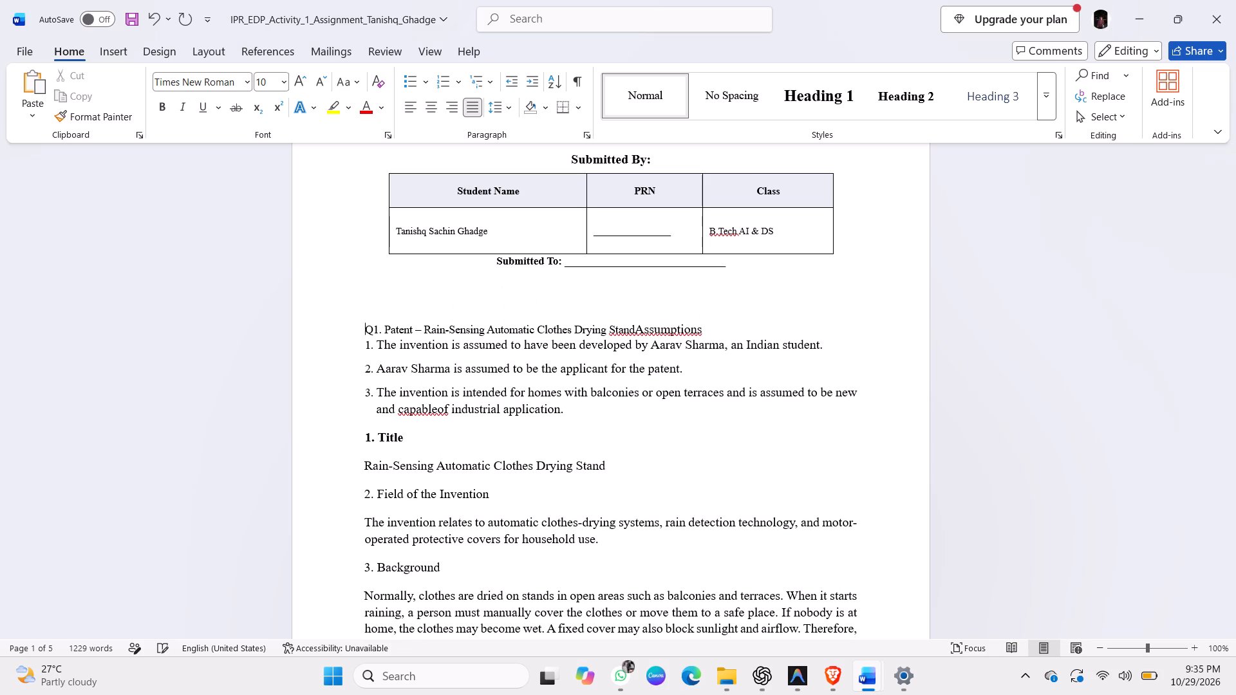
key("Return")
key("Return")
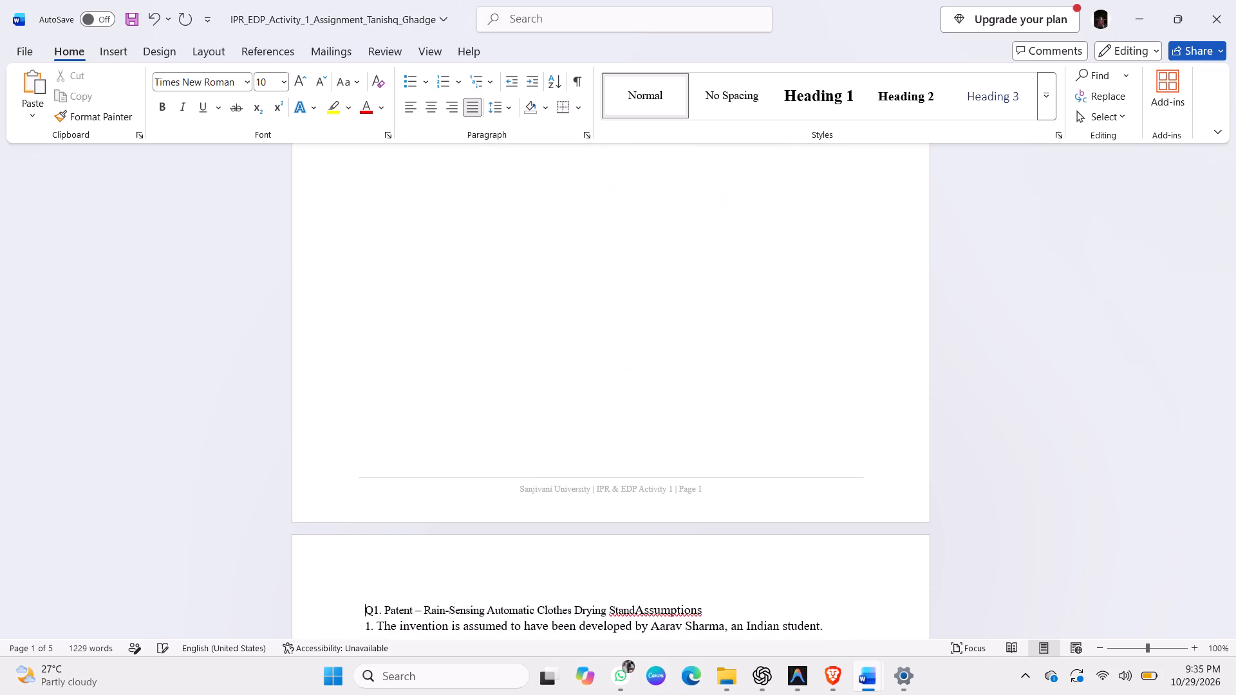
Bold the combined "Q1. Patent" and "Assumptions" line and enlarge its two parts to 12 pt and 16 pt respectively.
scroll(355, 315, "down", 1)
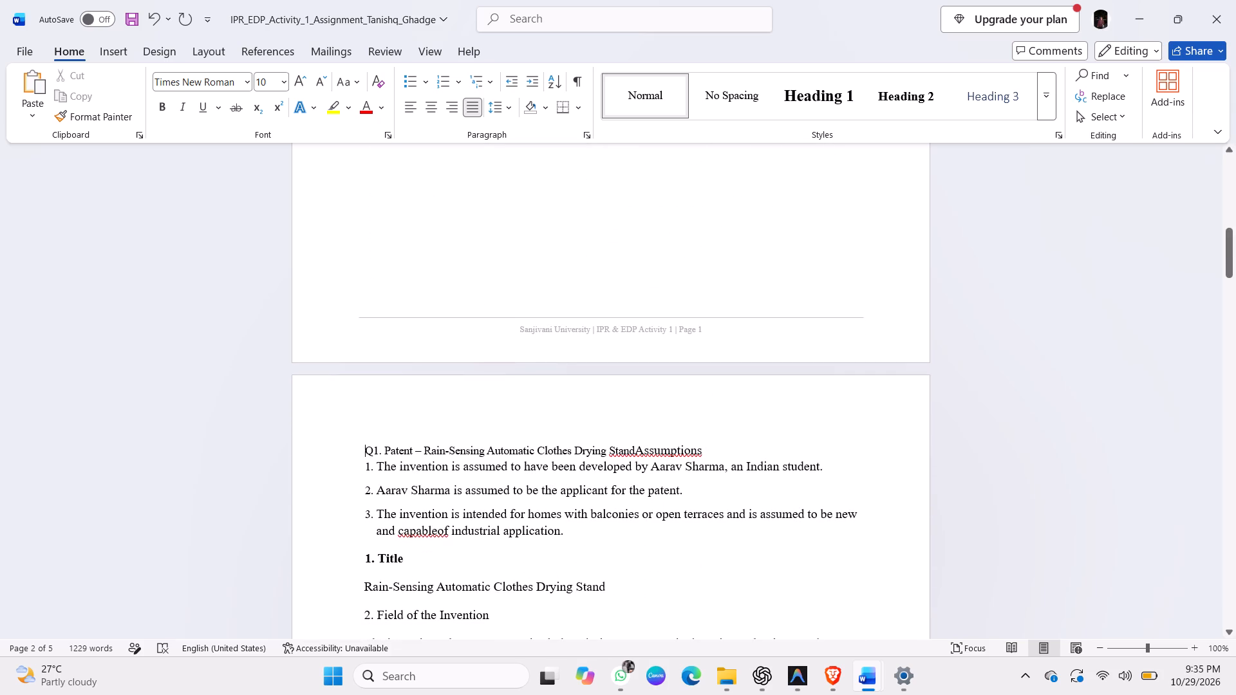
left_click(397, 414)
left_click_drag(362, 450, 453, 462)
left_click_drag(453, 462, 628, 449)
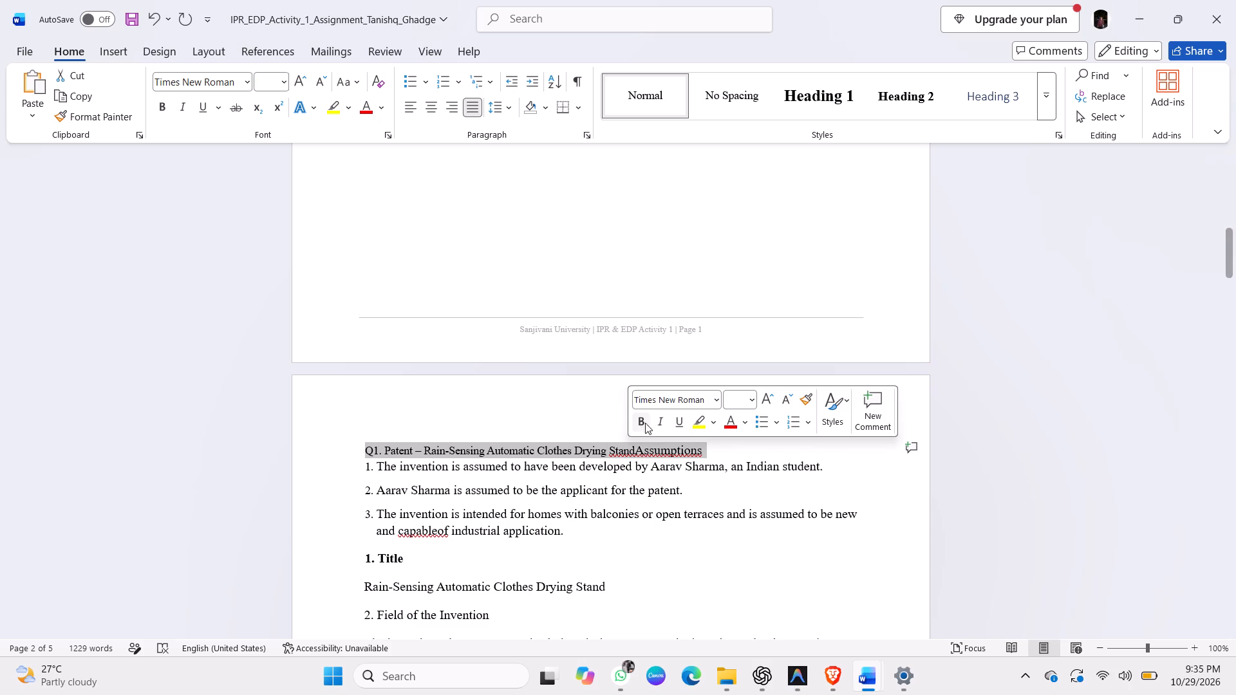
left_click(648, 420)
left_click_drag(756, 402, 766, 401)
left_click(766, 401)
left_click(766, 401)
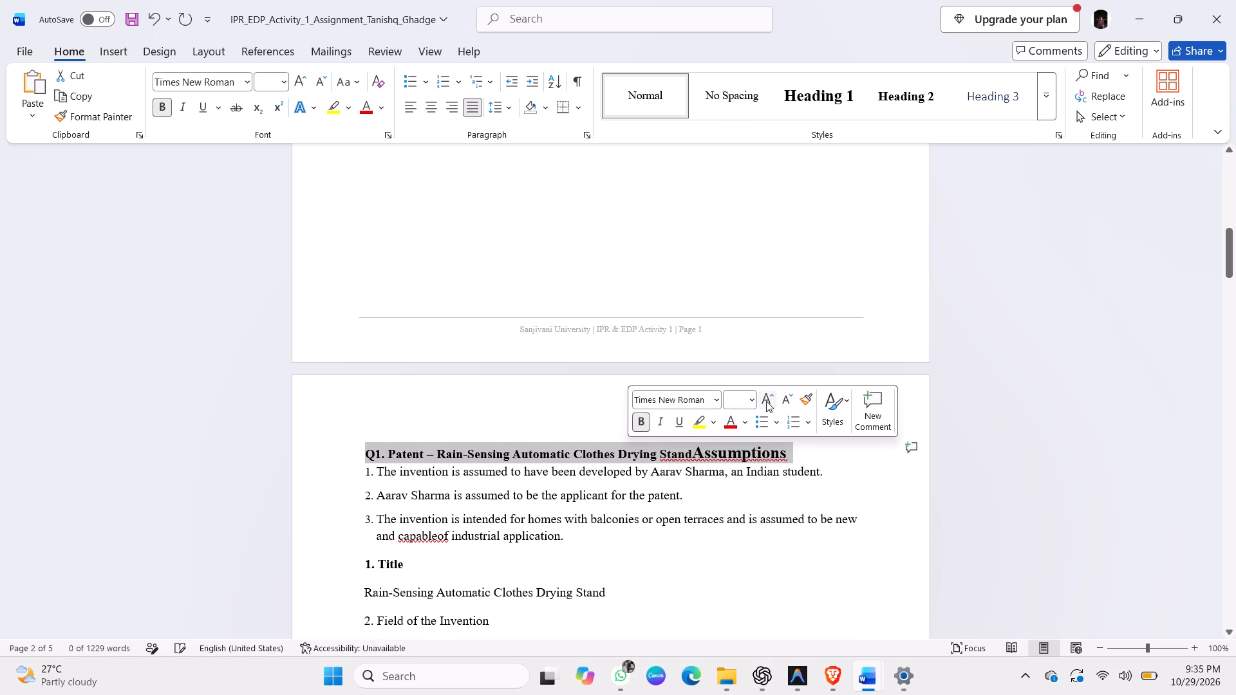
Split "Assumptions" off the "Q1. Patent" heading onto its own line.
left_click(693, 449)
key("Return")
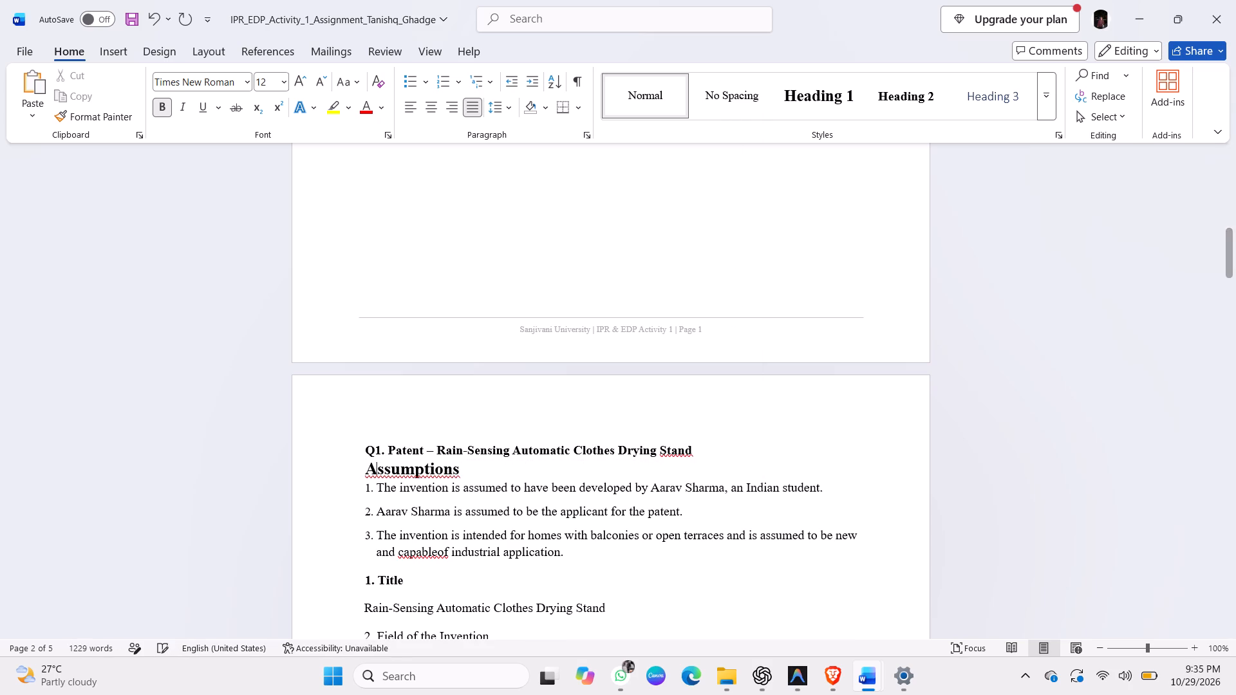
Increase the font size of the "Q1. Patent – Rain-Sensing Automatic Clothes Drying Stand" heading to 16 pt.
left_click_drag(460, 468, 370, 472)
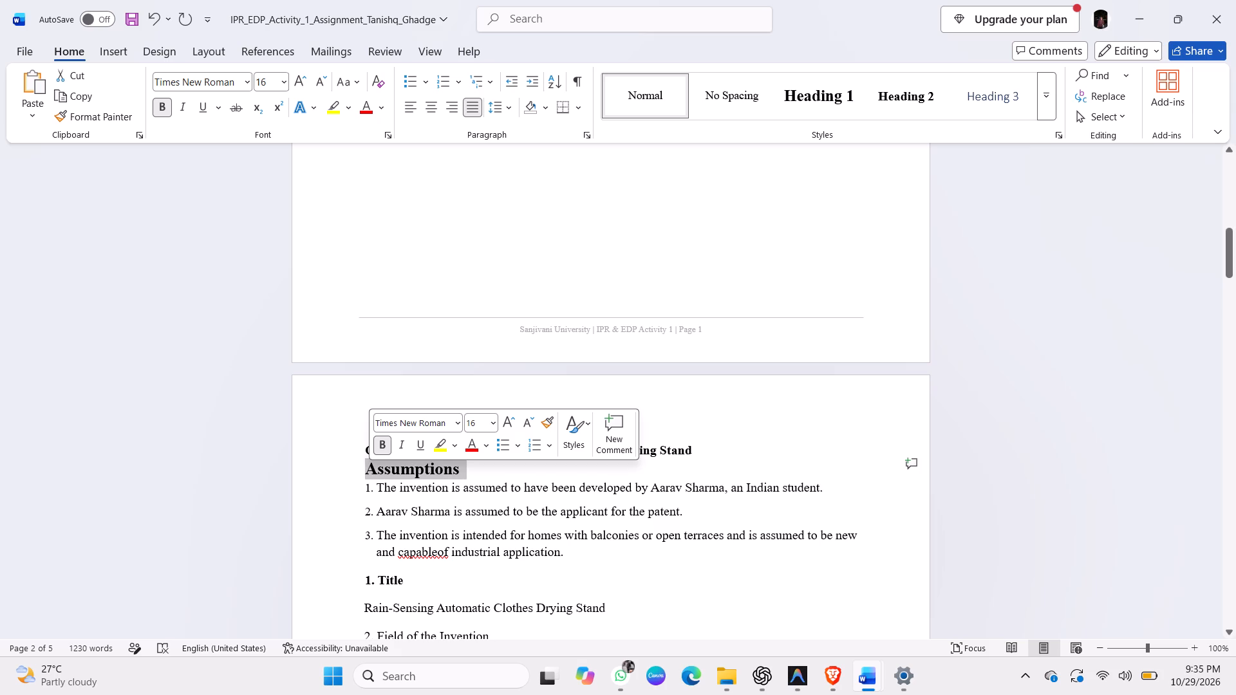
left_click(359, 450)
left_click_drag(359, 450, 745, 457)
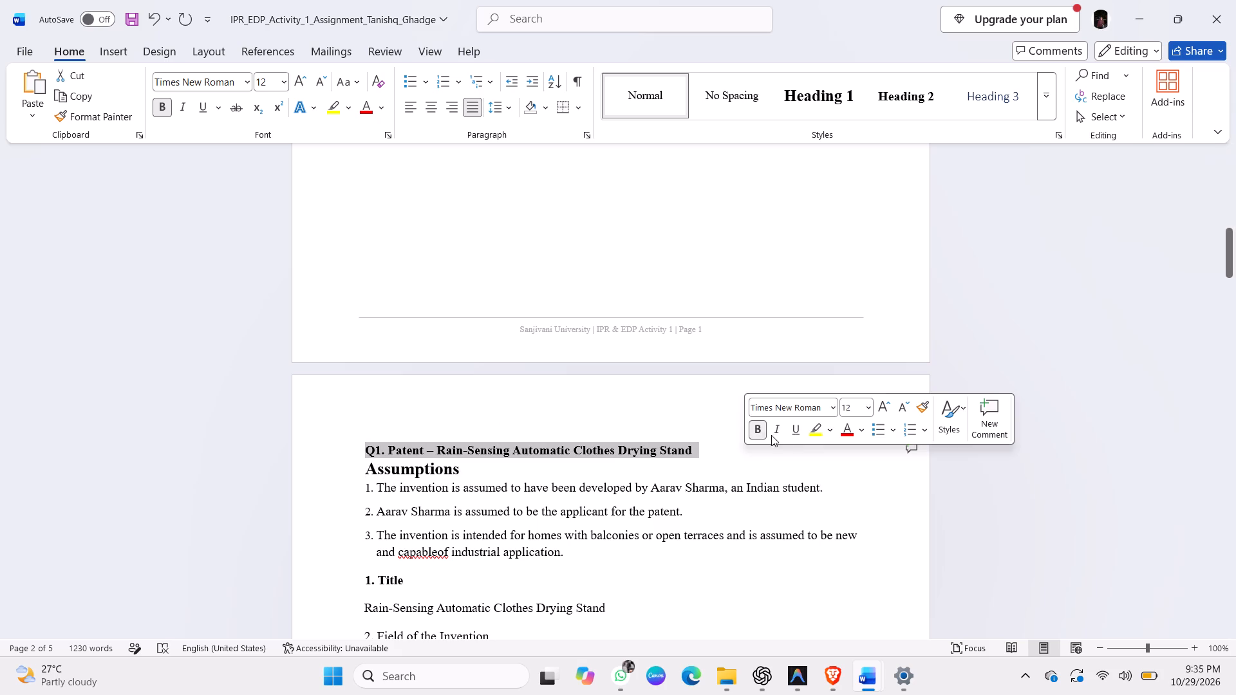
left_click(878, 403)
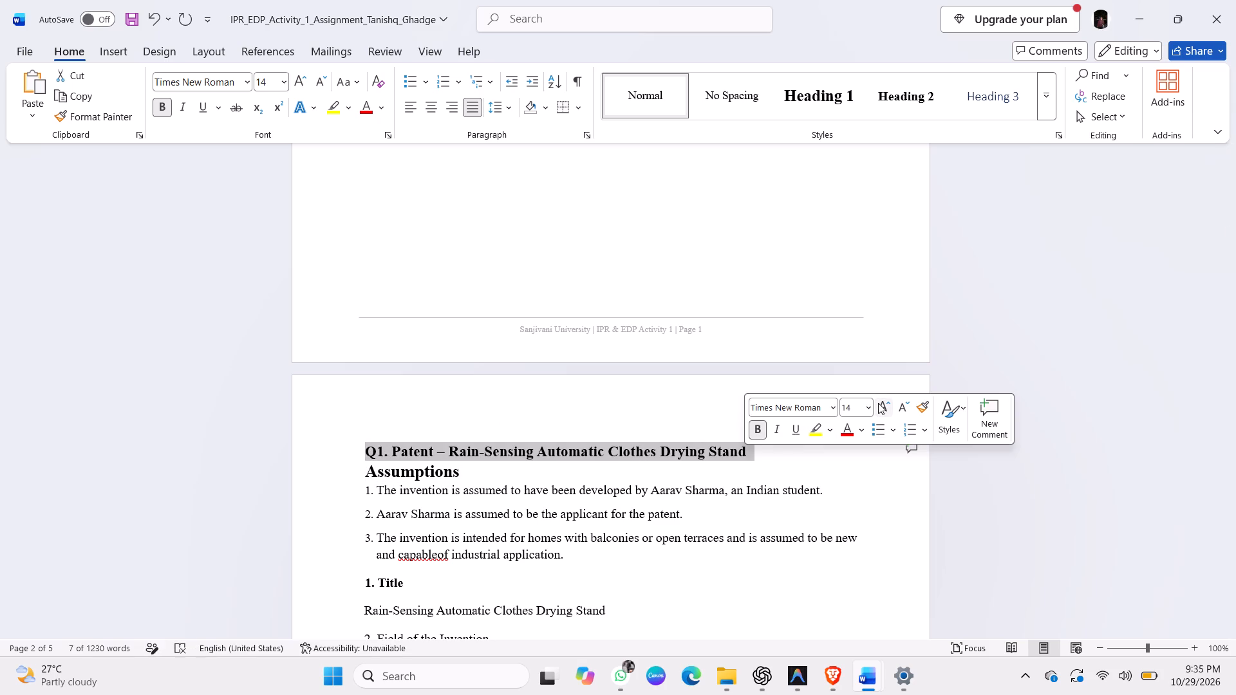
left_click(878, 403)
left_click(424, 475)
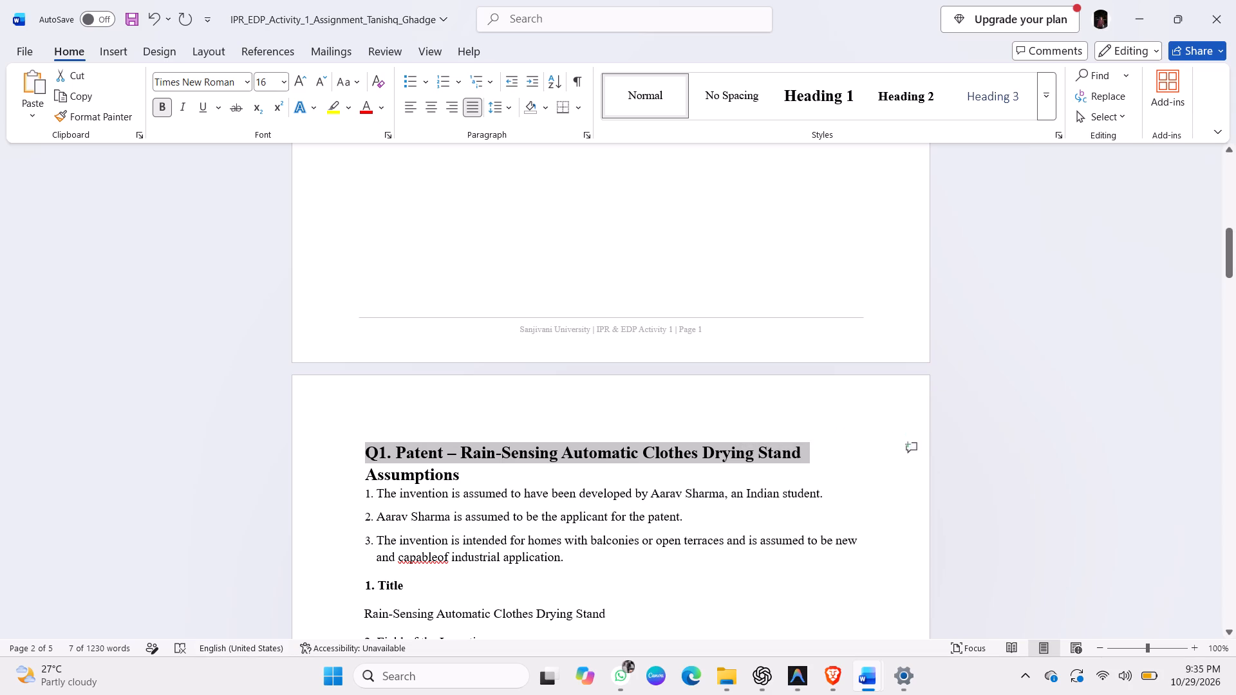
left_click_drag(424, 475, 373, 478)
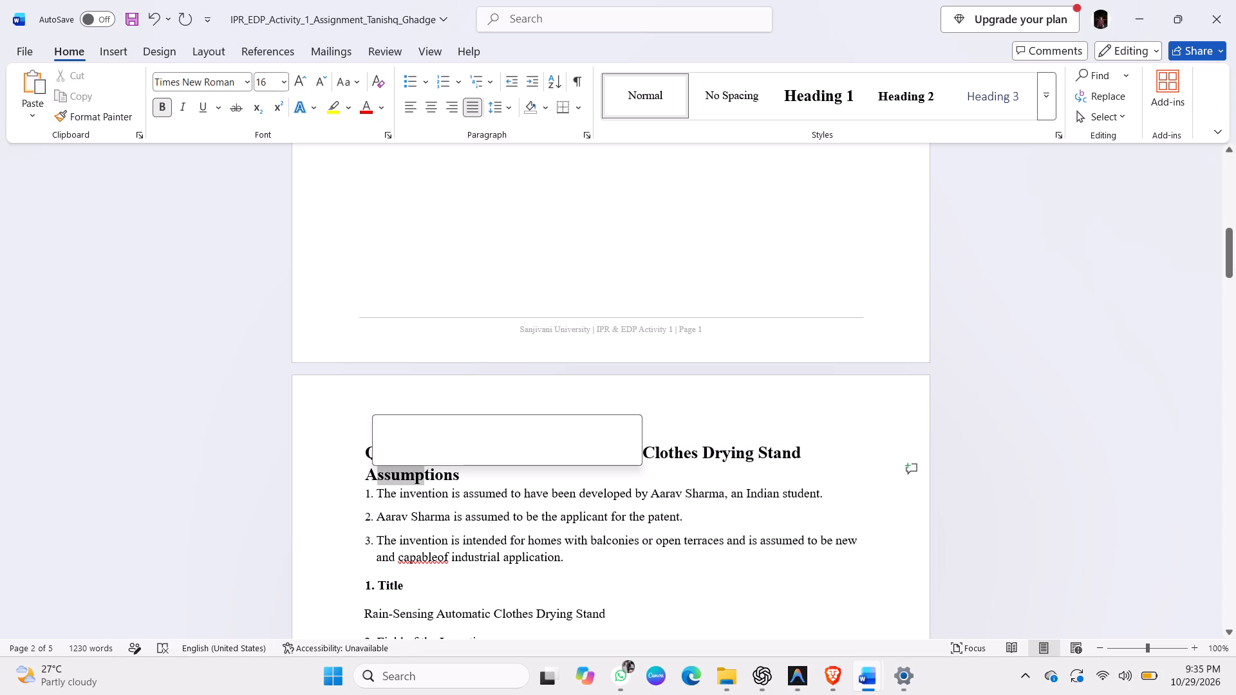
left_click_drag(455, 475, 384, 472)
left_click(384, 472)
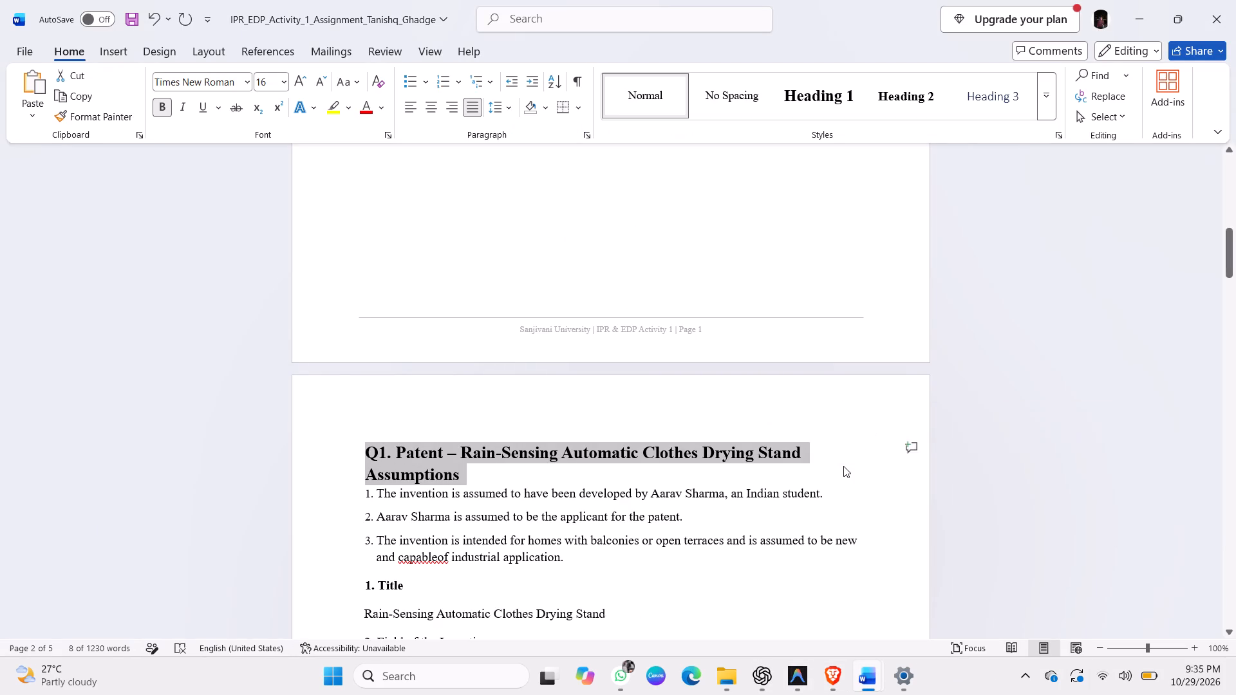
left_click_drag(843, 466, 505, 449)
left_click(505, 449)
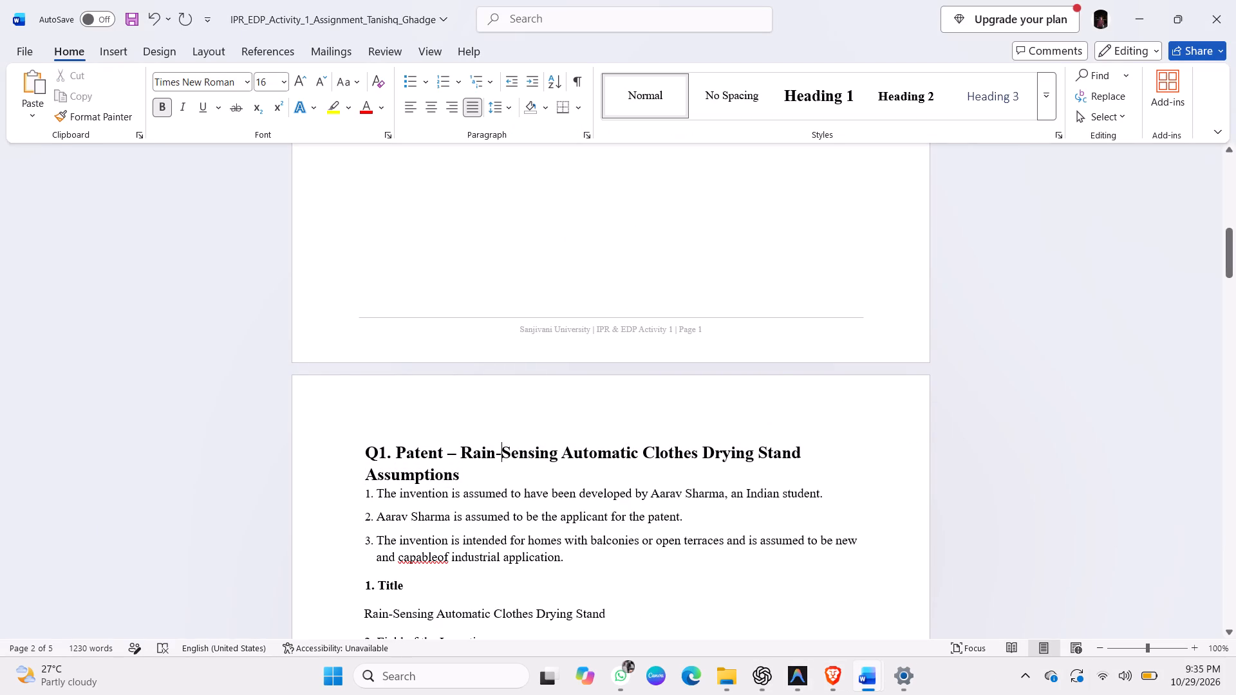
left_click_drag(797, 456, 383, 461)
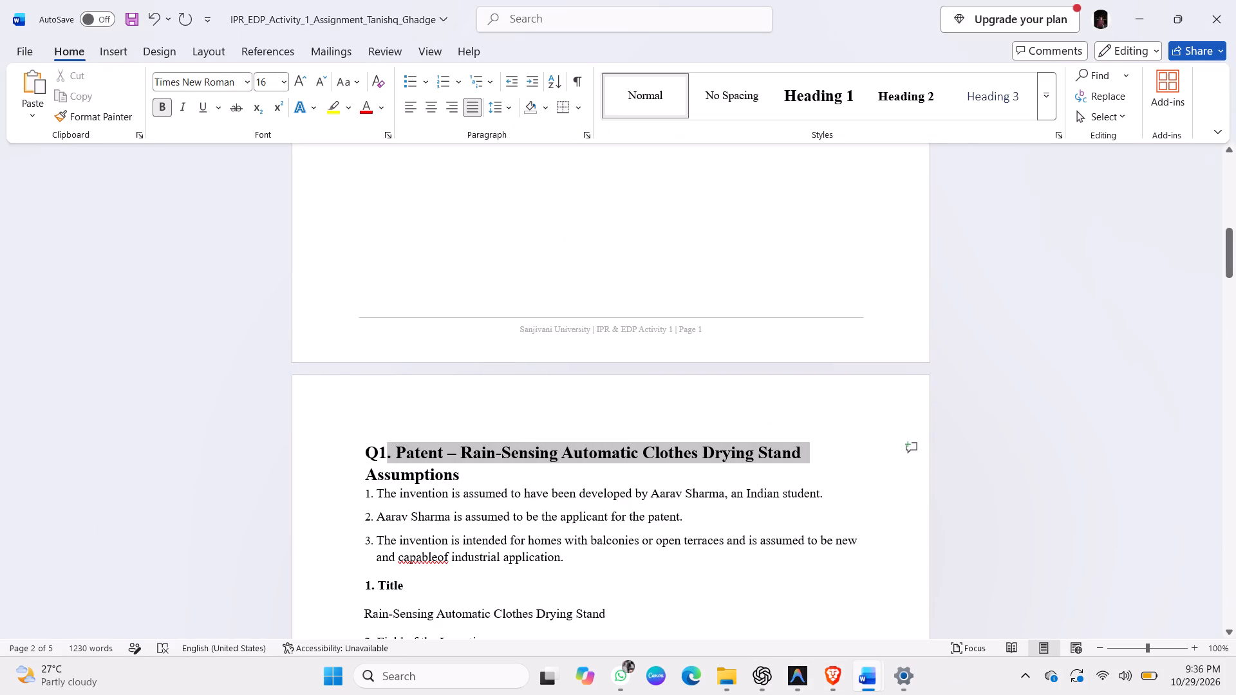
left_click_drag(383, 461, 372, 461)
key("ctrl+v")
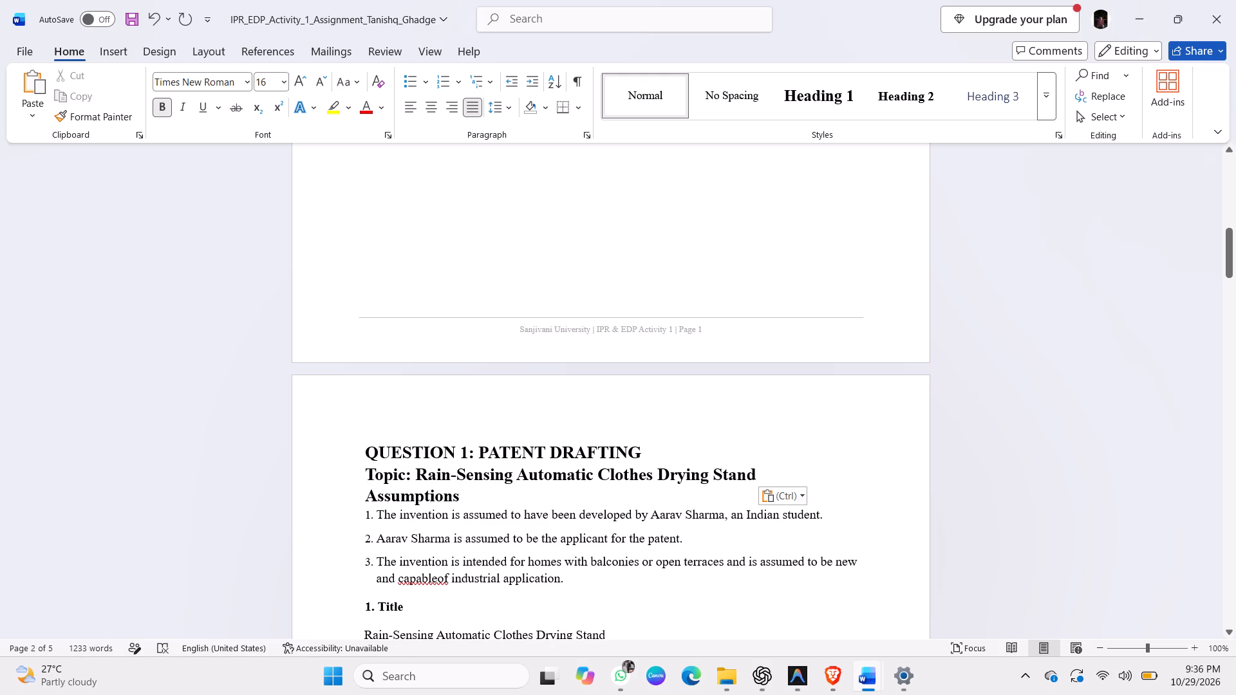
Increase the font size of the "QUESTION 1: PATENT DRAFTING" heading and the topic line below it to 18 pt.
left_click_drag(359, 454, 753, 467)
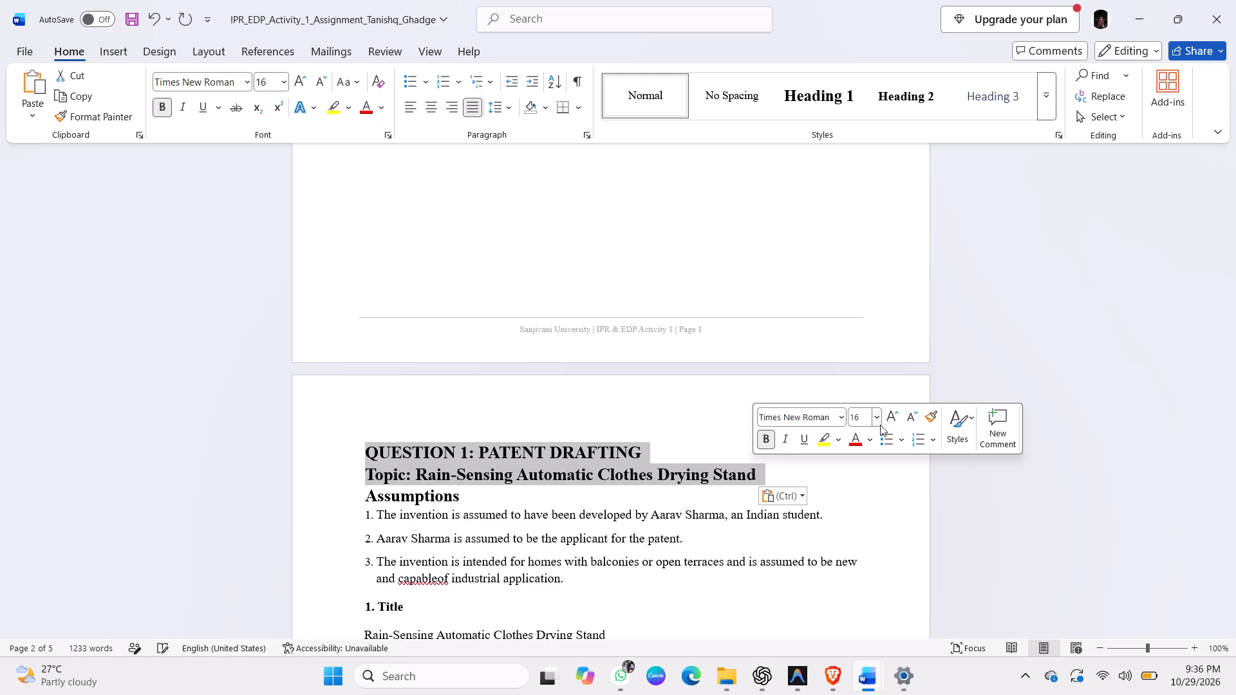
left_click(889, 418)
left_click(551, 479)
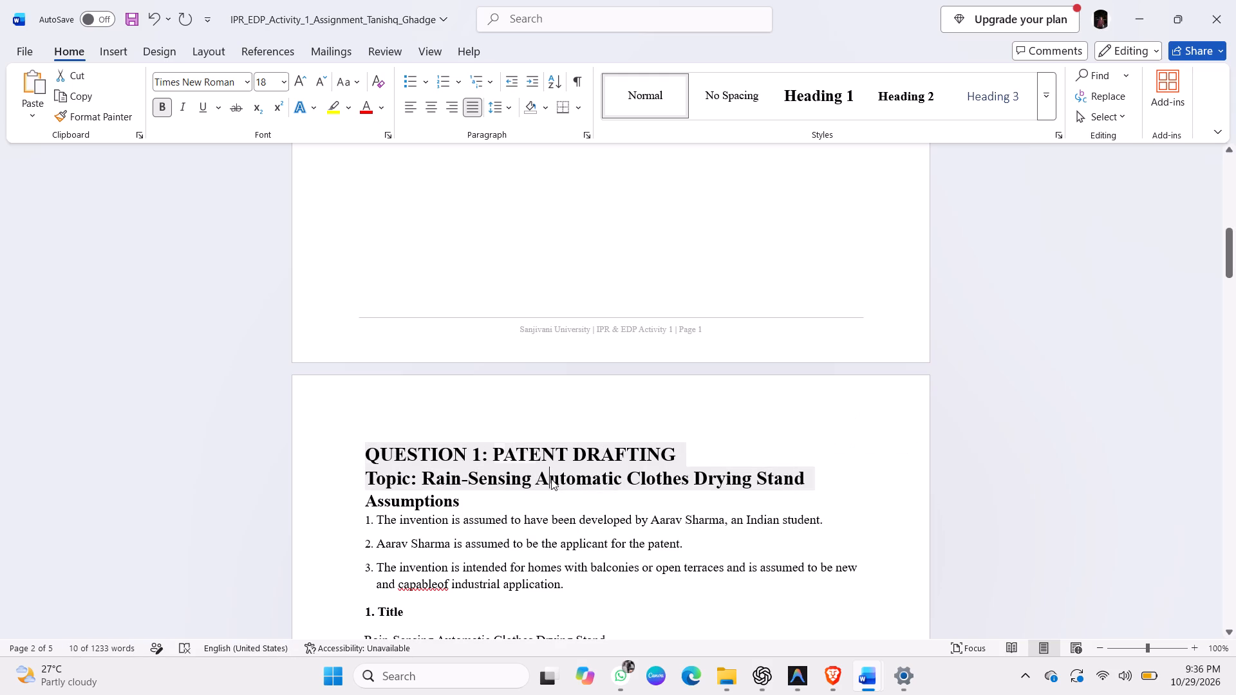
Insert a blank line between the "Topic: Rain-Sensing Automatic Clothes Drying Stand" line and the "Assumptions" heading.
left_click_drag(466, 501, 363, 508)
left_click(516, 455)
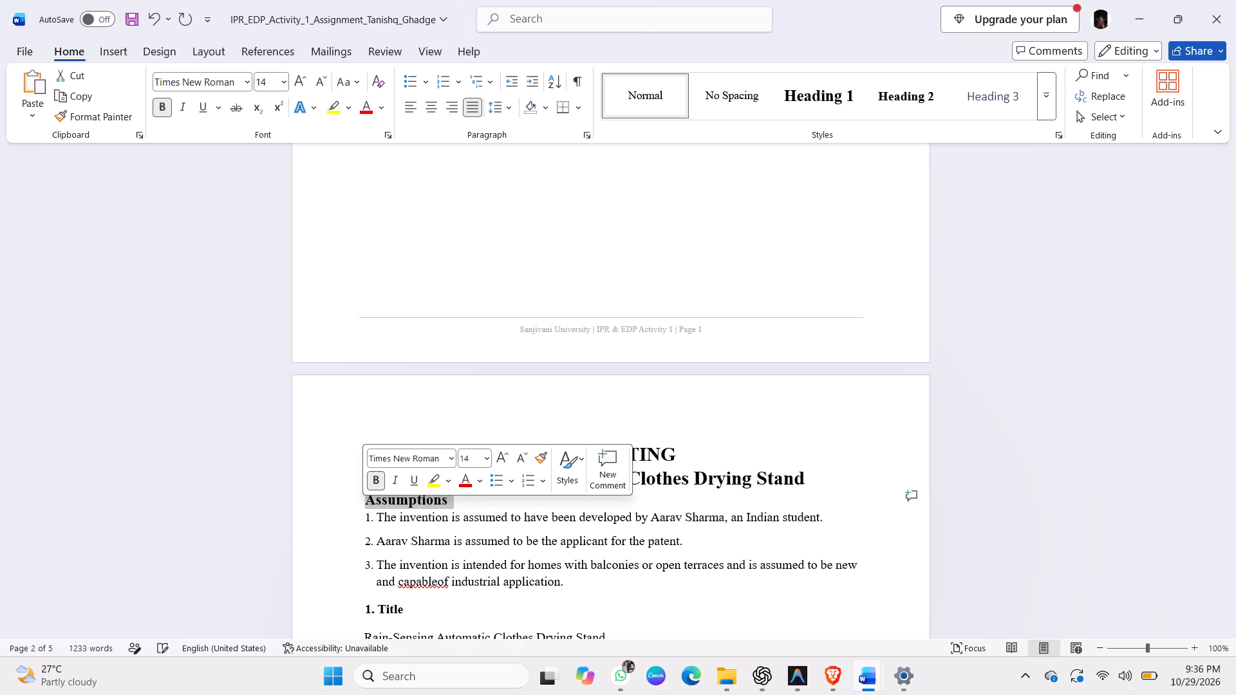
left_click(821, 472)
key("Return")
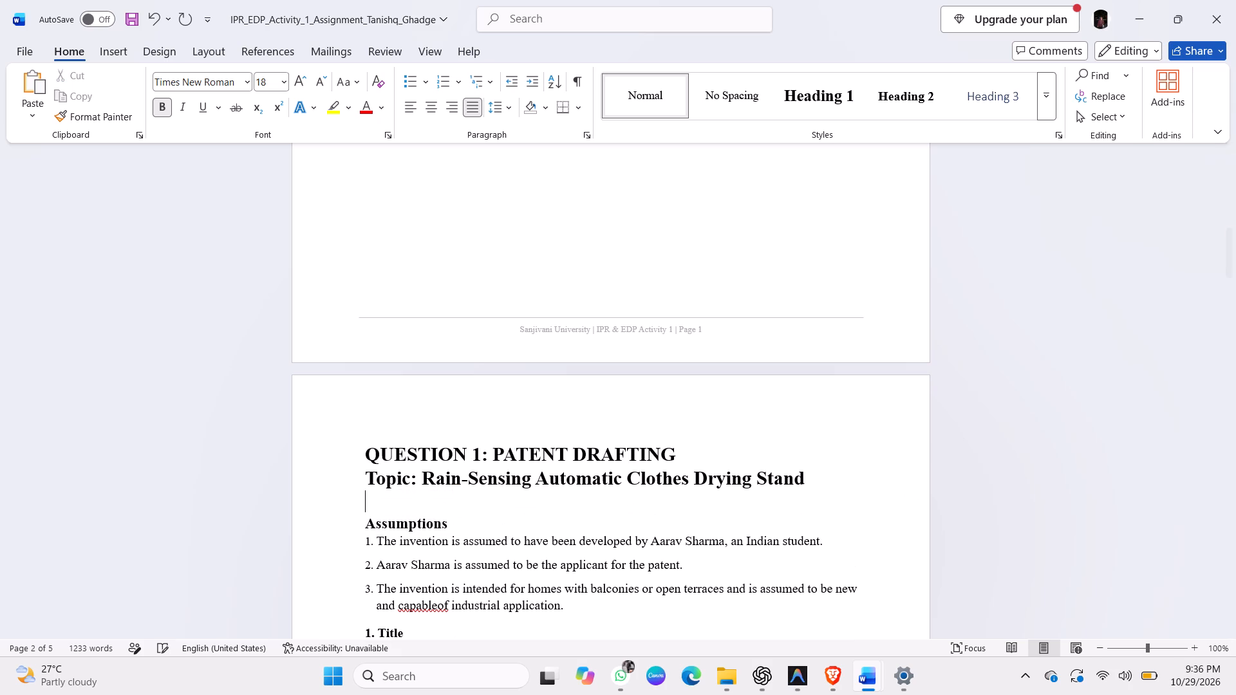
Make the "2. Field of the Invention" heading bold and set its font size to 13 pt.
scroll(821, 472, "down", 1)
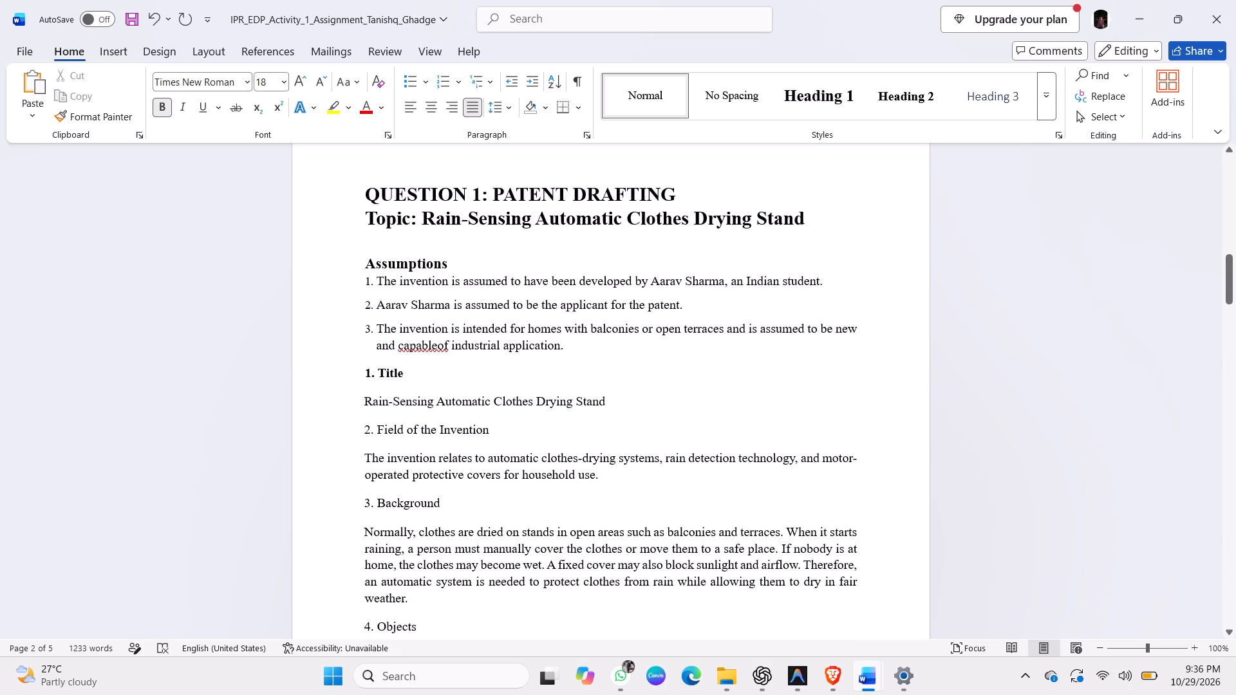
left_click_drag(355, 423, 365, 424)
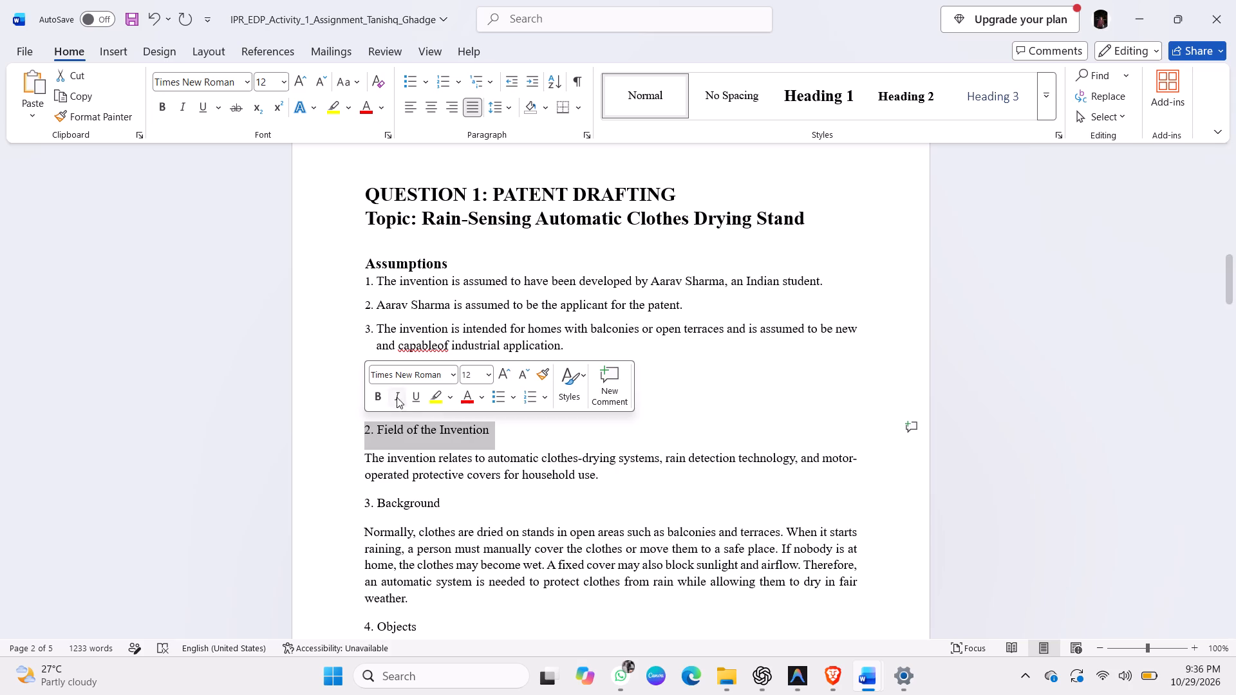
left_click(380, 399)
left_click(503, 367)
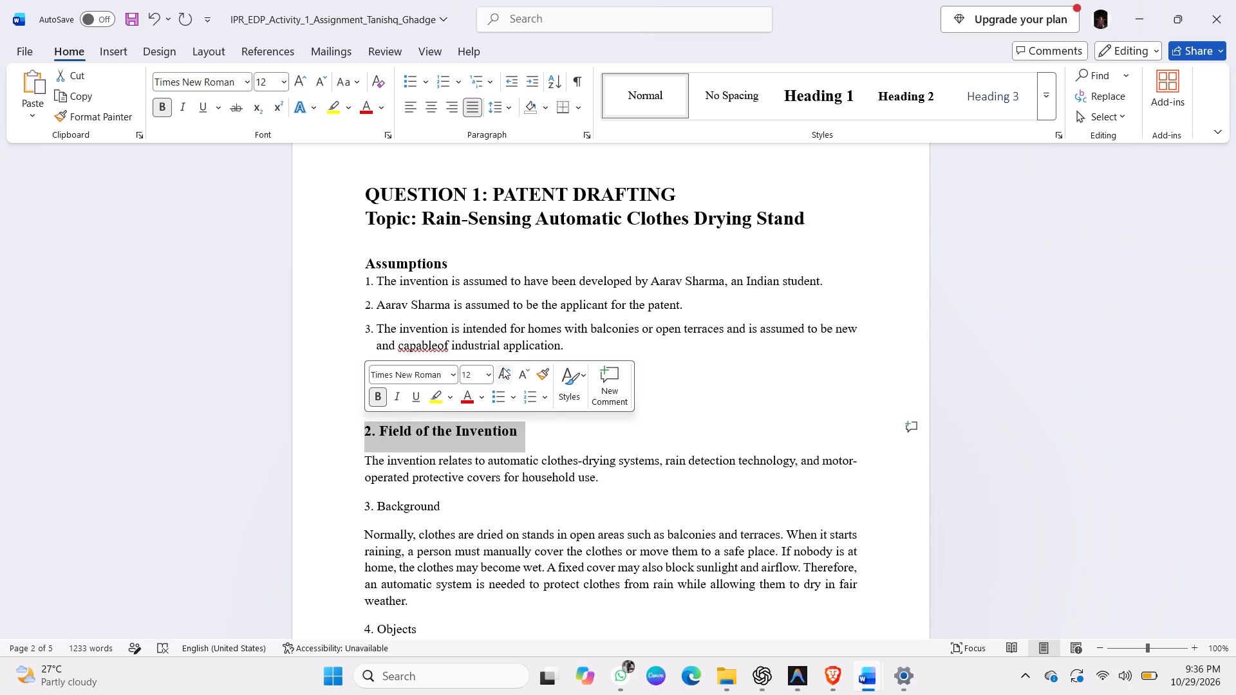
left_click(474, 377)
type("13")
key("Return")
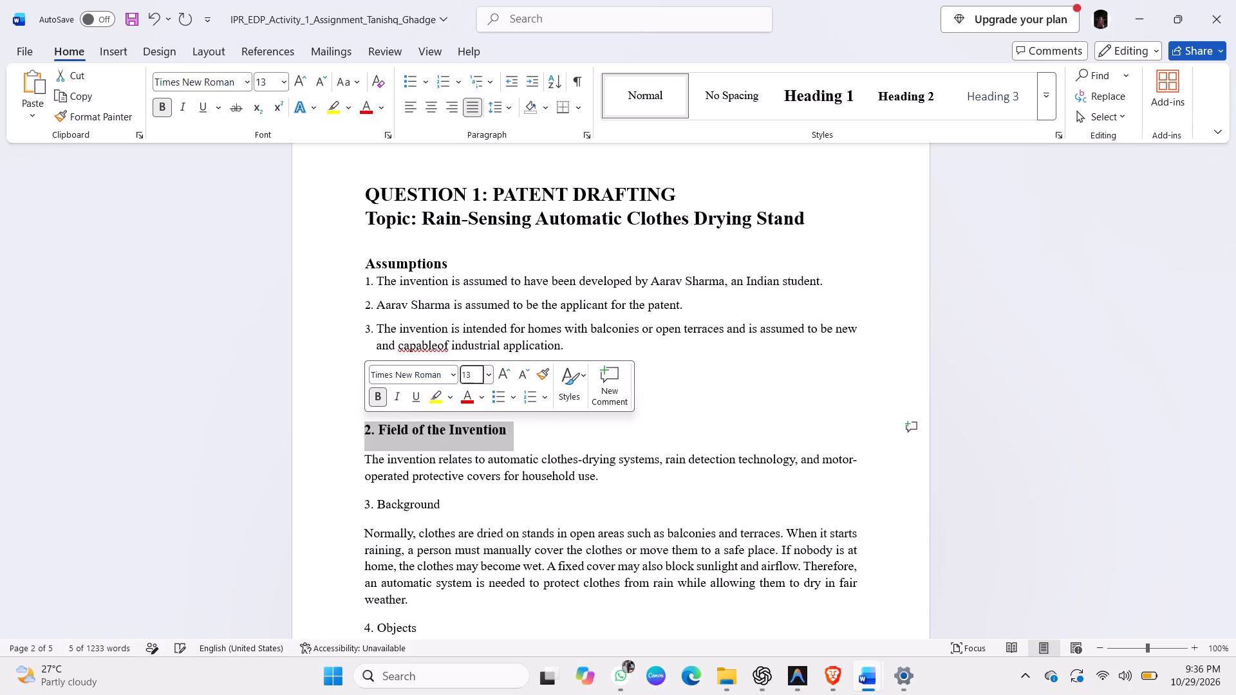
left_click(536, 448)
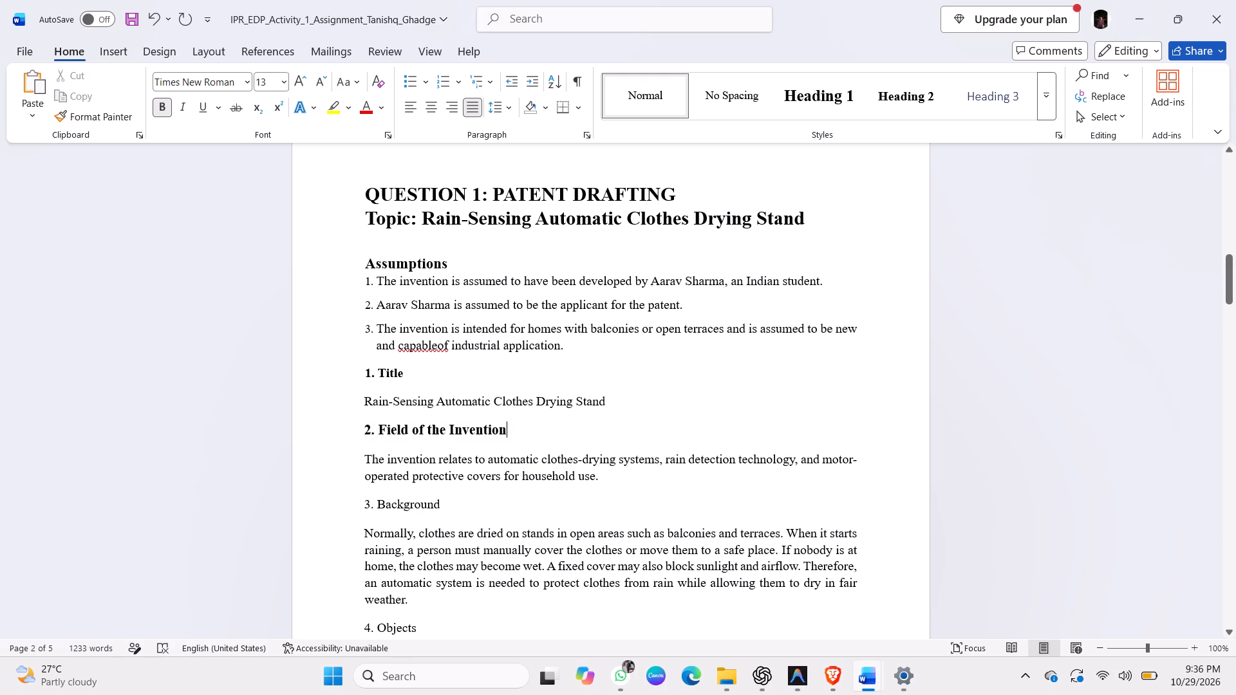
Set the font size of the "1. Title" heading to 13 pt.
left_click_drag(357, 376, 427, 375)
left_click(525, 329)
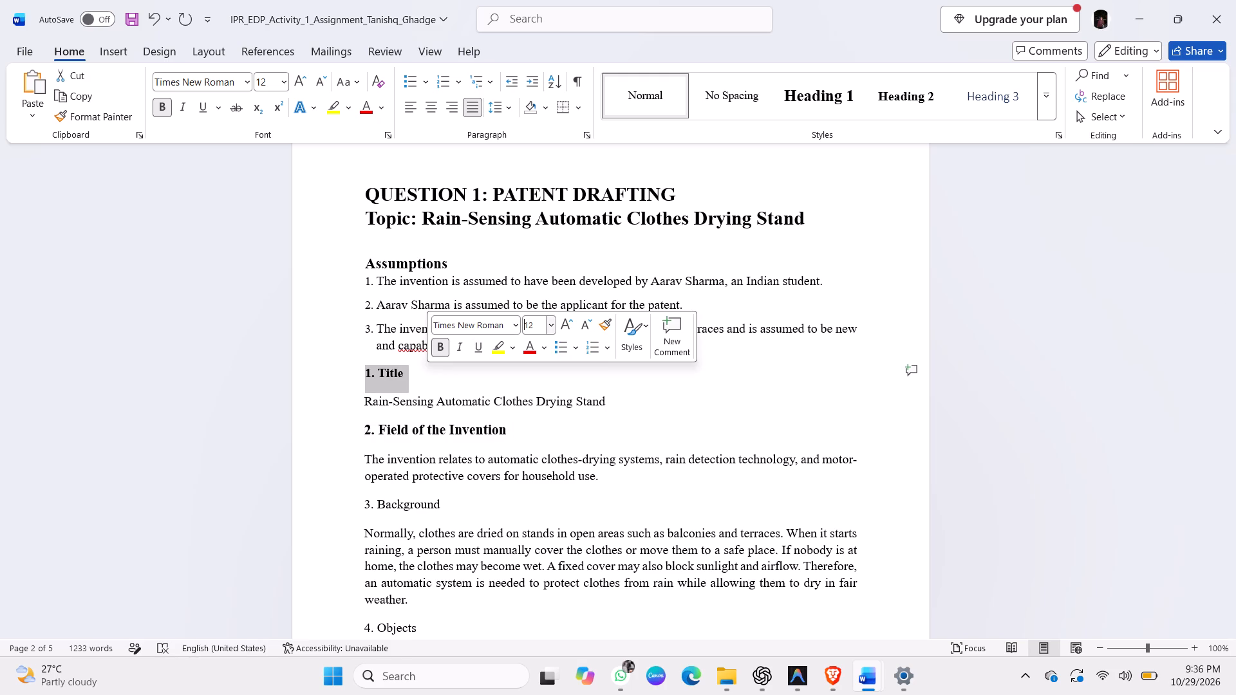
type("13")
key("Return")
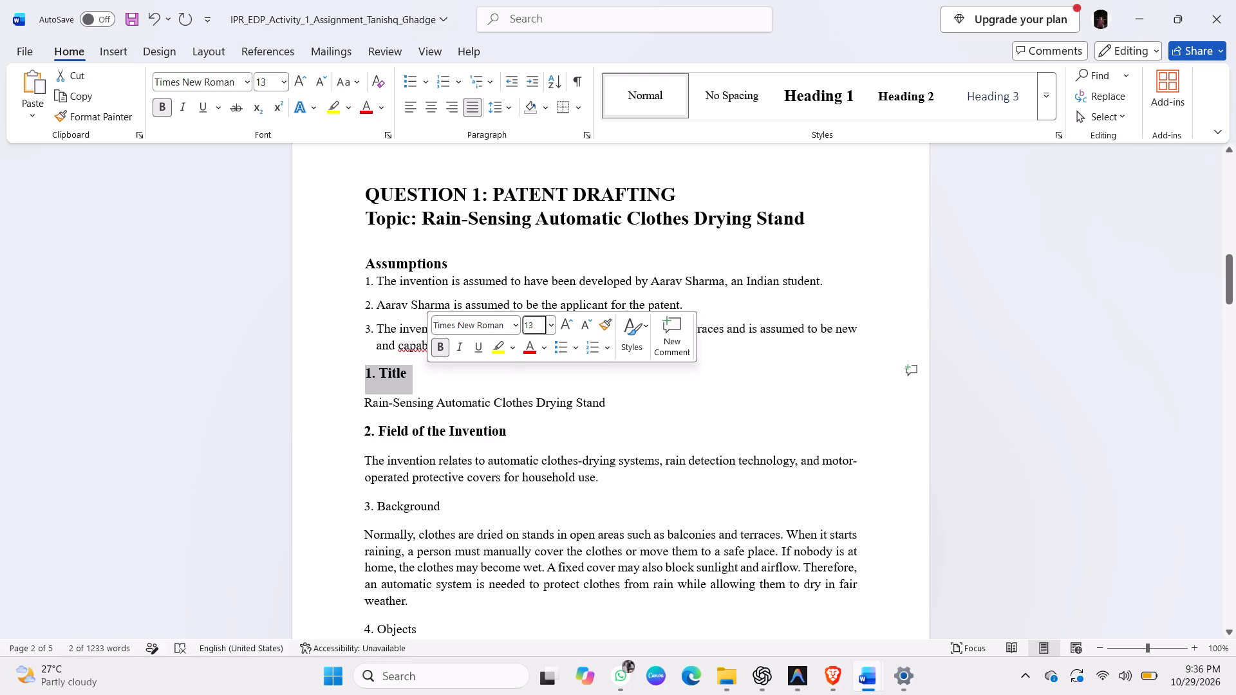
Set the "3. Background" heading to 13 pt and make it bold.
left_click_drag(356, 510, 456, 501)
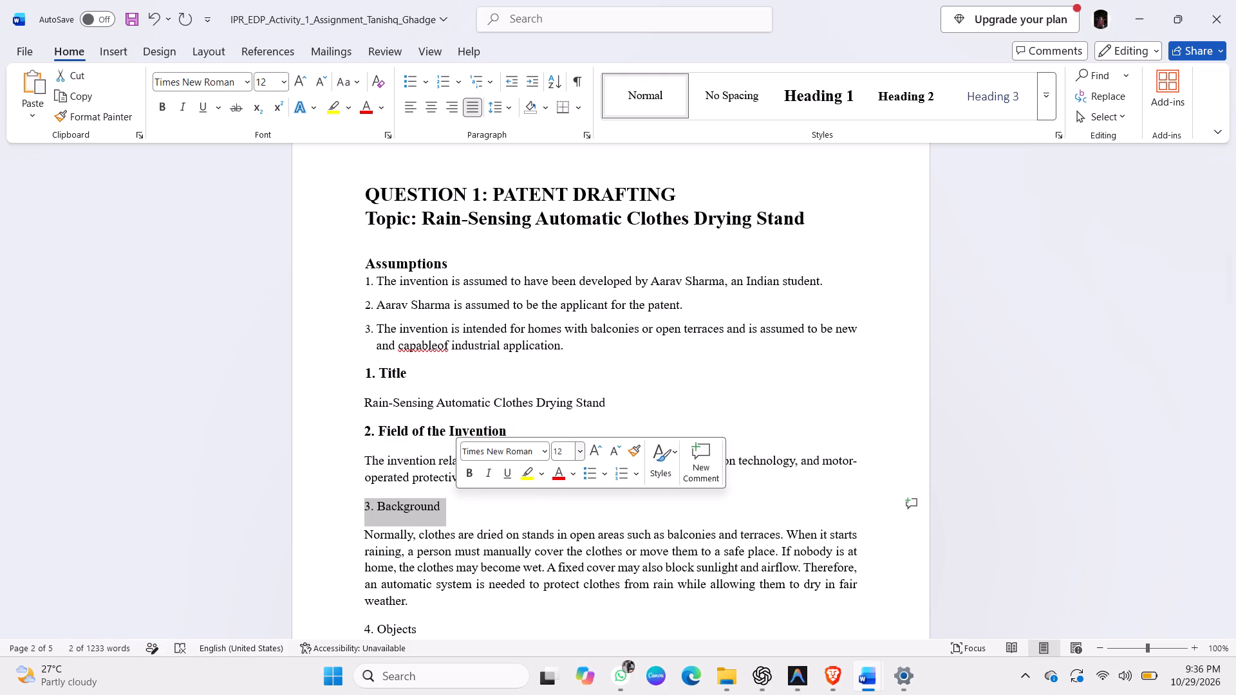
left_click(568, 450)
type("13")
key("Return")
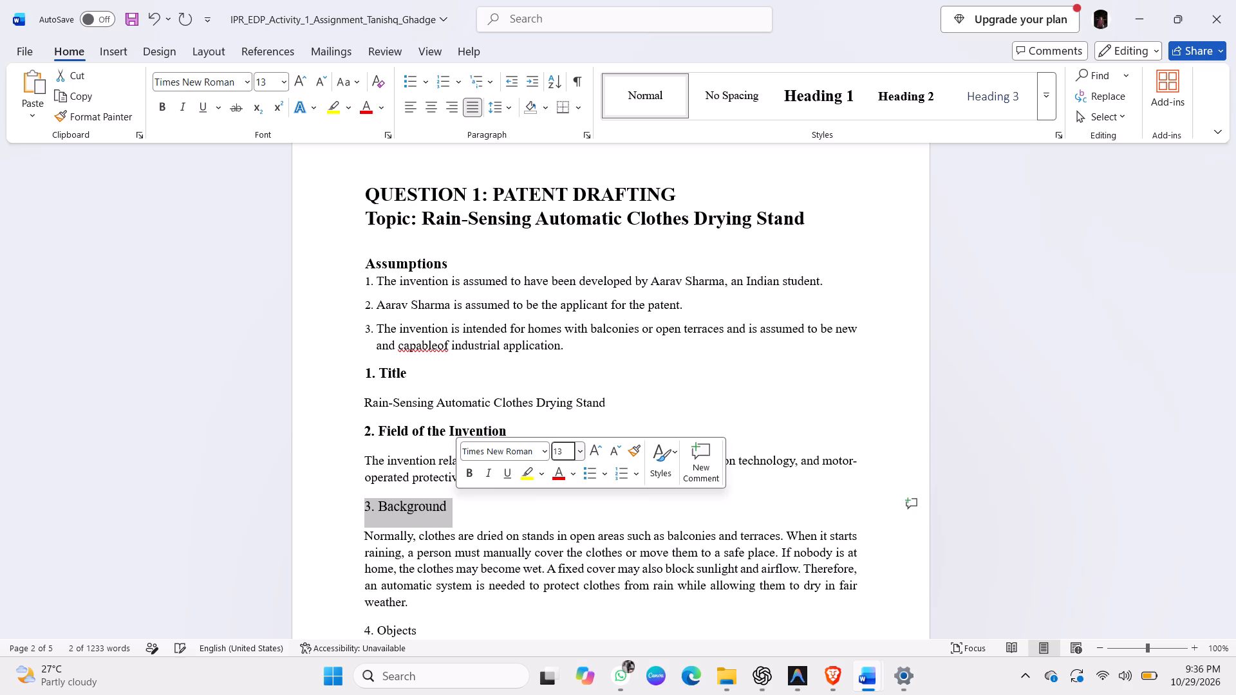
left_click(467, 470)
left_click(483, 561)
Set the "4. Objects" heading to 13 pt bold, undoing the stray empty list item added below it.
scroll(483, 561, "down", 1)
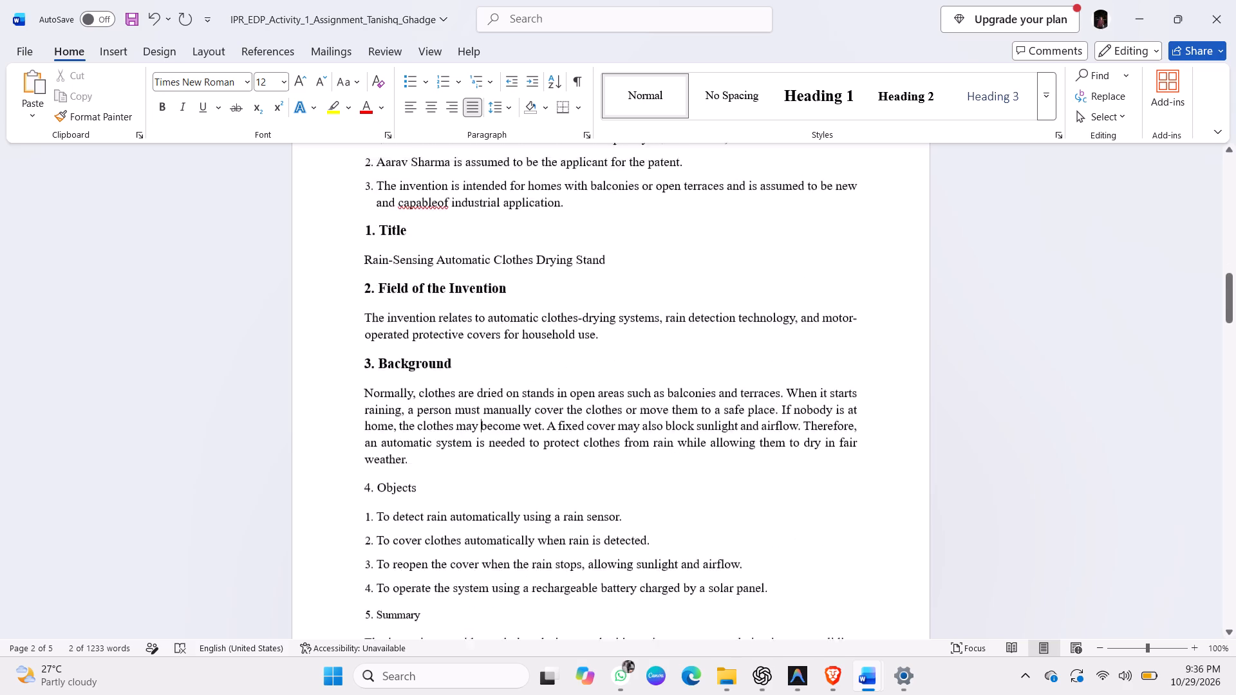
scroll(483, 561, "down", 1)
left_click_drag(362, 408, 418, 410)
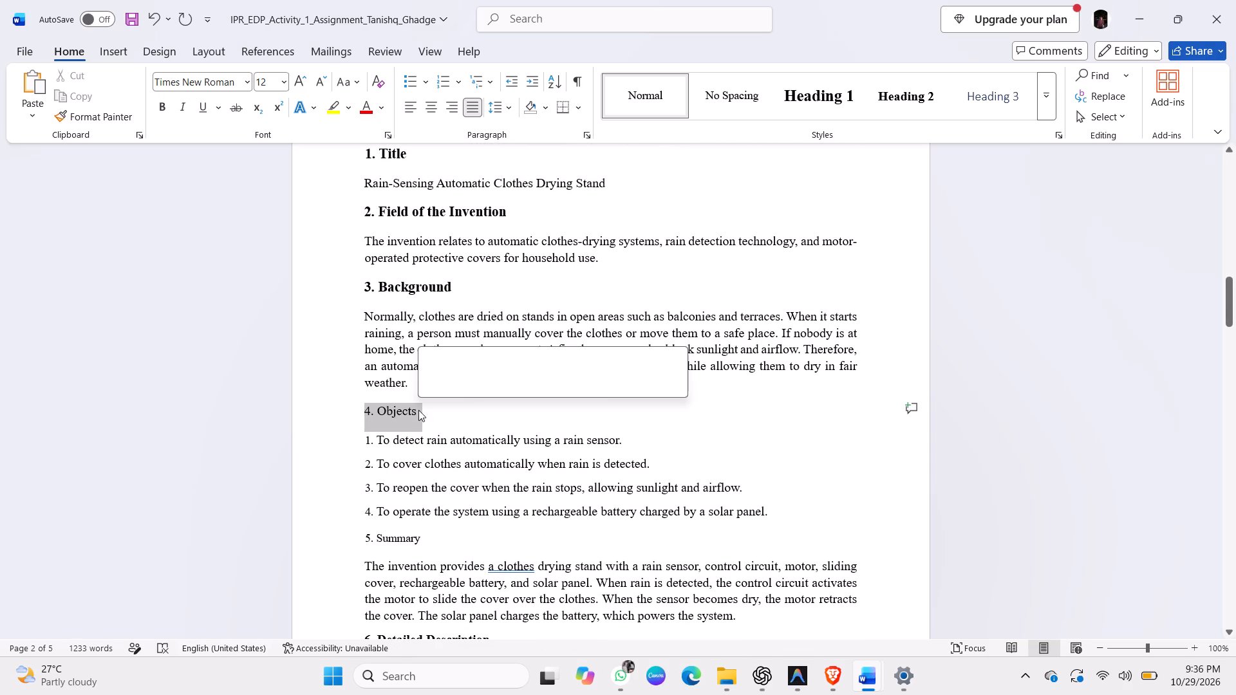
left_click(534, 353)
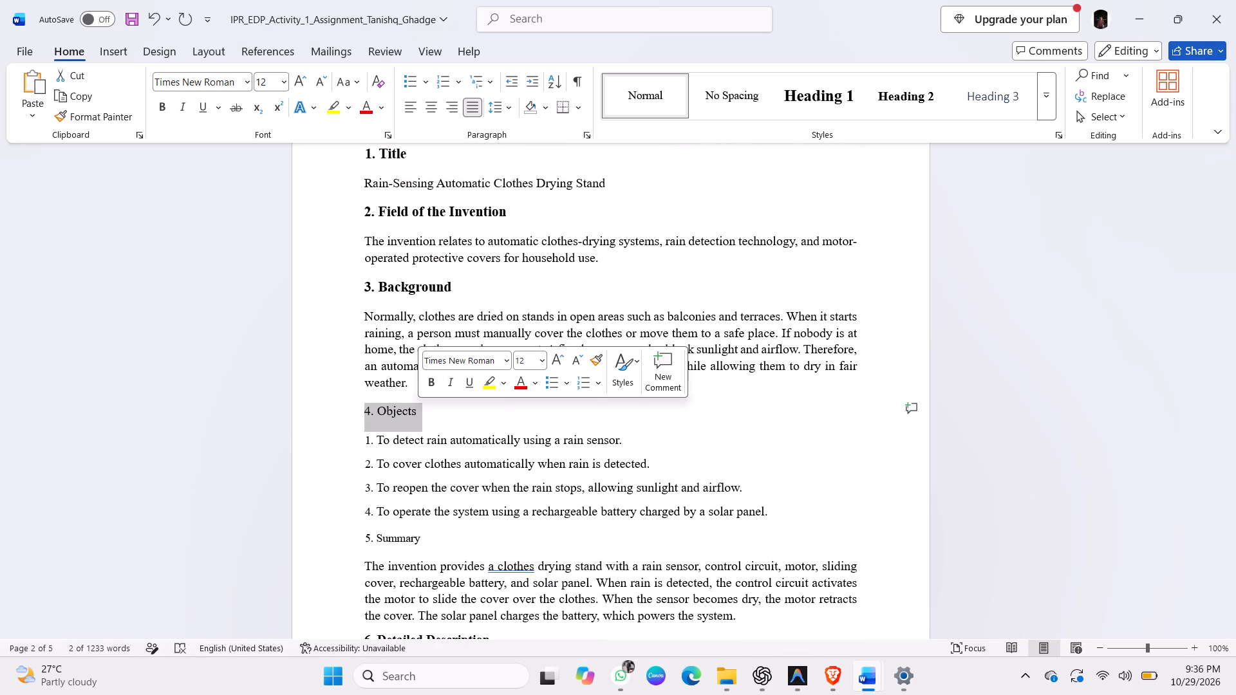
left_click(527, 359)
type("13")
left_click(433, 377)
key("Return")
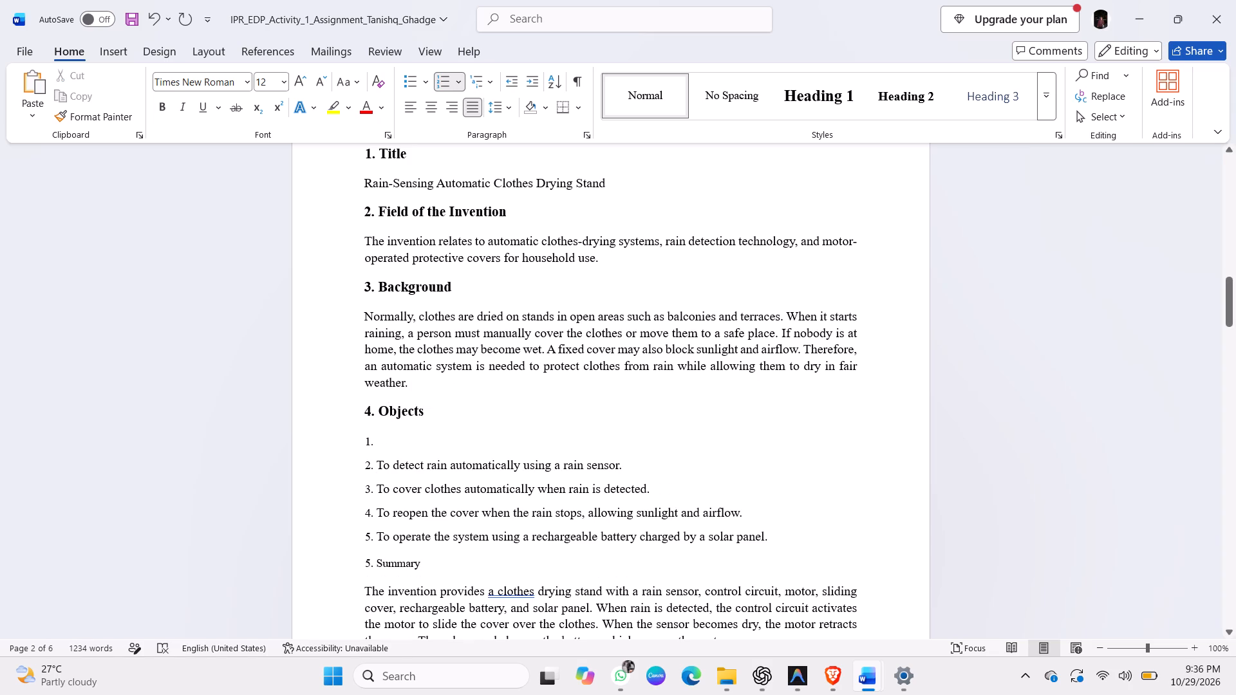
key("ctrl+z")
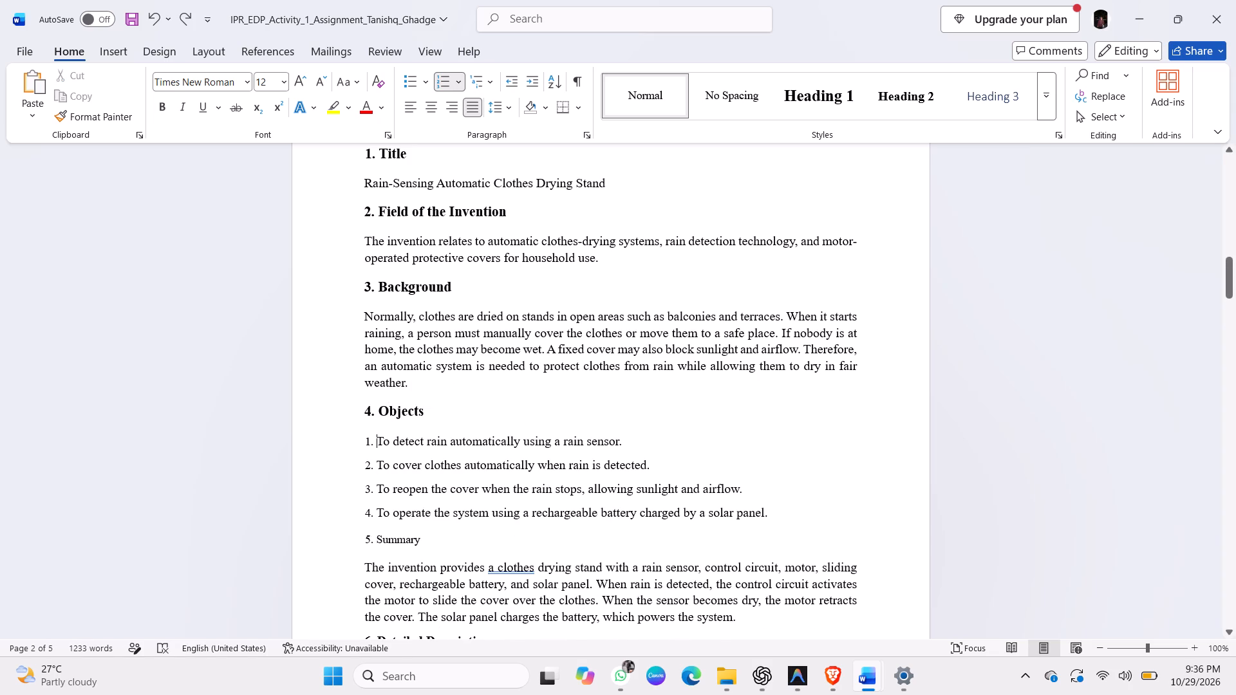
left_click_drag(429, 405, 359, 409)
left_click(469, 422)
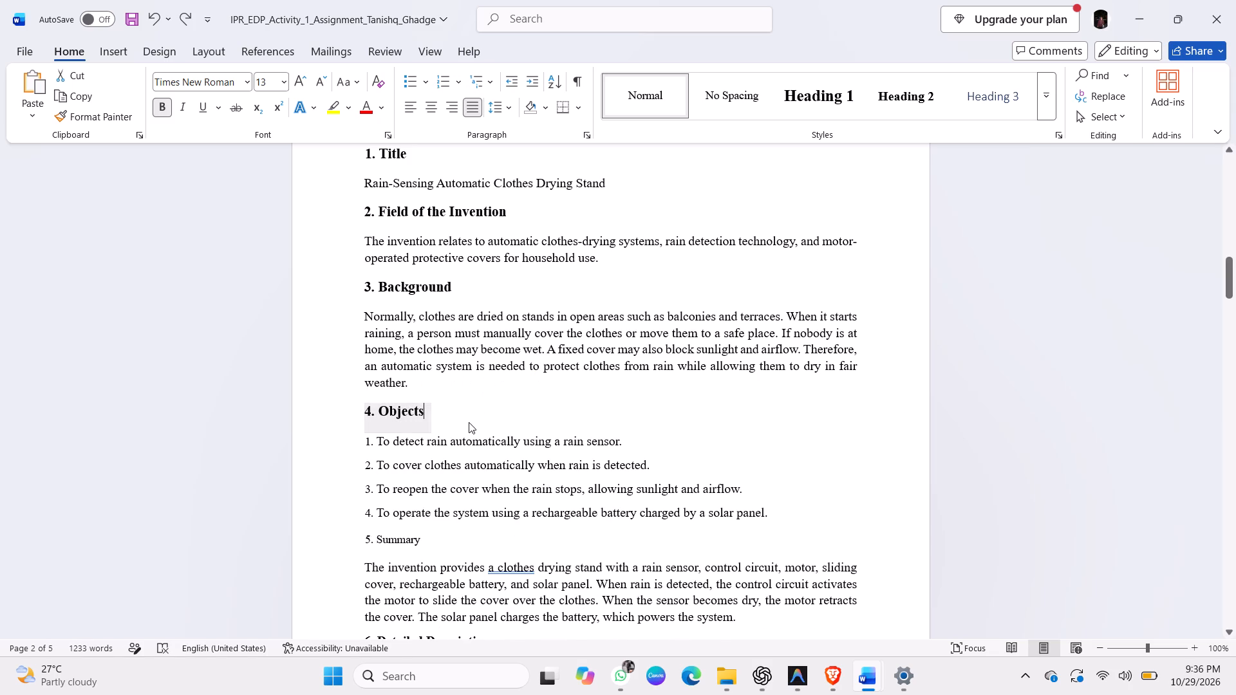
Remove and reapply automatic numbering on the four items under "4. Objects" as an indented 1–4 list.
left_click_drag(364, 446, 421, 526)
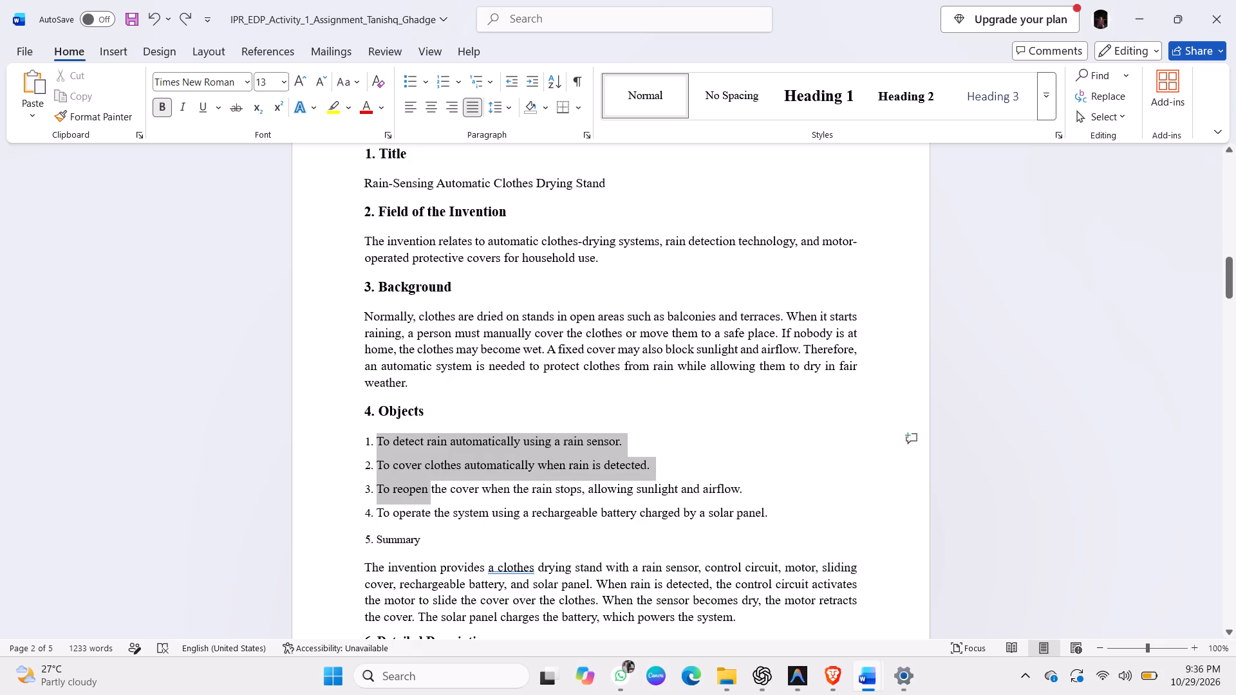
left_click(588, 497)
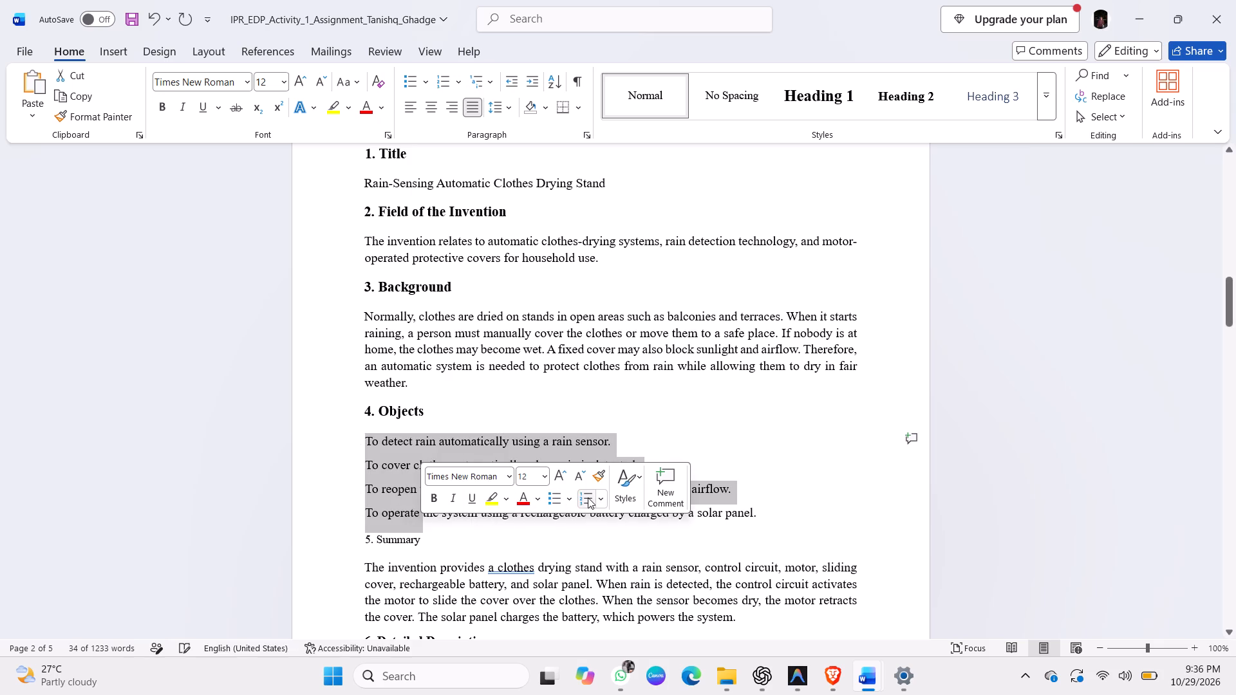
left_click(588, 497)
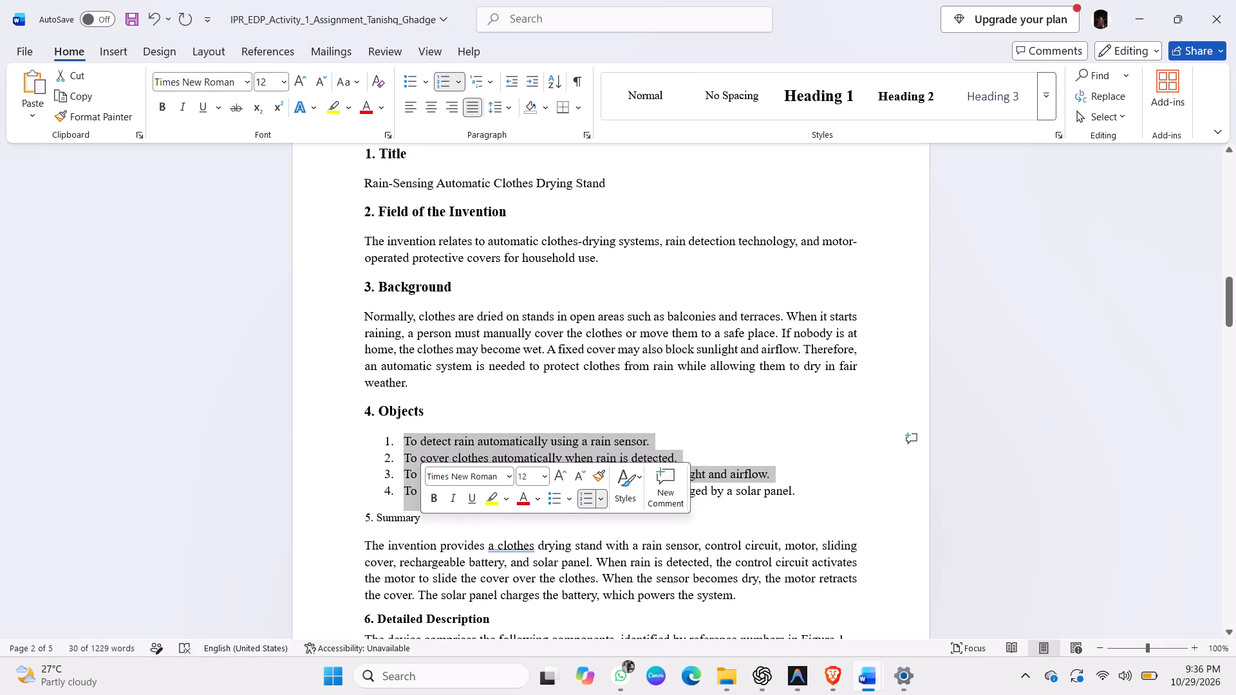
Set the "5. Summary" heading to 13 pt and make it bold.
left_click_drag(360, 513, 442, 517)
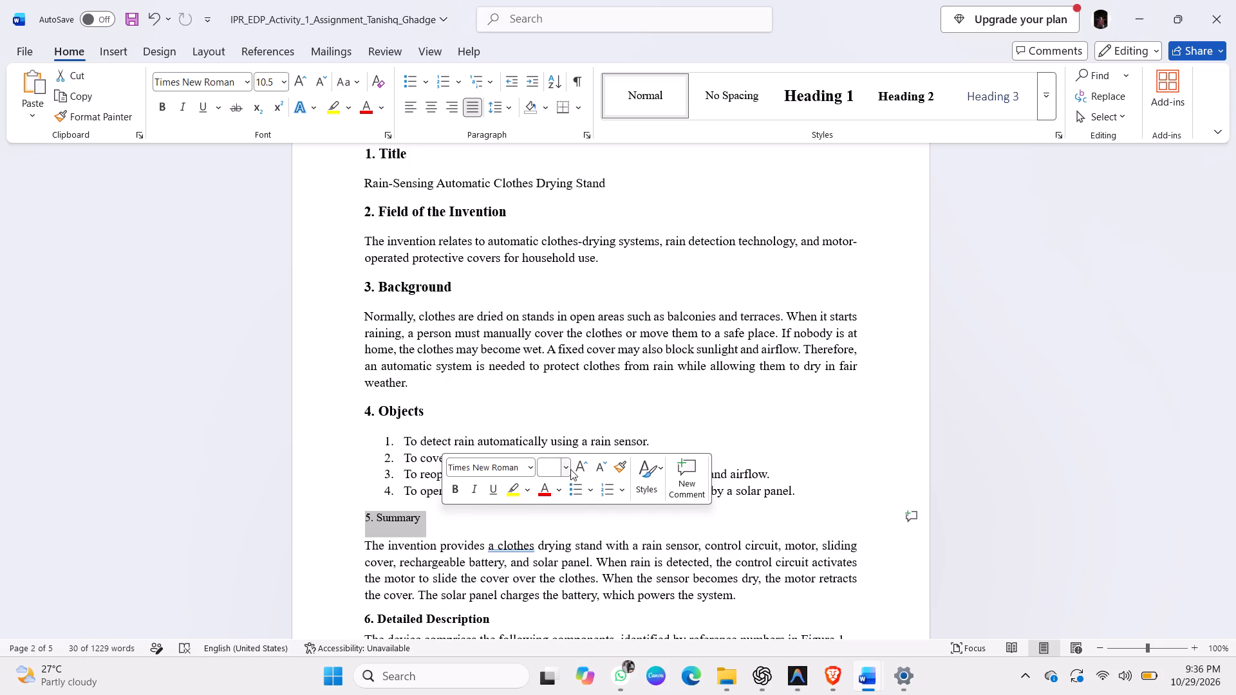
left_click(577, 469)
left_click(577, 469)
left_click(577, 469)
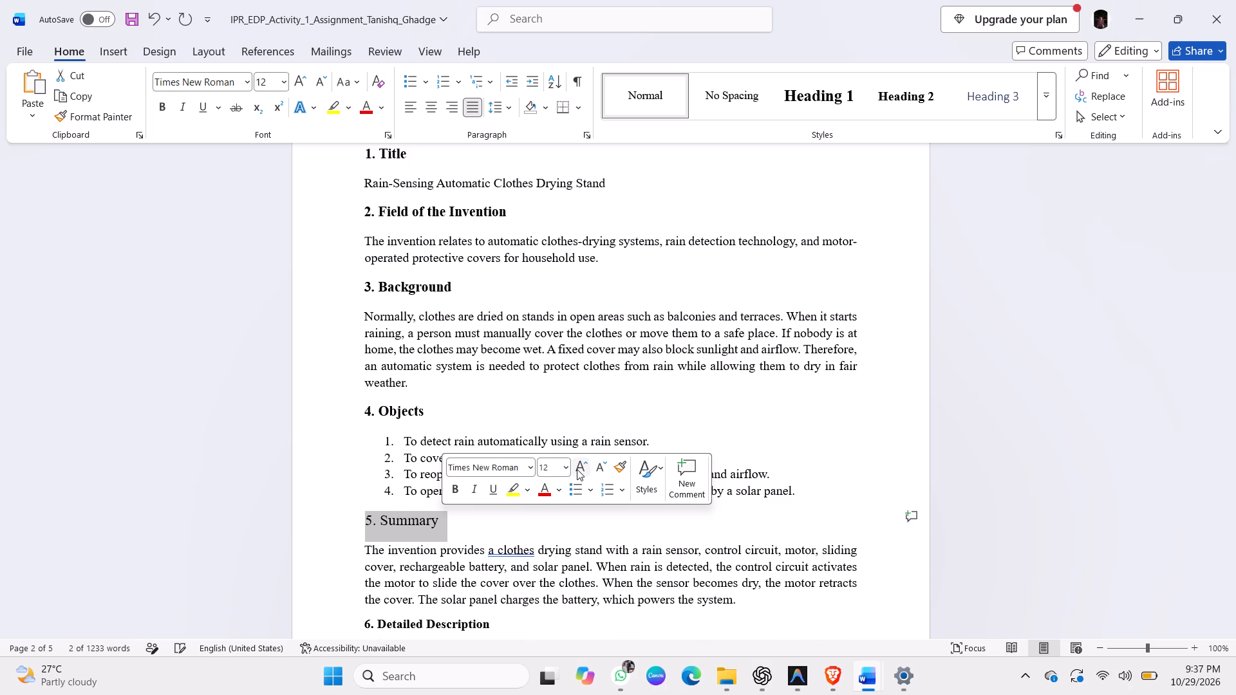
left_click(555, 463)
type("13")
left_click(454, 490)
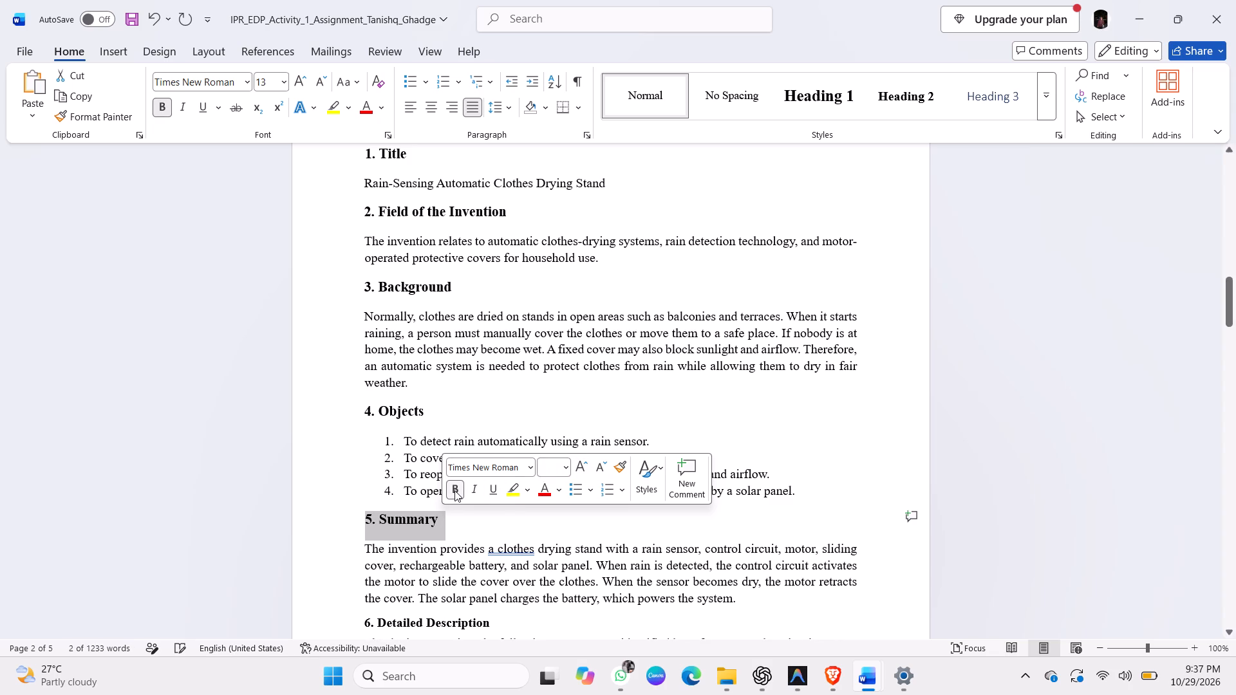
key("Return")
key("BackSpace")
Change the "6. Detailed Description" heading to a Normal-style paragraph on its own line below the Summary text.
scroll(454, 490, "down", 1)
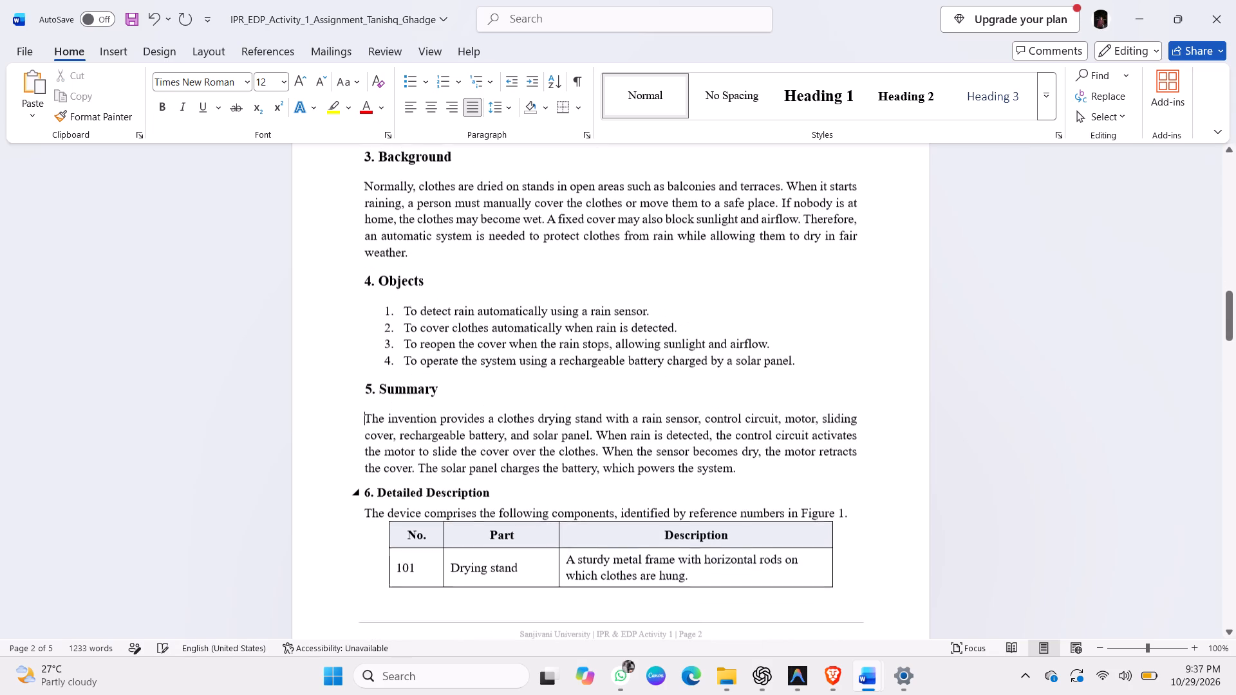
scroll(454, 490, "down", 1)
left_click(366, 475)
key("BackSpace")
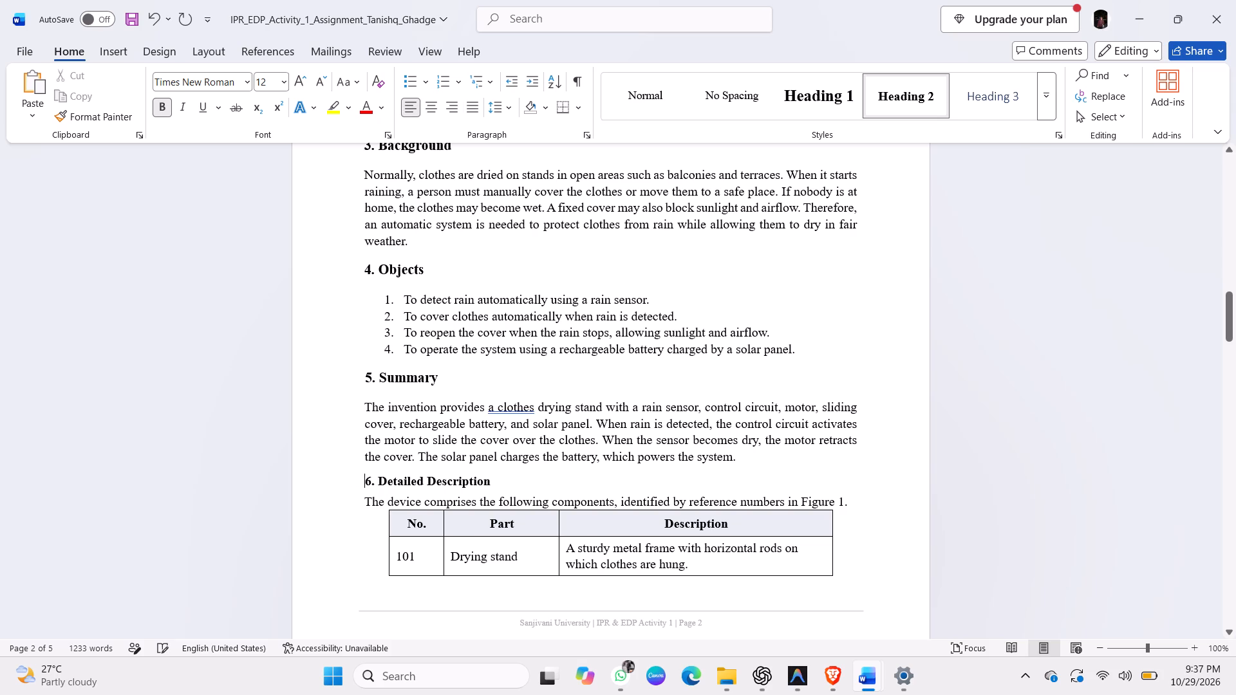
key("BackSpace")
key("Return")
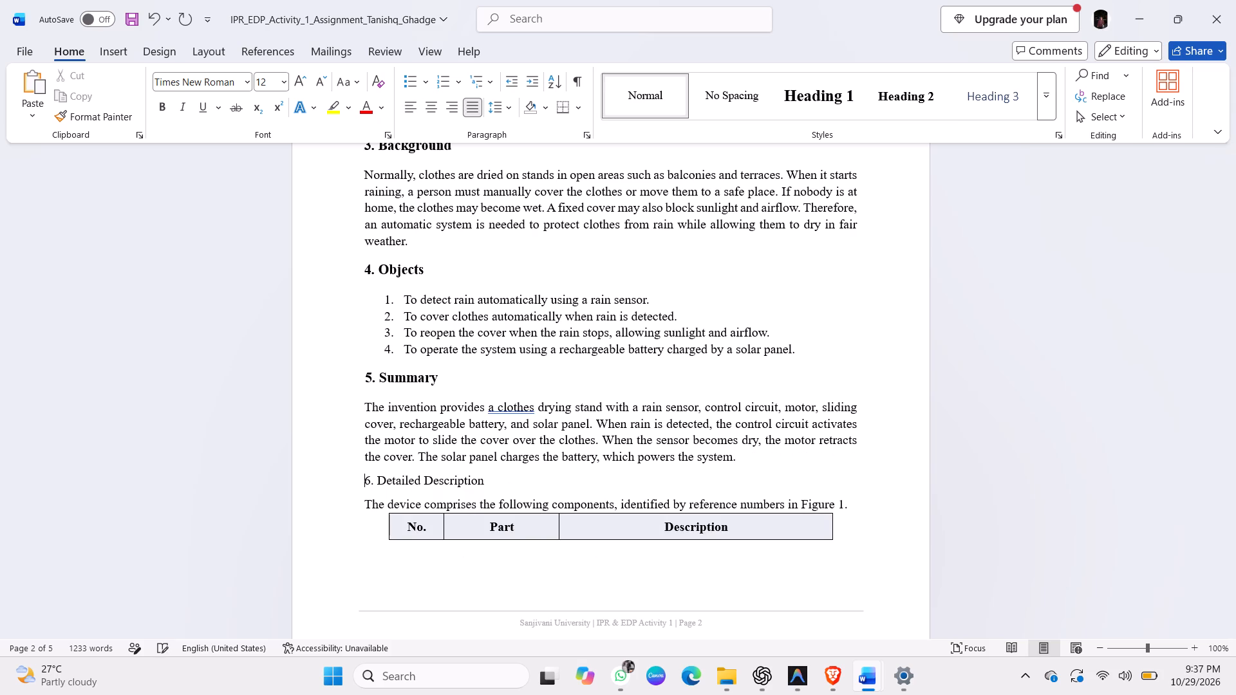
Set the "6. Detailed Description" heading to 13 pt bold and add a blank line below it.
left_click_drag(368, 482, 444, 482)
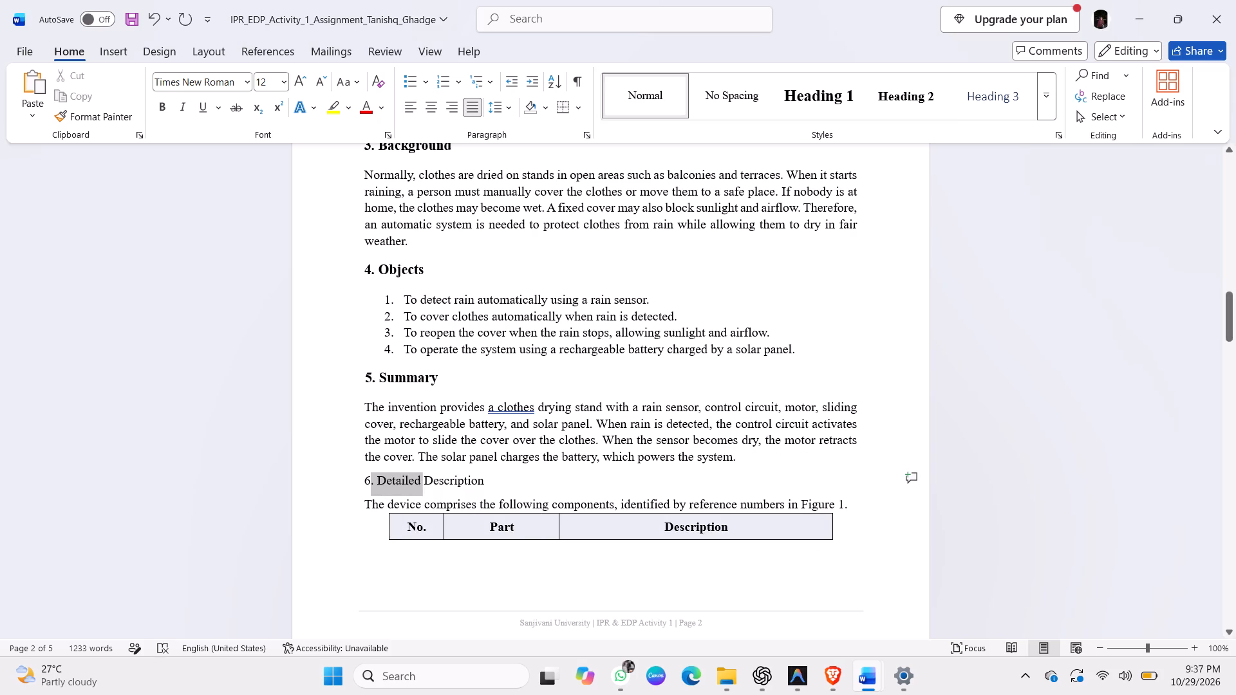
left_click_drag(444, 482, 468, 481)
left_click_drag(361, 477, 403, 488)
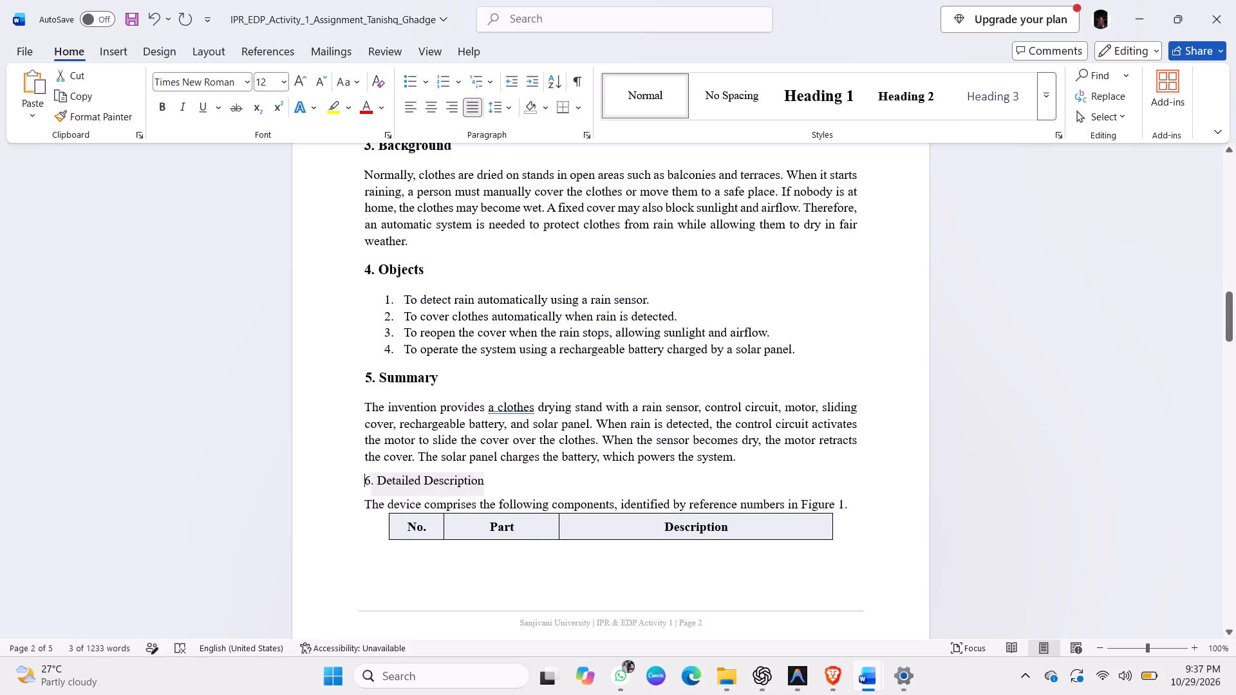
left_click_drag(403, 488, 474, 488)
left_click(581, 439)
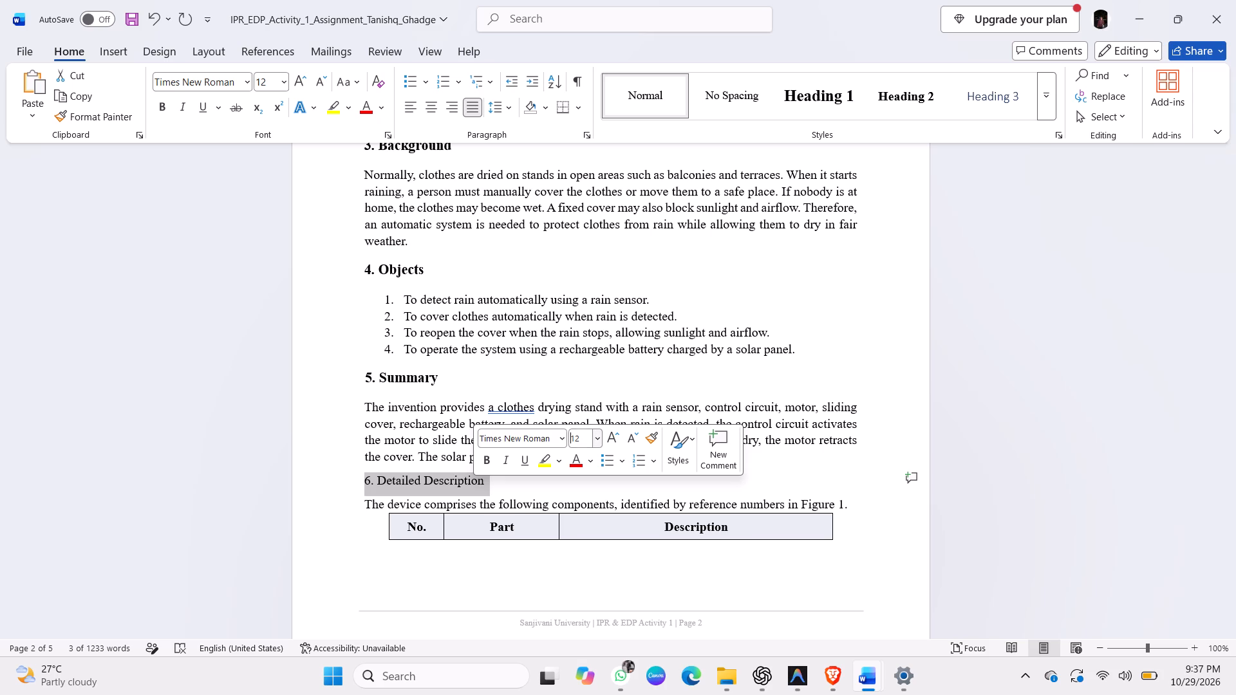
type("13")
left_click(485, 464)
key("Return")
Insert four blank lines above the "6. Detailed Description" heading to move it to the next page.
left_click(358, 483)
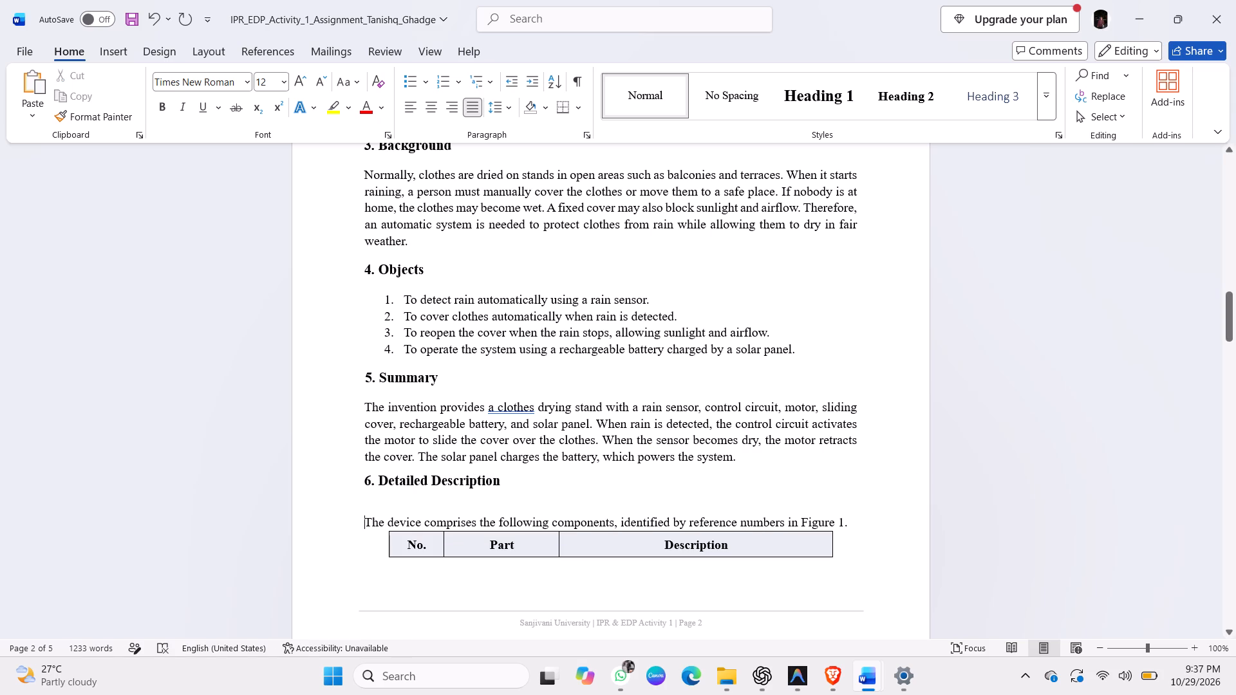
key("Return")
key("Return")
key("Return")
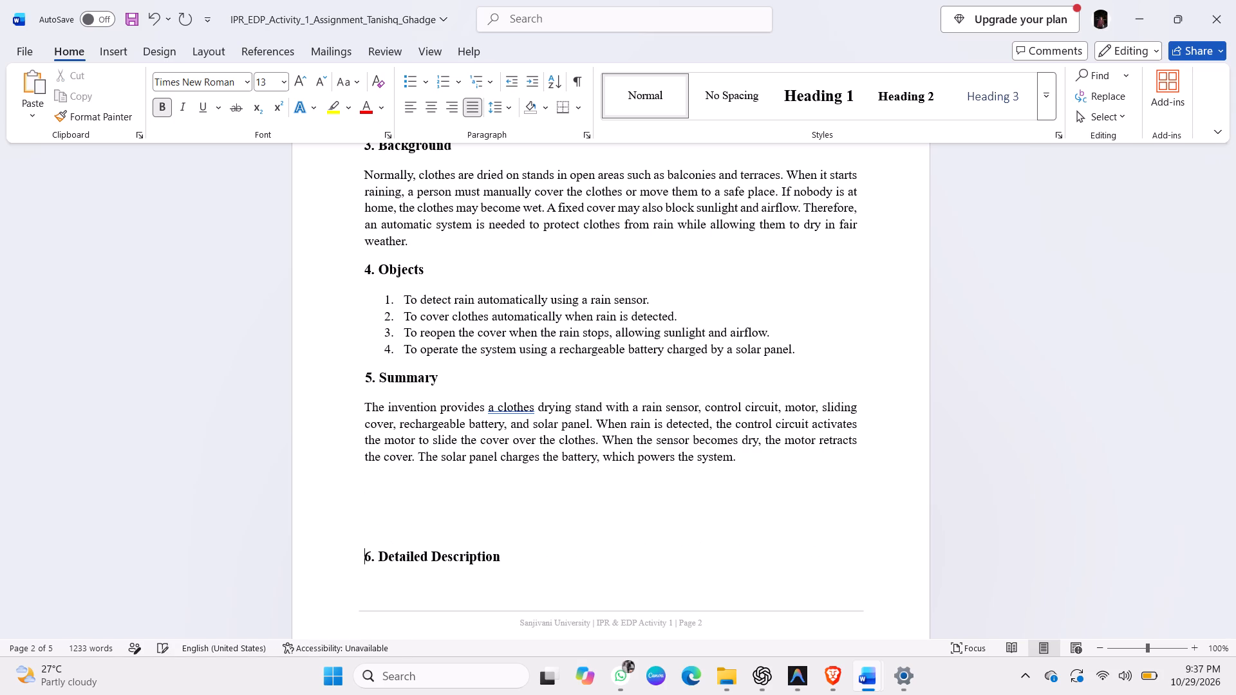
key("Return")
Remove the blank line between the "6. Detailed Description" heading and its introductory sentence.
scroll(358, 483, "down", 1)
left_click(377, 350)
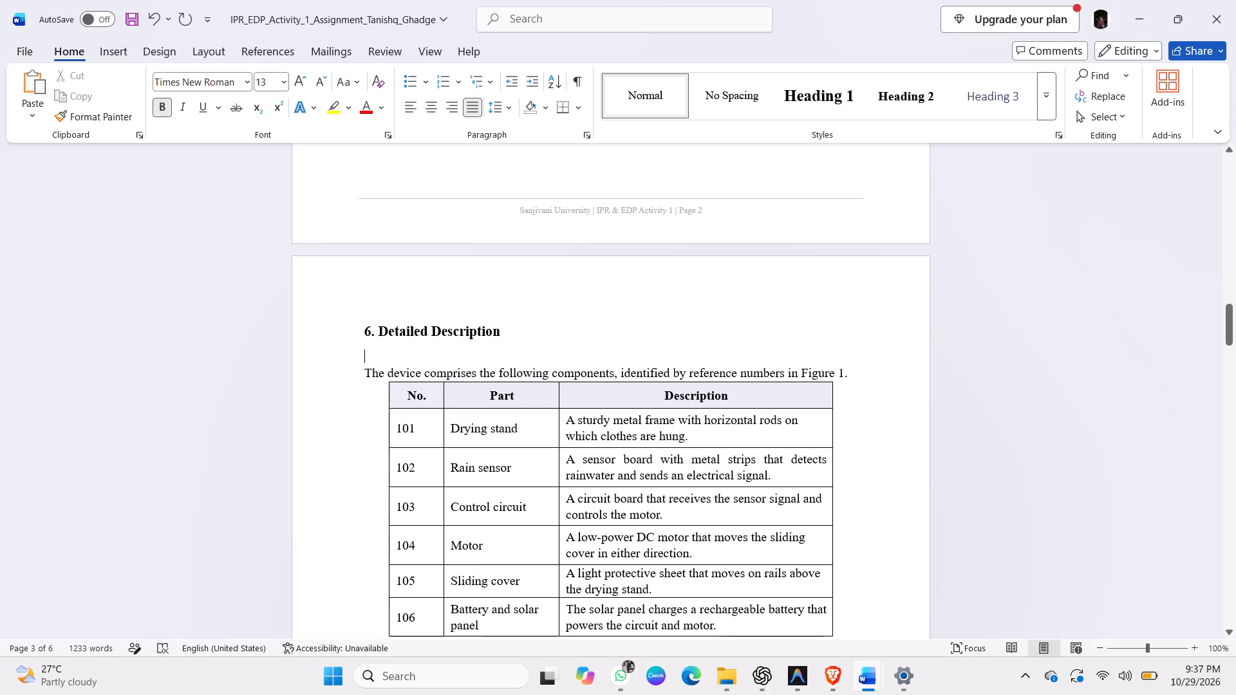
key("BackSpace")
key("BackSpace")
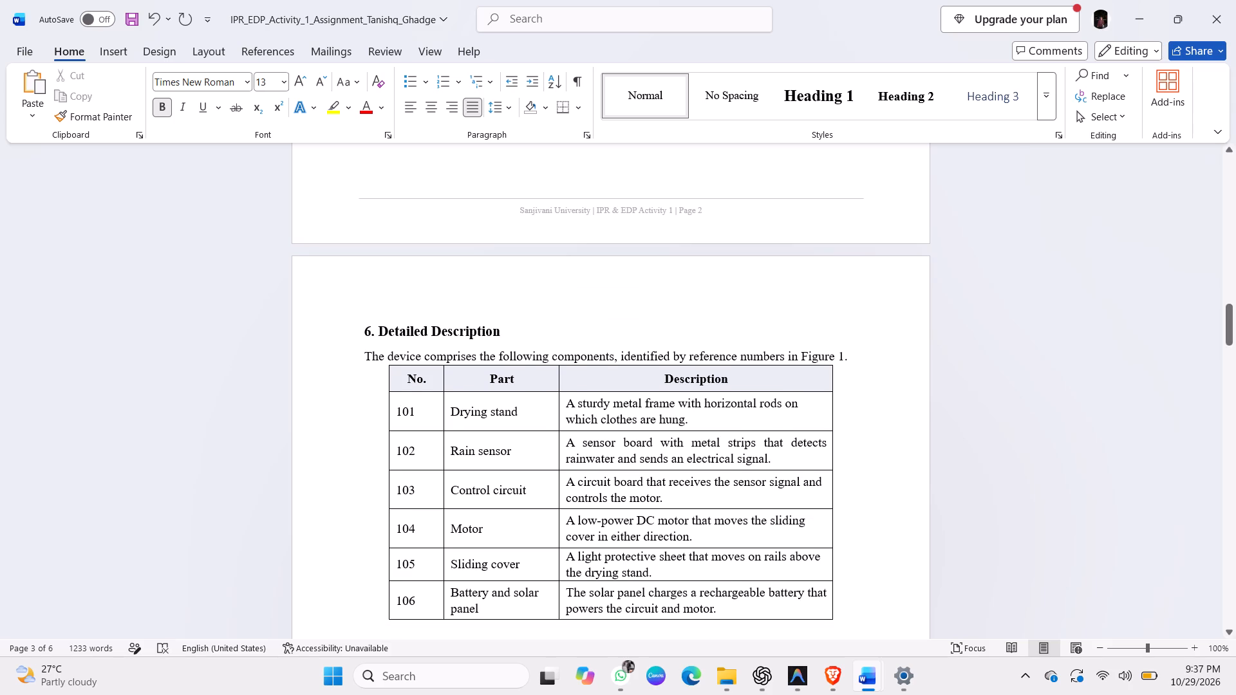
Review the Figure 1 block diagram text and the remaining pages of the document.
scroll(362, 362, "down", 2)
scroll(362, 362, "up", 1)
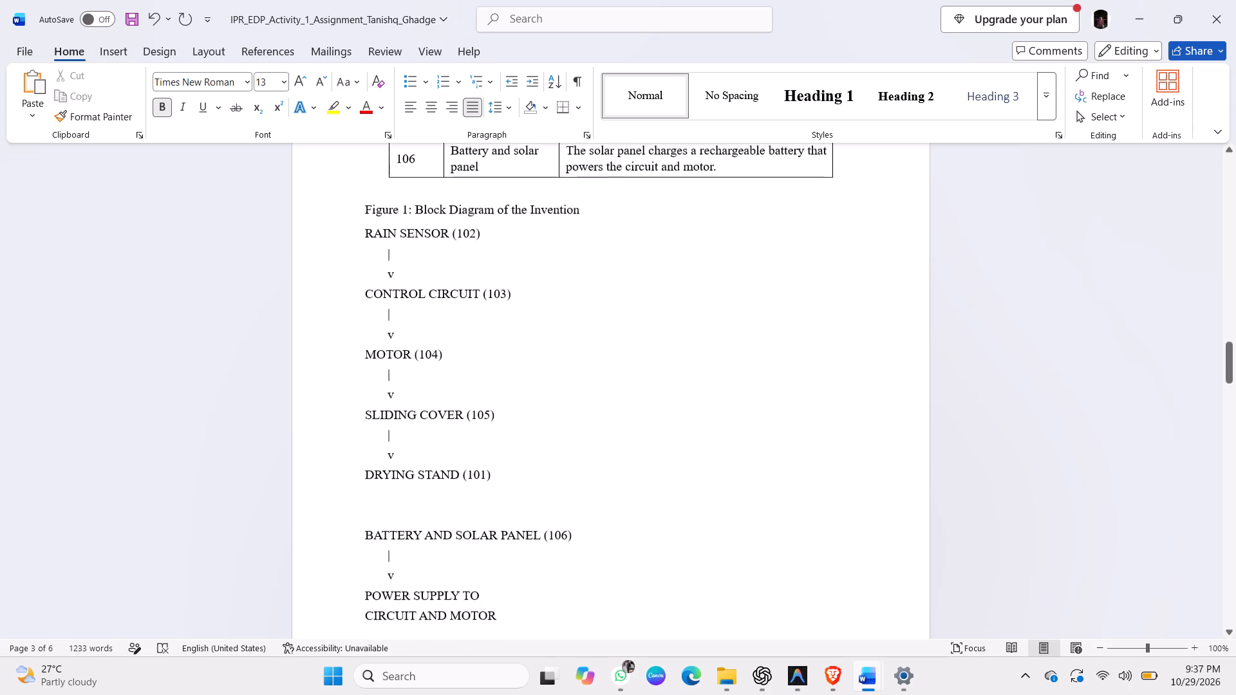
scroll(362, 362, "up", 2)
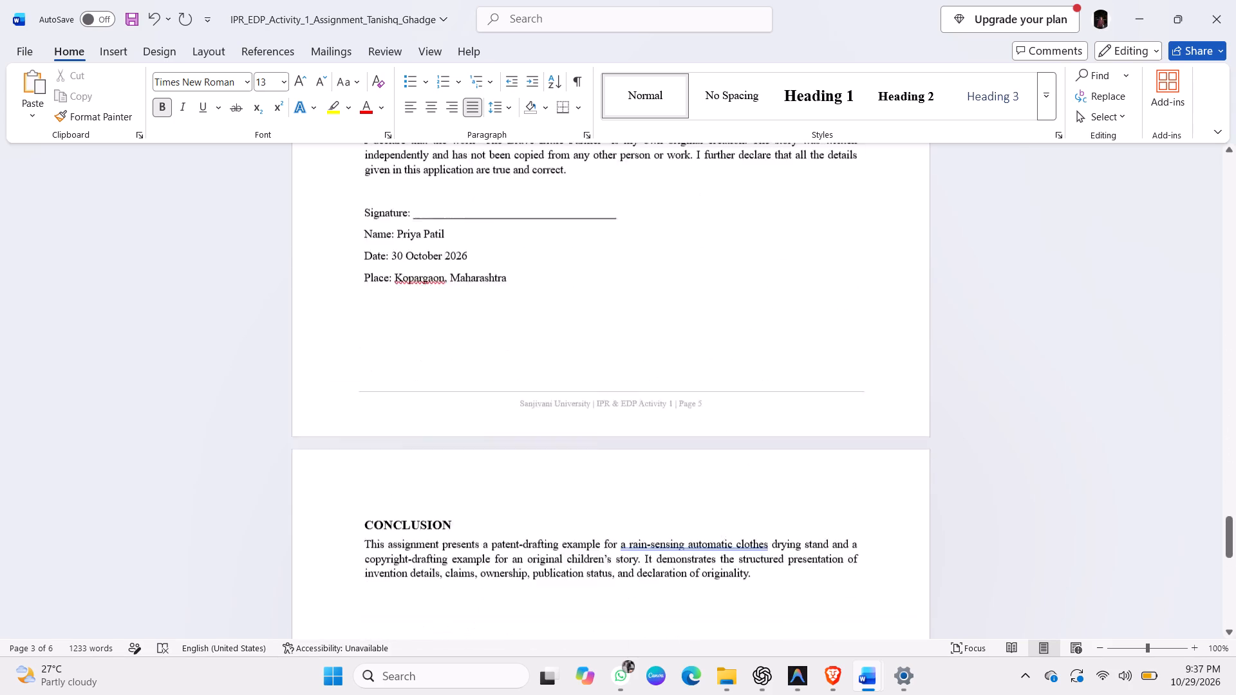
scroll(362, 362, "up", 1)
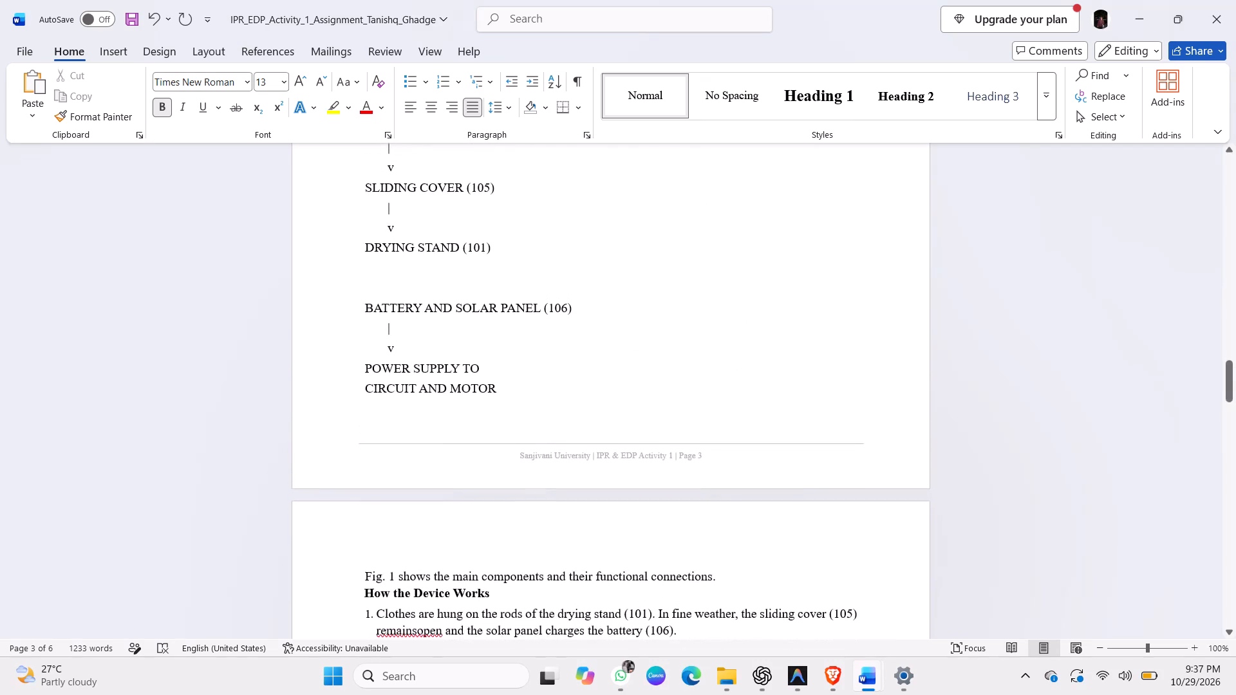
scroll(362, 362, "up", 1)
left_click(401, 455)
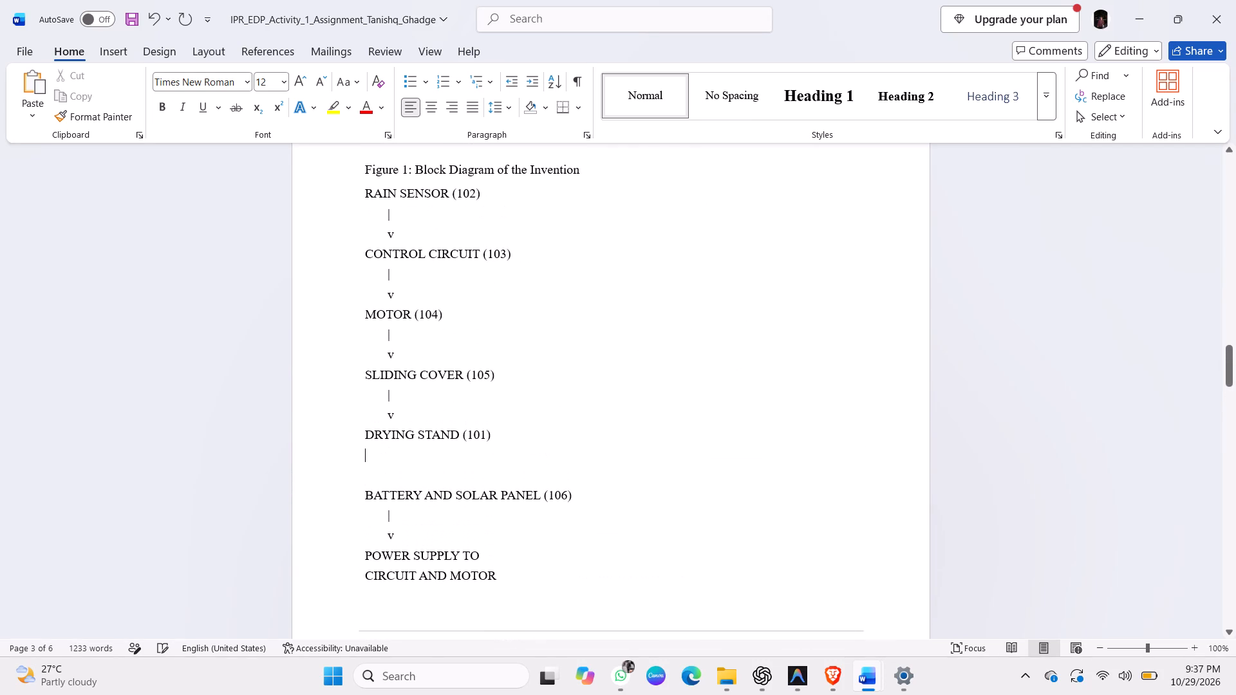
scroll(398, 471, "up", 1)
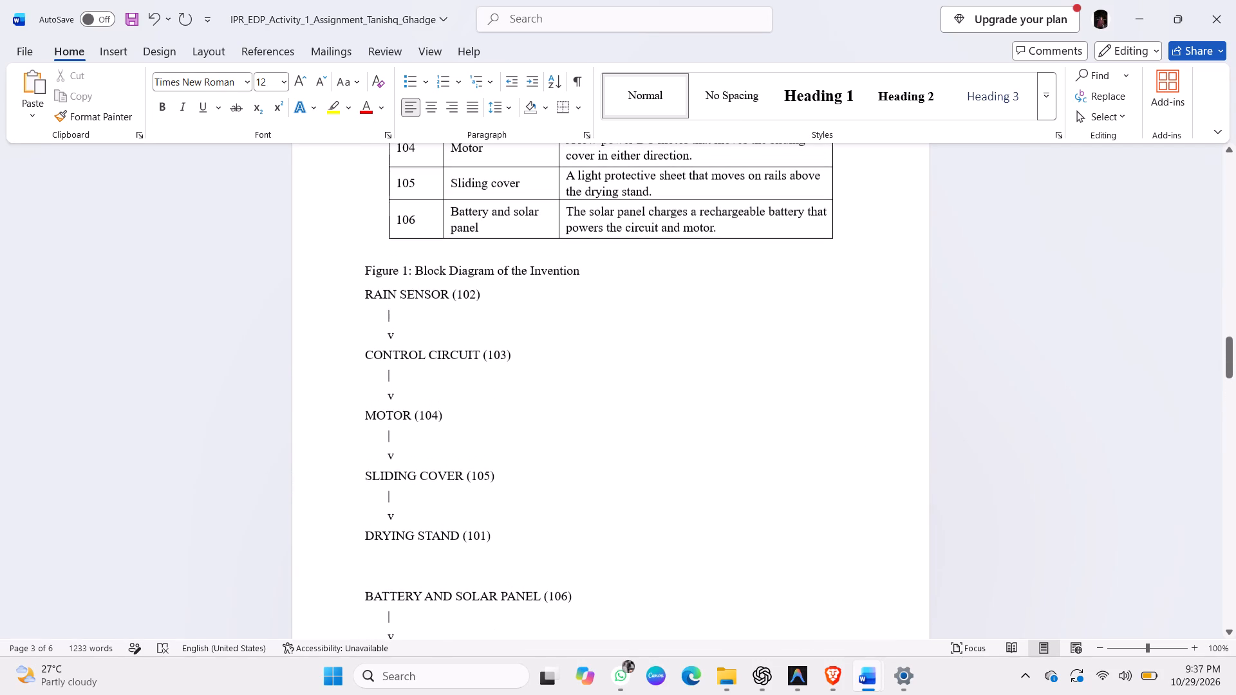
Search the stock icons for "down arrow" and "arrow" to find a connector for the Figure 1 diagram.
left_click(402, 313)
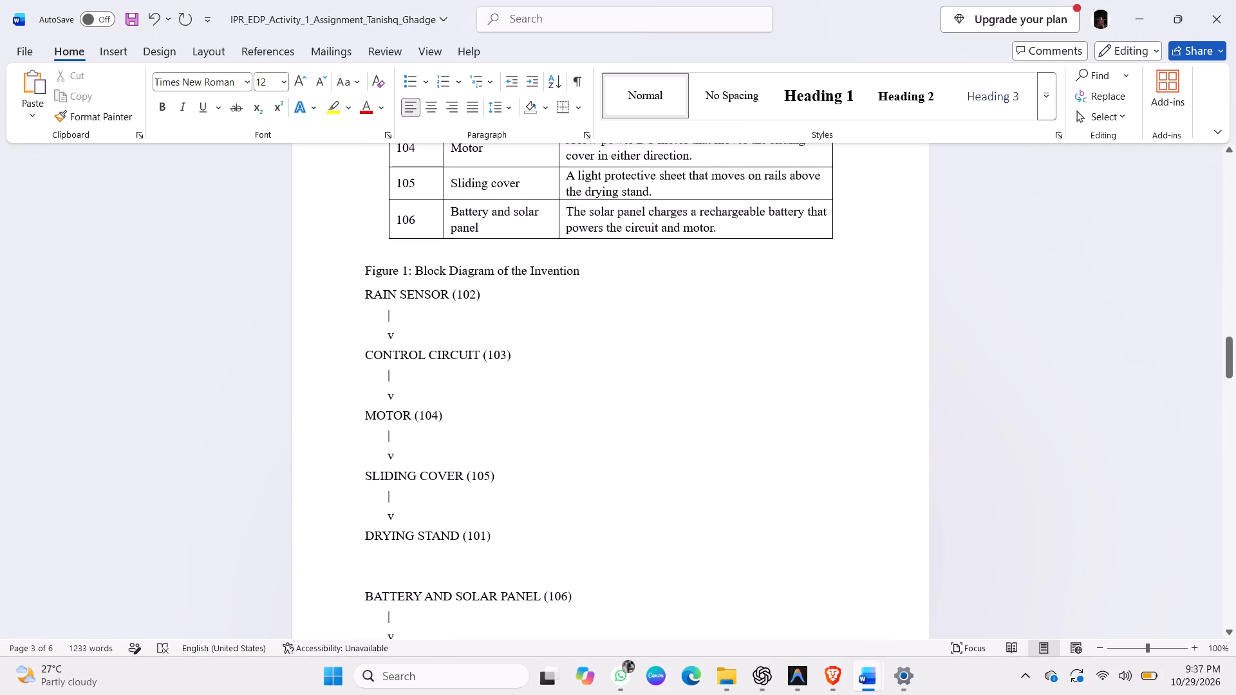
left_click(120, 46)
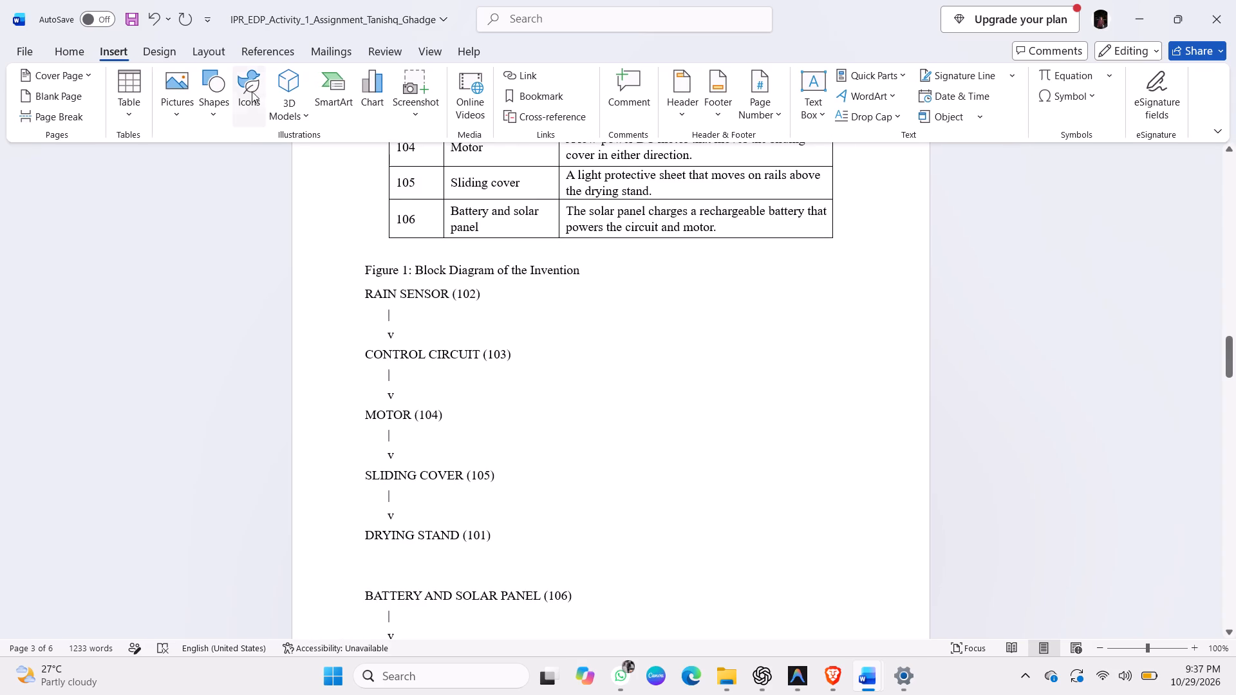
left_click(260, 108)
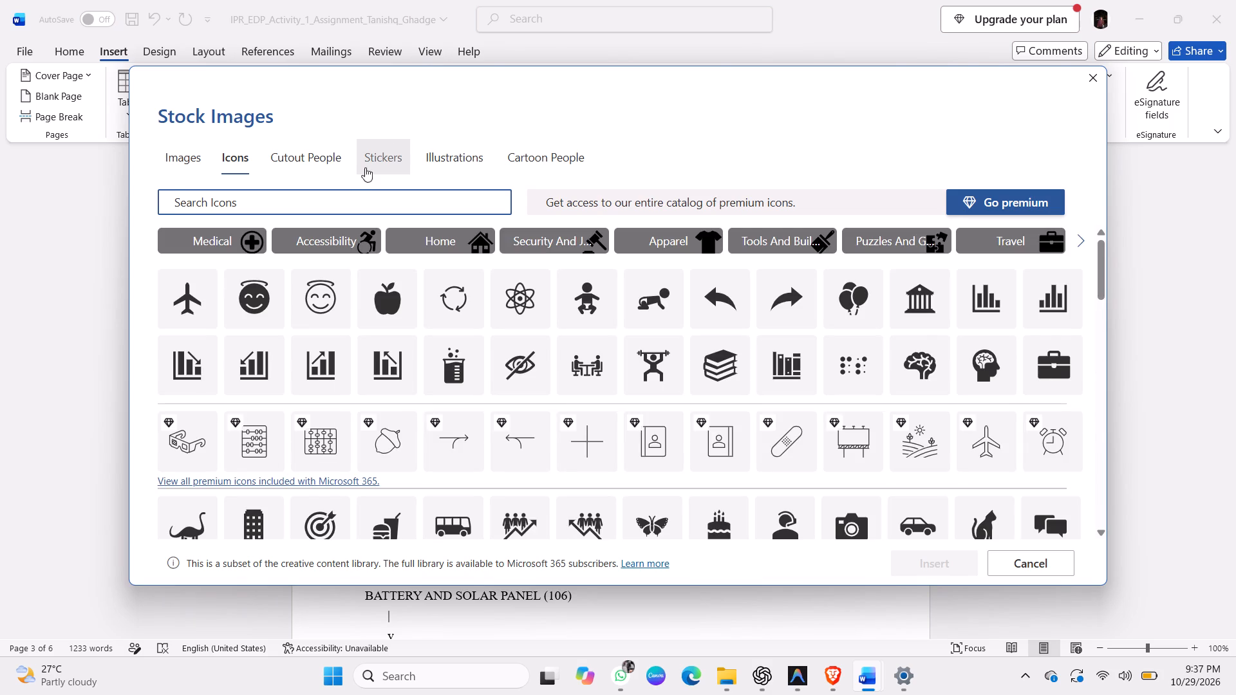
key("d")
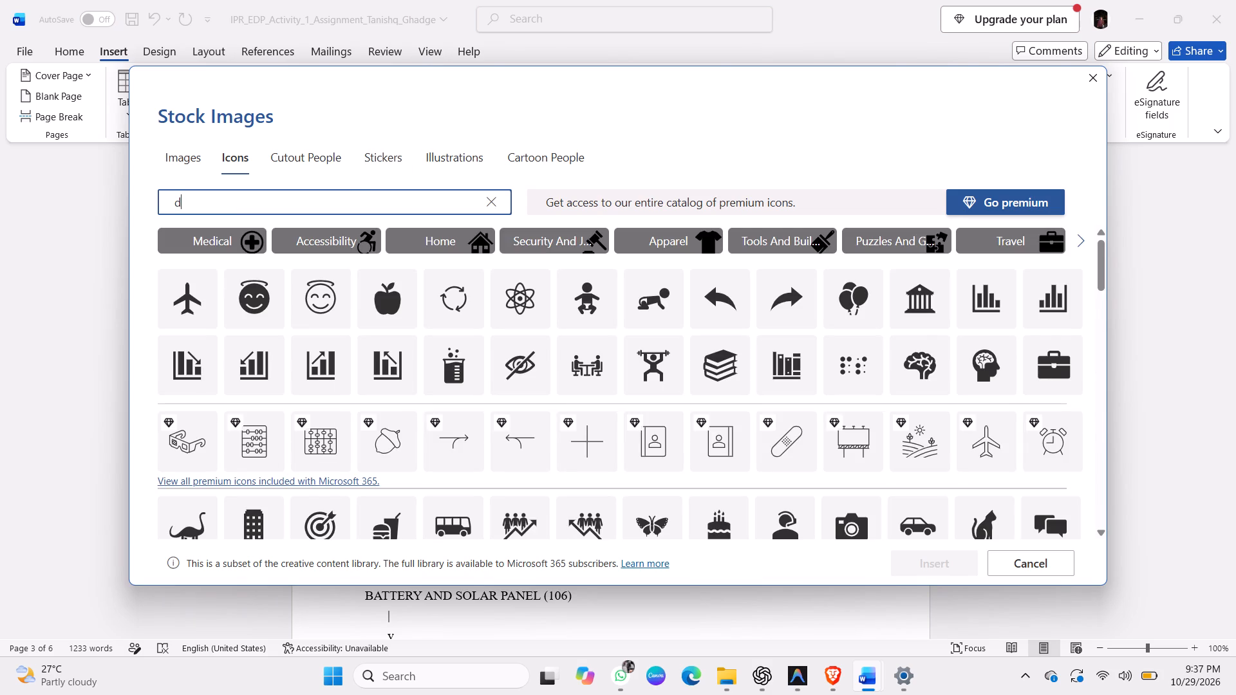
type("own arr")
type("ow")
key("Return")
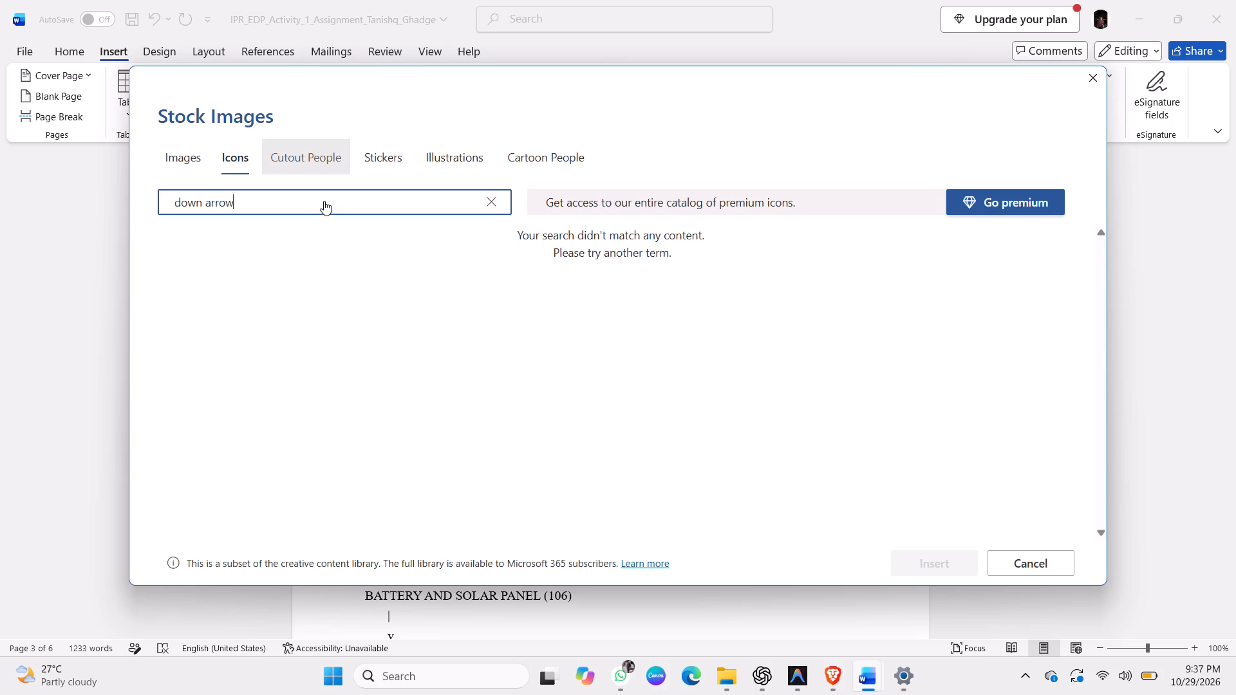
left_click_drag(314, 205, 216, 196)
left_click(216, 196)
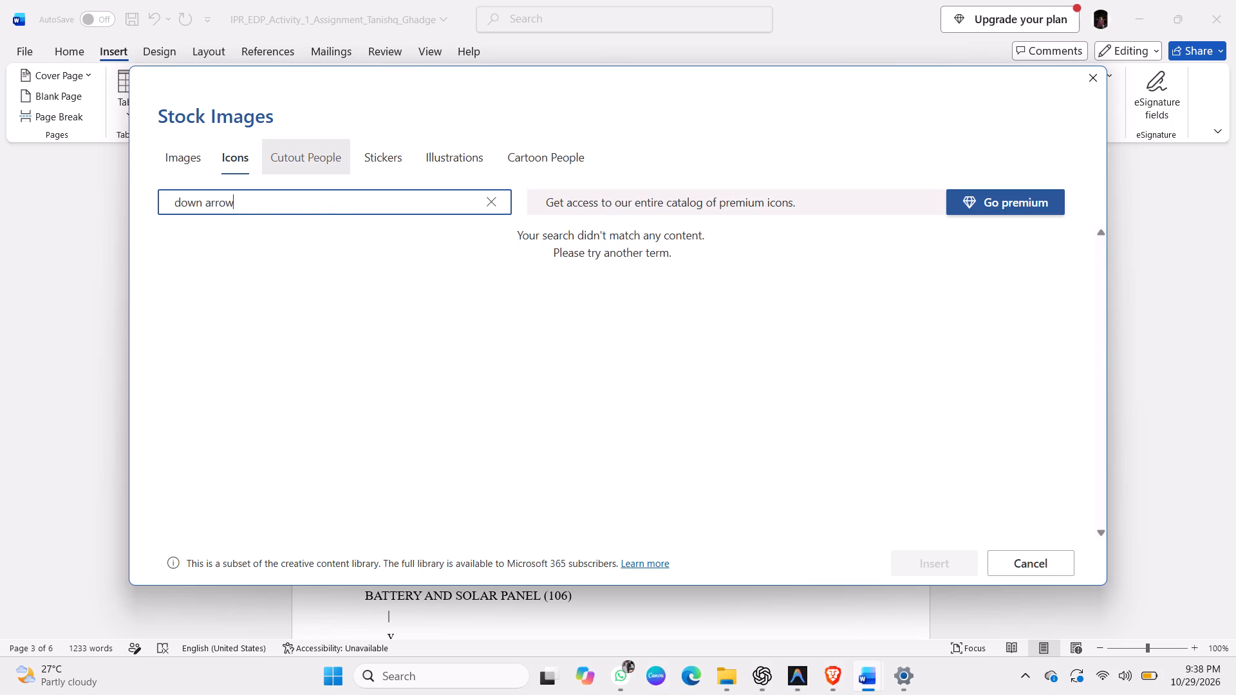
left_click(206, 202)
key("BackSpace")
key("BackSpace")
key("BackSpace")
key("BackSpace")
key("BackSpace")
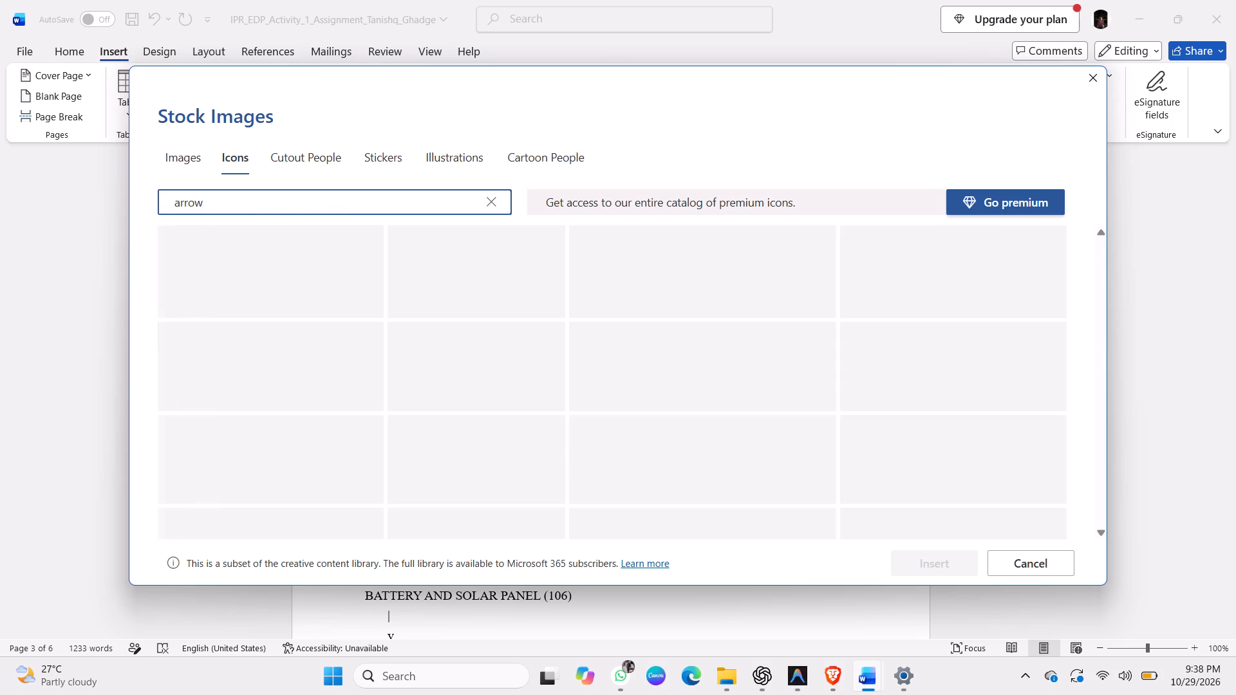
key("Return")
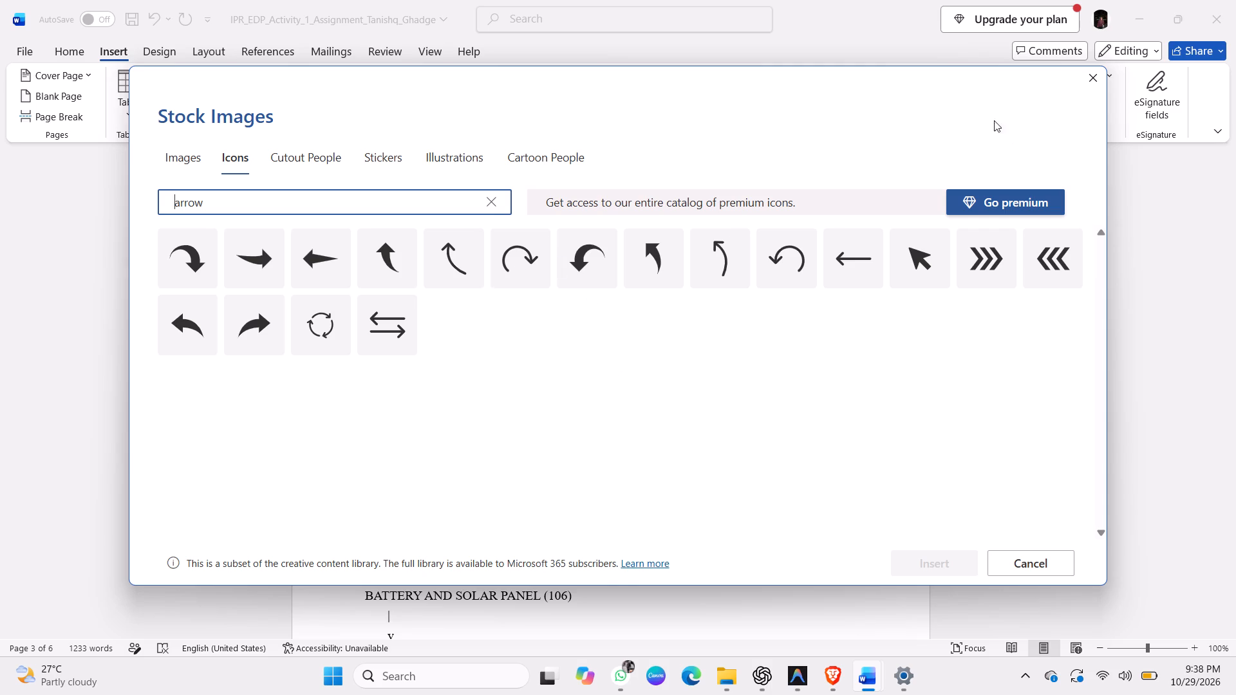
left_click(1100, 88)
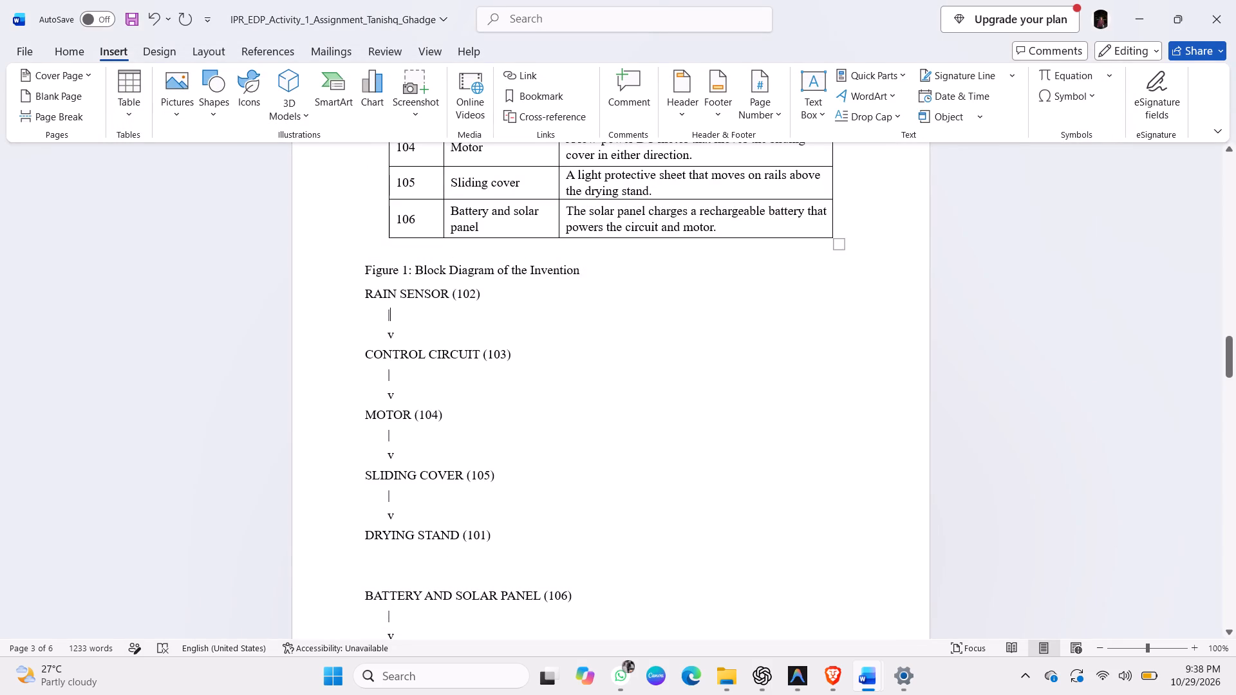
Insert a ↓ geometric symbol after the vertical bar below "RAIN SENSOR (102)" in the Figure 1 diagram.
left_click(471, 326)
left_click_drag(471, 326, 400, 311)
left_click(433, 322)
key("super+period")
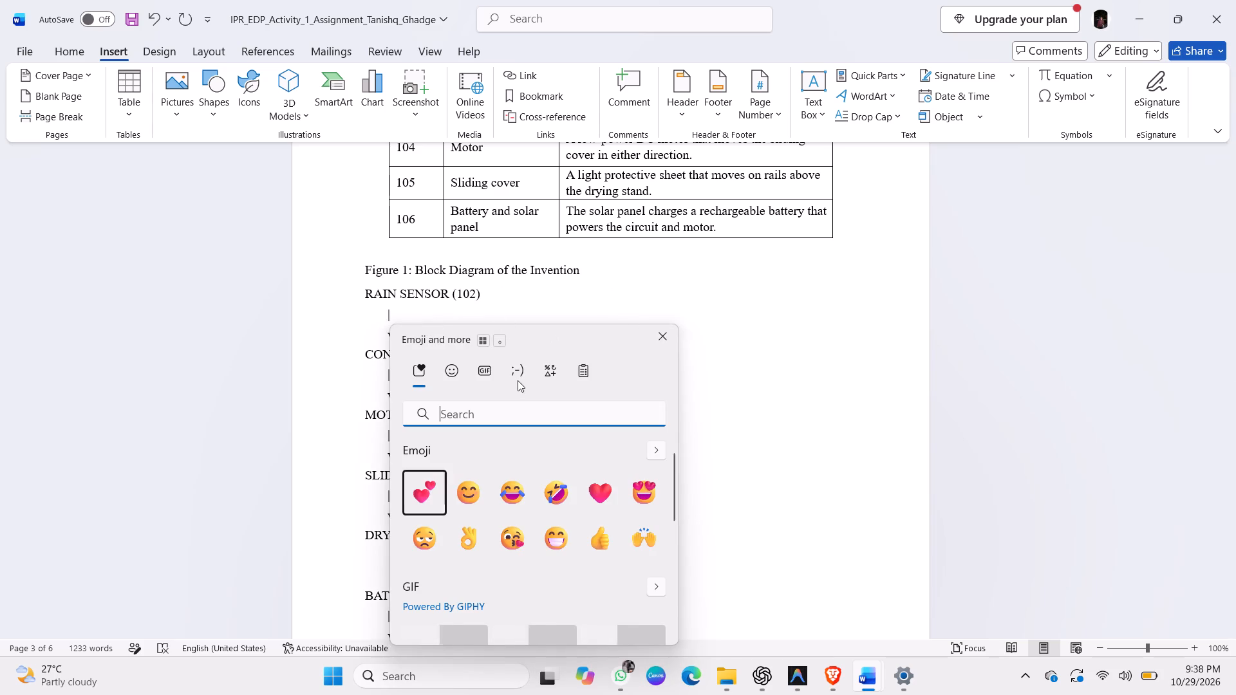
left_click(521, 369)
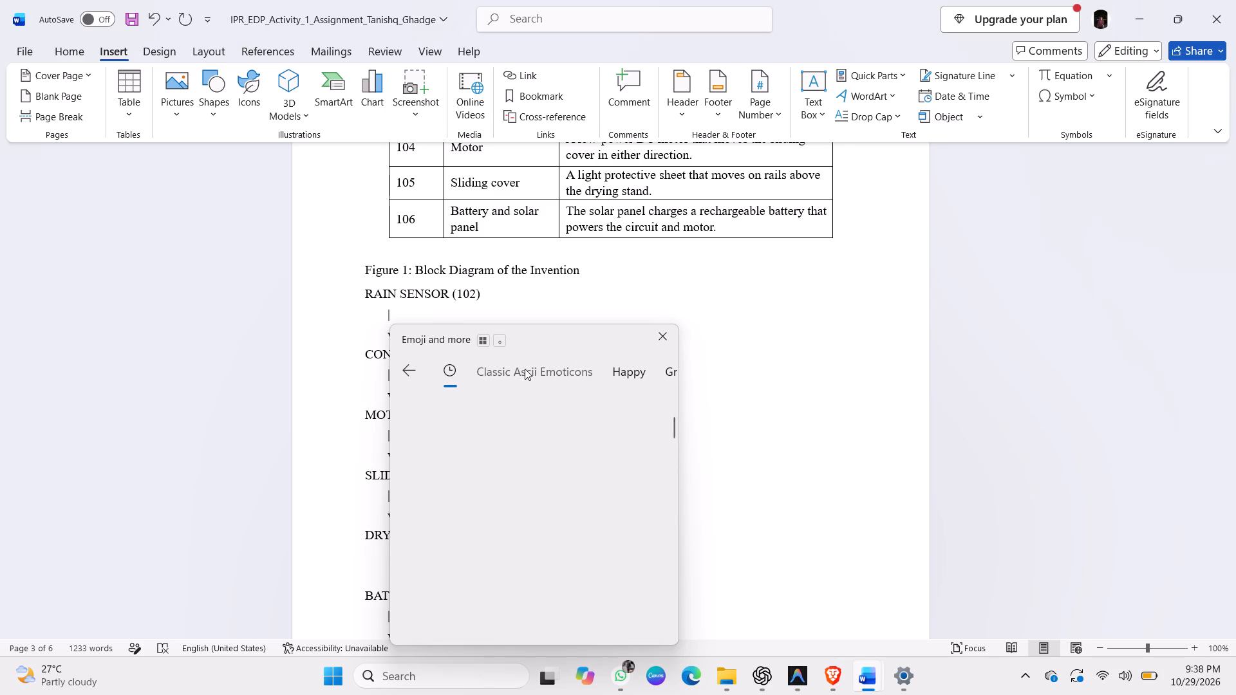
scroll(518, 499, "down", 4)
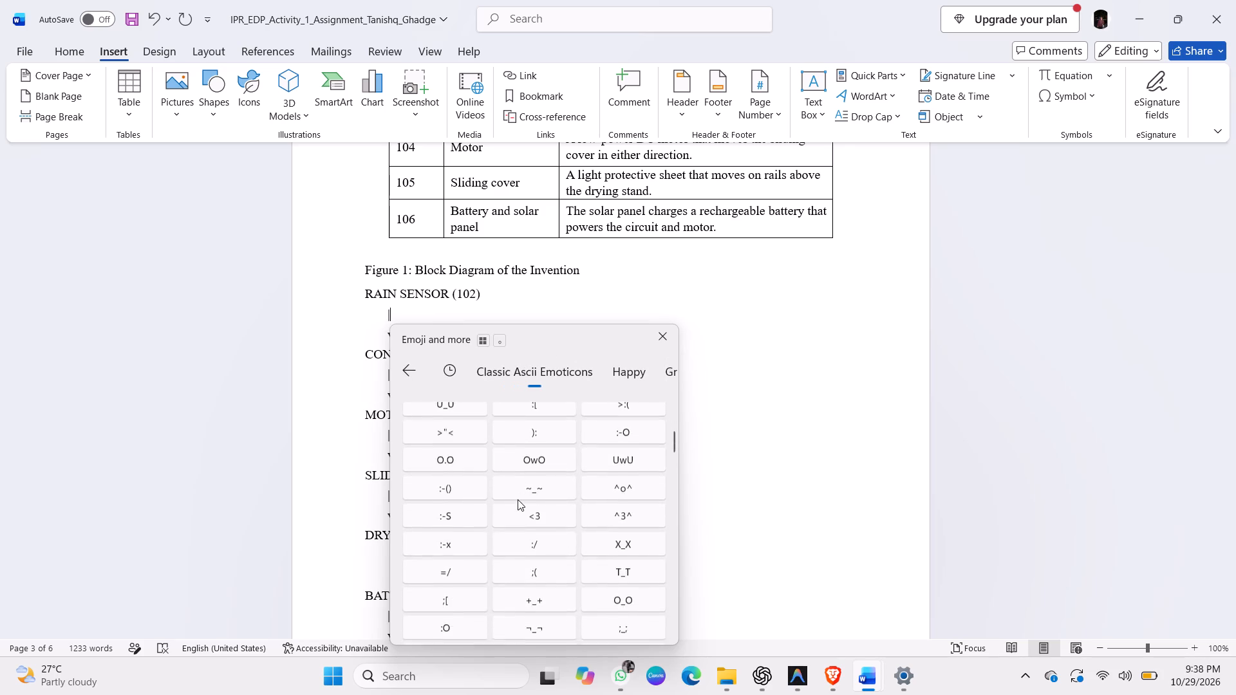
scroll(518, 499, "down", 8)
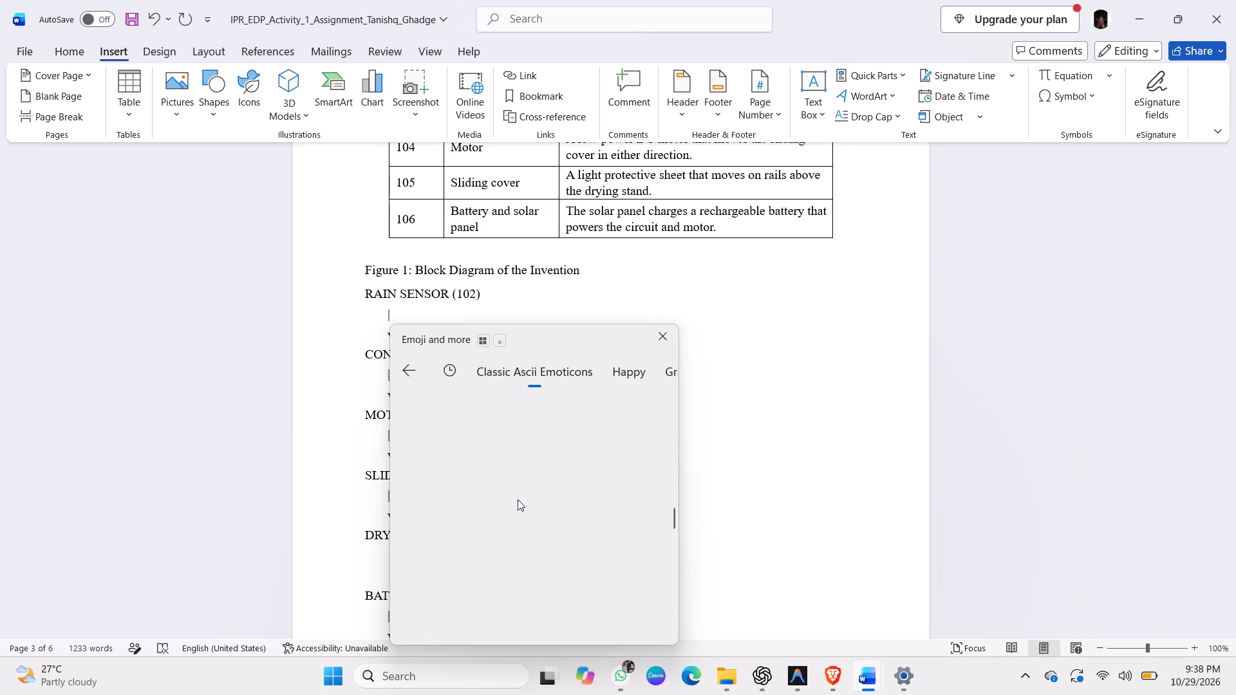
scroll(518, 499, "down", 5)
left_click(402, 371)
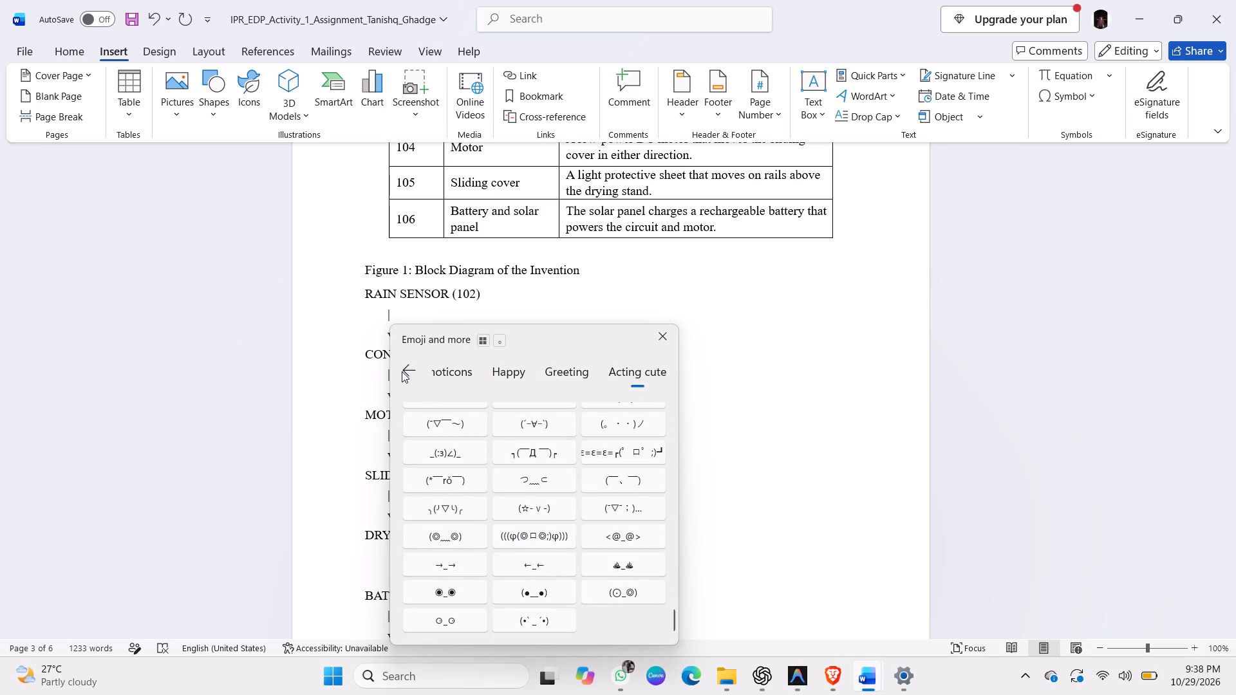
left_click(553, 374)
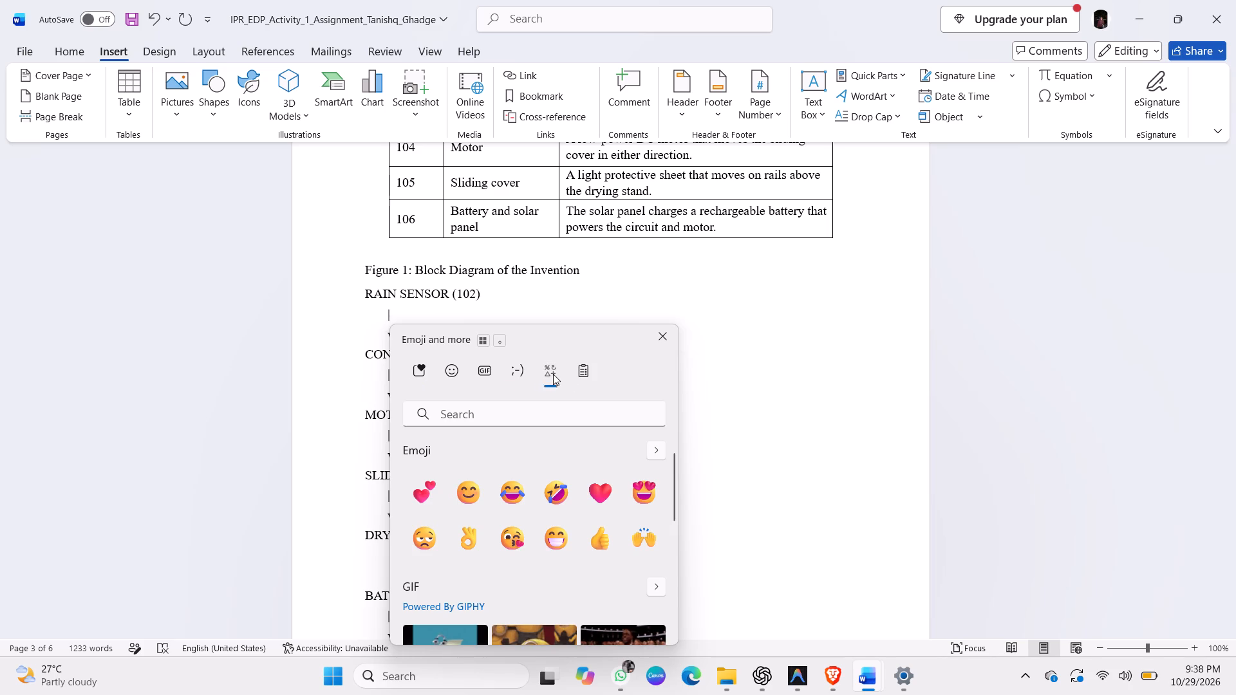
scroll(532, 497, "down", 2)
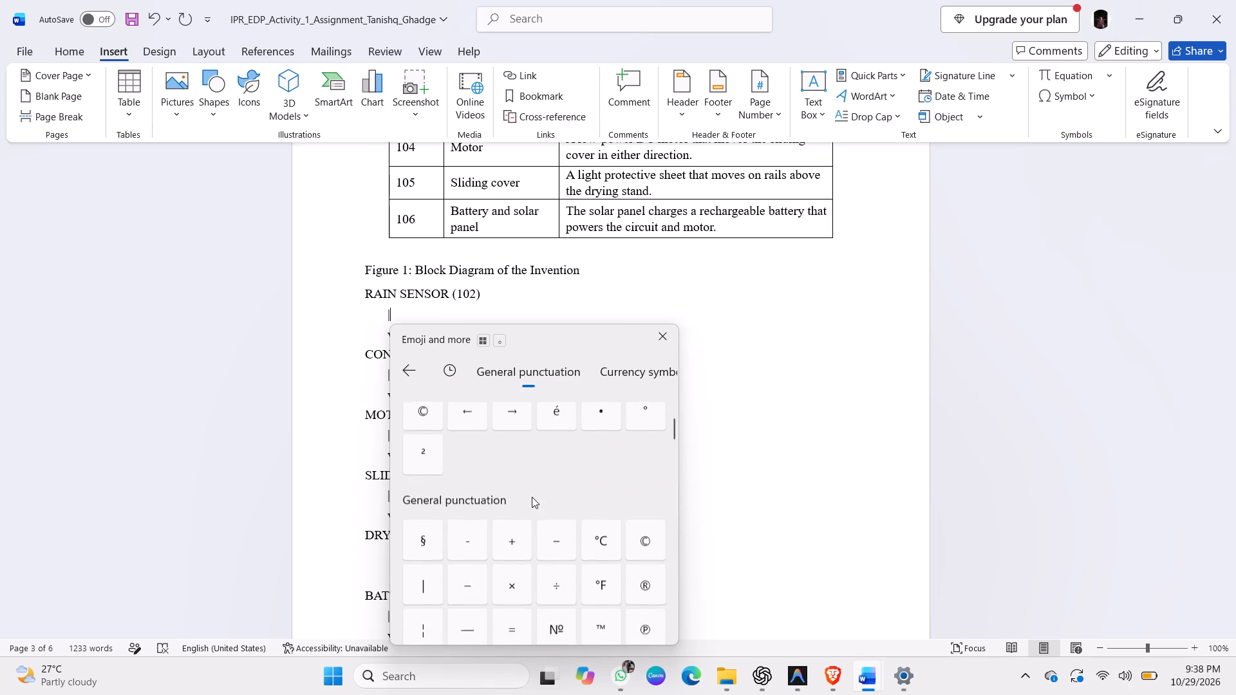
scroll(532, 497, "down", 4)
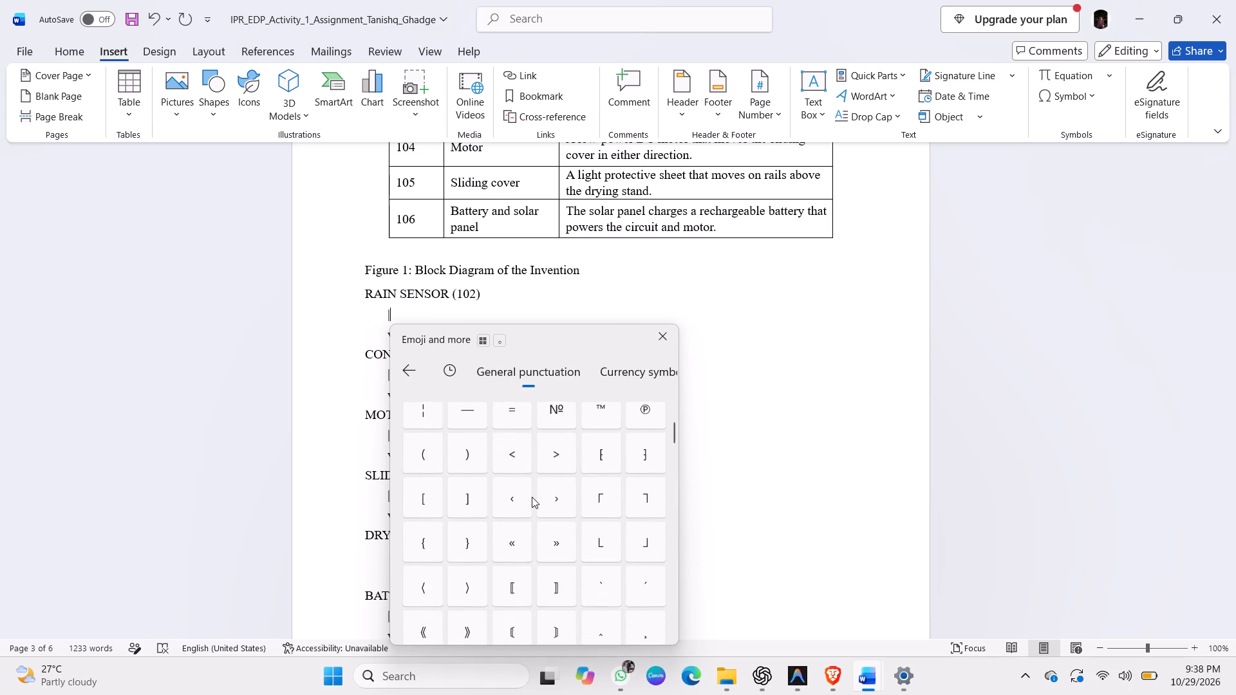
scroll(532, 497, "down", 4)
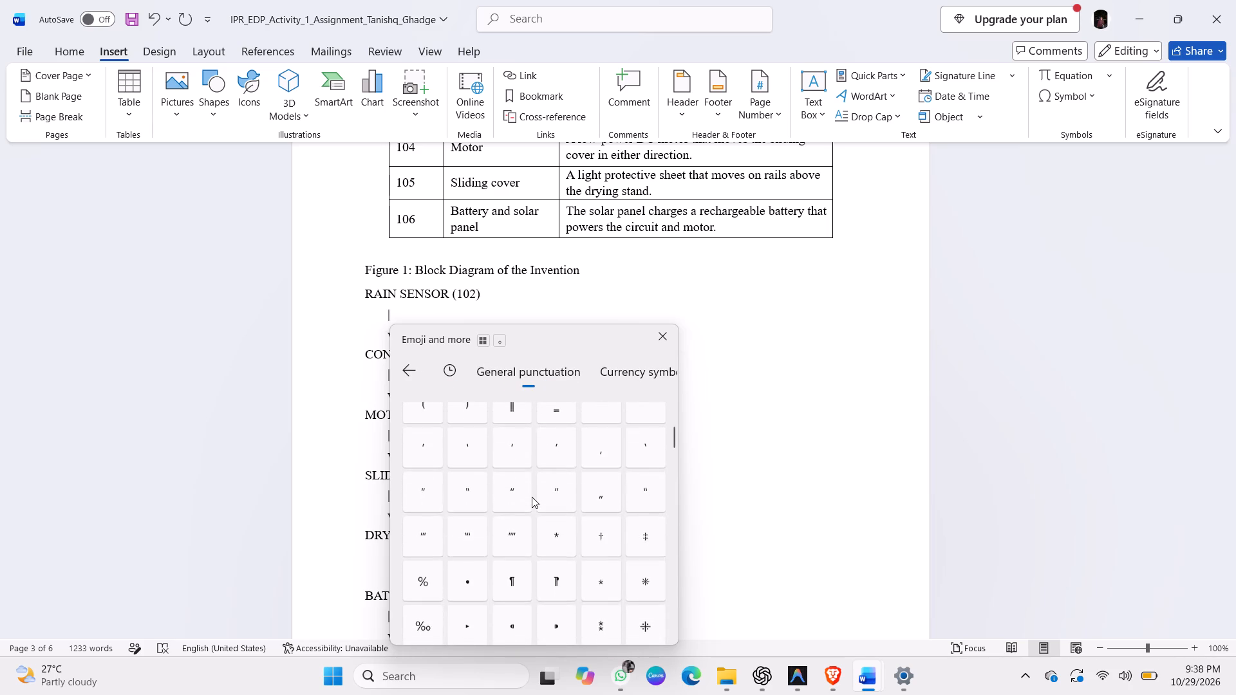
scroll(532, 497, "down", 4)
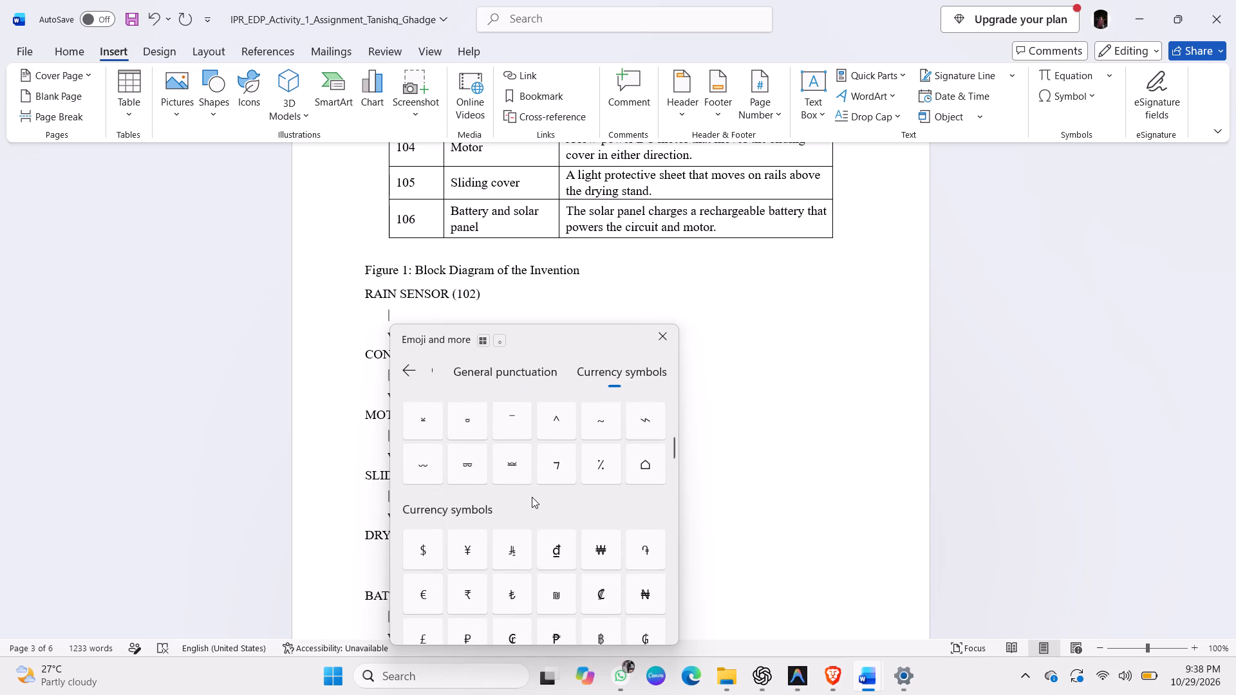
scroll(532, 497, "down", 5)
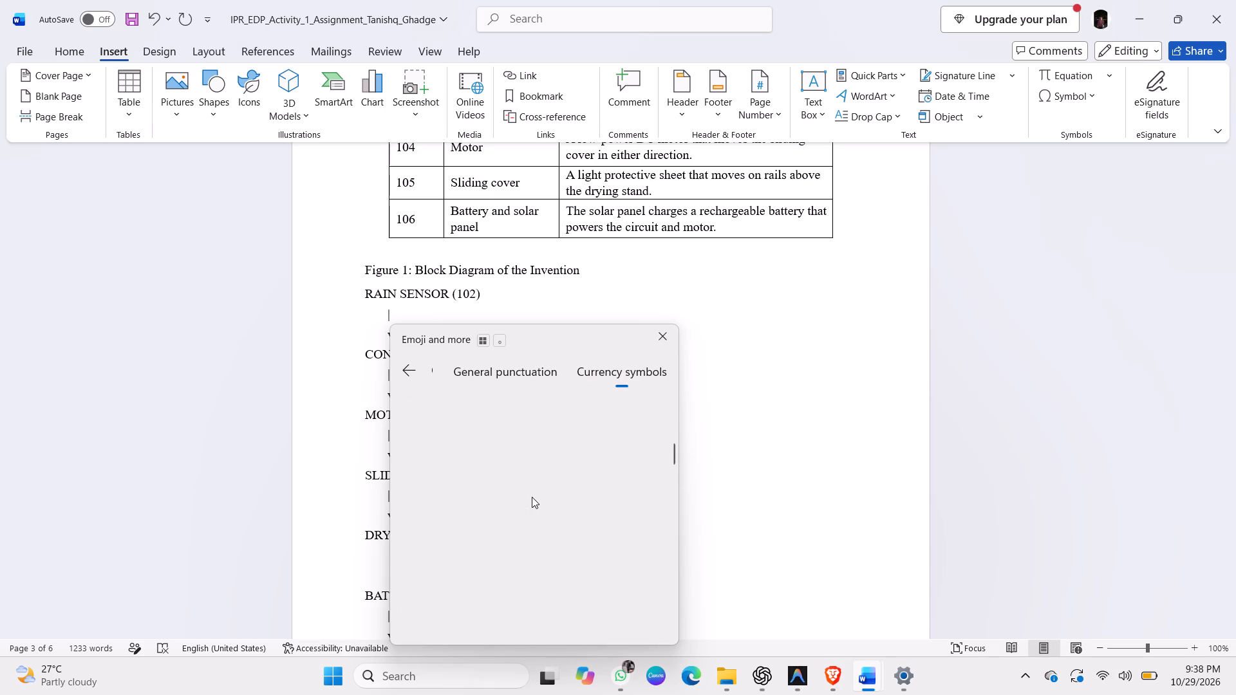
scroll(532, 497, "down", 5)
scroll(532, 497, "up", 1)
scroll(532, 497, "down", 2)
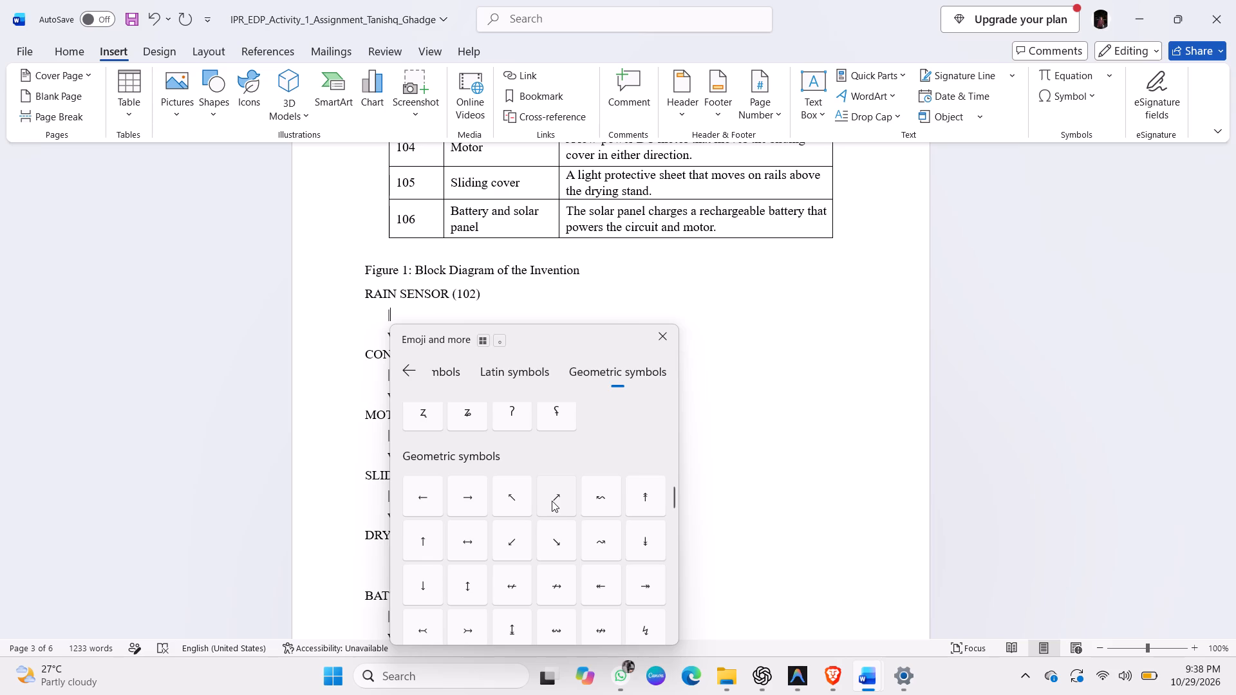
left_click(436, 581)
left_click(671, 333)
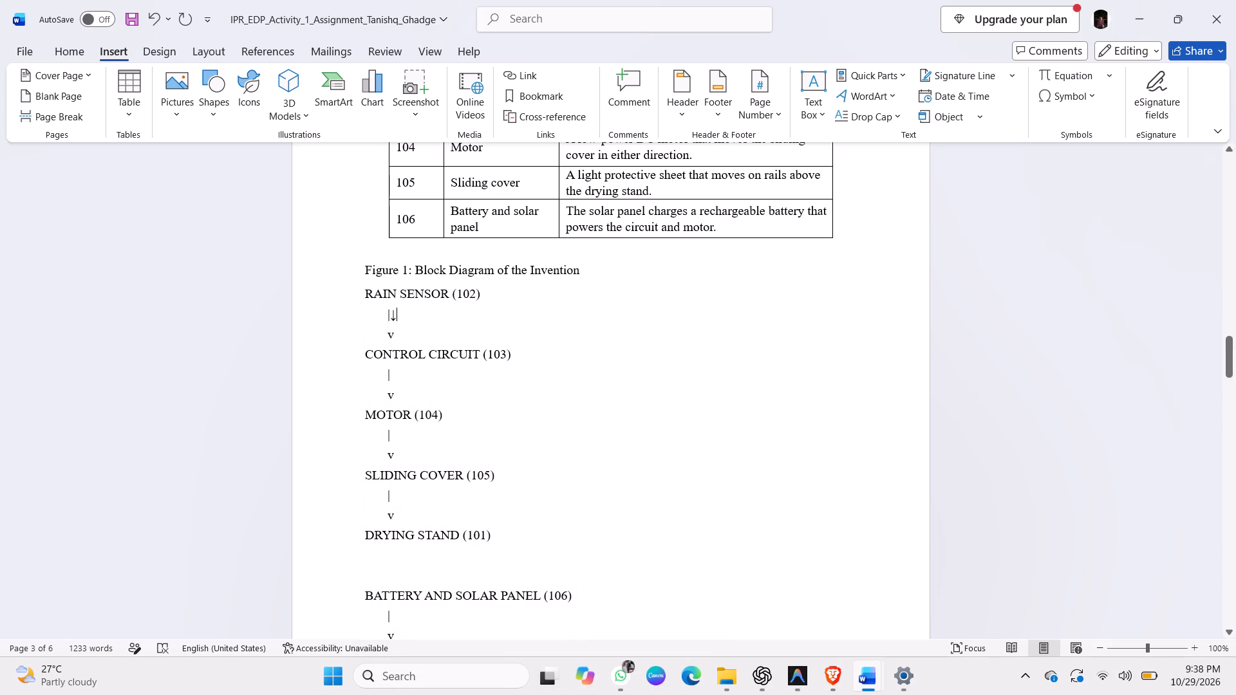
Delete the "v" and its line between "RAIN SENSOR (102)" and "CONTROL CIRCUIT (103)".
left_click(436, 339)
key("BackSpace")
key("BackSpace")
key("BackSpace")
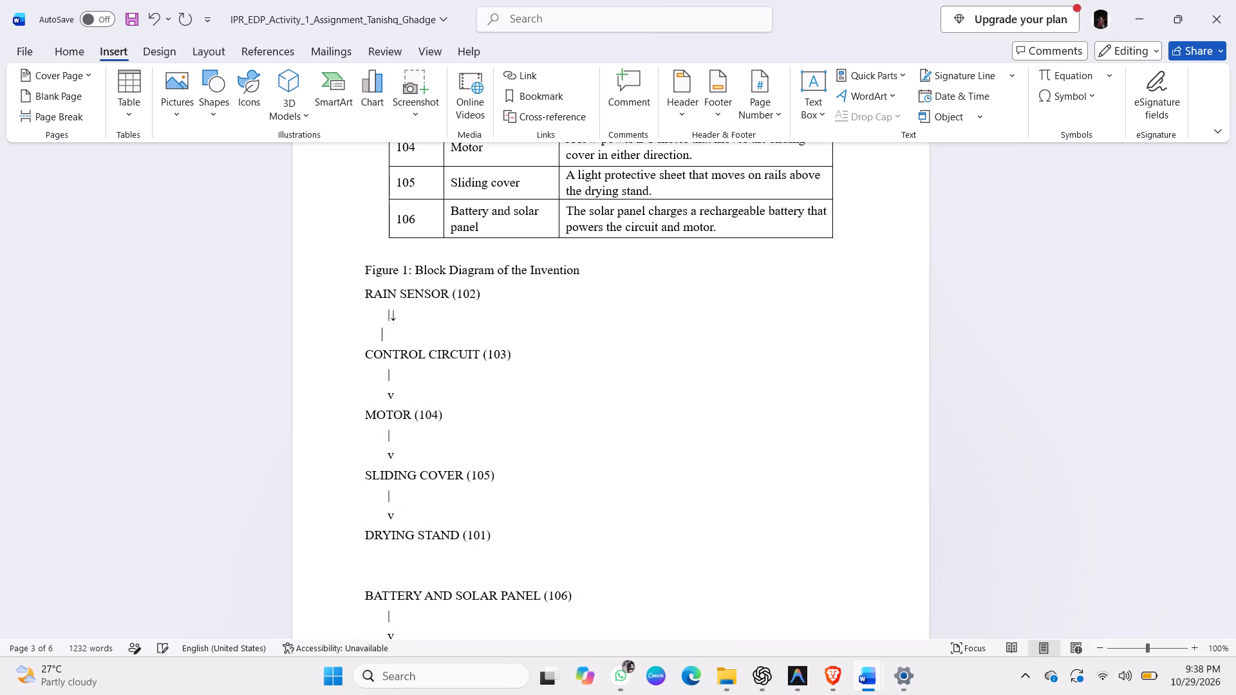
key("BackSpace")
key("BackSpace")
key("BackSpace")
key("BackSpace")
key("BackSpace")
key("BackSpace")
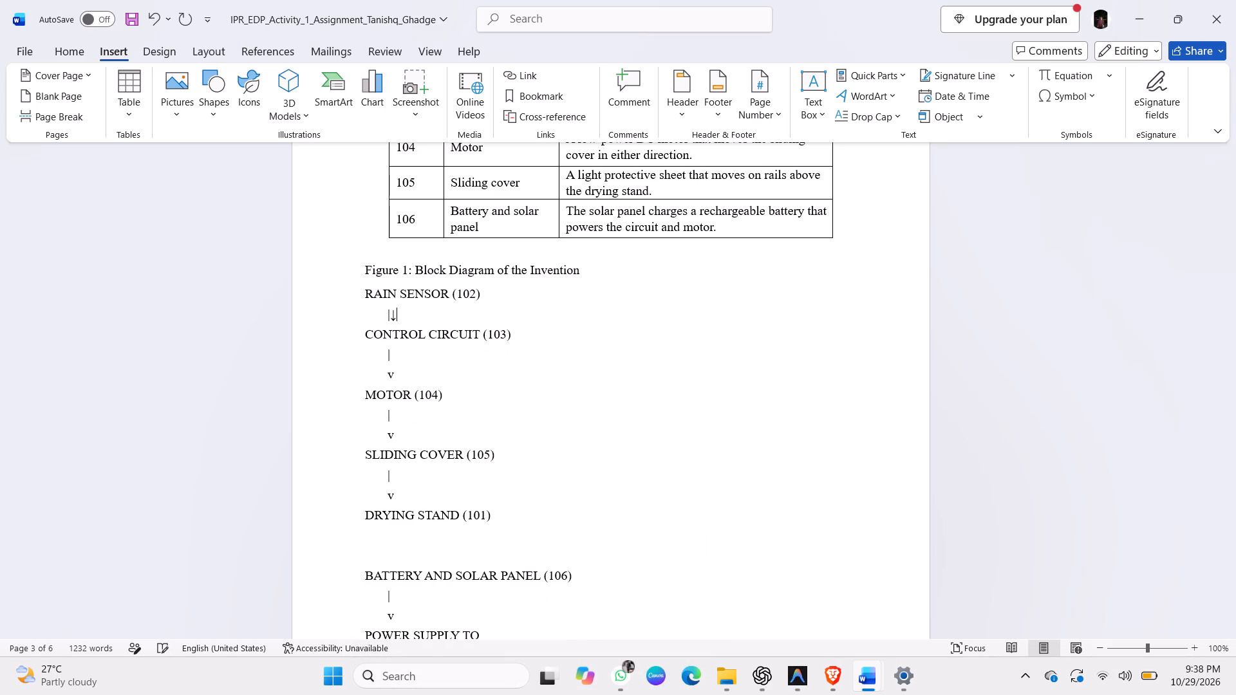
Delete the vertical bar in front of the ↓ below "RAIN SENSOR (102)" in the Figure 1 diagram.
key("Left")
key("Left")
key("Right")
key("BackSpace")
Center all the Figure 1 diagram lines from "RAIN SENSOR (102)" to "CIRCUIT AND MOTOR".
left_click_drag(357, 291, 369, 307)
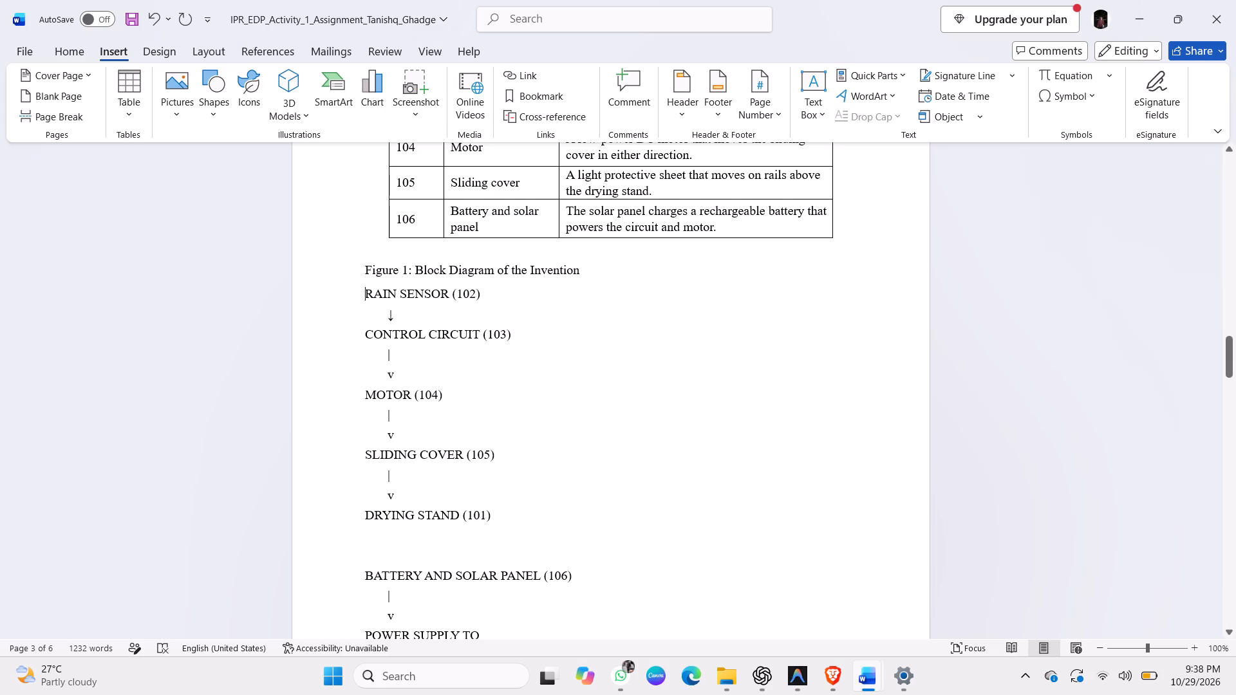
left_click_drag(369, 307, 506, 584)
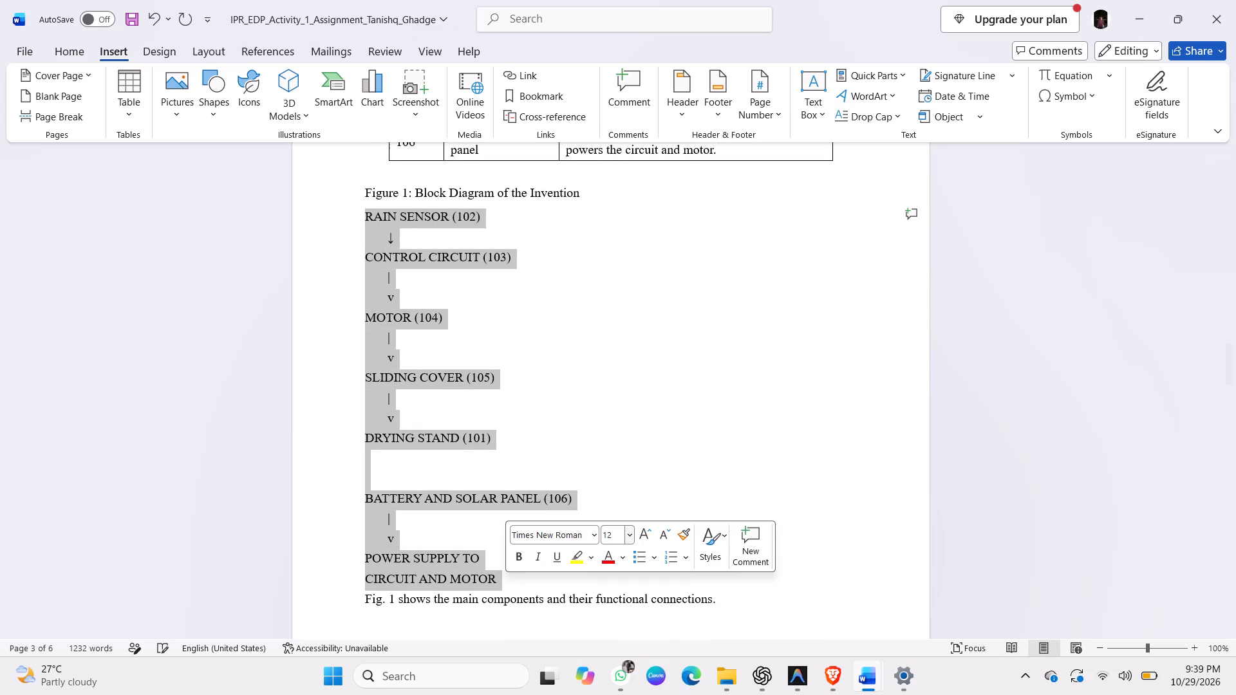
left_click(66, 43)
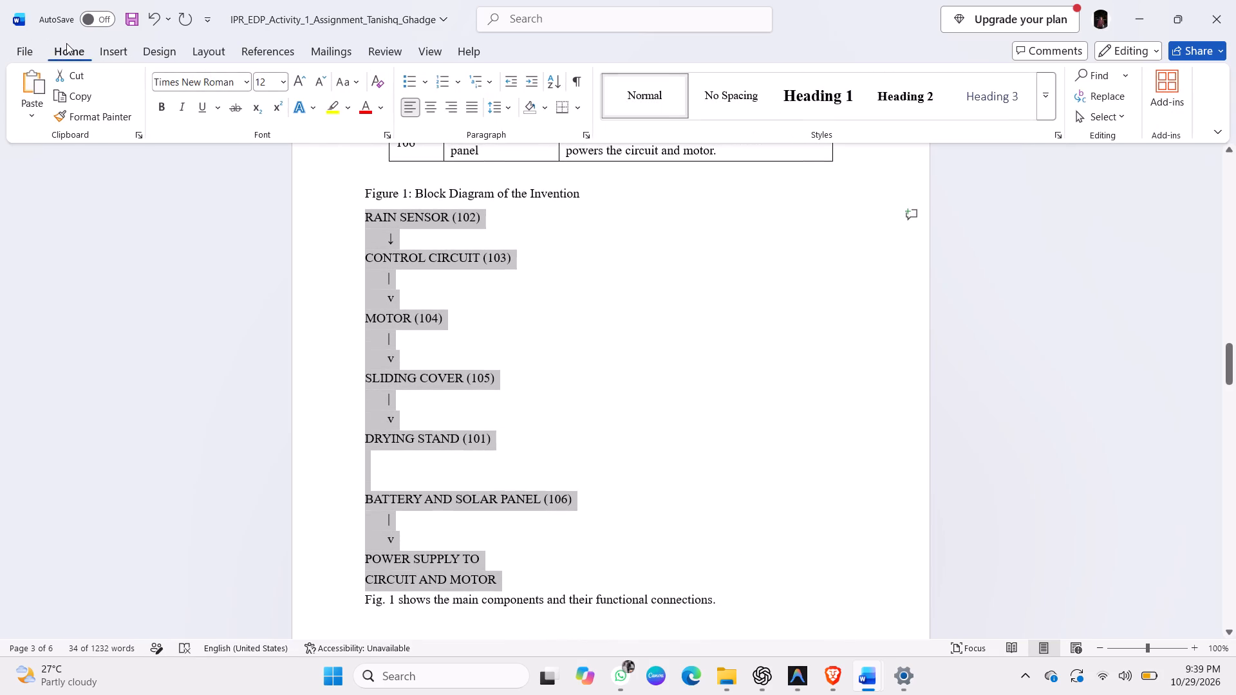
left_click(433, 108)
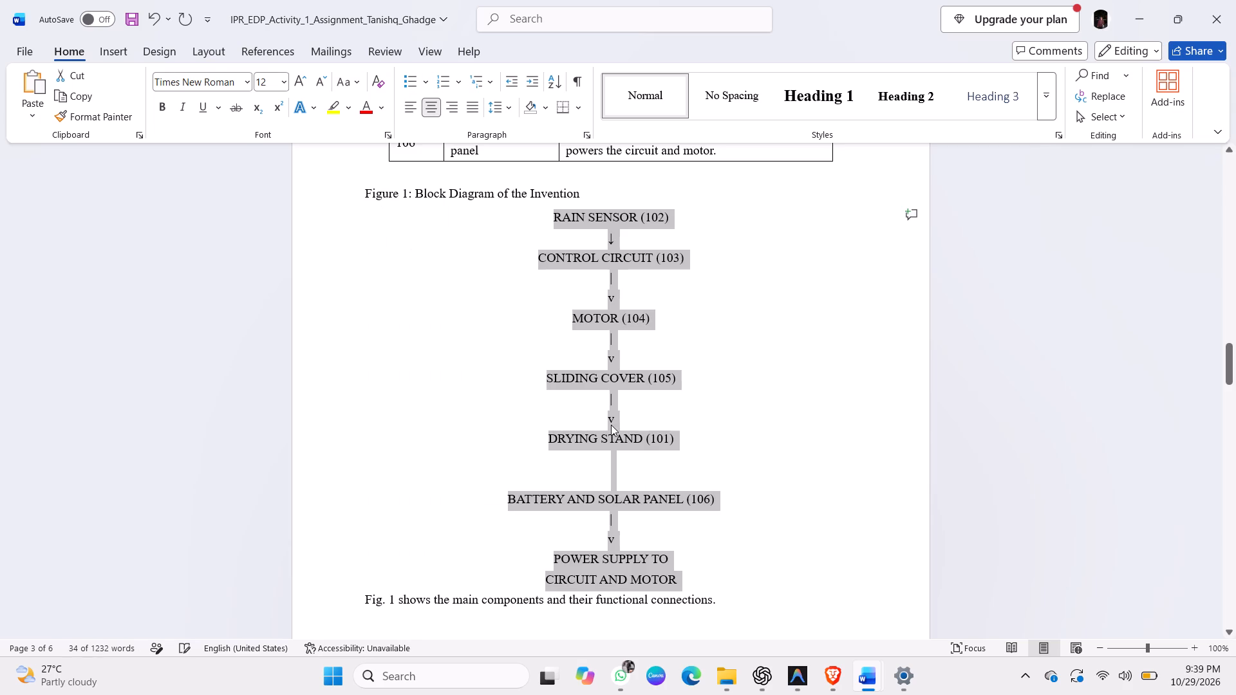
Replace the bar and "v" between "CONTROL CIRCUIT (103)" and "MOTOR (104)" with a copy of the ↓, leaving no extra blank line.
left_click(608, 307)
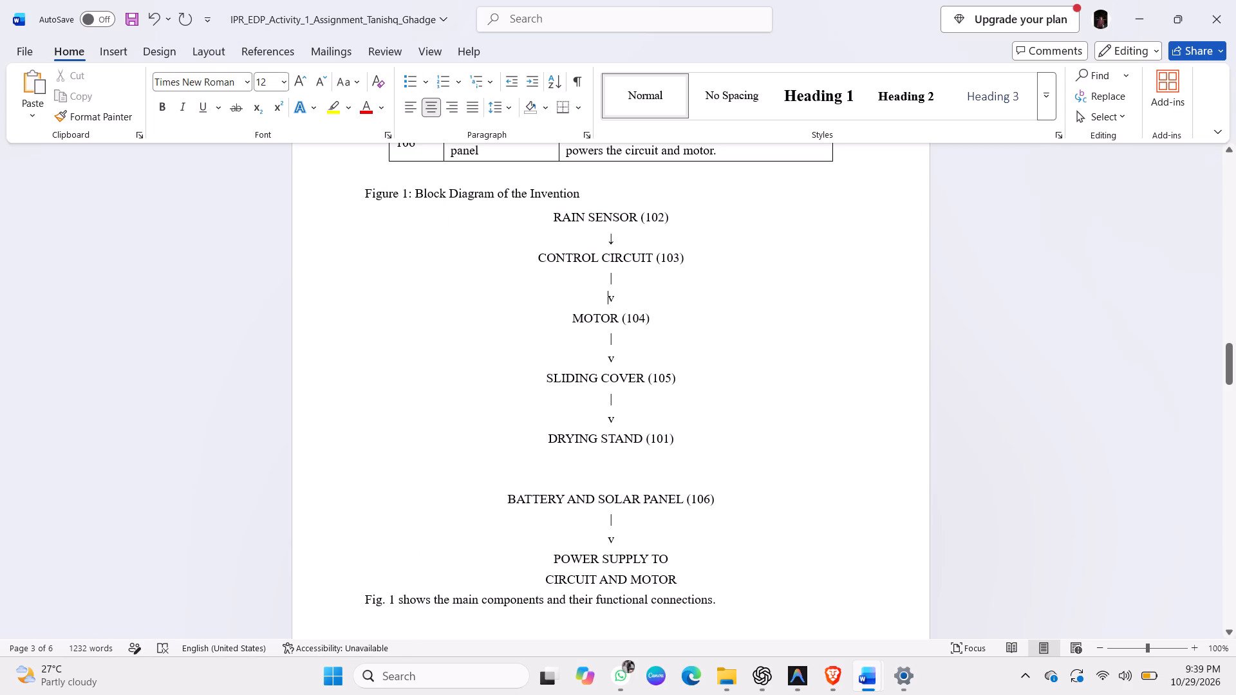
left_click_drag(617, 237, 606, 239)
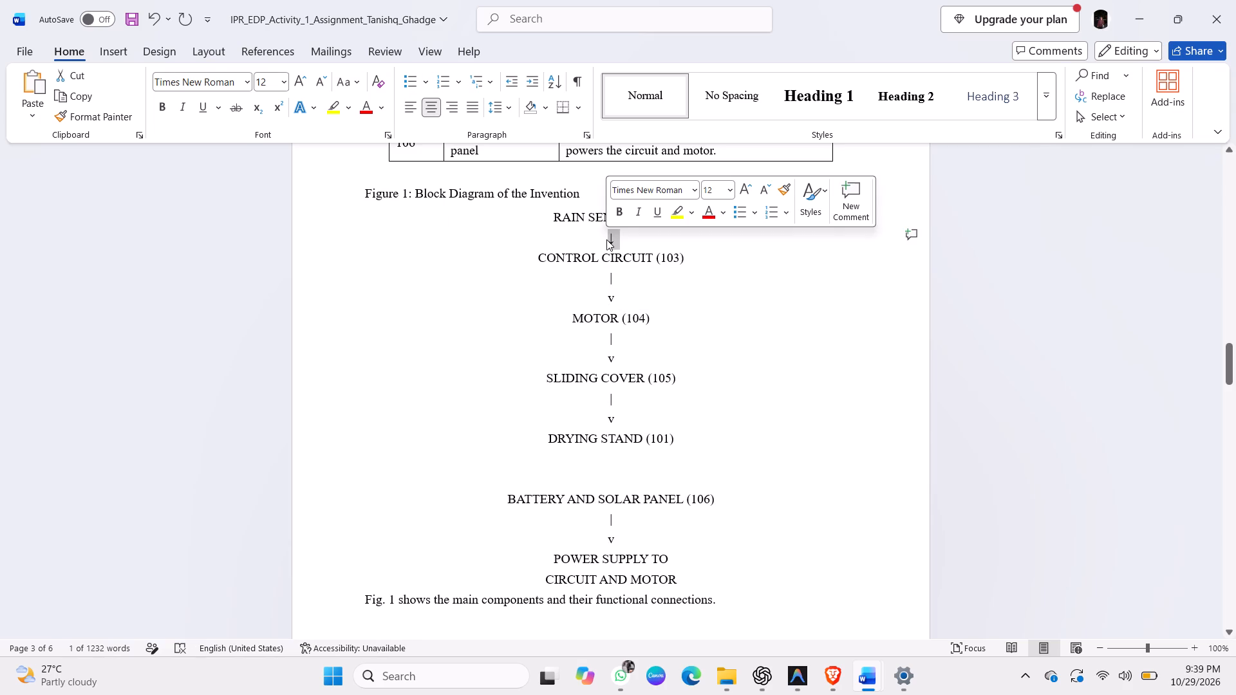
key("ctrl+c")
left_click(623, 290)
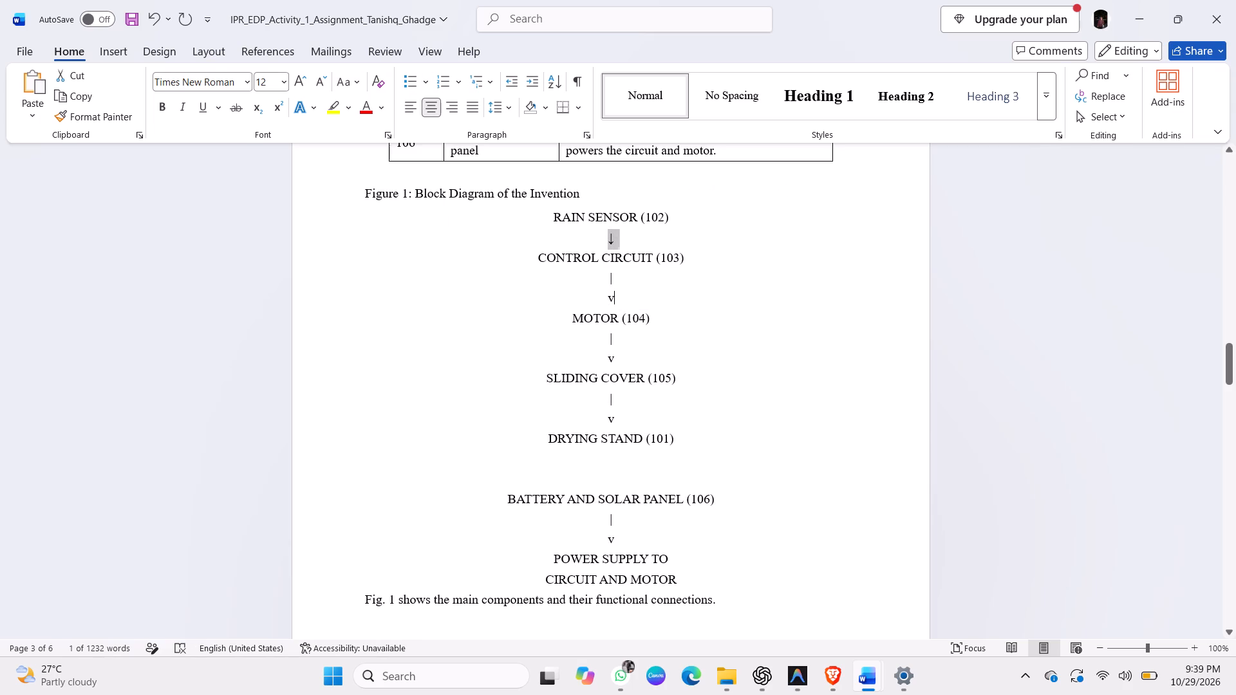
key("BackSpace")
key("BackSpace")
key("BackSpace")
key("BackSpace")
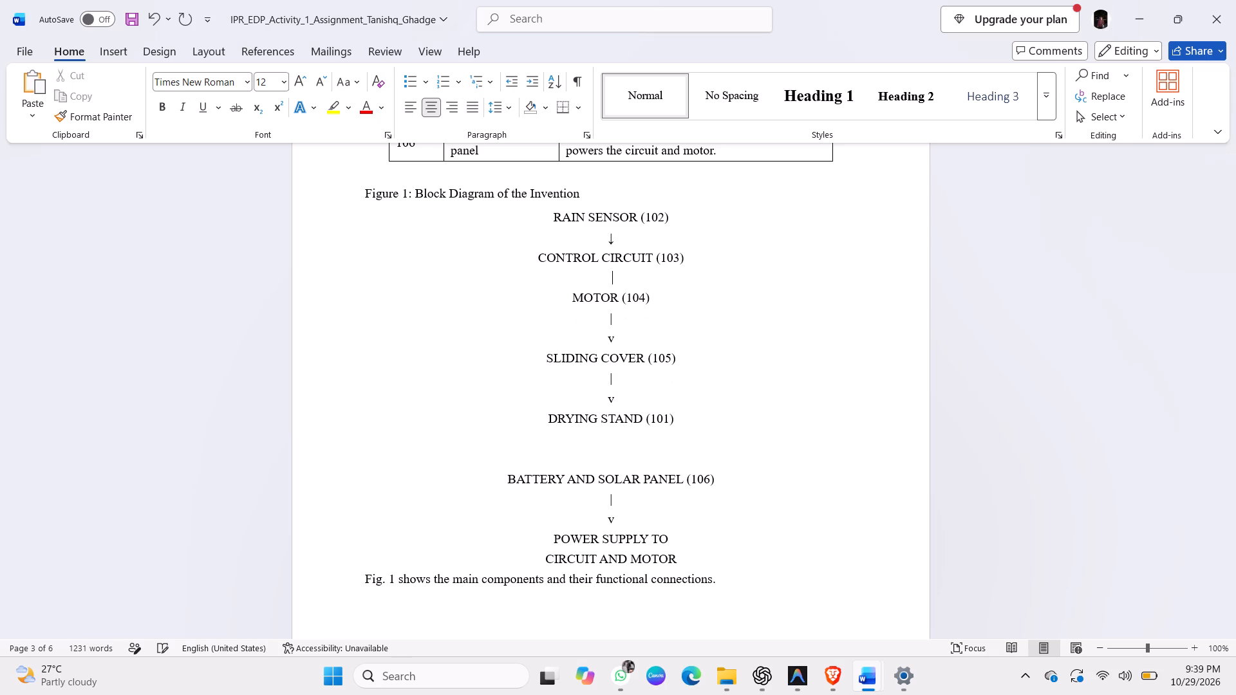
key("ctrl+v")
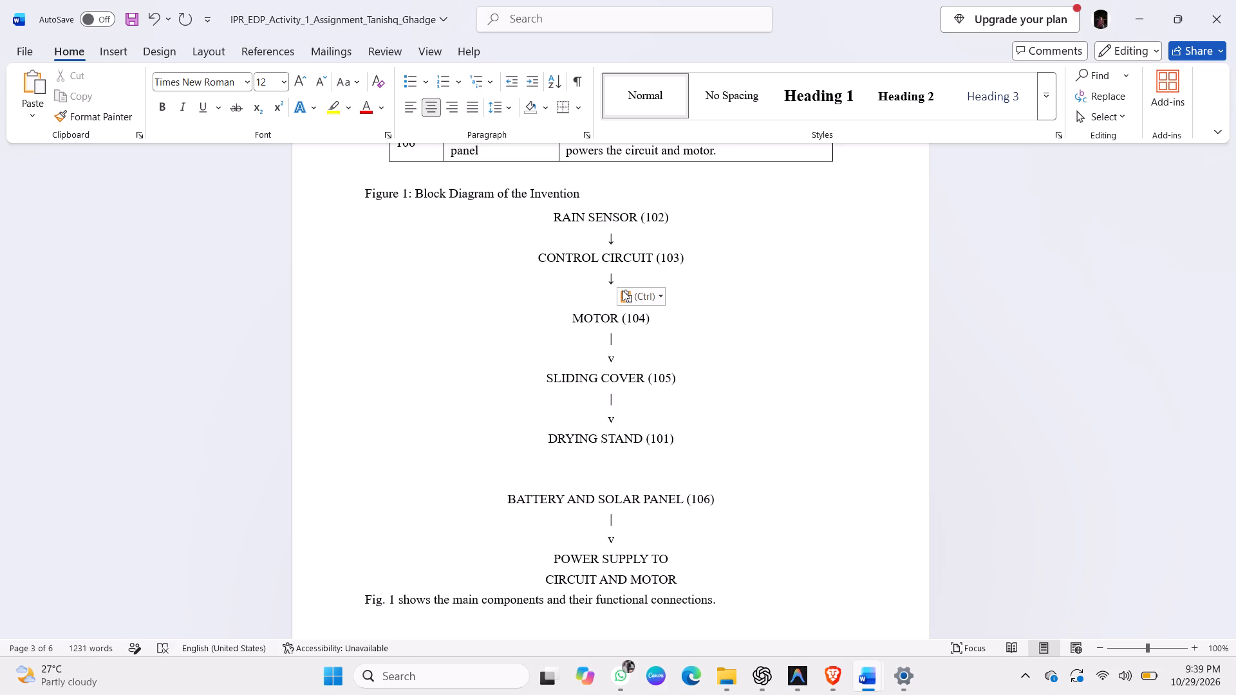
key("BackSpace")
key("BackSpace")
Replace the bar and "v" below "MOTOR (104)" and below "SLIDING COVER (105)" with the copied ↓.
left_click_drag(619, 342, 606, 319)
key("ctrl+v")
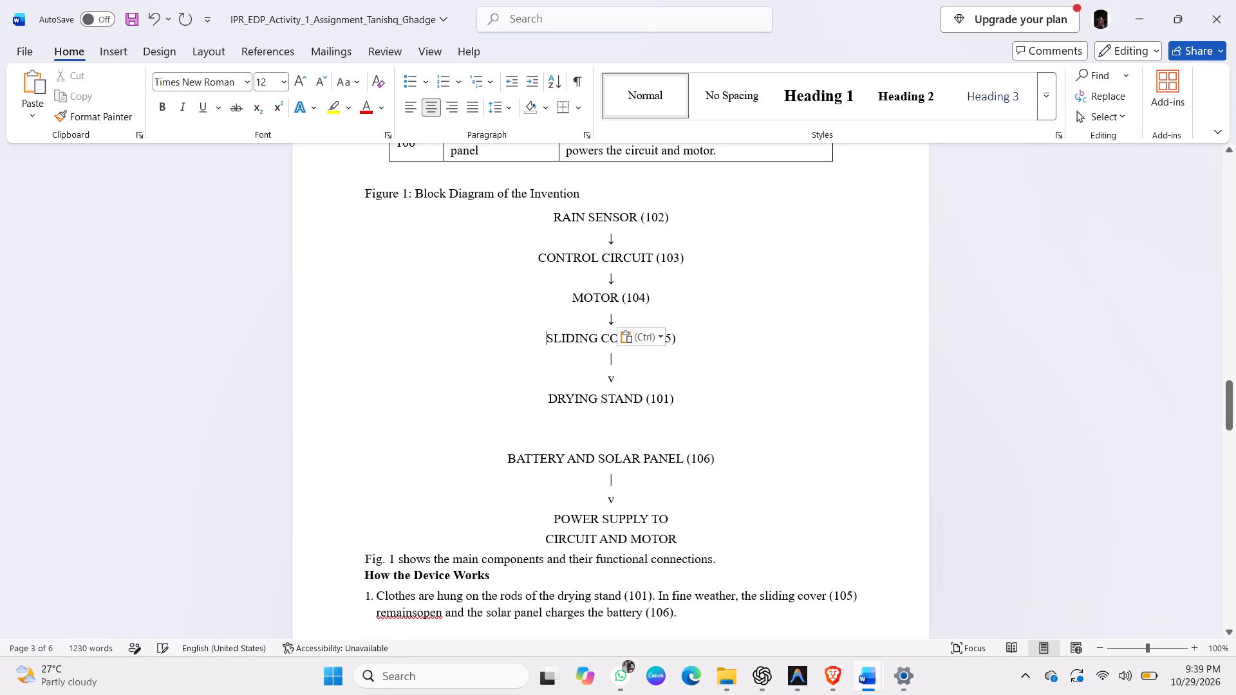
left_click_drag(615, 378, 606, 362)
key("ctrl+v")
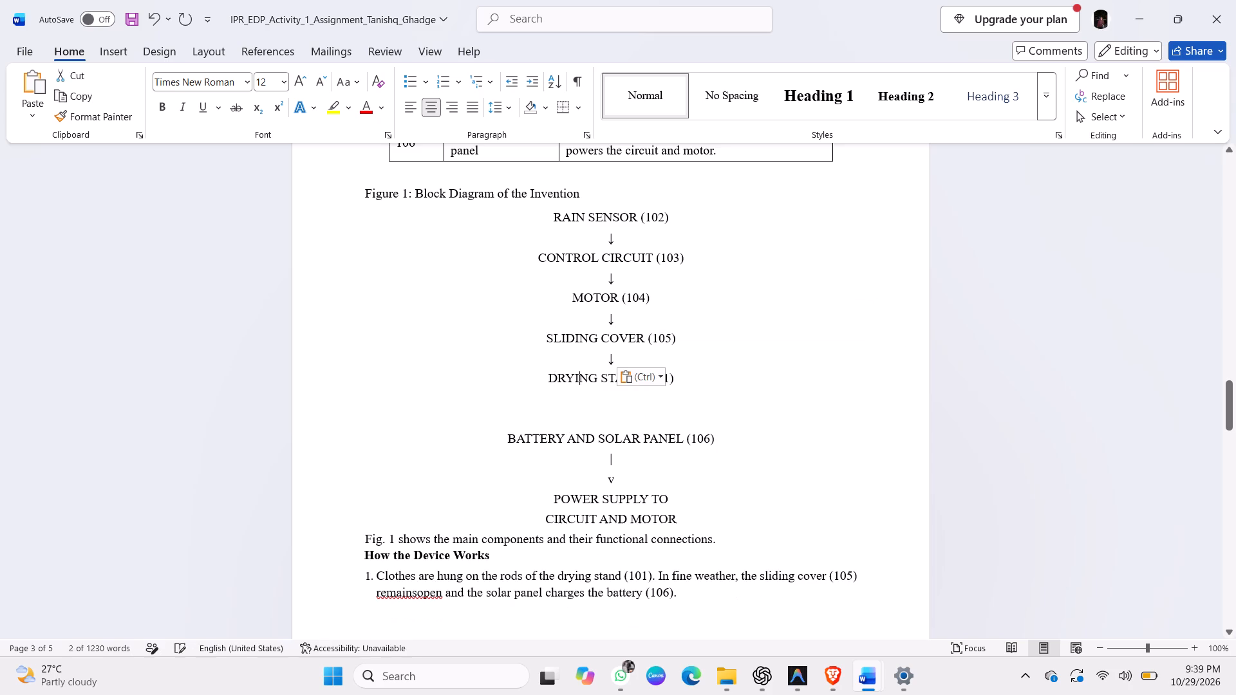
Put the copied ↓ between "DRYING STAND (101)" and "BATTERY AND SOLAR PANEL (106)" and remove the spare blank line.
left_click_drag(628, 418, 619, 402)
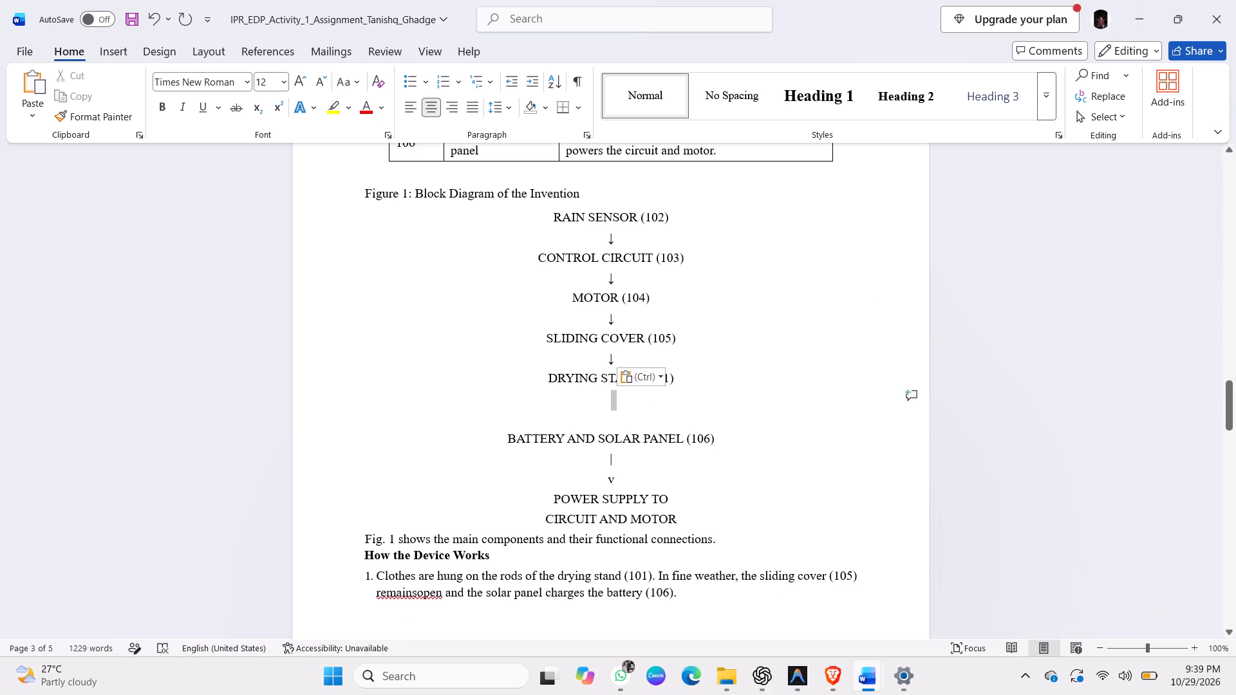
left_click_drag(619, 402, 619, 403)
key("ctrl+v")
key("BackSpace")
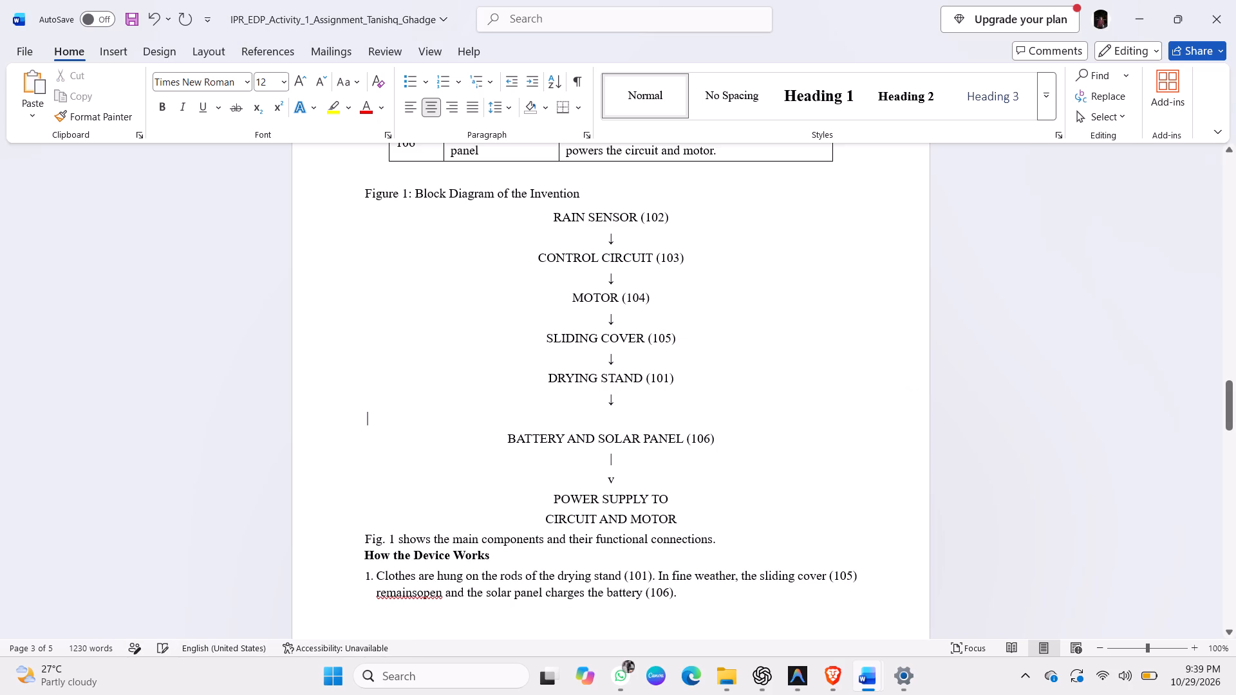
key("BackSpace")
Replace the bar and "v" between "BATTERY AND SOLAR PANEL (106)" and "POWER SUPPLY TO" with the copied ↓.
left_click_drag(617, 461, 601, 447)
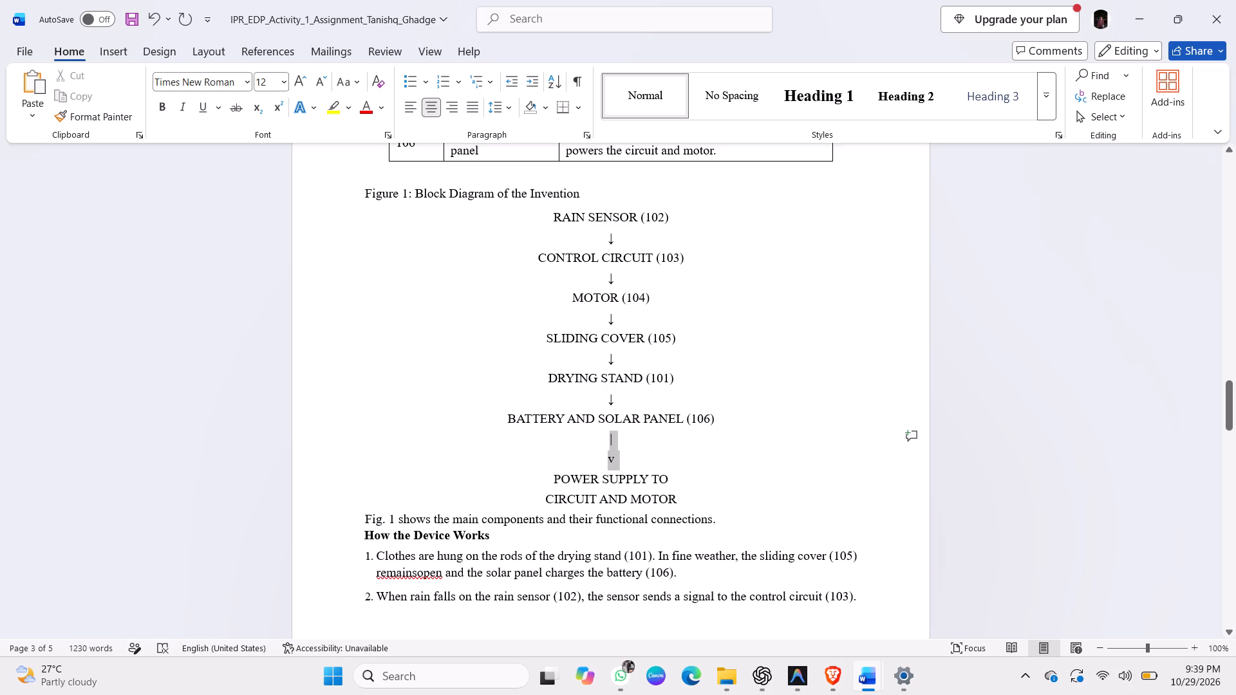
left_click_drag(601, 447, 601, 447)
key("ctrl+v")
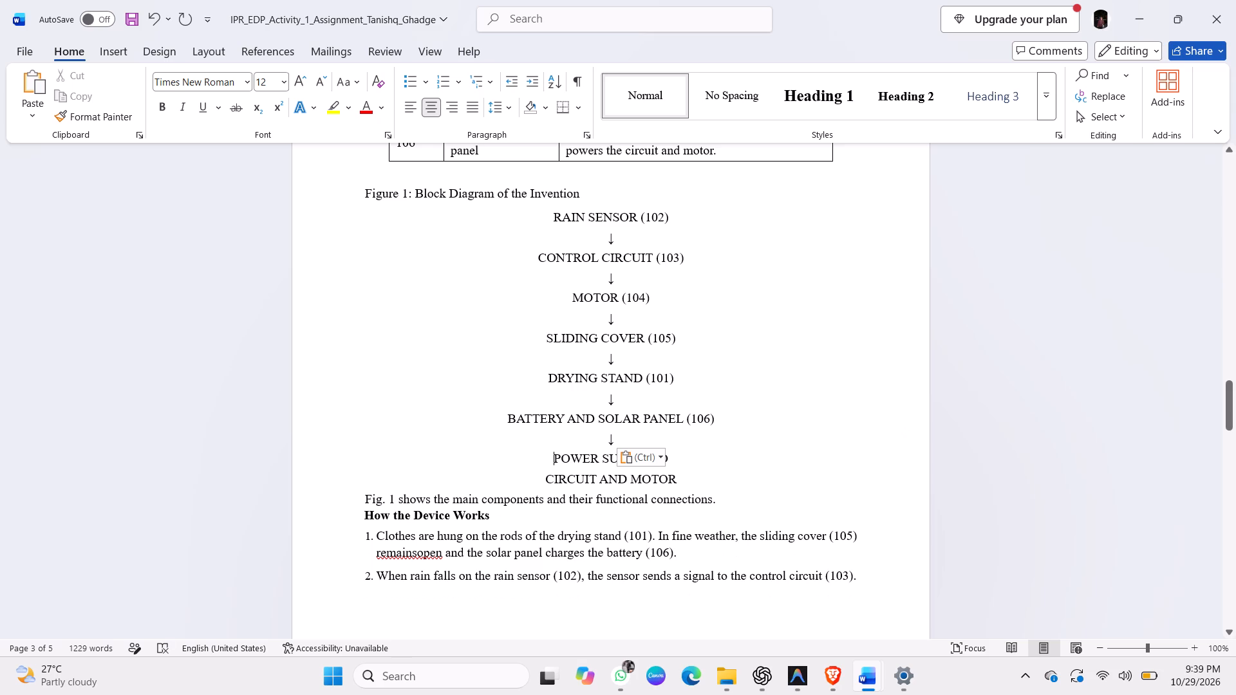
left_click(697, 450)
left_click(716, 331)
Join the "How the Device Works" heading to the Fig. 1 caption line and split it back onto its own line.
left_click(363, 519)
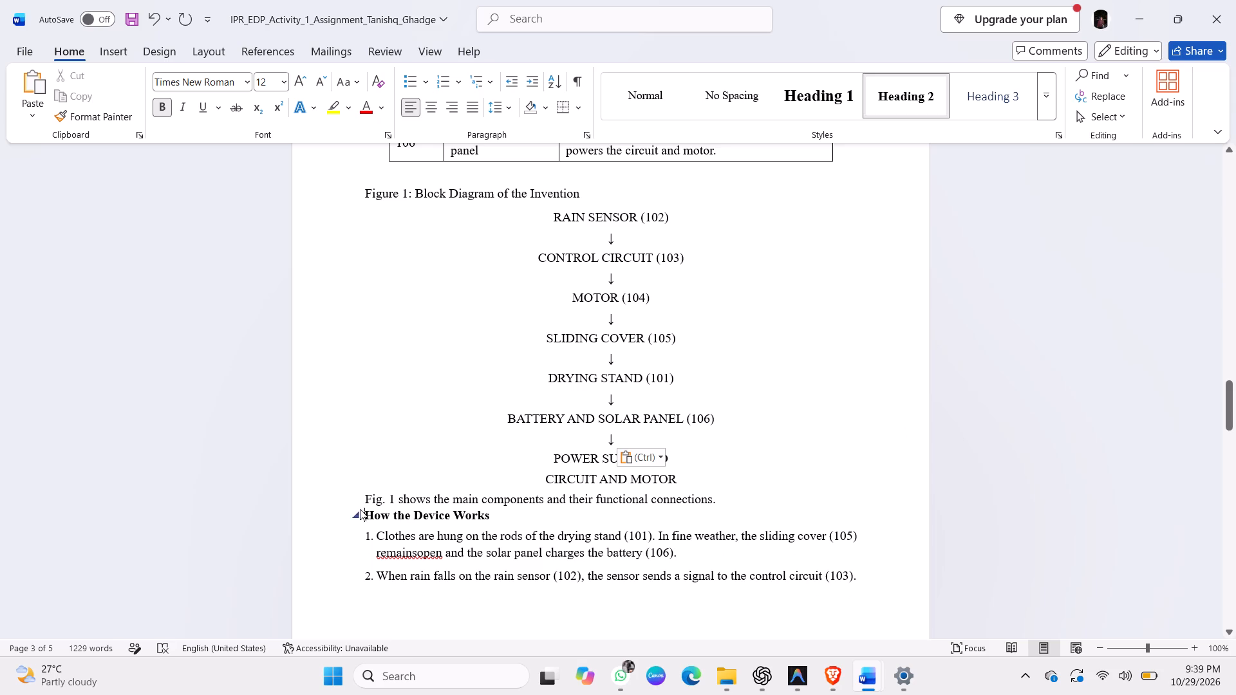
key("BackSpace")
key("BackSpace")
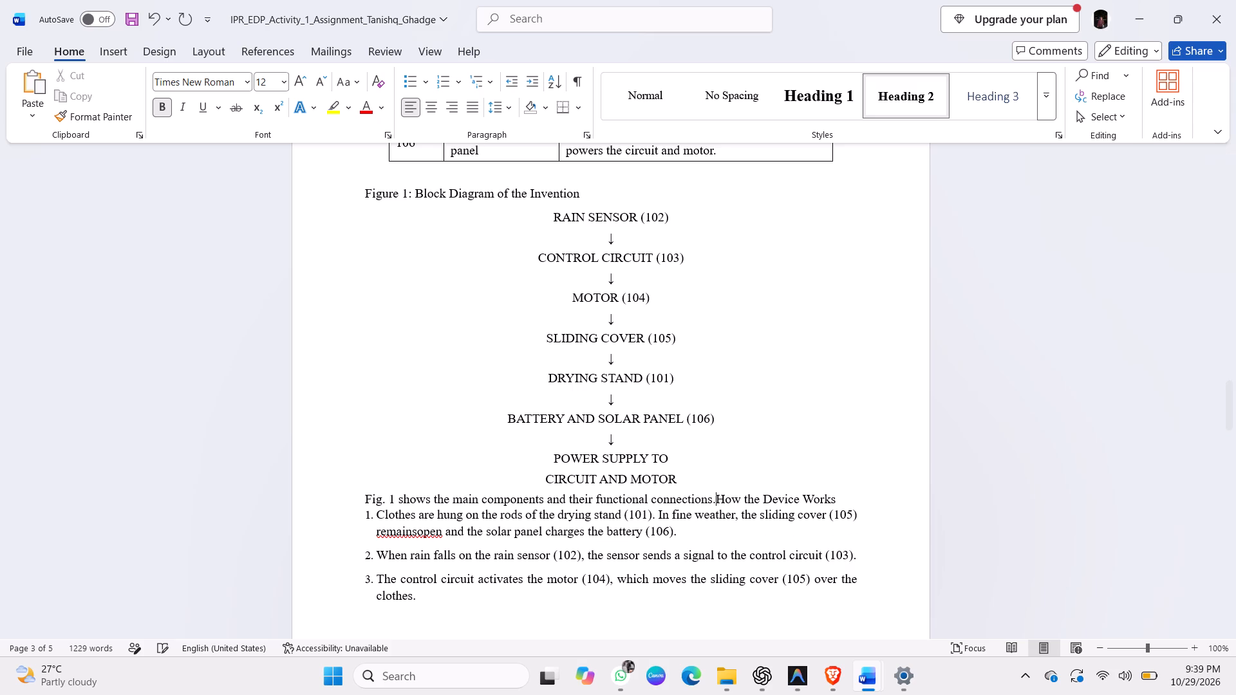
key("Return")
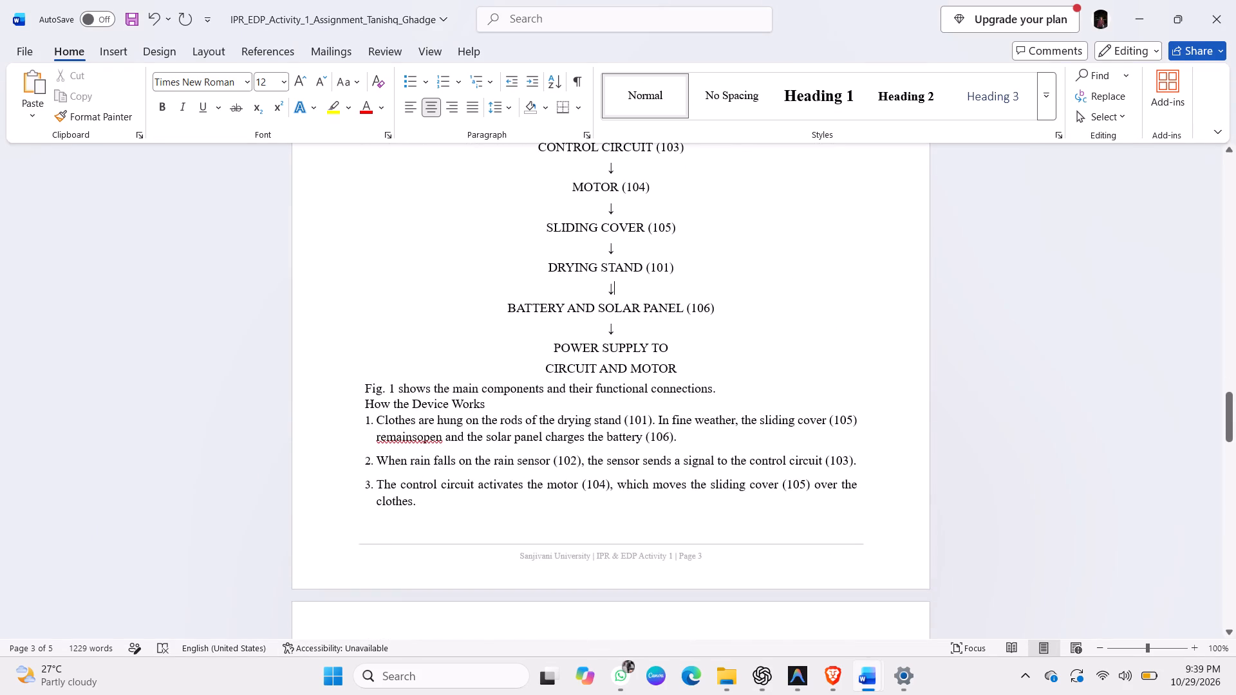
scroll(499, 327, "up", 1)
left_click_drag(366, 256, 541, 257)
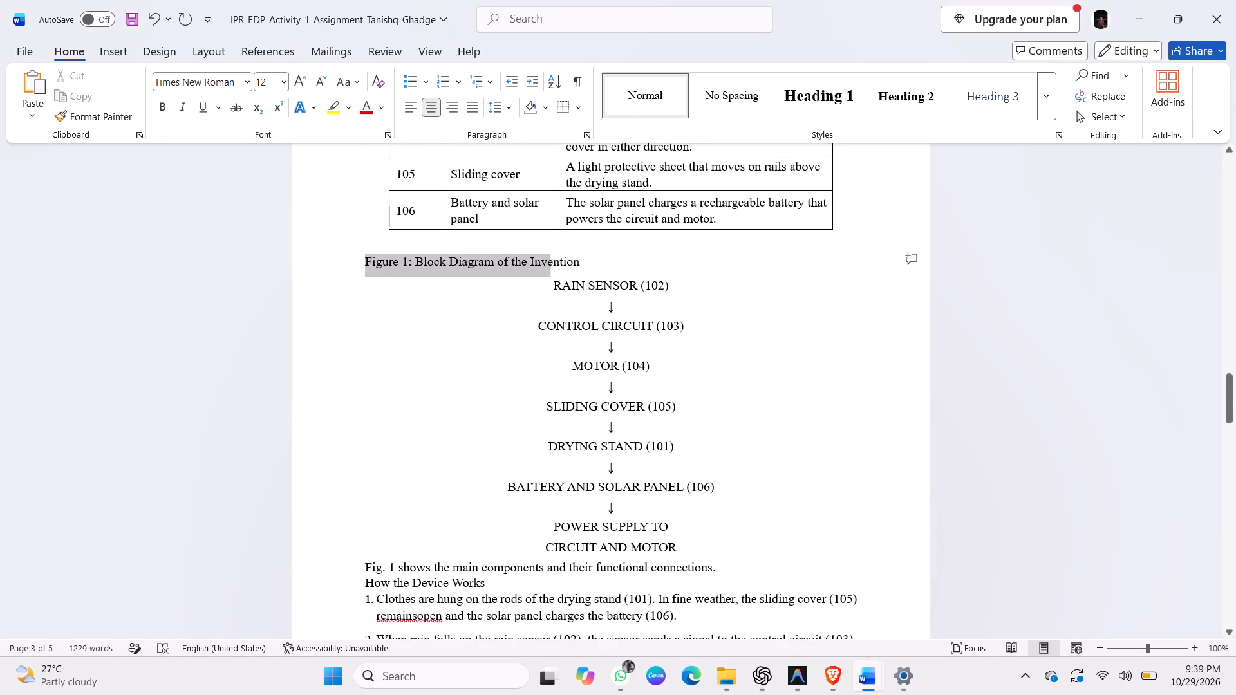
left_click_drag(541, 257, 585, 246)
left_click_drag(581, 255, 385, 262)
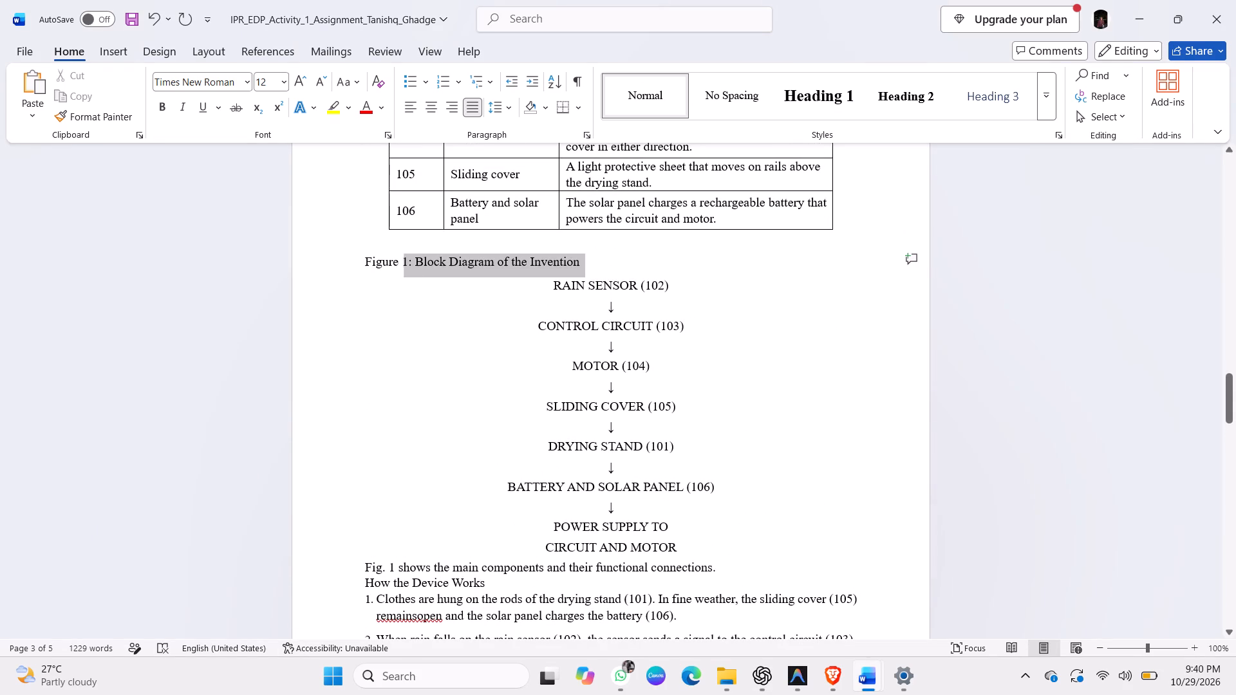
left_click_drag(385, 262, 370, 263)
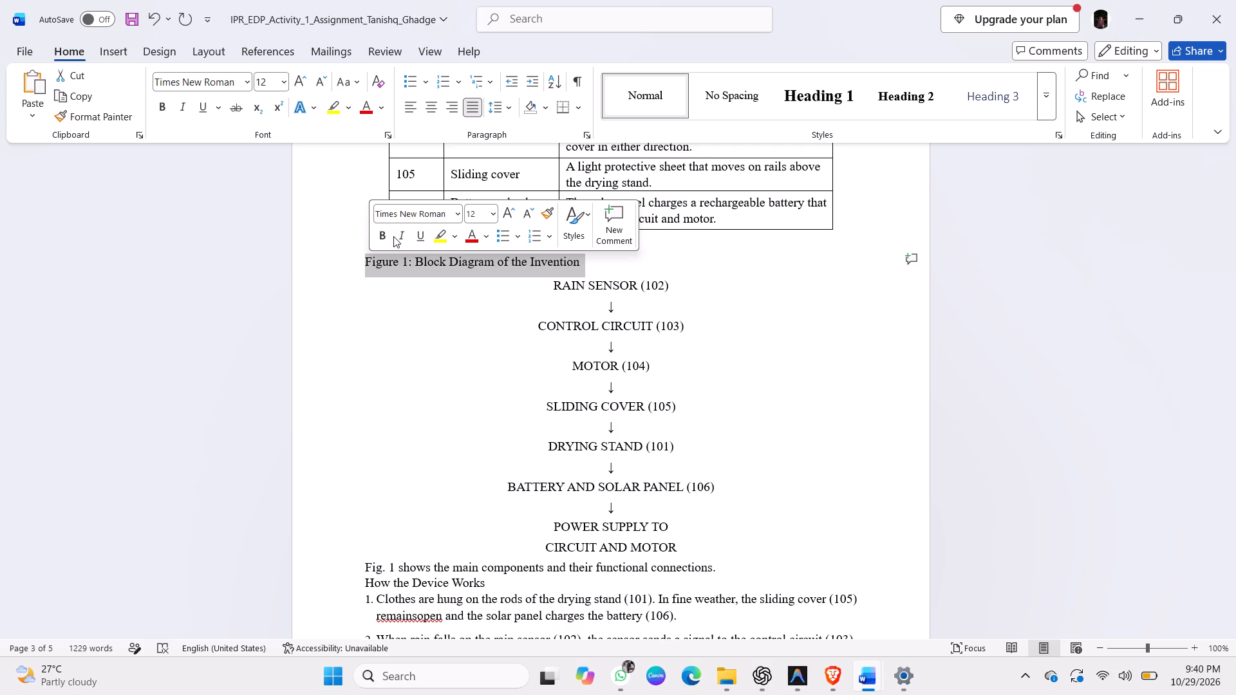
left_click(388, 236)
left_click(445, 358)
Center the caption "Fig. 1 shows the main components and their functional connections." below the diagram.
scroll(445, 358, "down", 1)
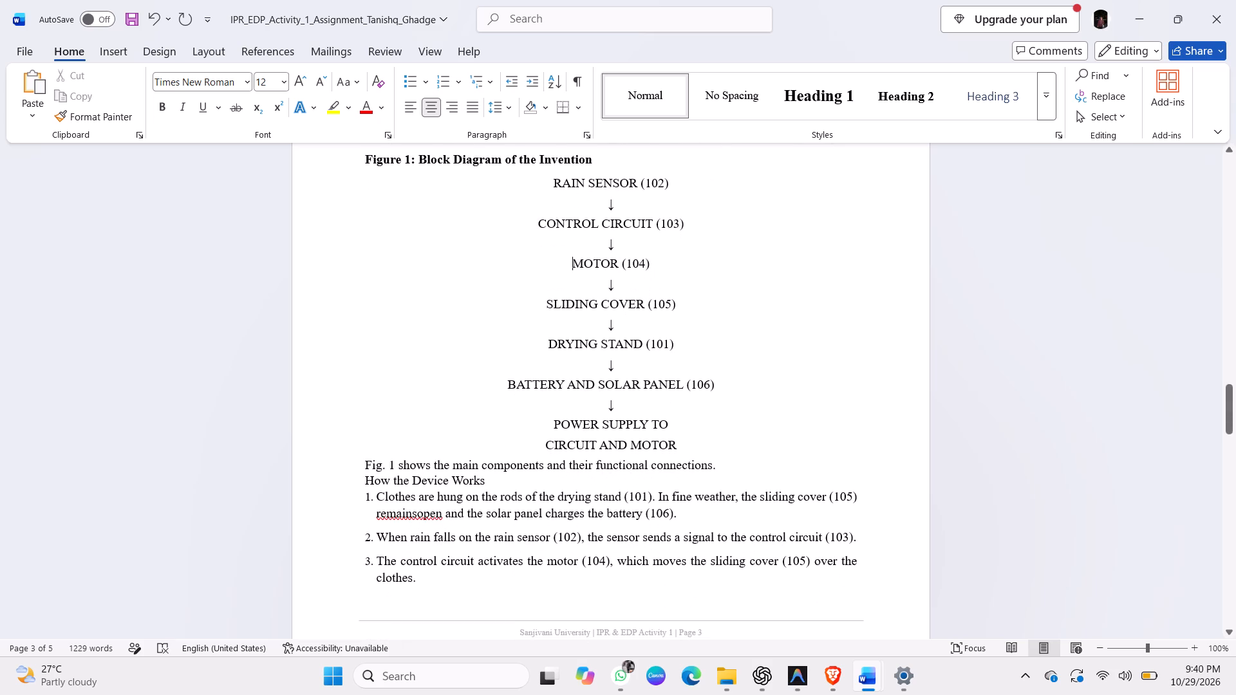
left_click_drag(365, 460, 718, 456)
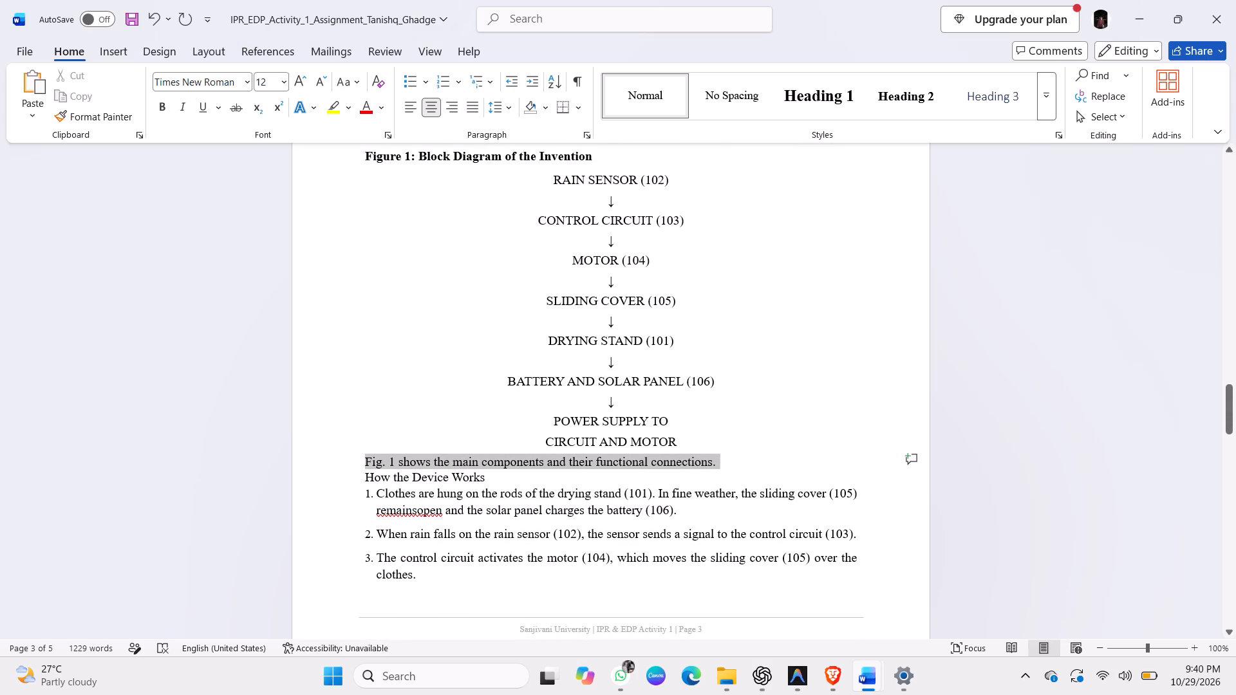
left_click_drag(718, 456, 719, 456)
left_click(436, 112)
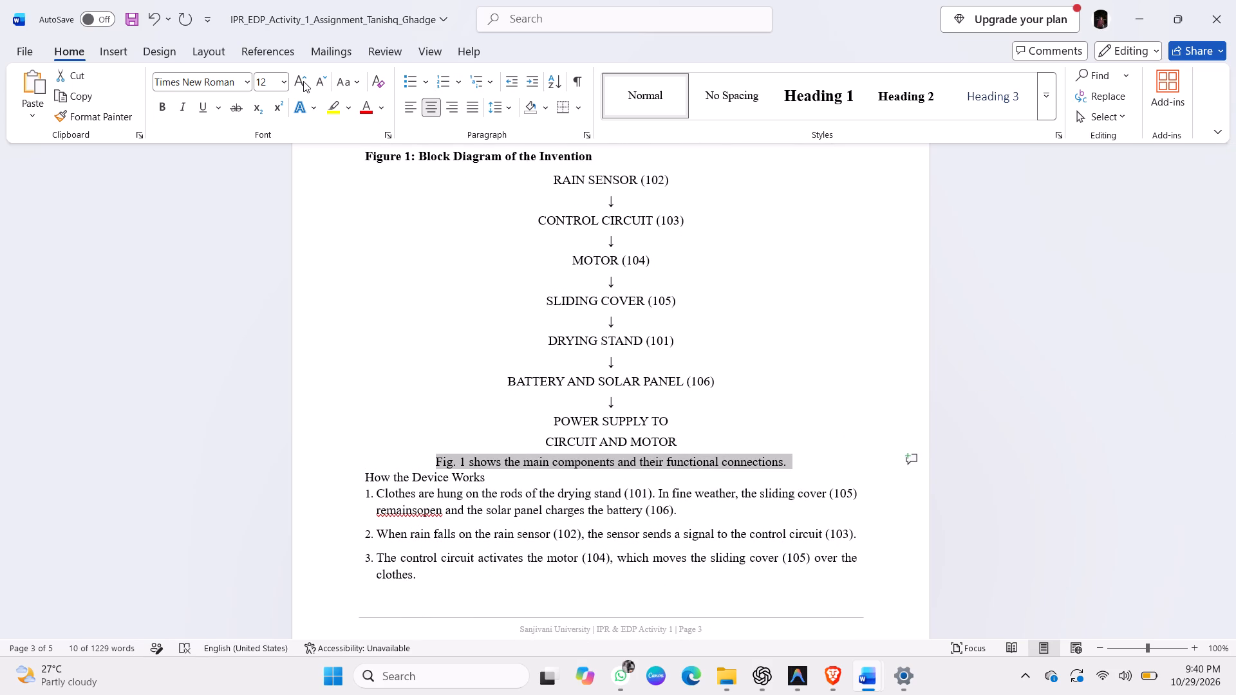
Set the font size of the Fig. 1 caption below the block diagram to 13.
left_click(276, 83)
type("13")
key("Return")
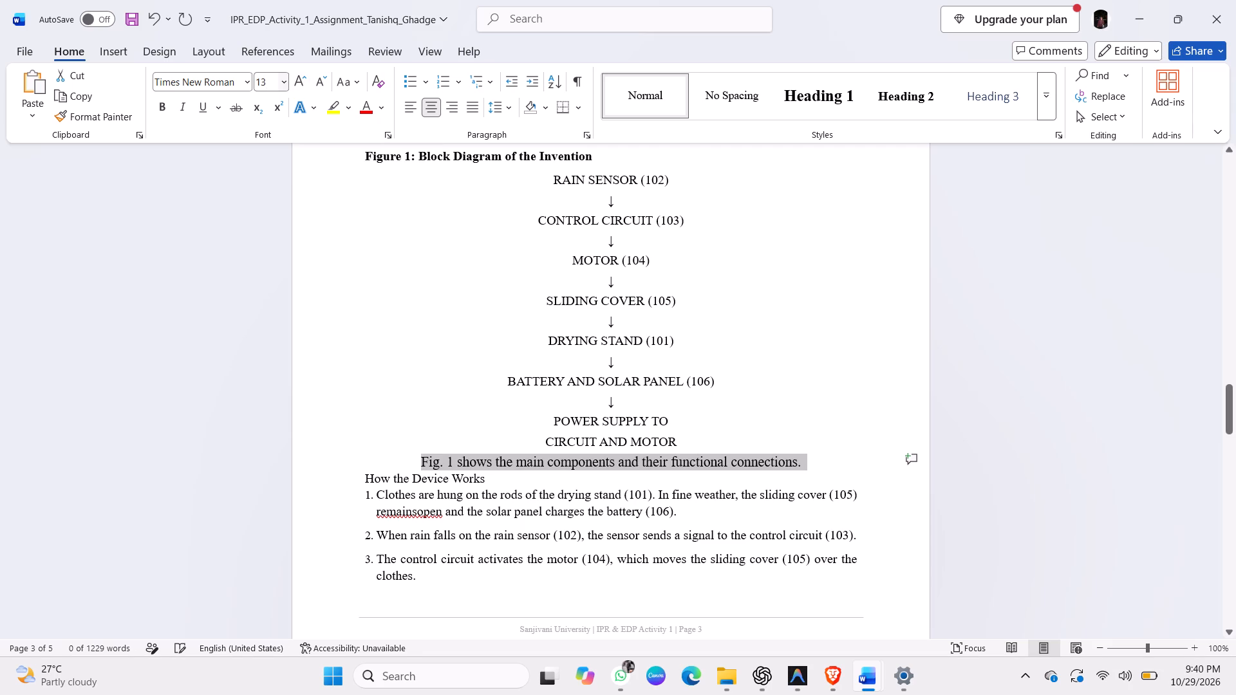
left_click(553, 180)
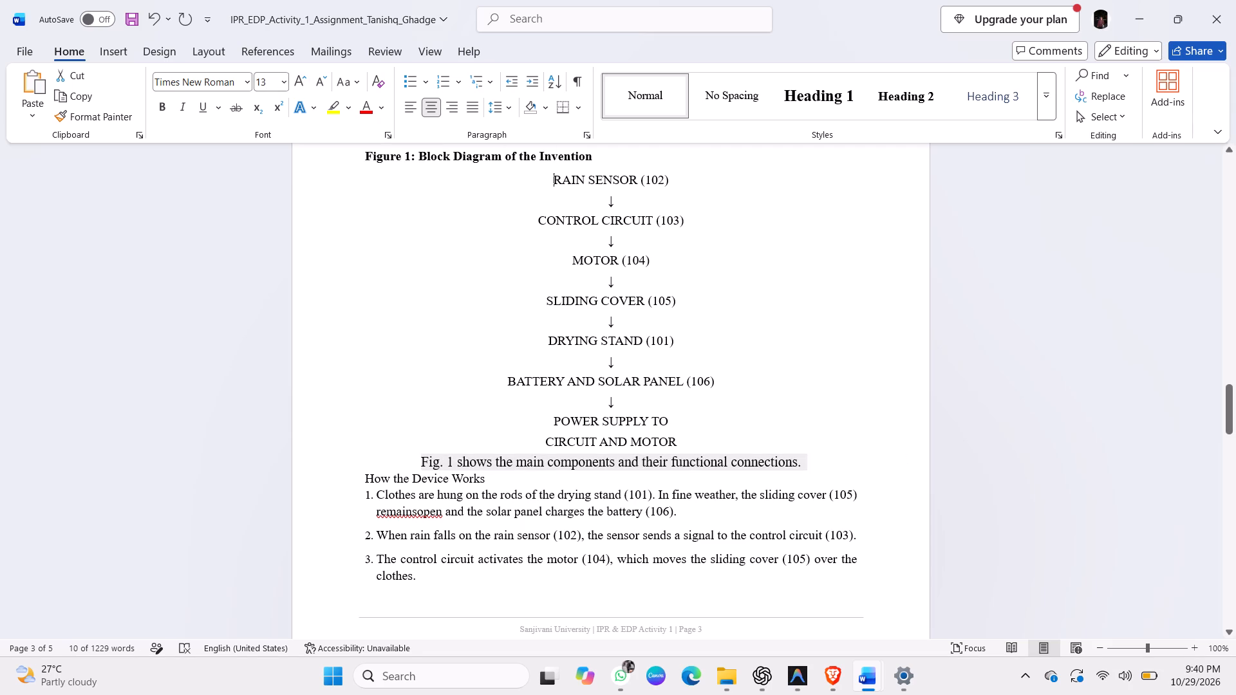
left_click_drag(553, 180, 595, 243)
left_click(595, 243)
Insert blank lines before "How the Device Works" to move that heading to the start of page 4.
scroll(595, 243, "down", 1)
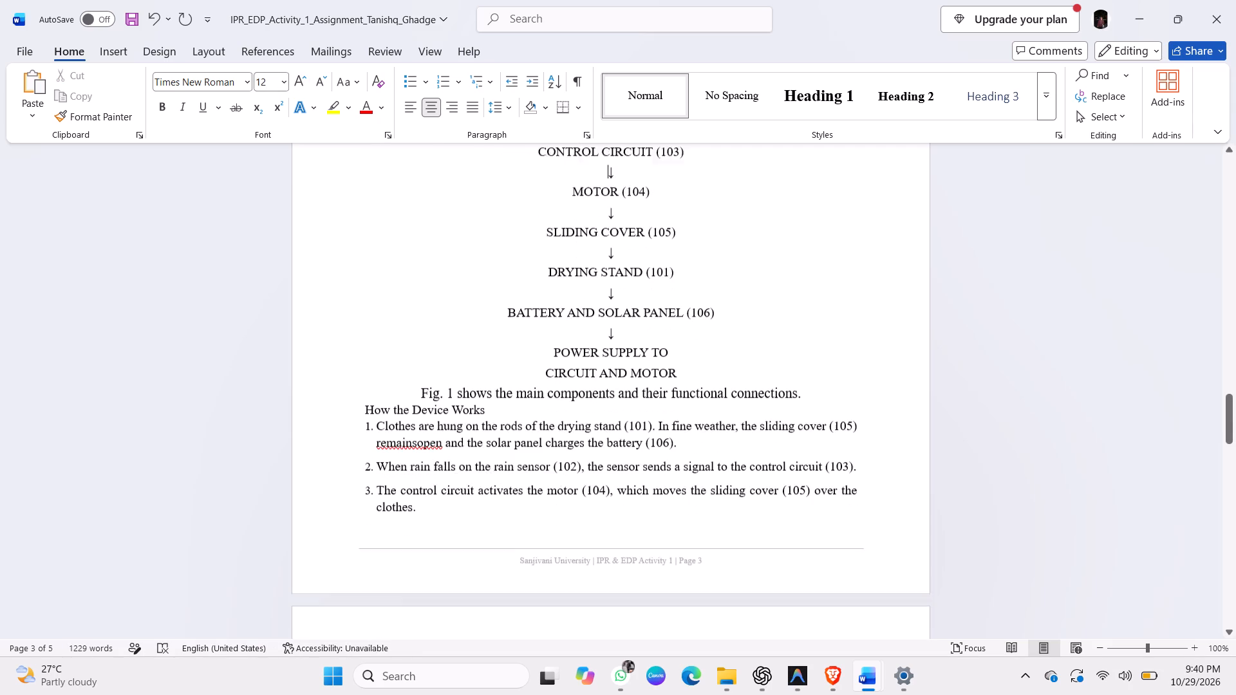
scroll(595, 243, "down", 1)
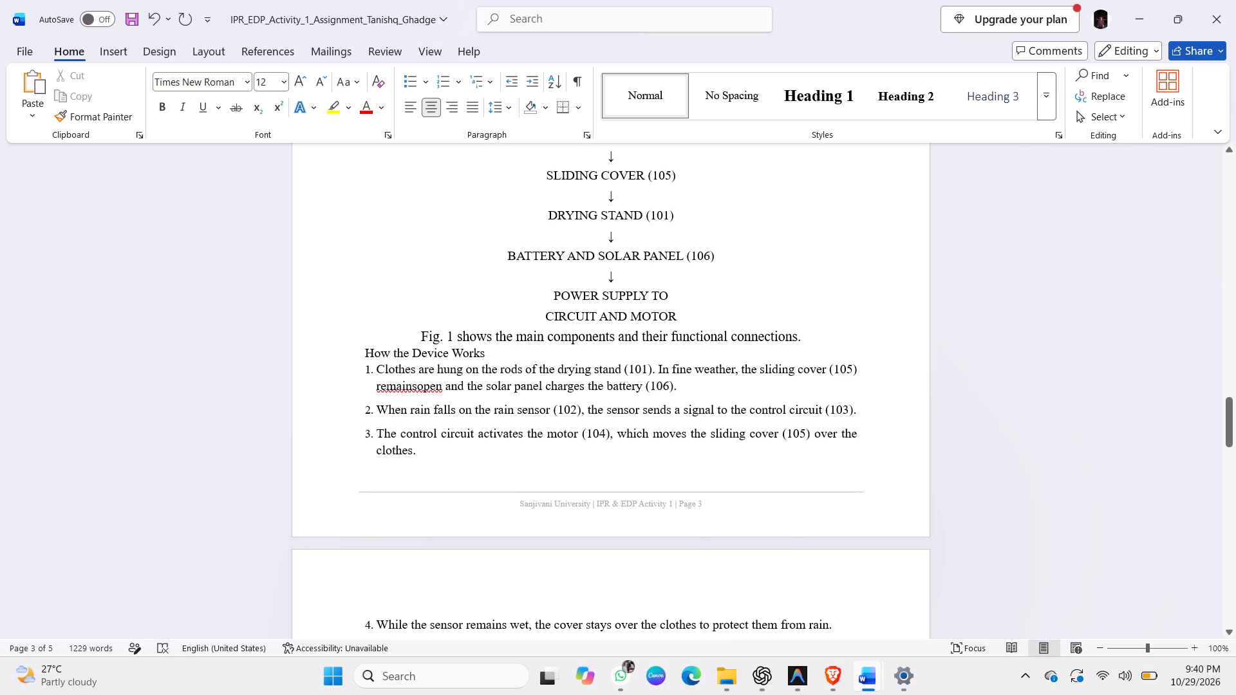
left_click(366, 352)
key("Return")
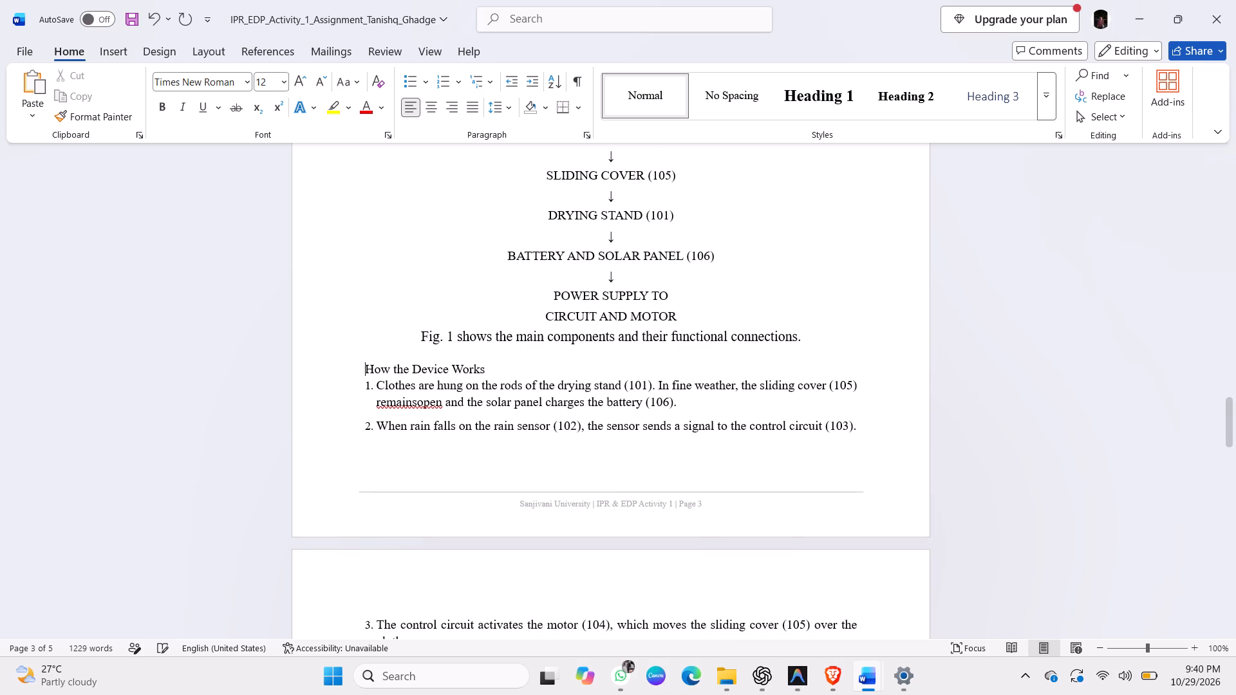
scroll(366, 352, "down", 2)
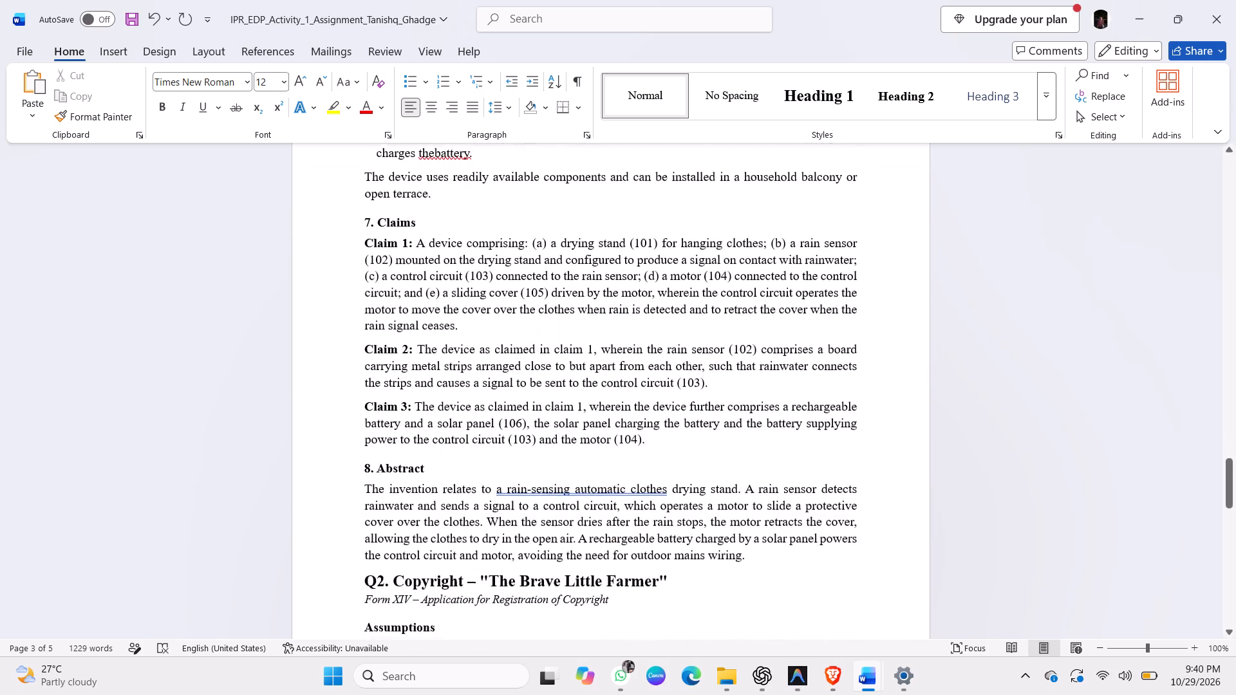
scroll(366, 352, "down", 2)
key("Return")
key("Return")
key("Return")
key("Return")
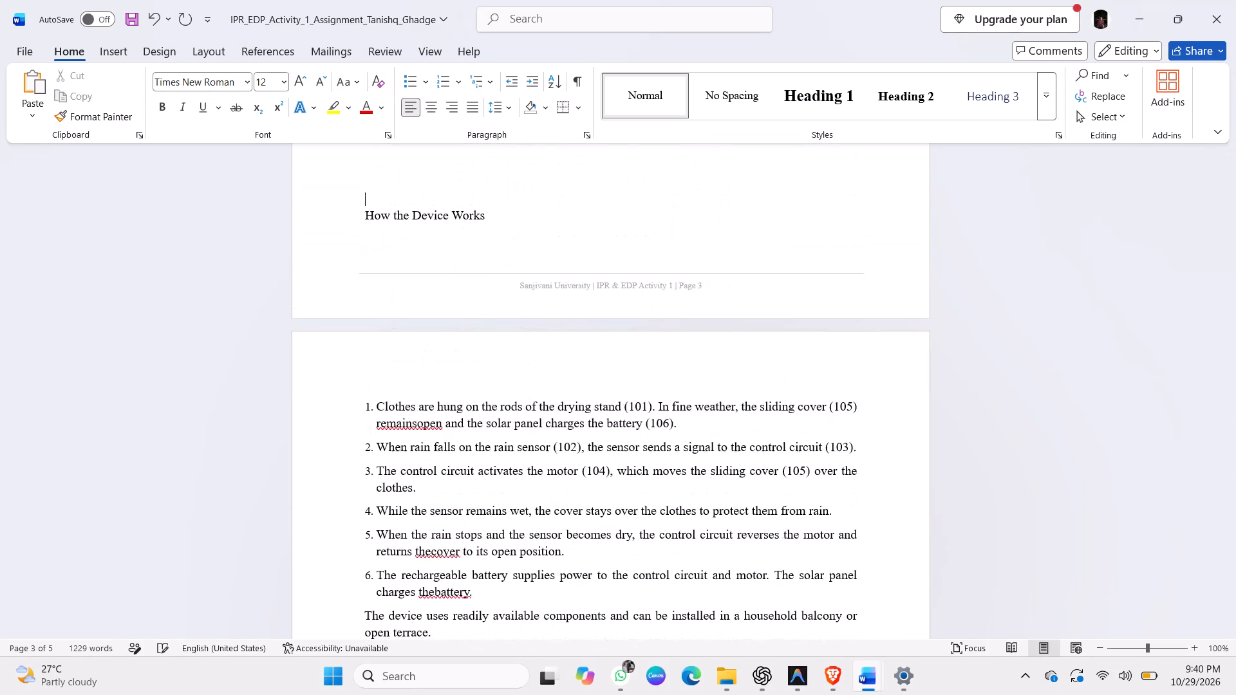
key("Return")
key("Return")
Make the "How the Device Works" heading bold.
scroll(366, 352, "down", 2)
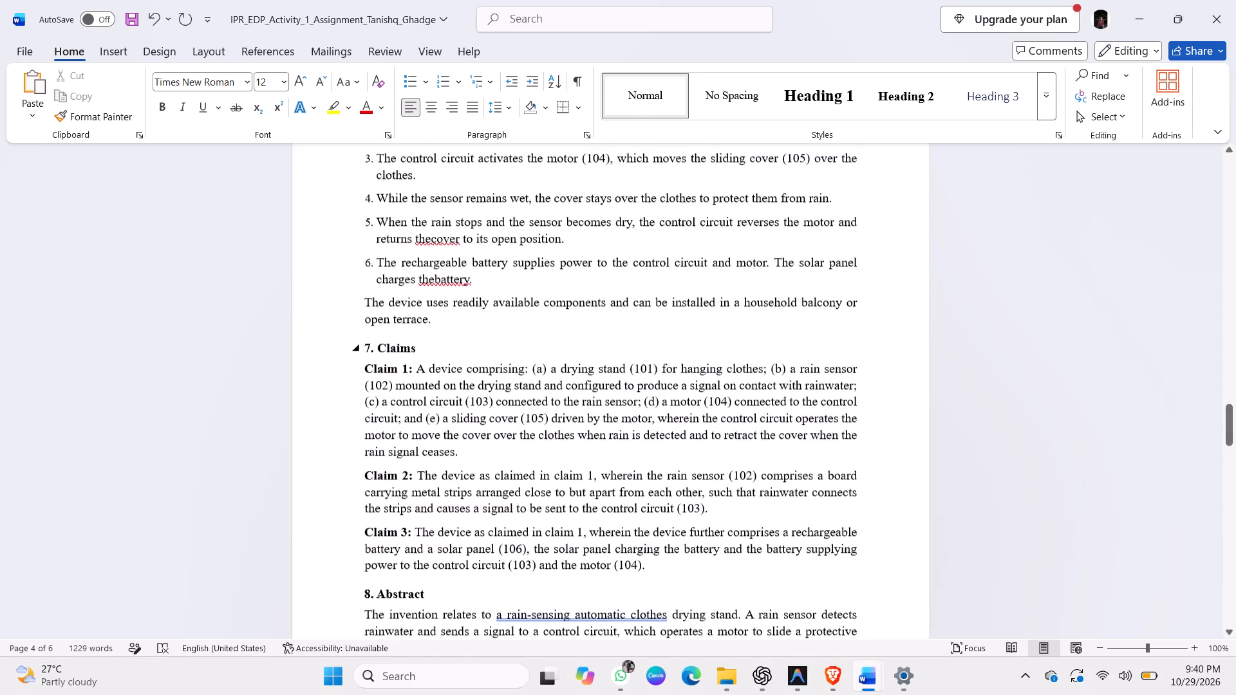
scroll(366, 352, "up", 1)
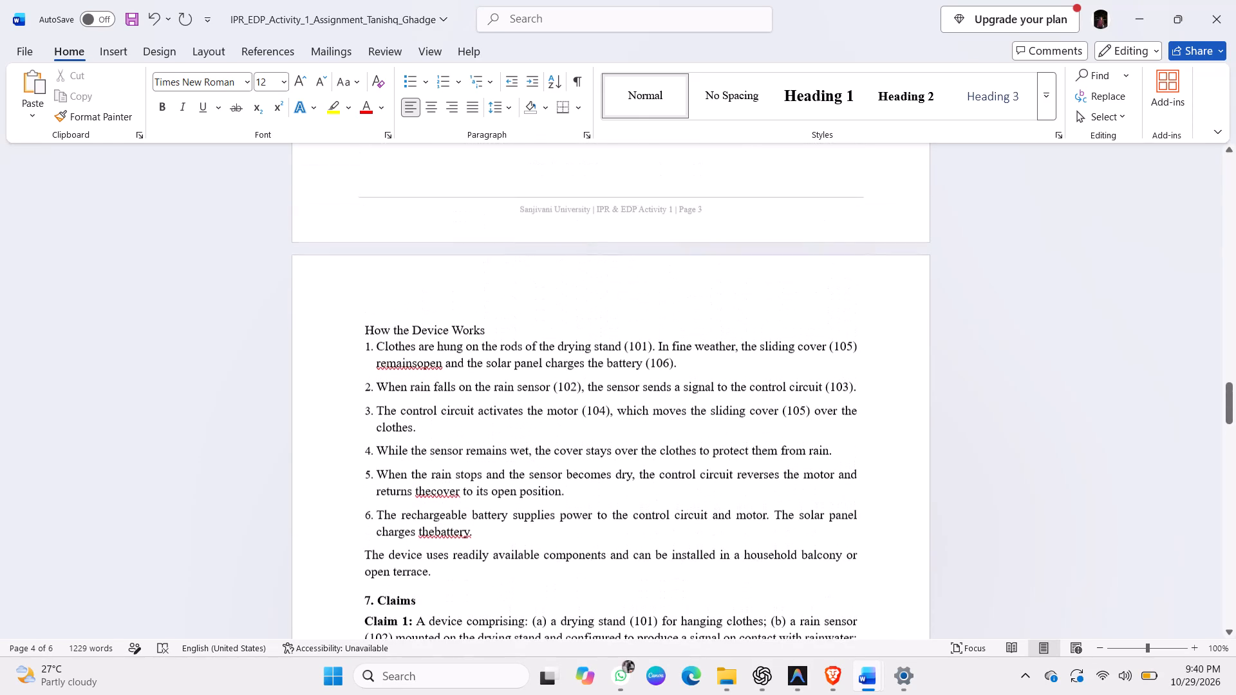
left_click_drag(354, 327, 436, 333)
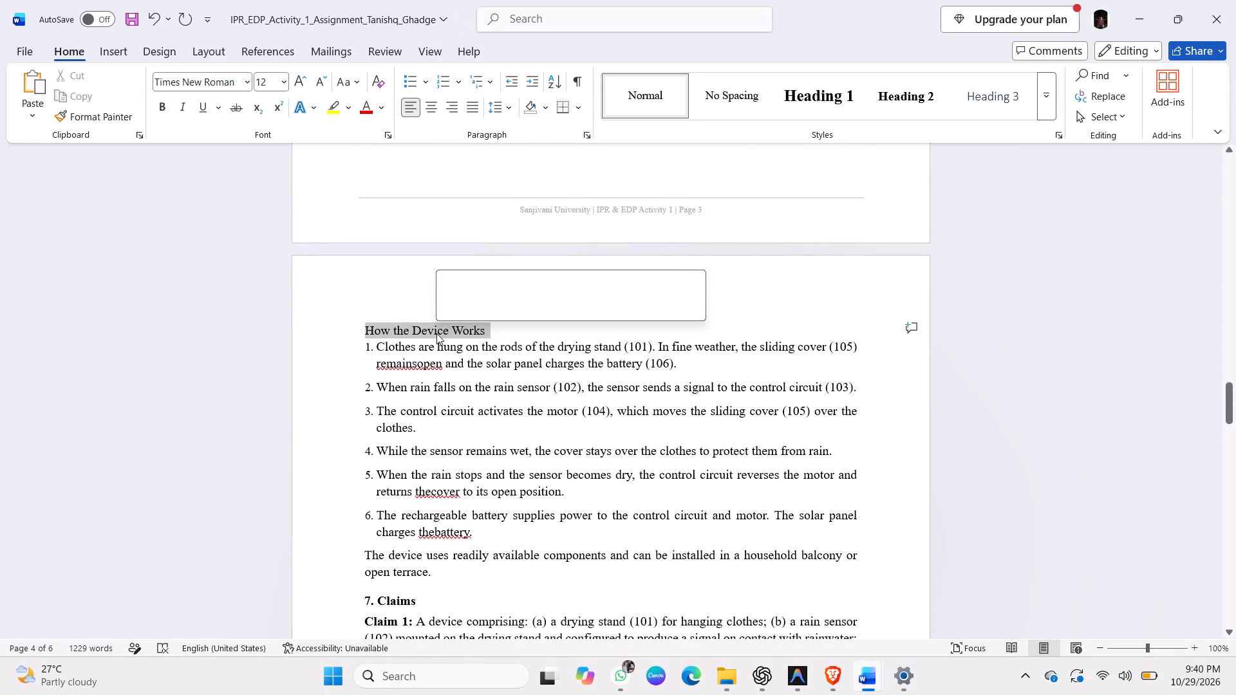
left_click(447, 297)
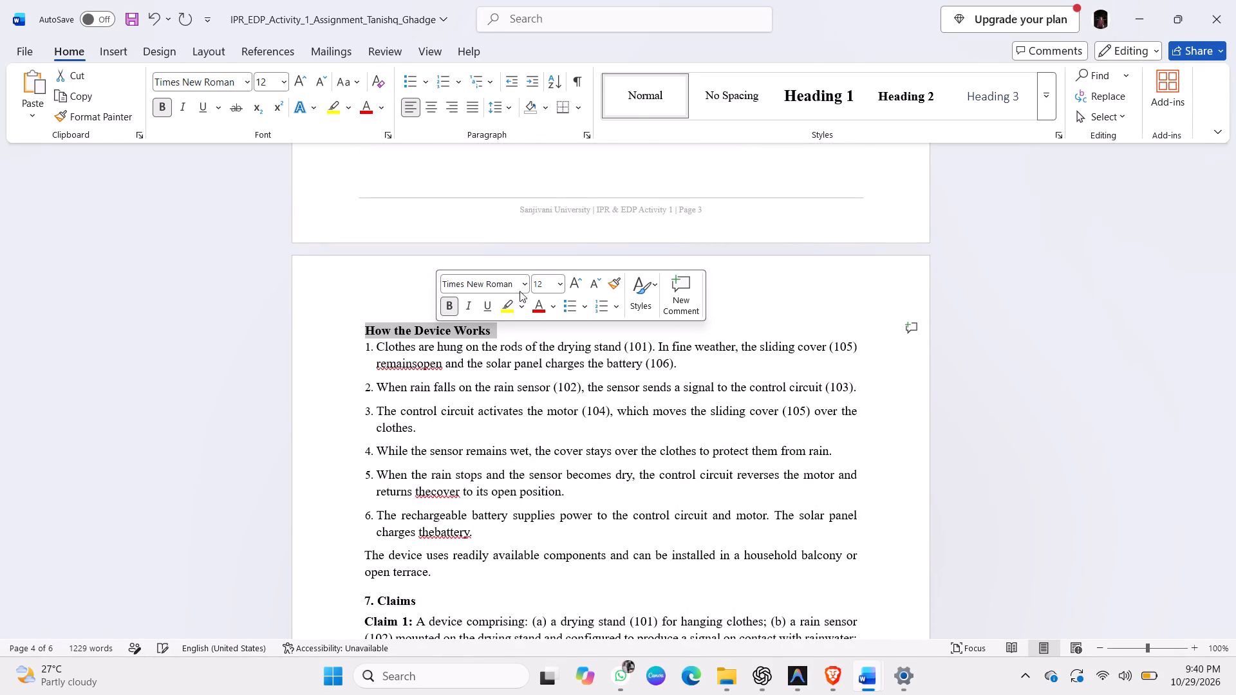
left_click(468, 433)
Join the "7. Claims" heading to the preceding paragraph and split it back onto its own line as Normal text.
scroll(468, 433, "down", 3)
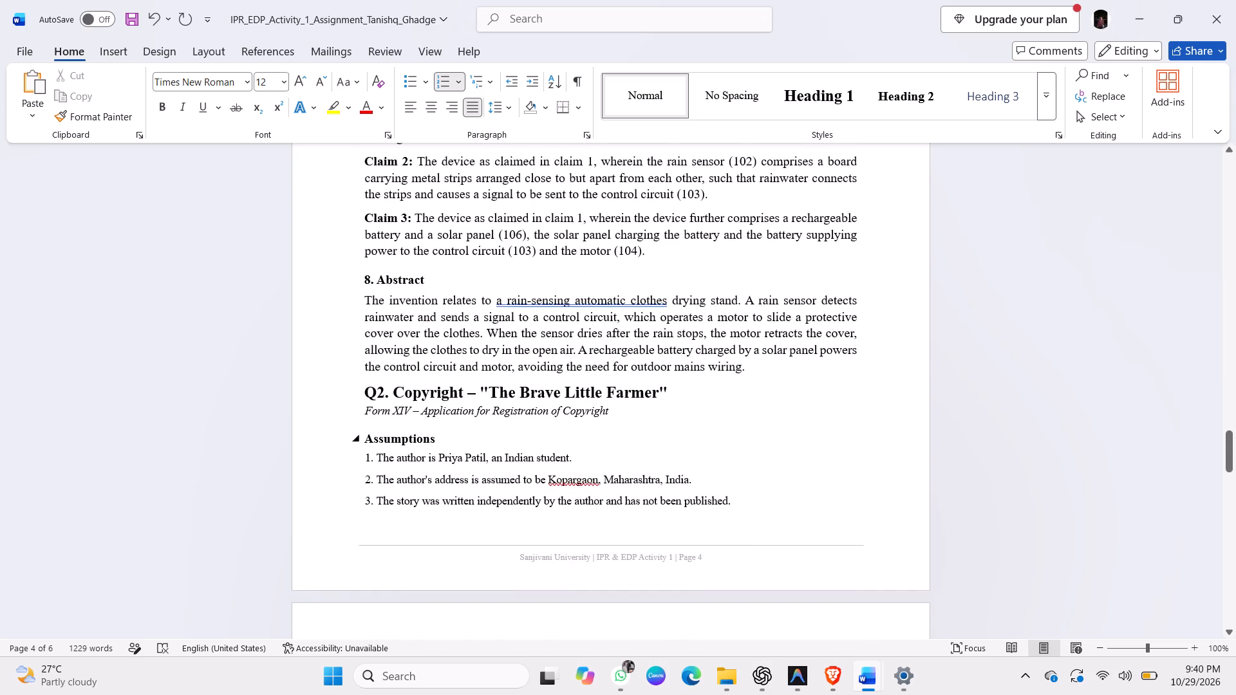
scroll(466, 443, "up", 2)
left_click(364, 437)
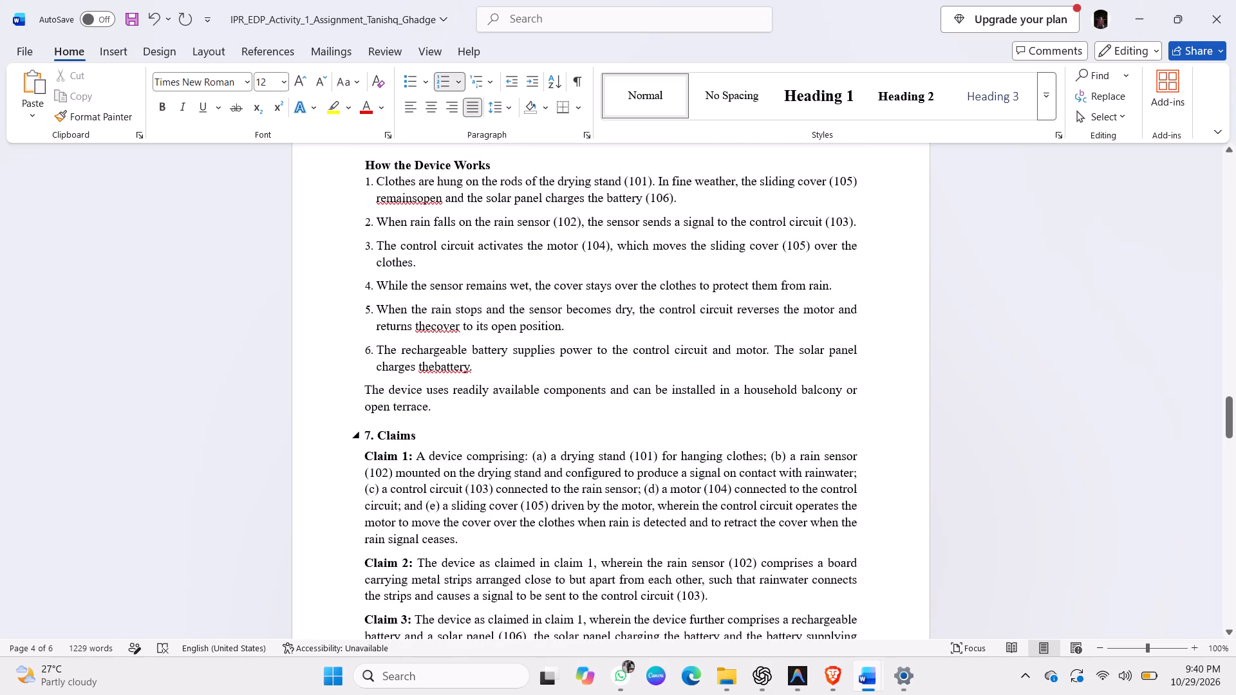
key("BackSpace")
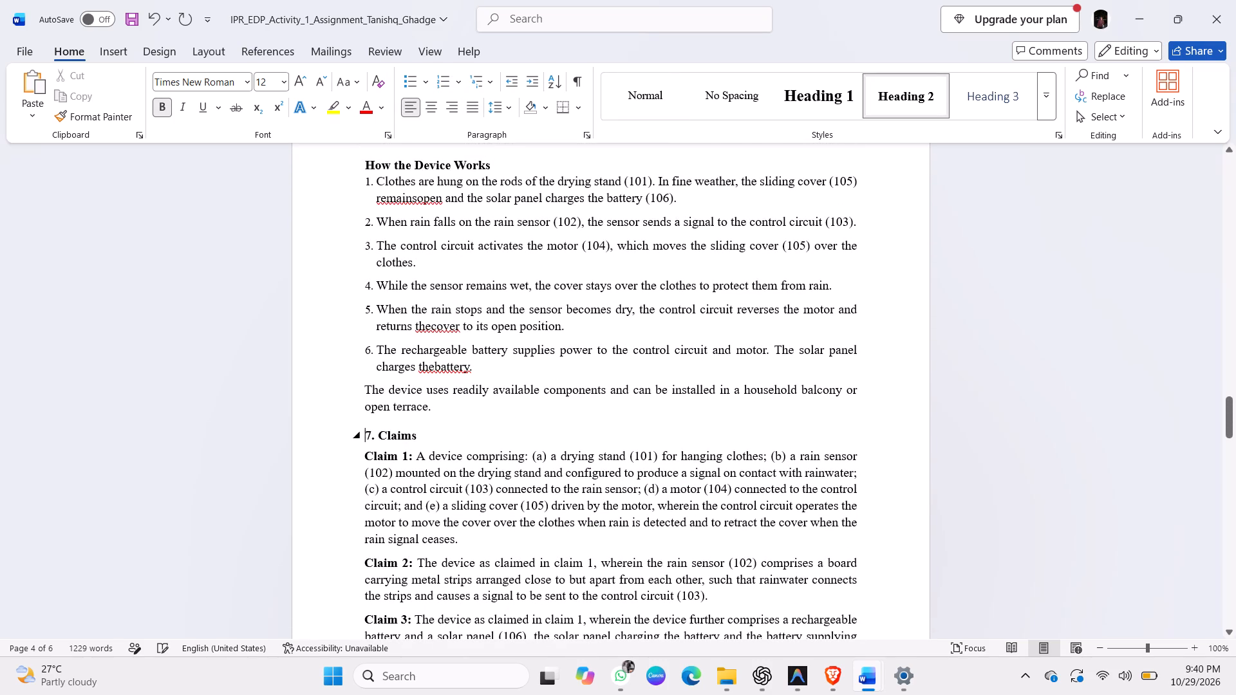
key("BackSpace")
key("Return")
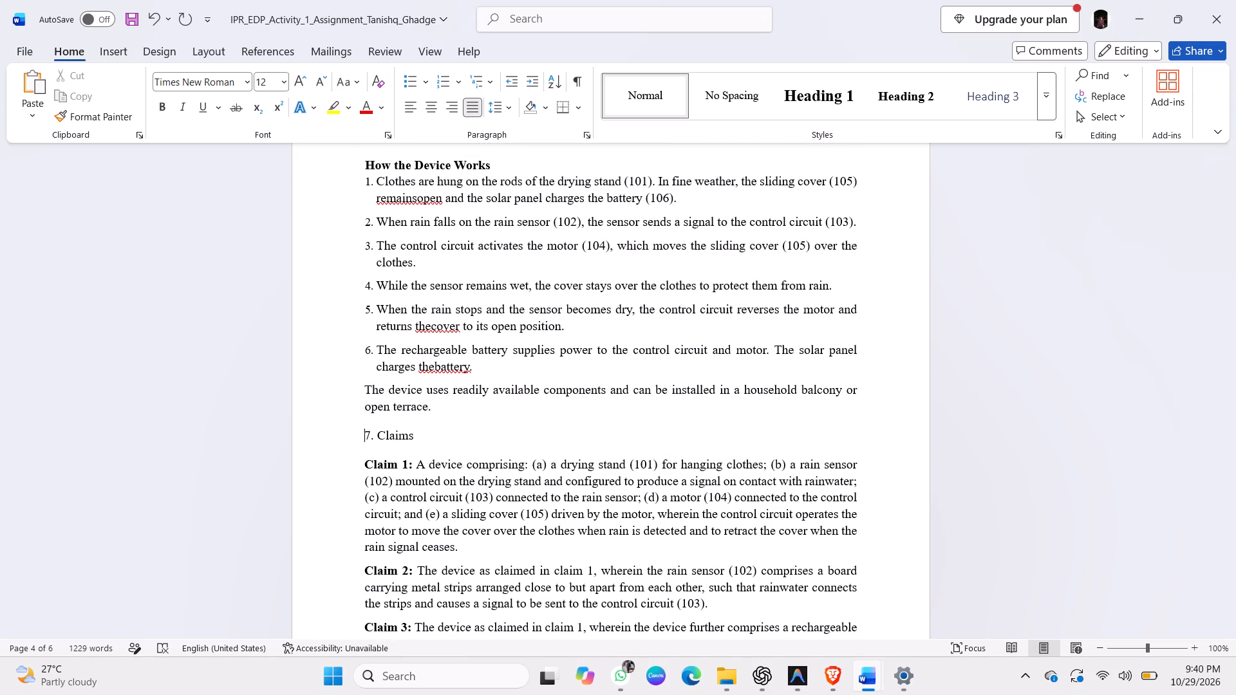
Format the "7. Claims" line as bold with font size 13.
left_click_drag(363, 442, 415, 435)
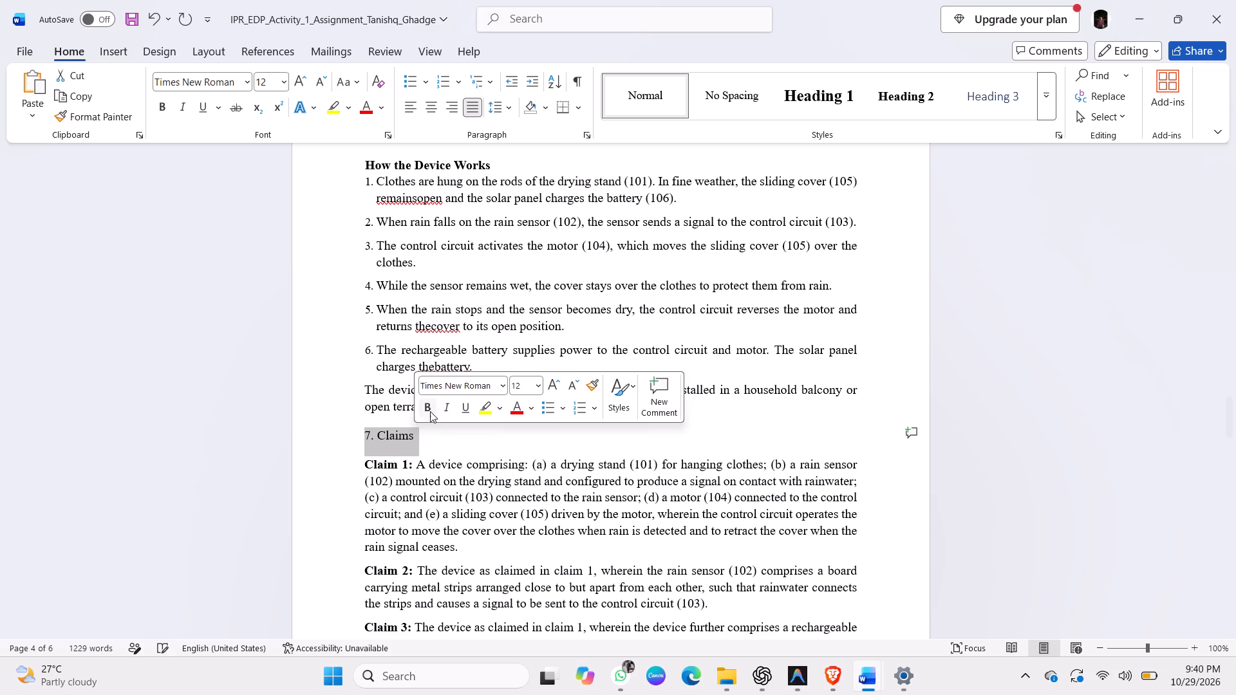
left_click(429, 411)
left_click(514, 382)
type("13")
key("Return")
left_click(501, 448)
Join the "8. Abstract" heading to the Claim 3 paragraph and split it back onto its own line as Normal text.
scroll(501, 448, "down", 1)
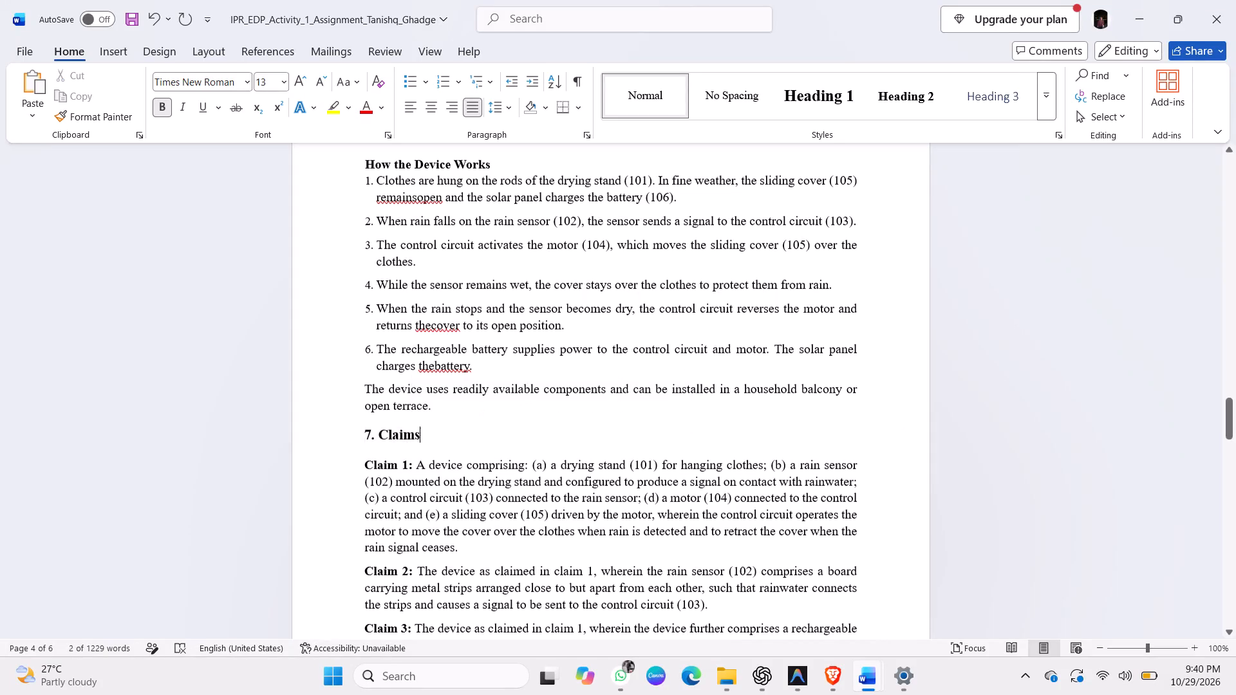
scroll(501, 448, "down", 1)
scroll(493, 456, "up", 2)
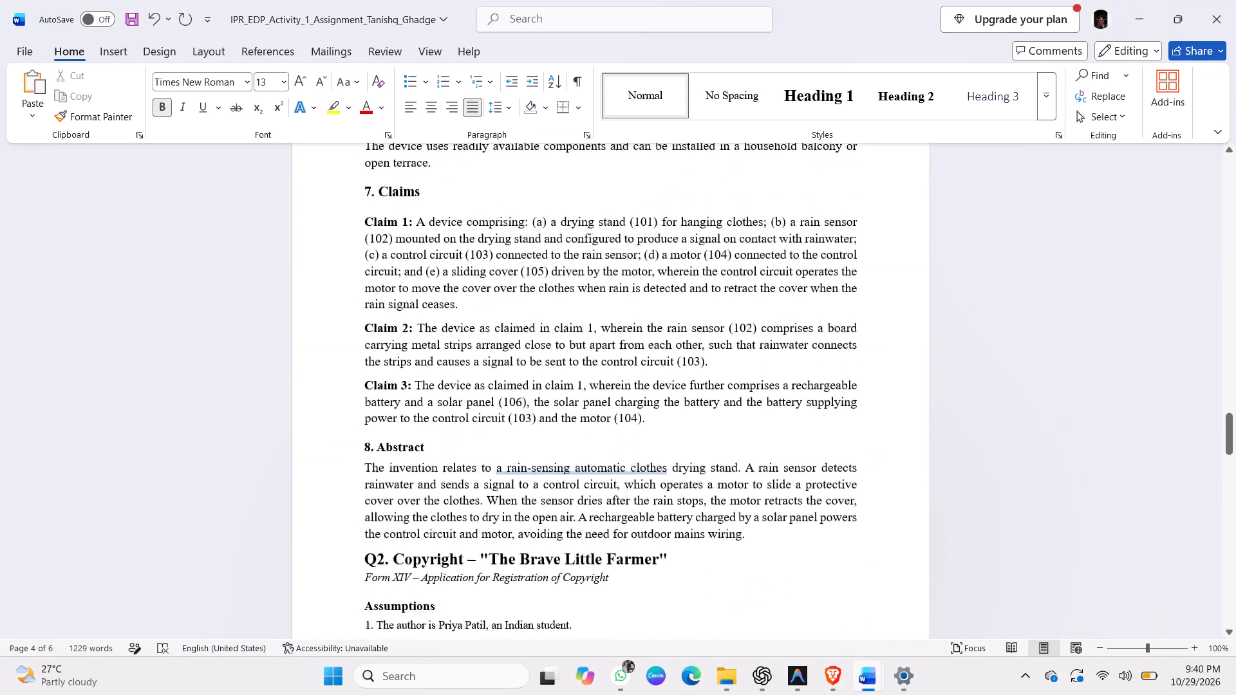
scroll(493, 456, "up", 1)
left_click(360, 521)
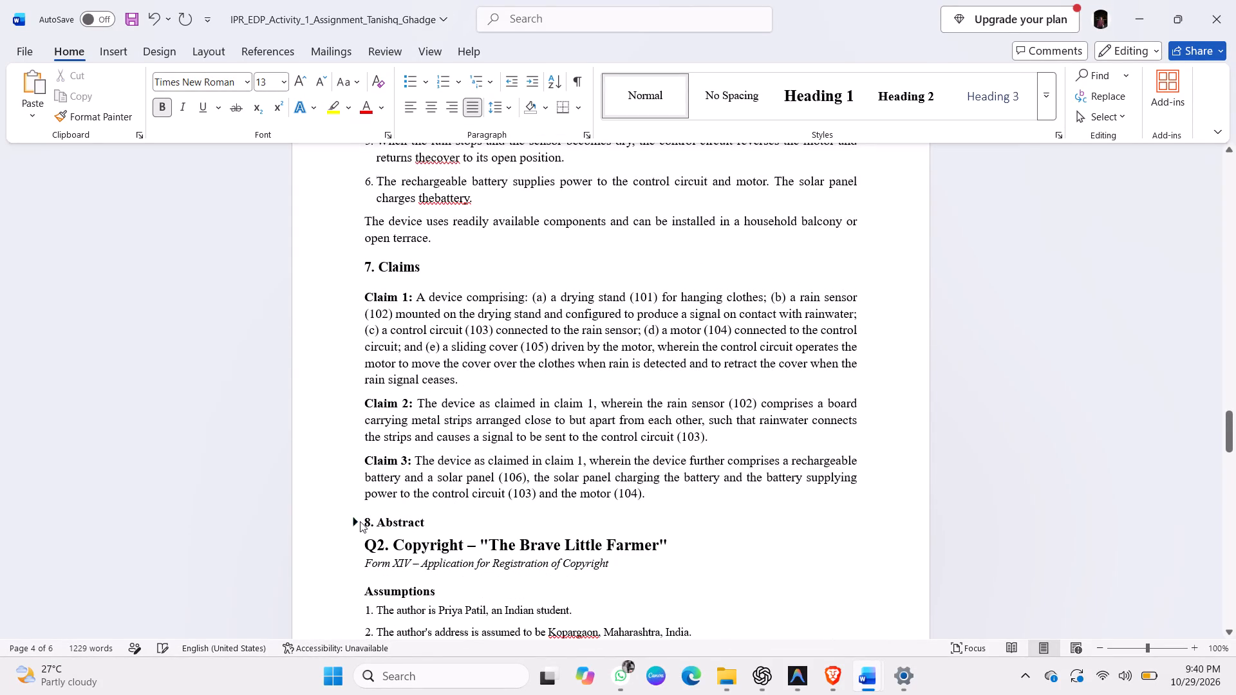
left_click(363, 521)
key("BackSpace")
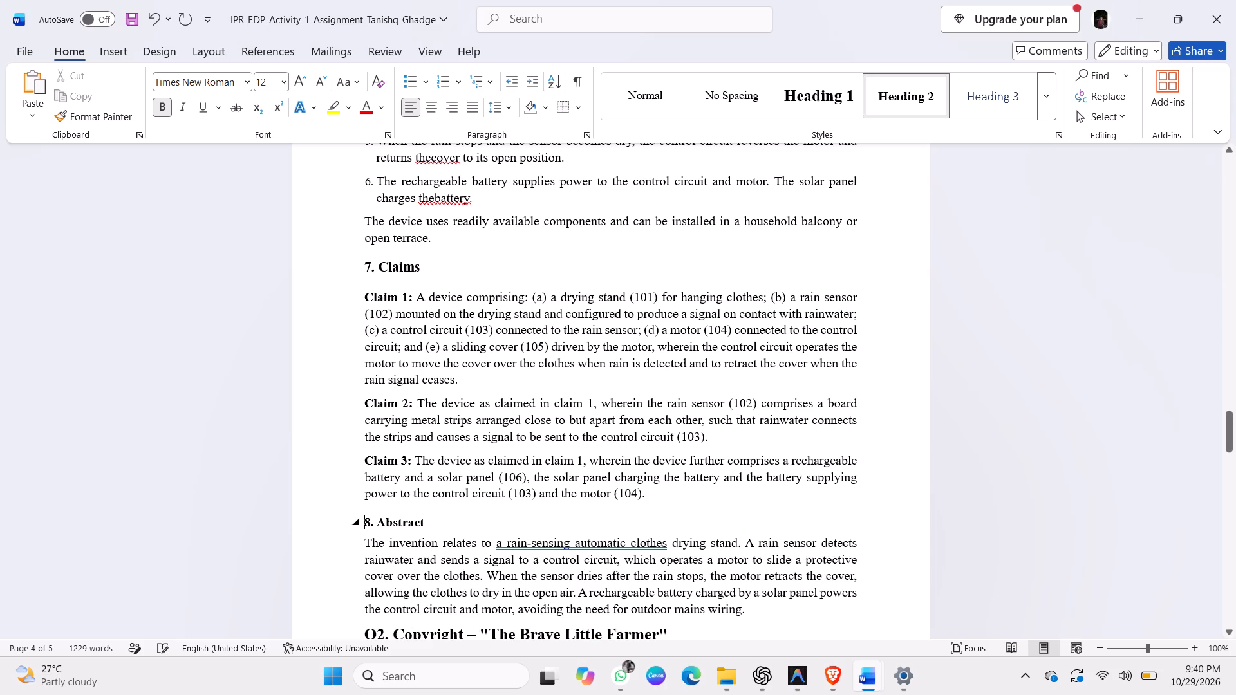
key("BackSpace")
key("BackSpace")
key("Return")
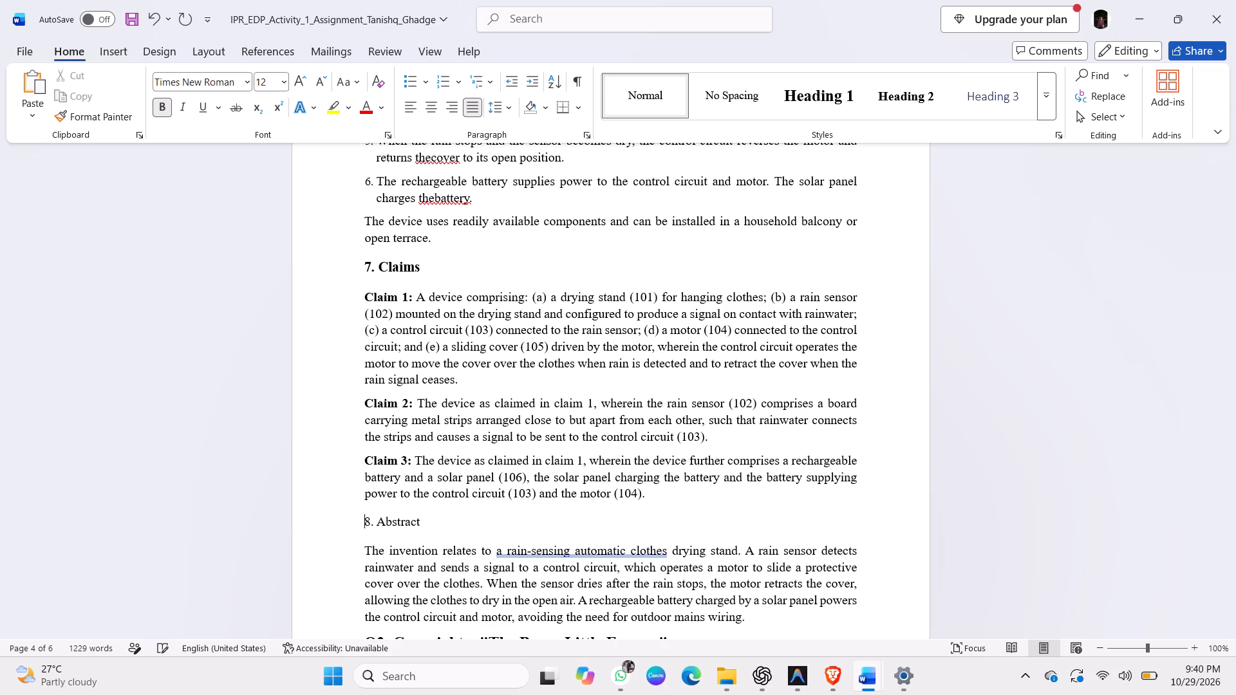
Format the "8. Abstract" line as bold with font size 13.
left_click_drag(362, 527, 417, 521)
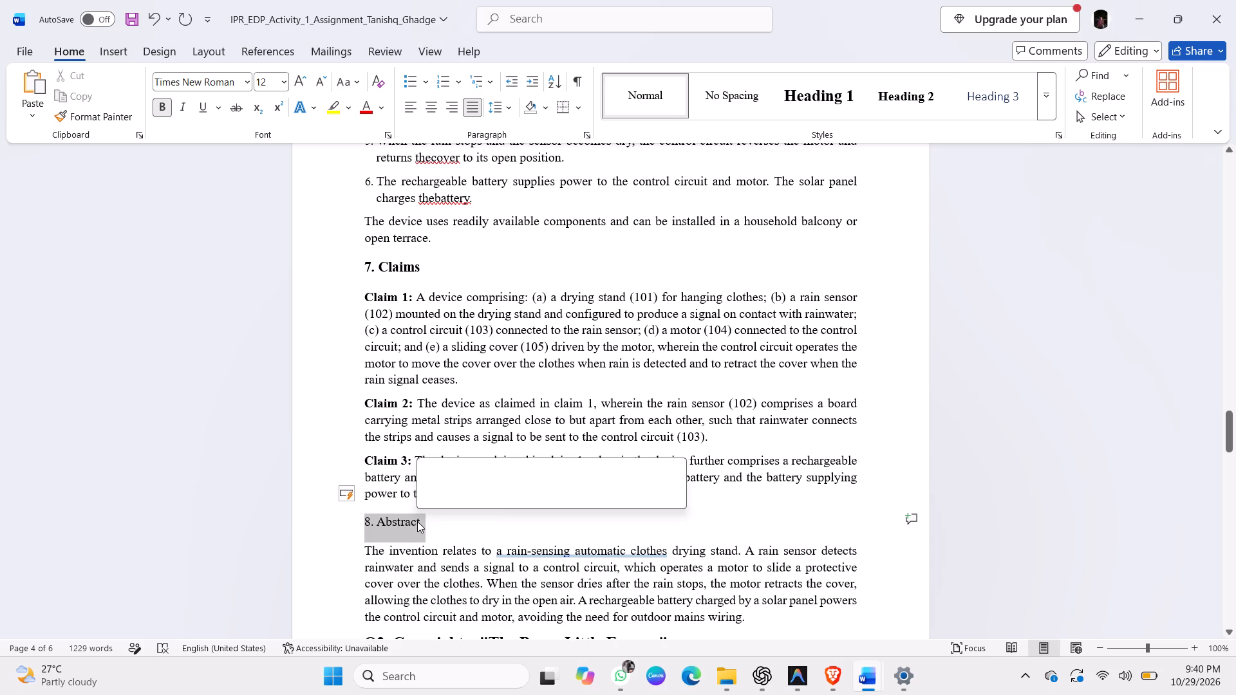
left_click(427, 492)
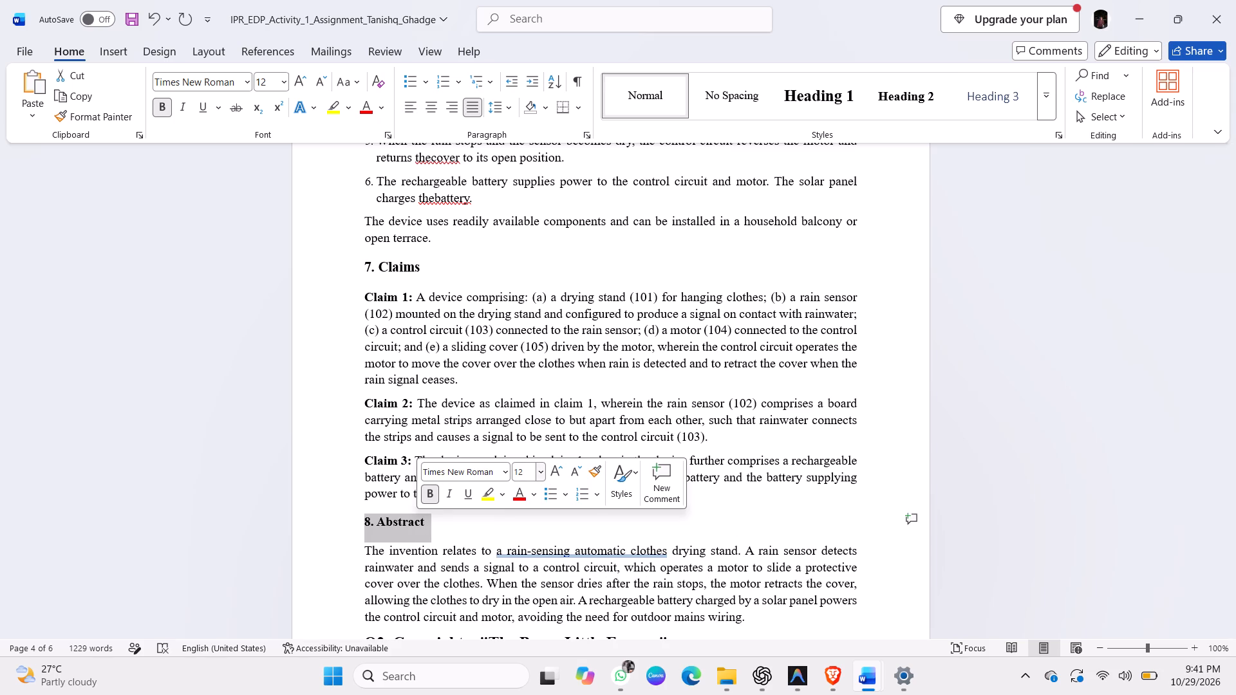
left_click(527, 474)
type("13")
key("Return")
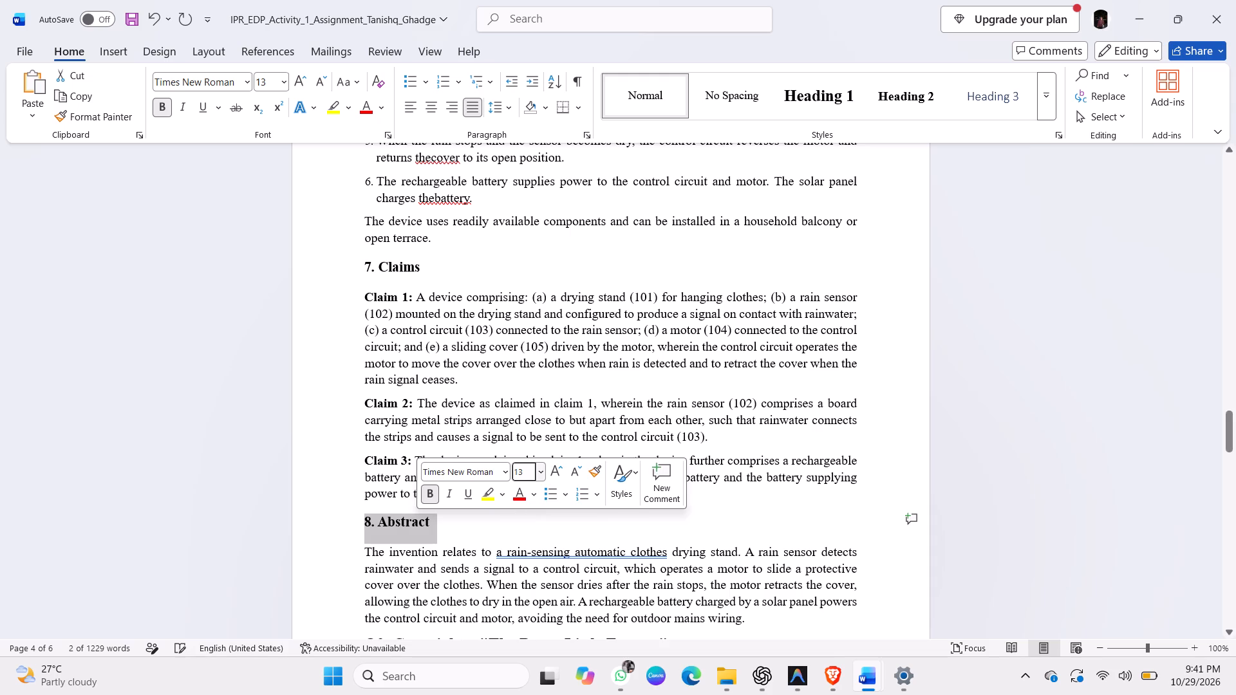
left_click(516, 554)
Convert the "Q2. Copyright – "The Brave Little Farmer"" heading to Normal text and move it to the start of page 5 with blank lines.
scroll(516, 554, "down", 1)
left_click(363, 444)
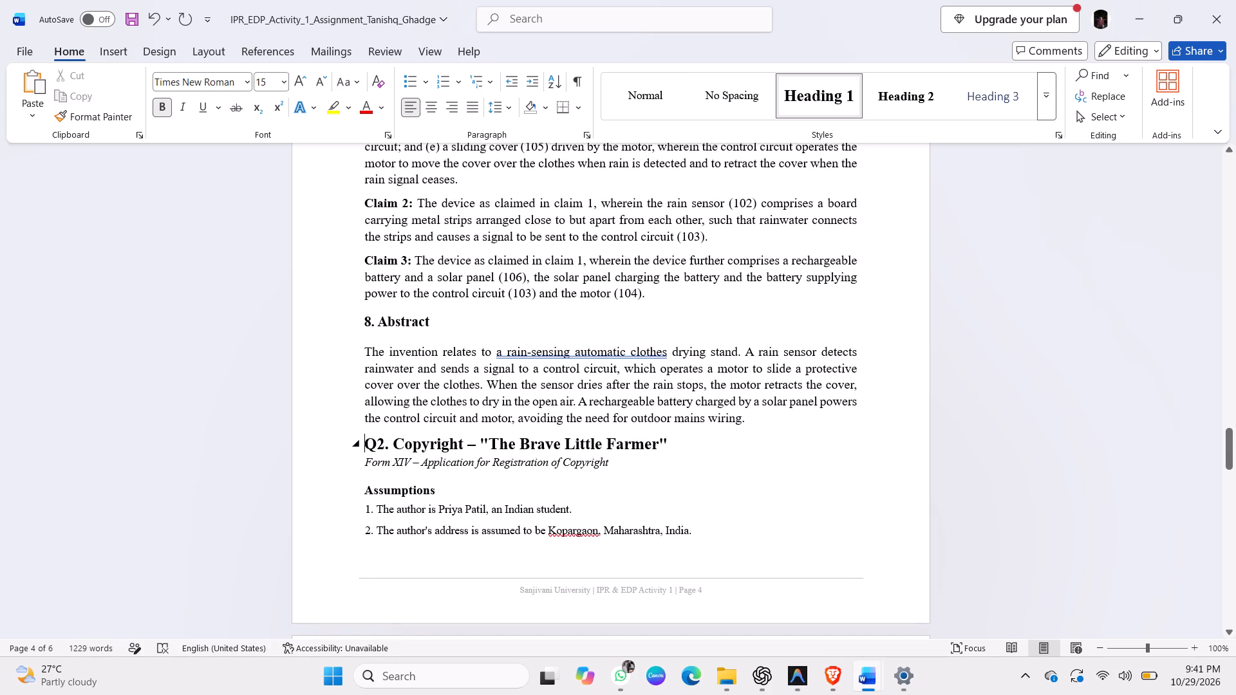
key("BackSpace")
key("BackSpace")
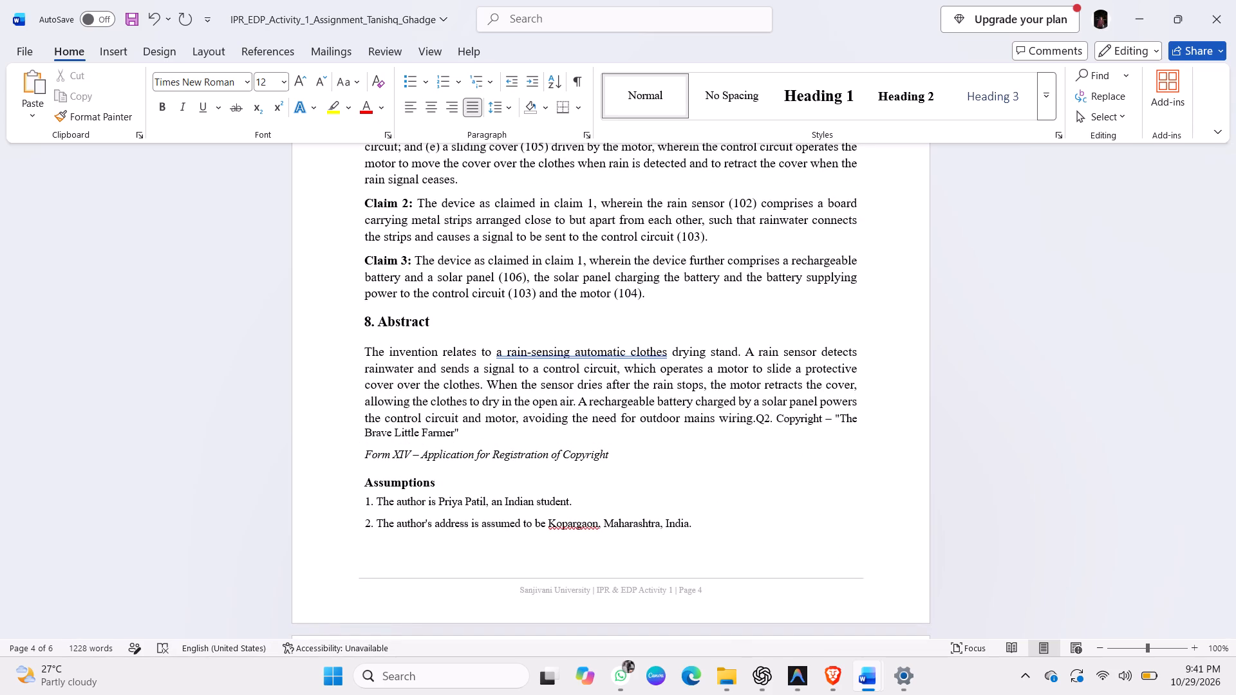
key("Return")
key("Return")
key("Return")
key("Return")
key("Return")
key("Return")
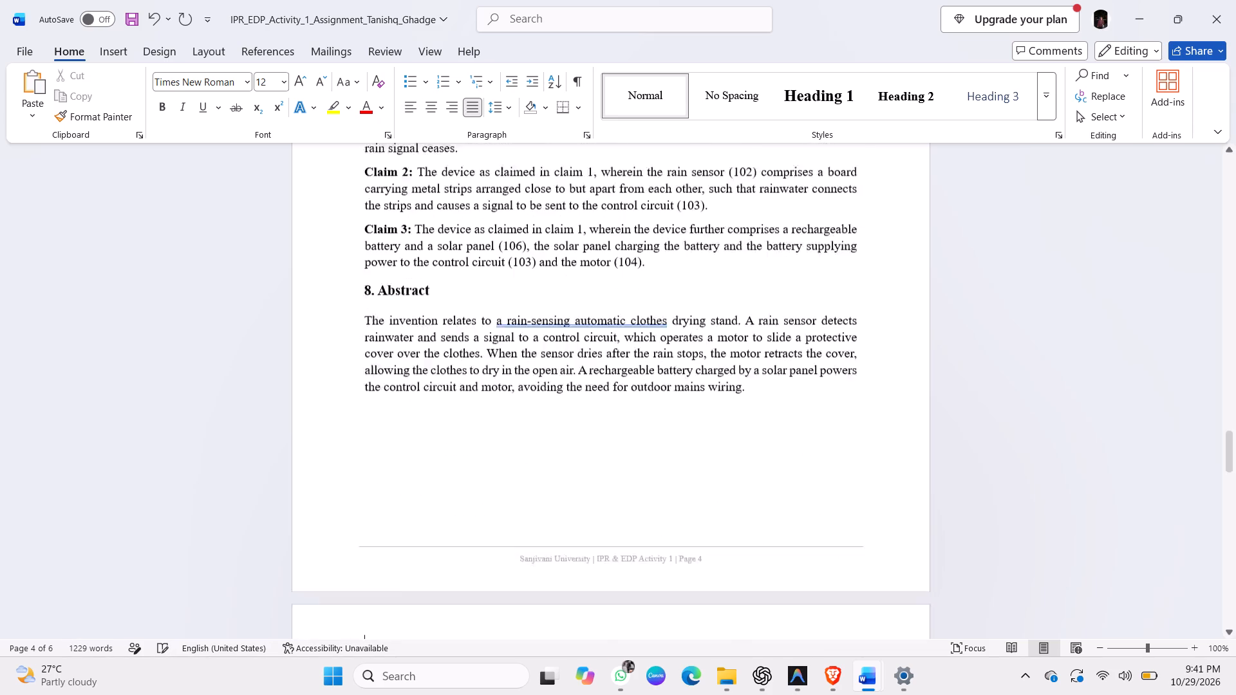
Join the "Assumptions" heading to the Form XIV line and split it back onto its own line as Normal text.
scroll(363, 444, "down", 1)
scroll(363, 444, "up", 1)
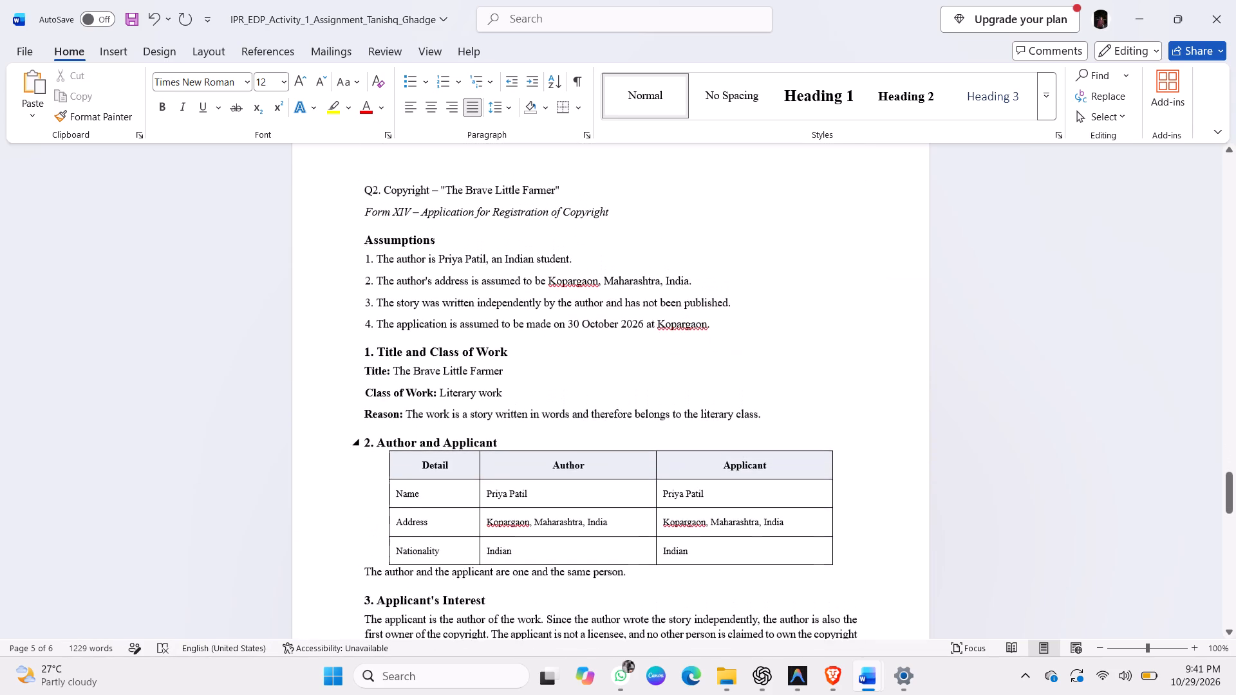
scroll(363, 444, "up", 1)
left_click(362, 248)
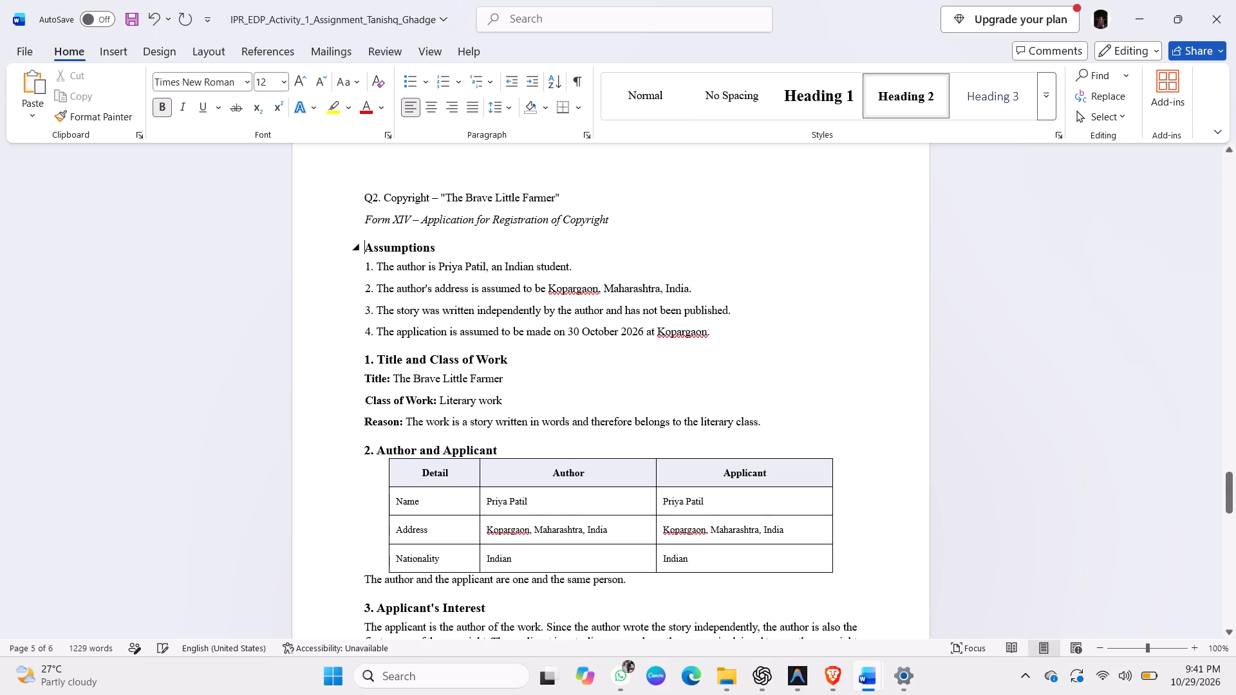
key("BackSpace")
key("BackSpace")
key("Return")
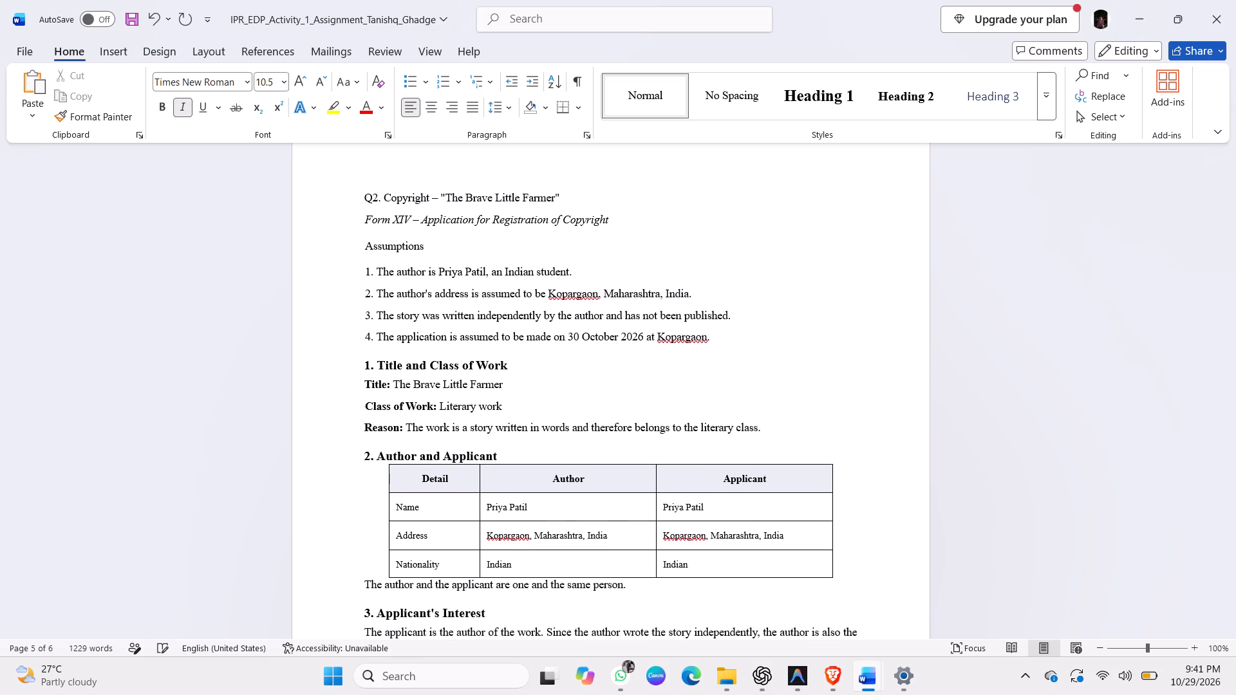
Join the "1. Title and Class of Work" heading to assumption 4 and split it back as a Normal line without automatic list numbering.
scroll(362, 252, "up", 1)
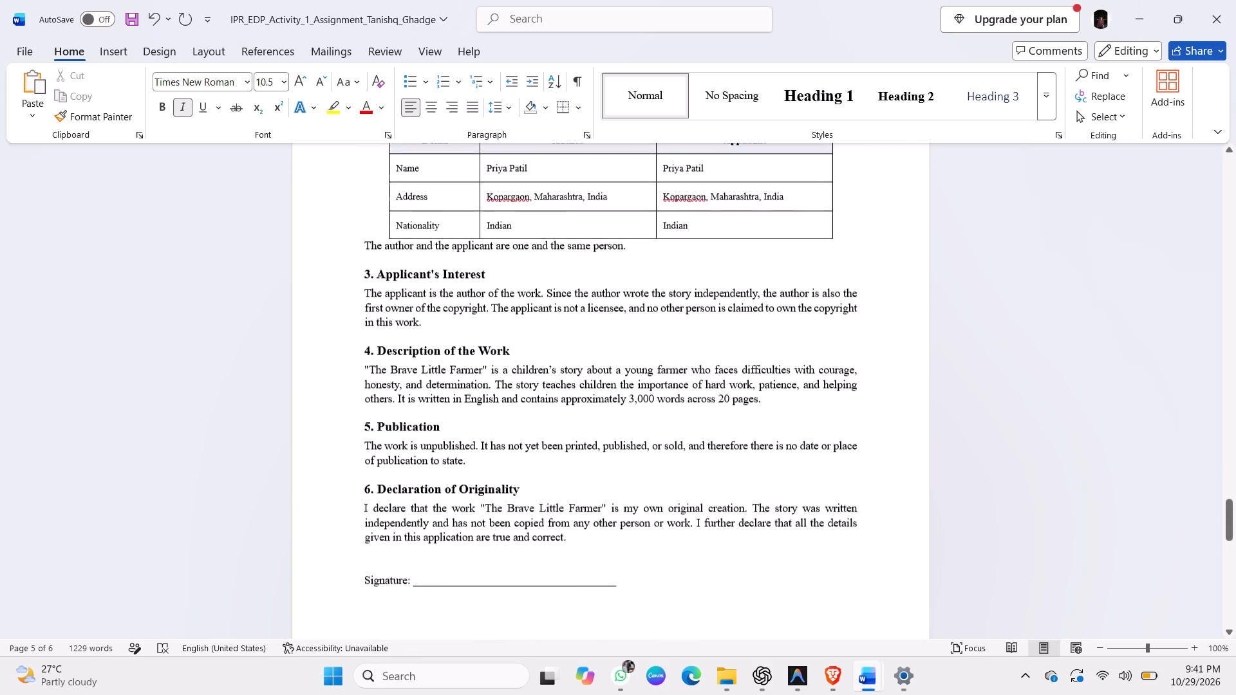
scroll(362, 252, "up", 2)
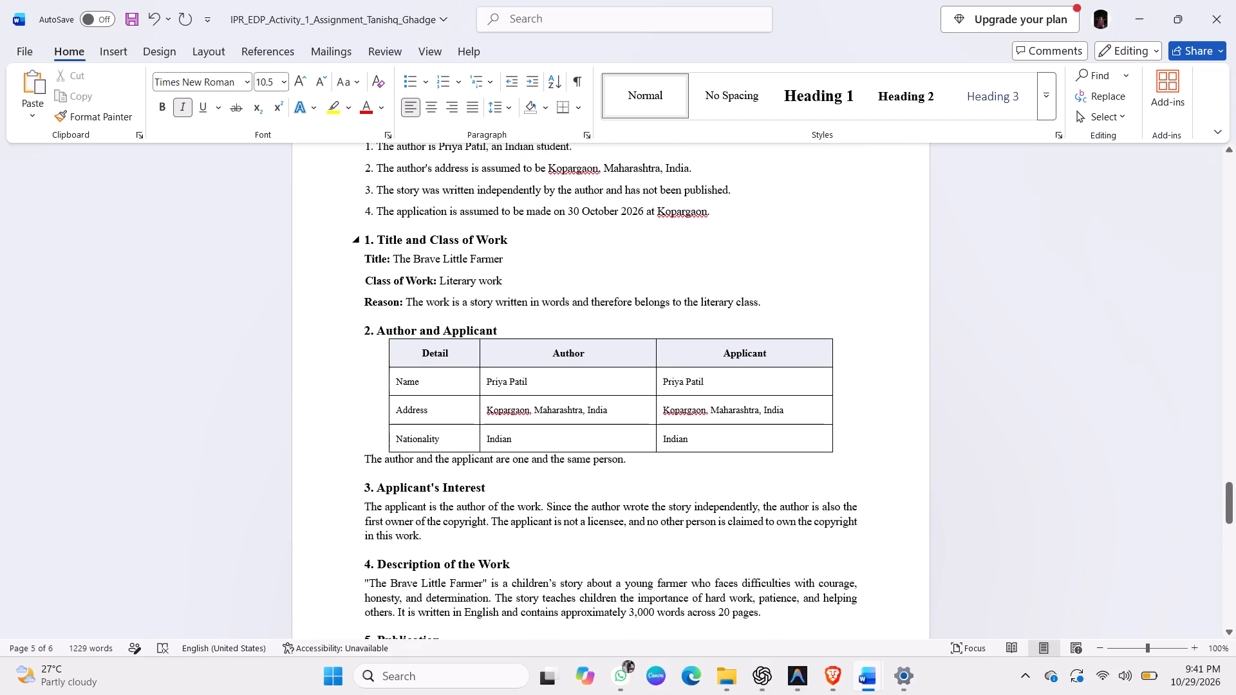
left_click(365, 241)
key("BackSpace")
key("BackSpace")
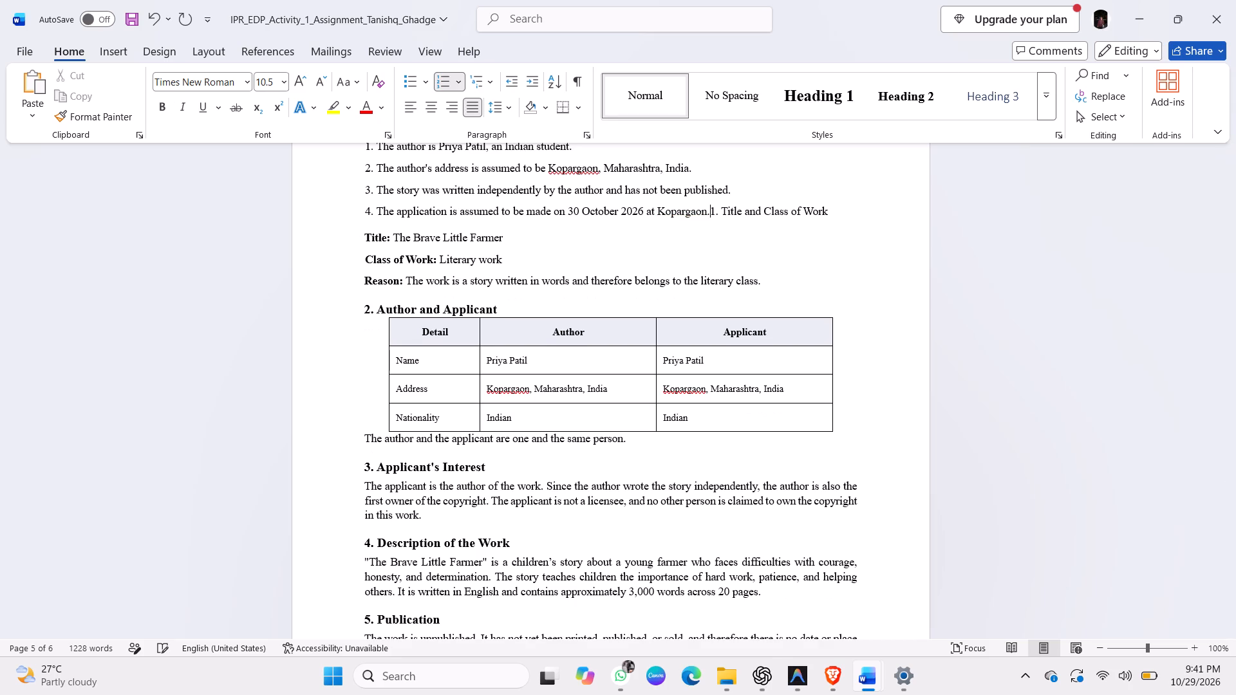
key("Return")
key("BackSpace")
key("BackSpace")
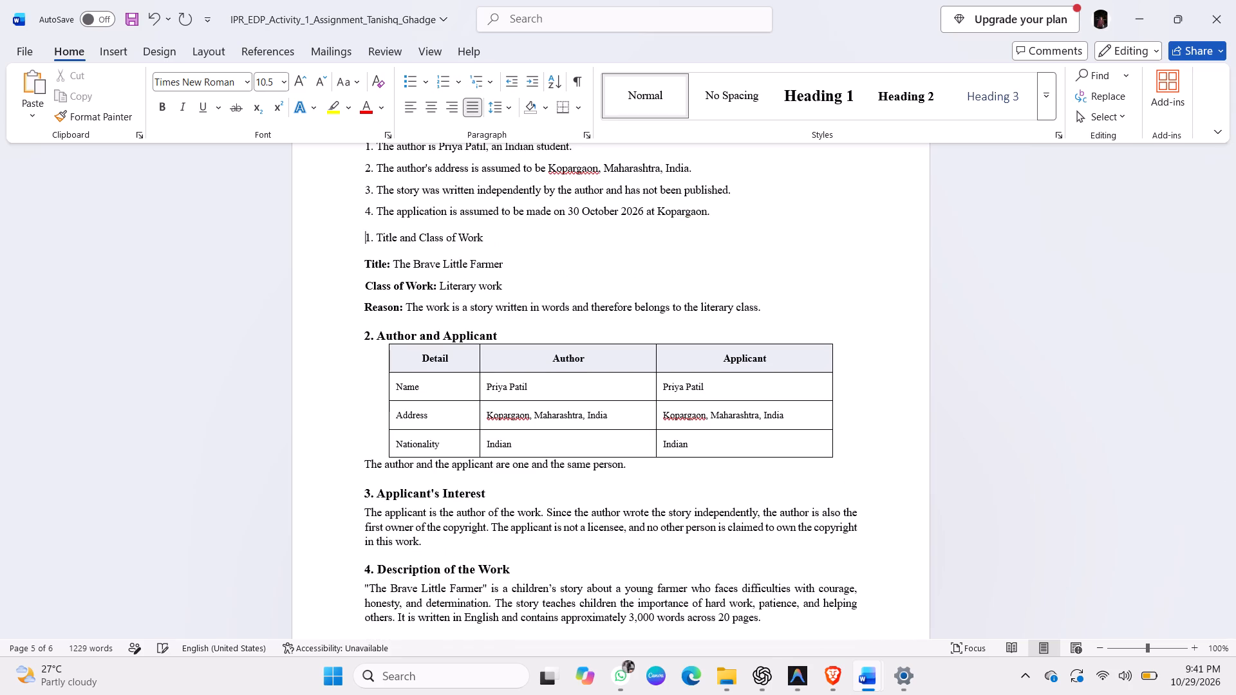
Join the "2. Author and Applicant" heading to the Reason line and split it back onto its own line as Normal text.
key("Down")
key("Down")
key("Down")
key("Down")
key("BackSpace")
key("BackSpace")
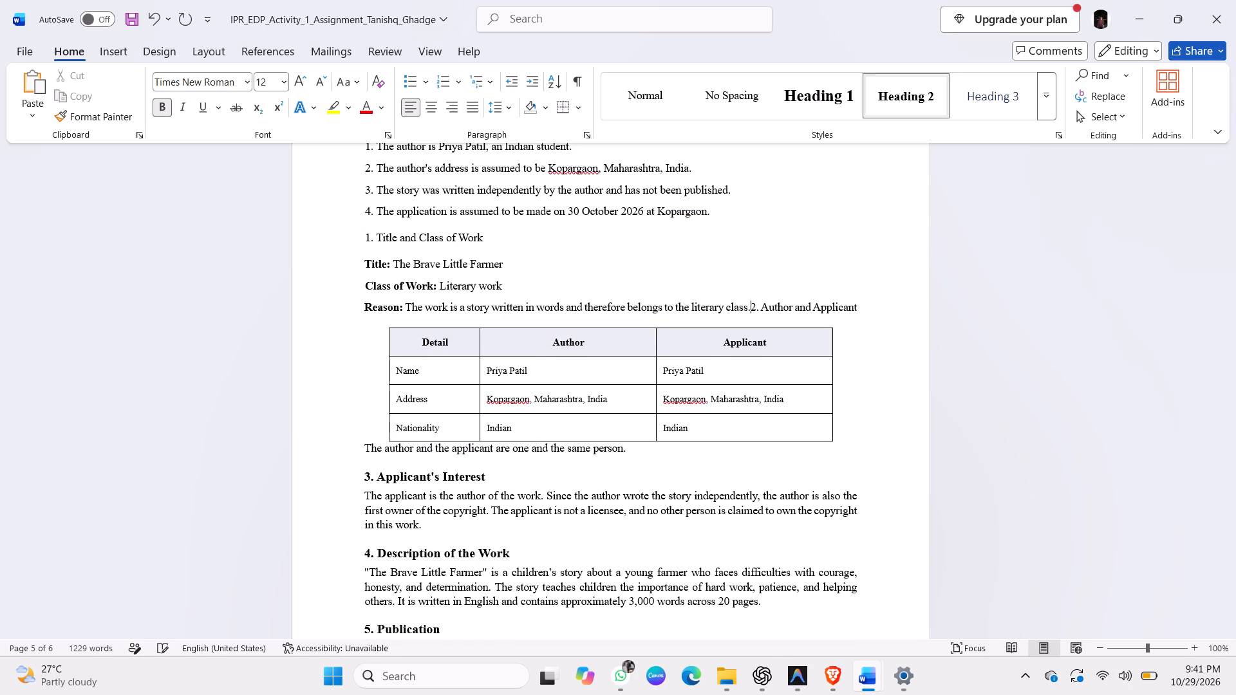
key("Return")
Join the "3. Applicant's Interest" heading to the sentence below the table and split it back onto its own line as Normal text.
key("Down")
key("Down")
key("Down")
key("Down")
key("Down")
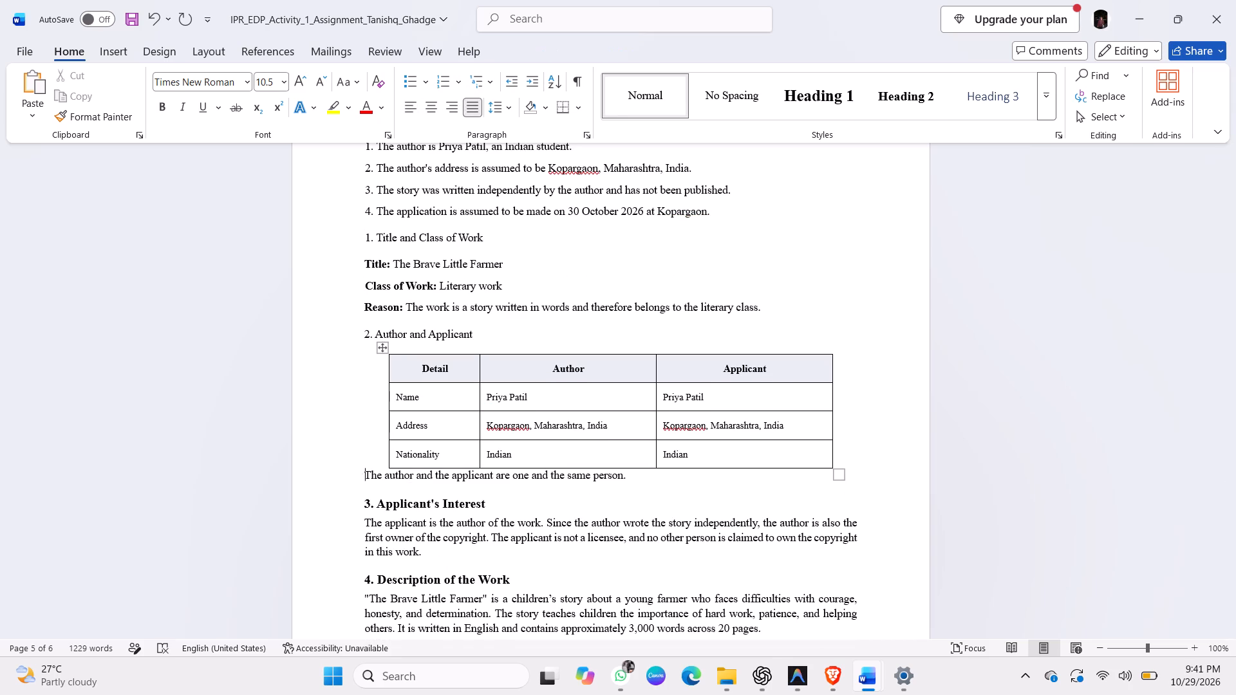
key("Down")
key("Down")
key("Up")
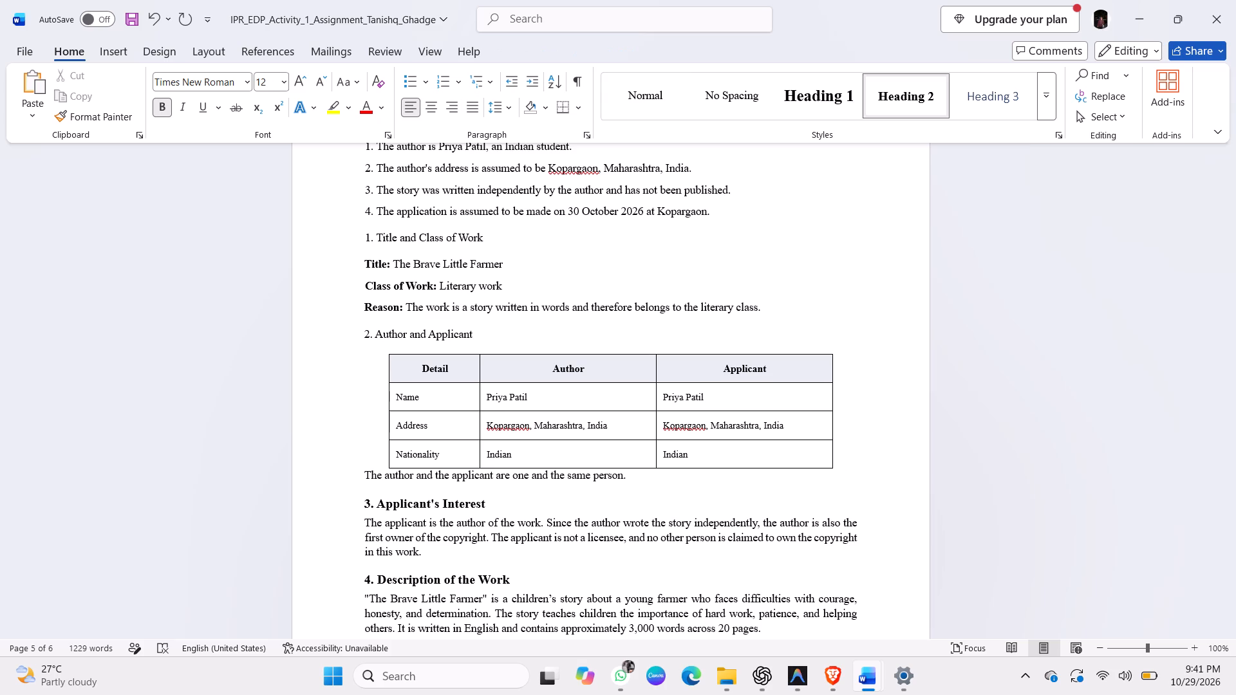
key("BackSpace")
key("BackSpace")
key("Return")
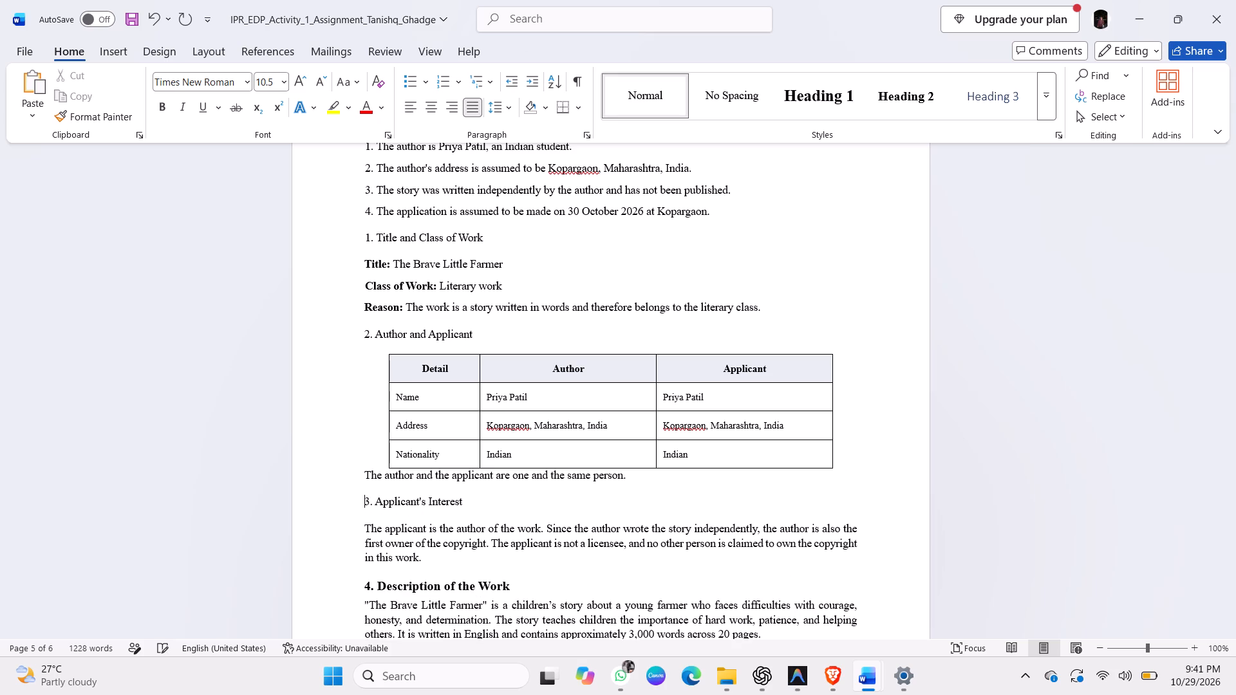
Join the "4. Description of the Work" heading to the preceding paragraph and split it back onto its own line as Normal text.
key("Down")
key("Down")
key("Down")
key("Down")
key("Down")
key("Up")
key("BackSpace")
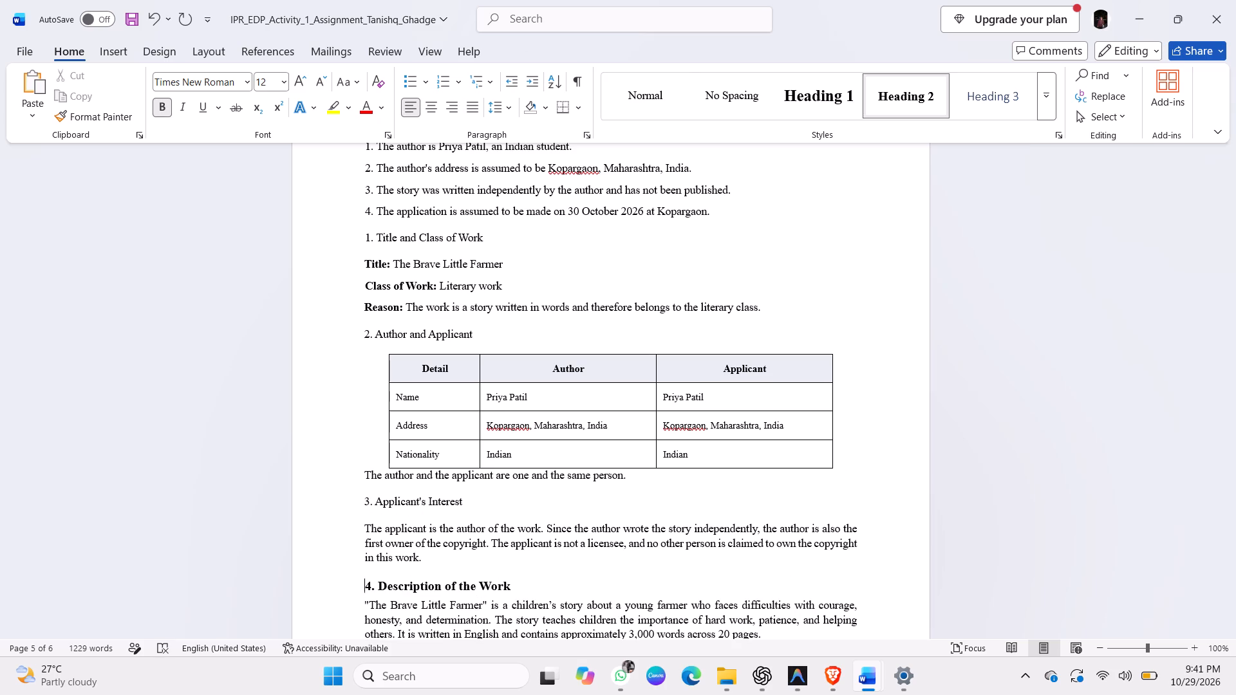
key("BackSpace")
key("Return")
Join the "5. Publication" heading to the end of the description paragraph and split it back onto its own line as Normal text.
key("Down")
key("Down")
key("Down")
key("Down")
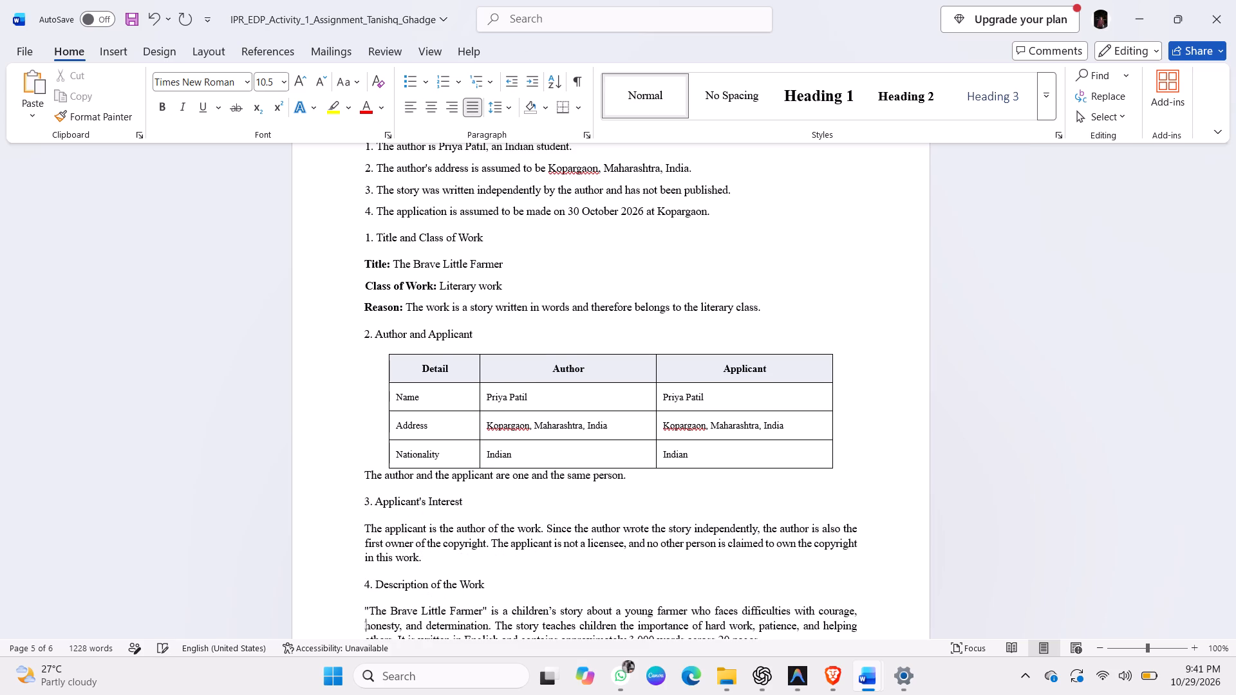
key("BackSpace")
key("BackSpace")
key("Return")
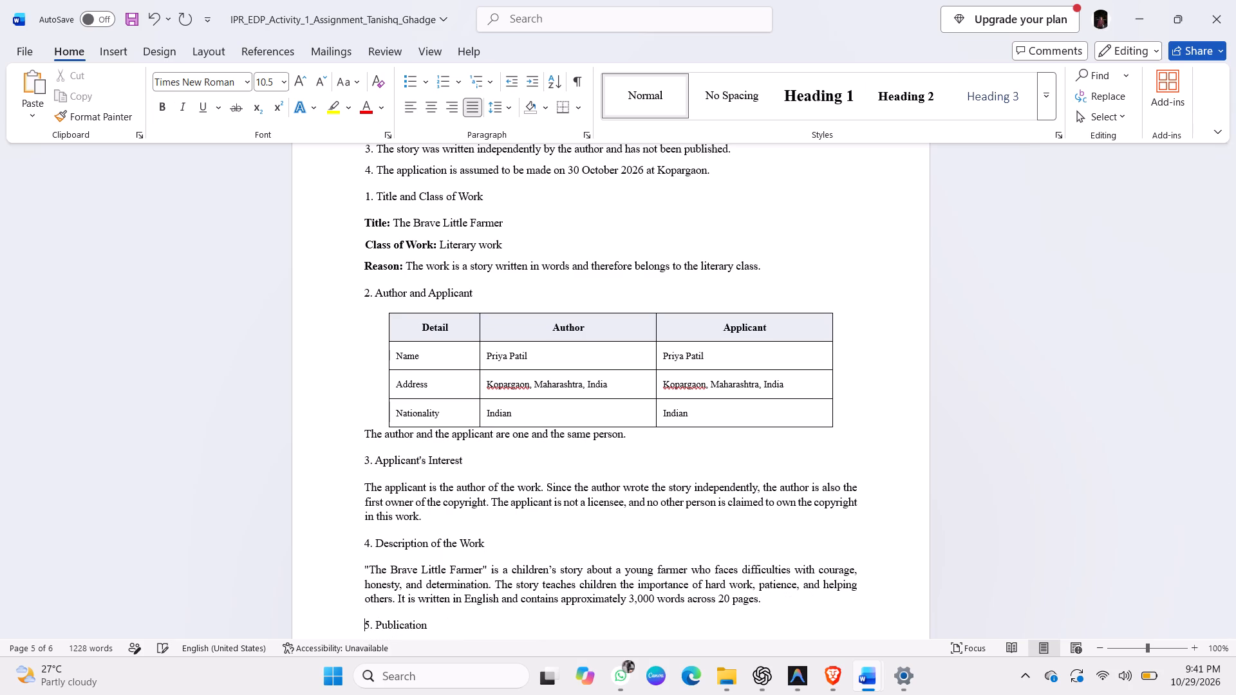
Set the font size to 12 for all text from the Q2 Copyright line through the end of the conclusion.
scroll(365, 241, "down", 1)
left_click_drag(513, 284, 520, 303)
left_click(520, 303)
scroll(494, 297, "up", 1)
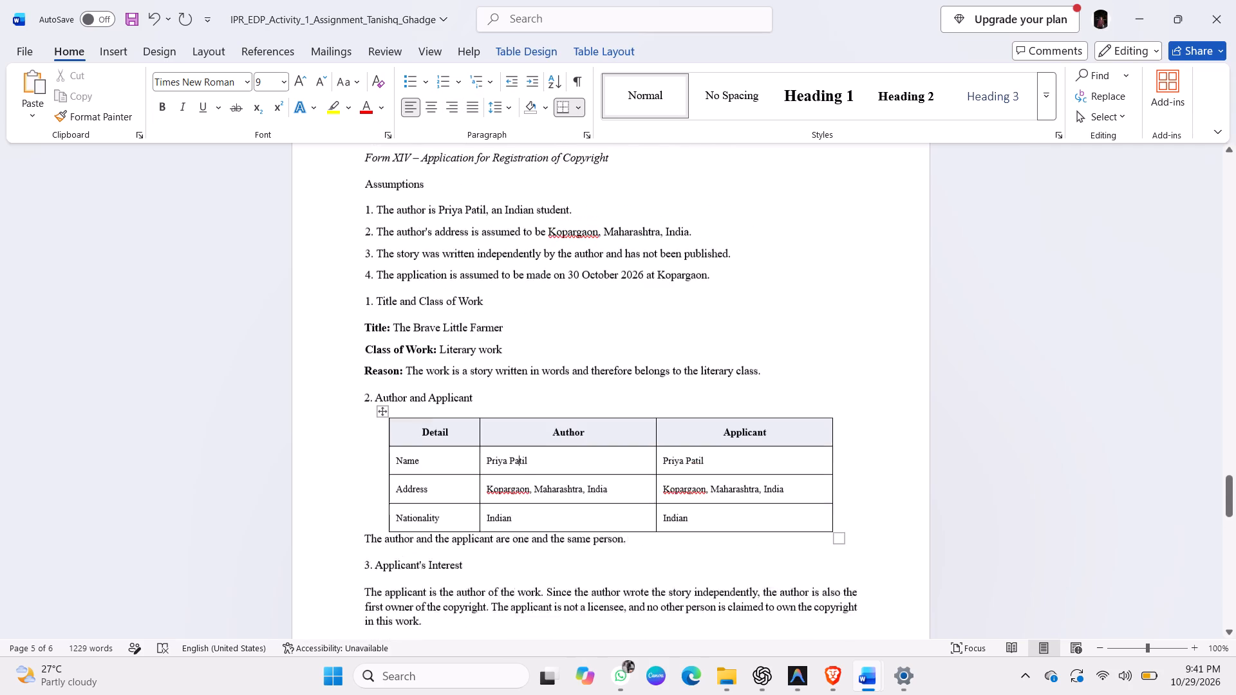
left_click(470, 265)
scroll(470, 265, "up", 1)
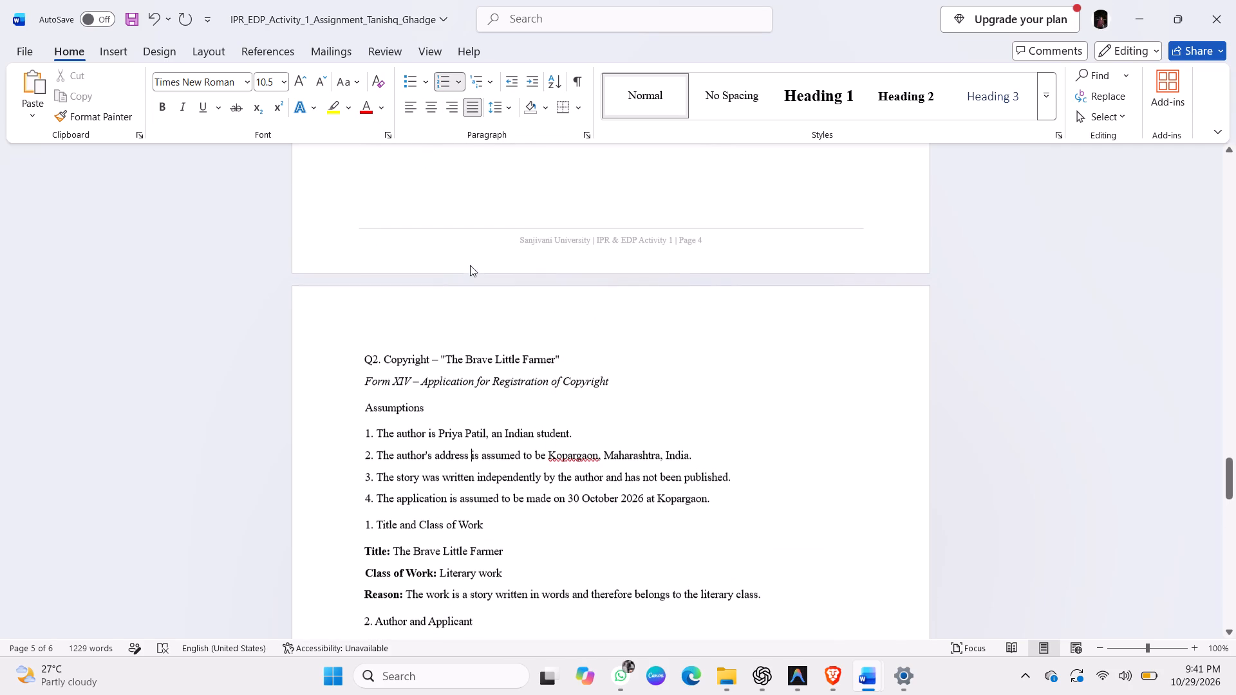
left_click_drag(362, 365, 492, 692)
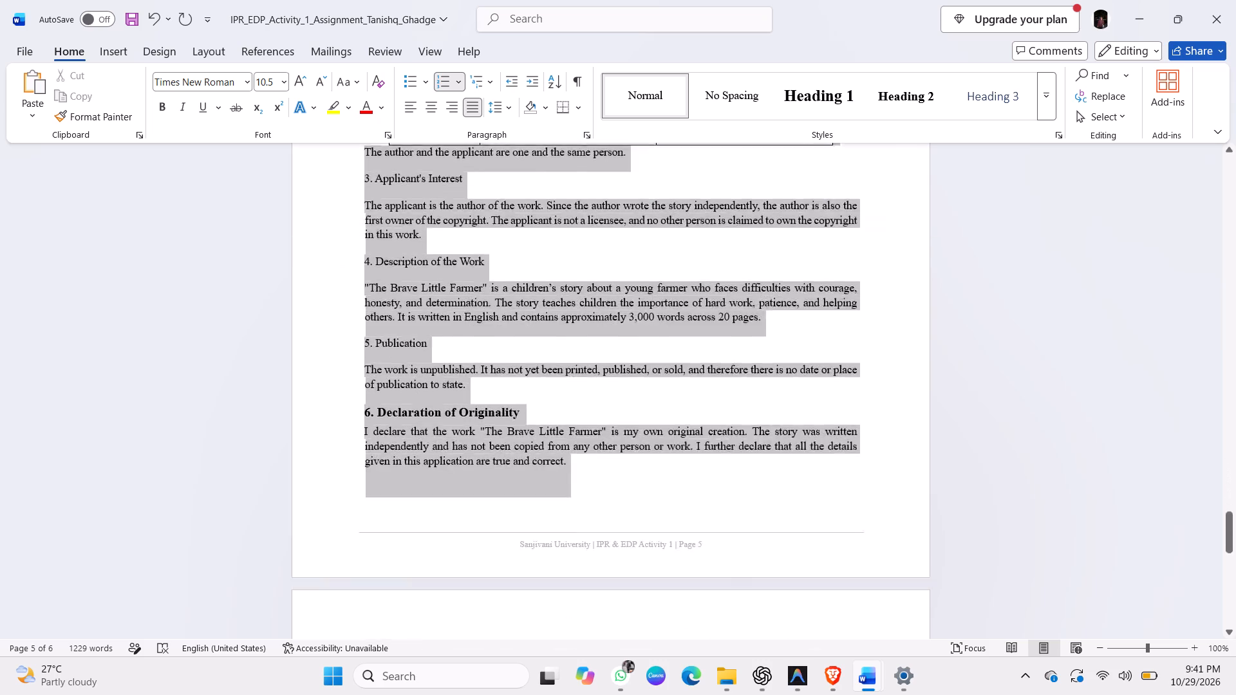
left_click_drag(492, 692, 759, 272)
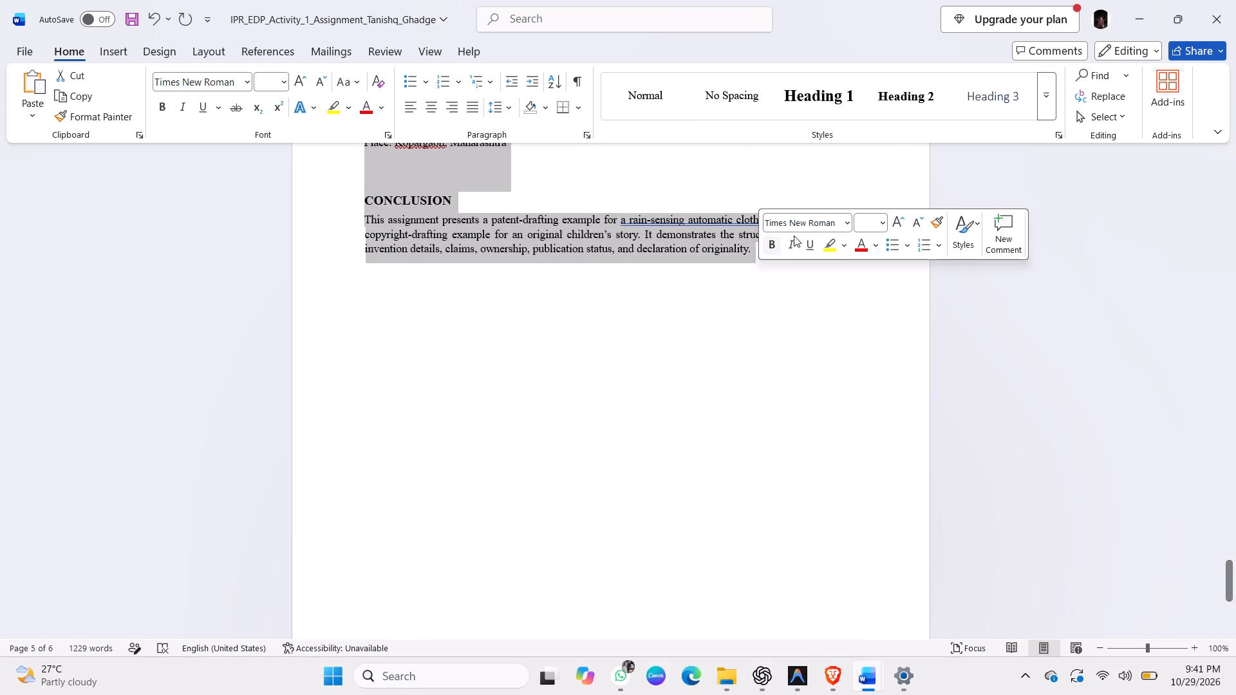
left_click(867, 217)
type("12")
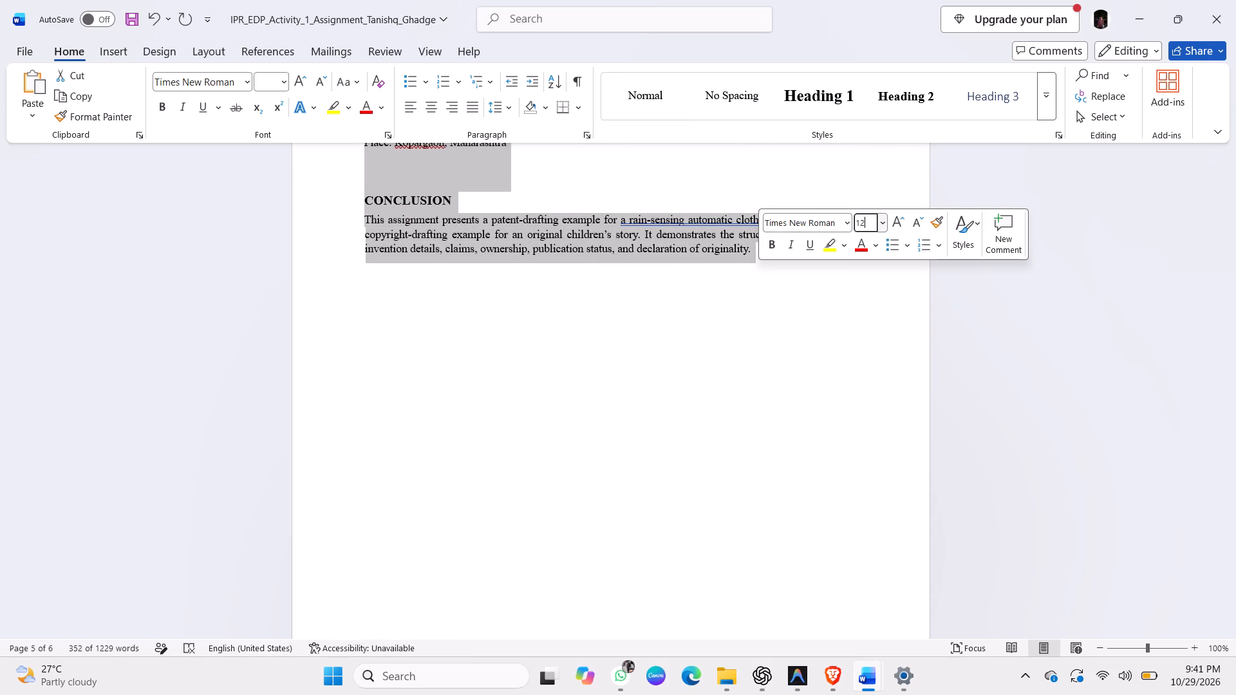
key("Return")
left_click(829, 259)
Review the layout of the Q2 copyright section, from its title through the author table and numbered sections.
scroll(829, 259, "up", 1)
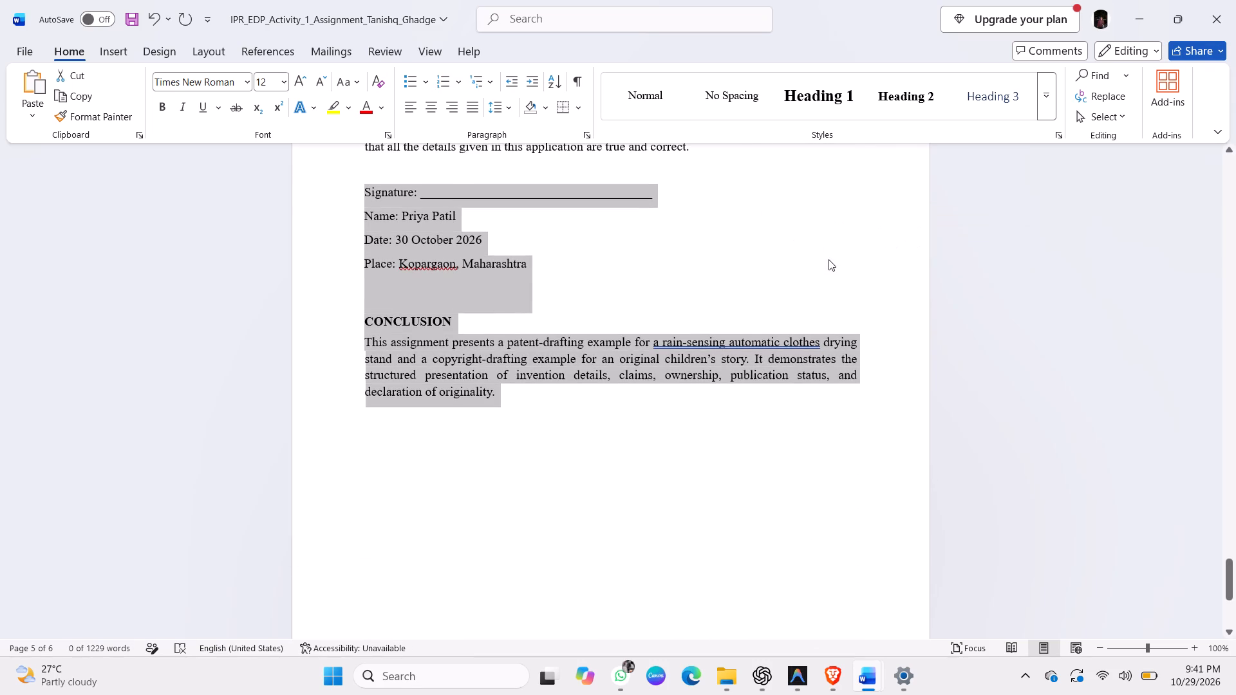
scroll(829, 259, "up", 2)
left_click(724, 285)
scroll(724, 285, "up", 5)
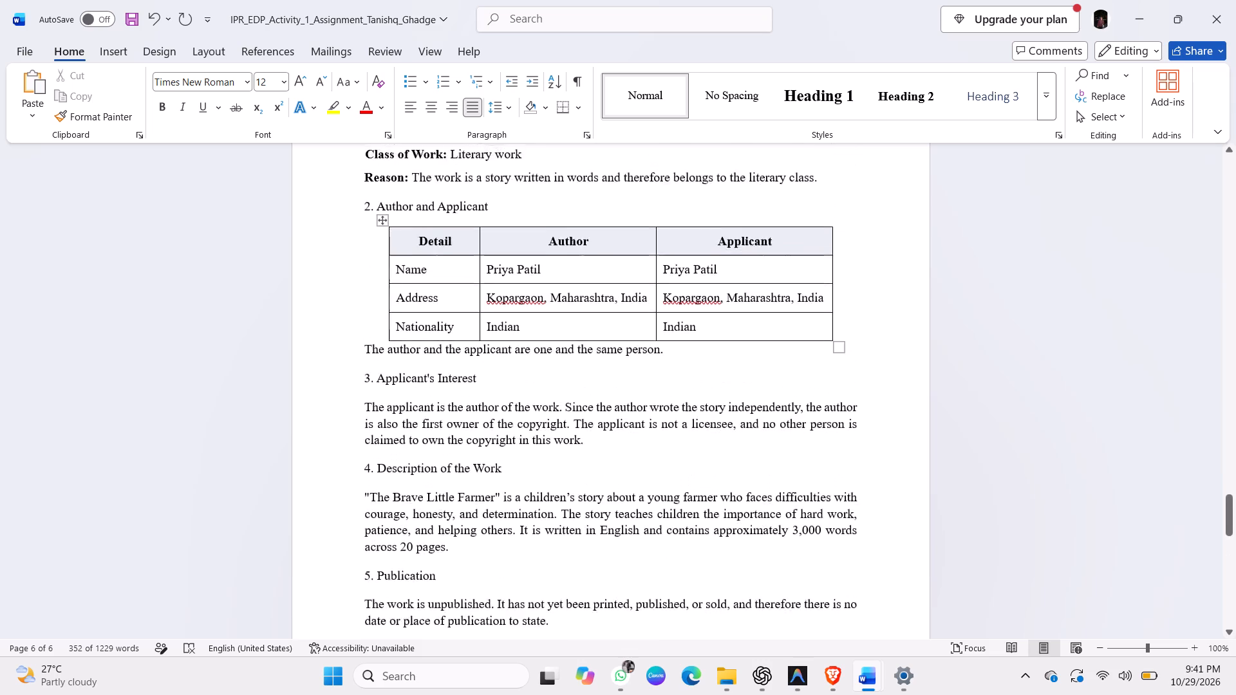
scroll(724, 285, "up", 1)
right_click(724, 285)
scroll(724, 285, "down", 1)
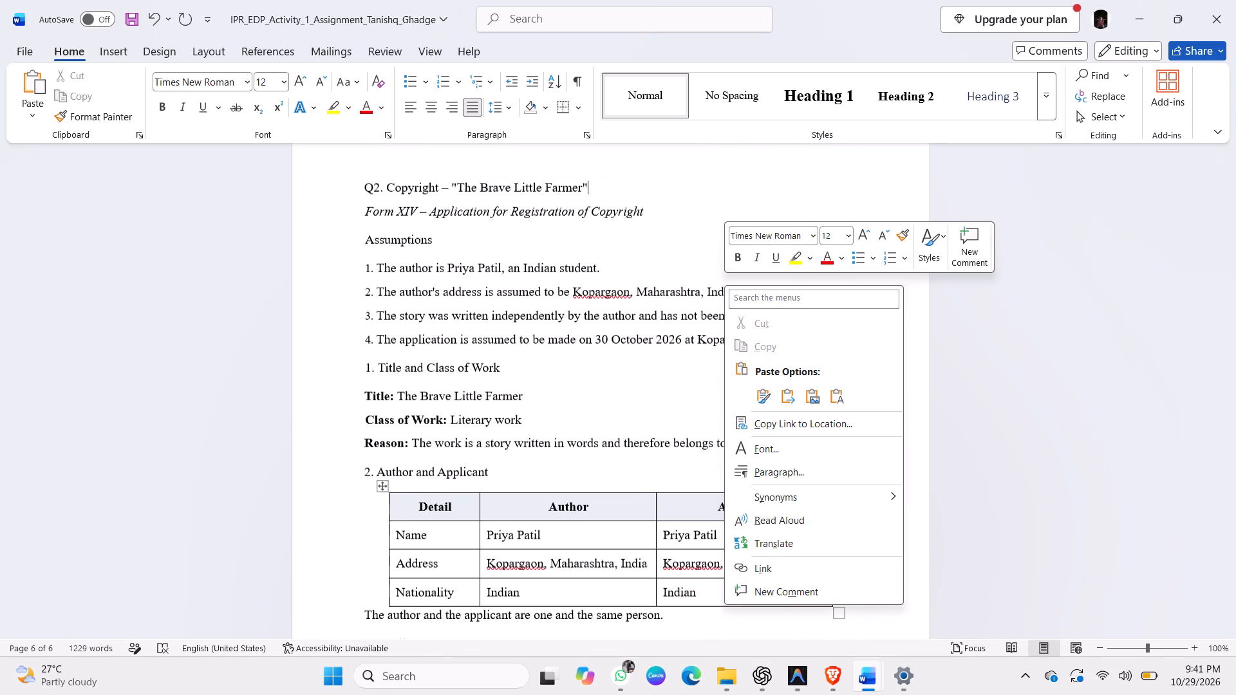
left_click(592, 326)
scroll(592, 326, "down", 1)
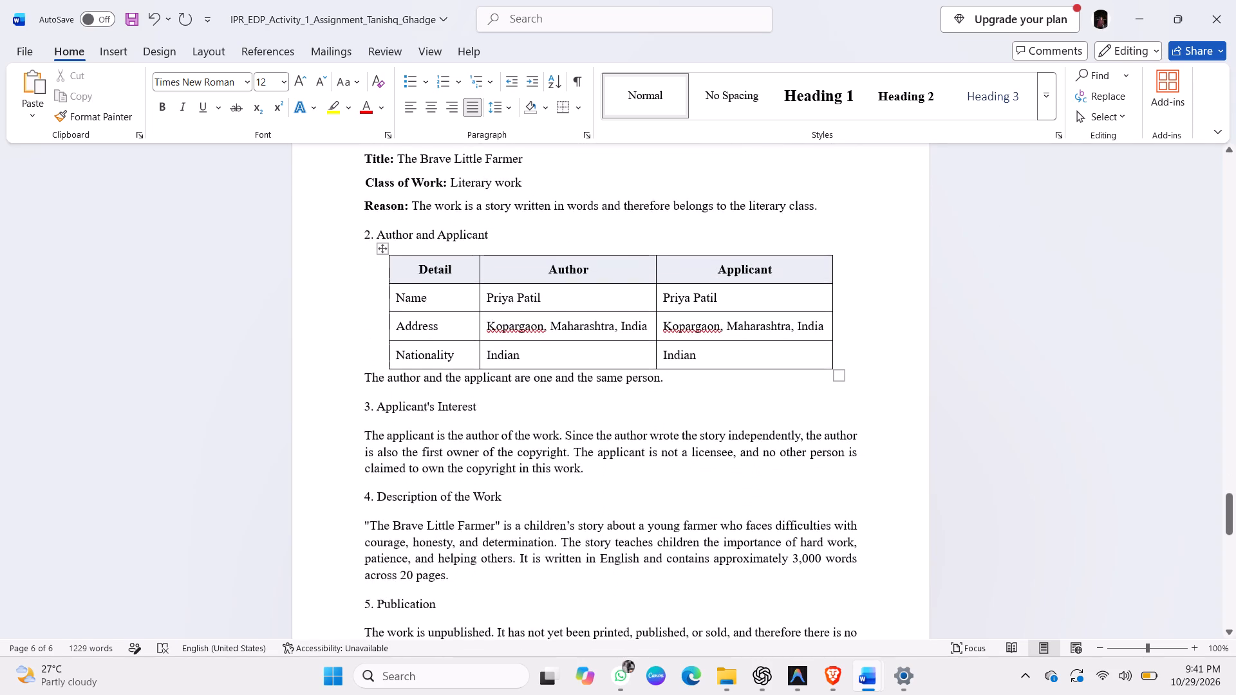
scroll(592, 326, "down", 1)
scroll(520, 337, "up", 1)
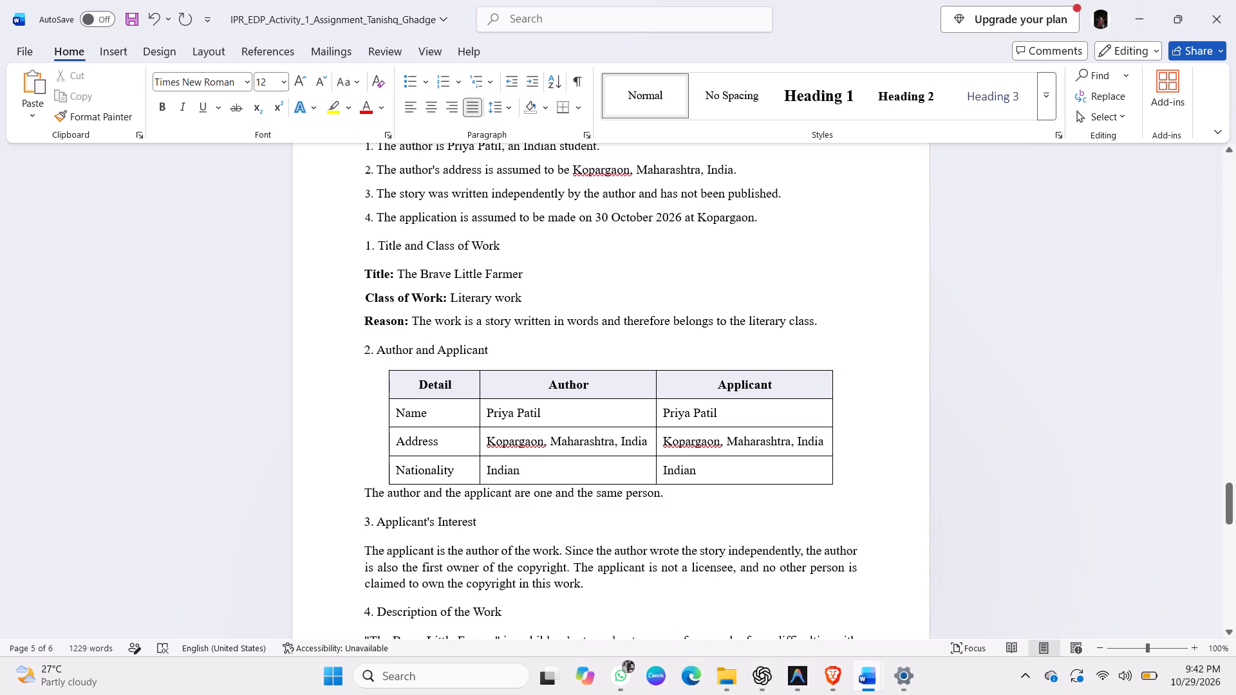
scroll(366, 241, "down", 1)
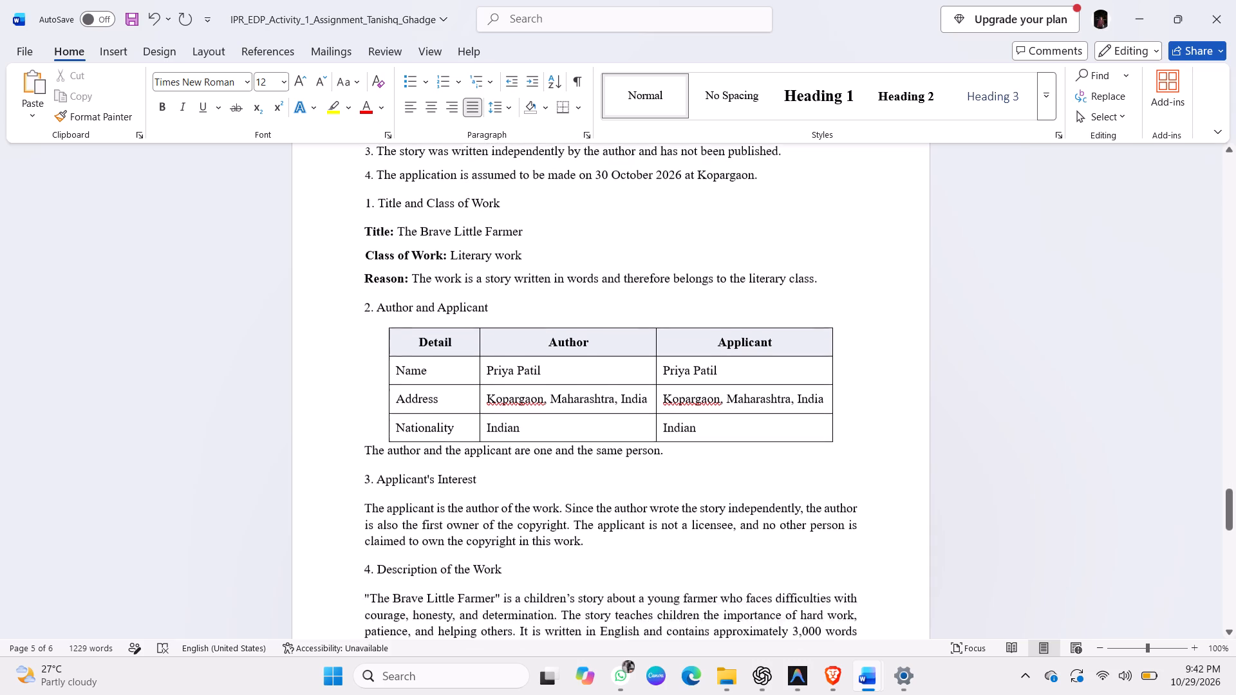
Join the "6. Declaration of Originality" heading to the publication paragraph and split it back onto its own line as Normal text.
scroll(366, 241, "down", 4)
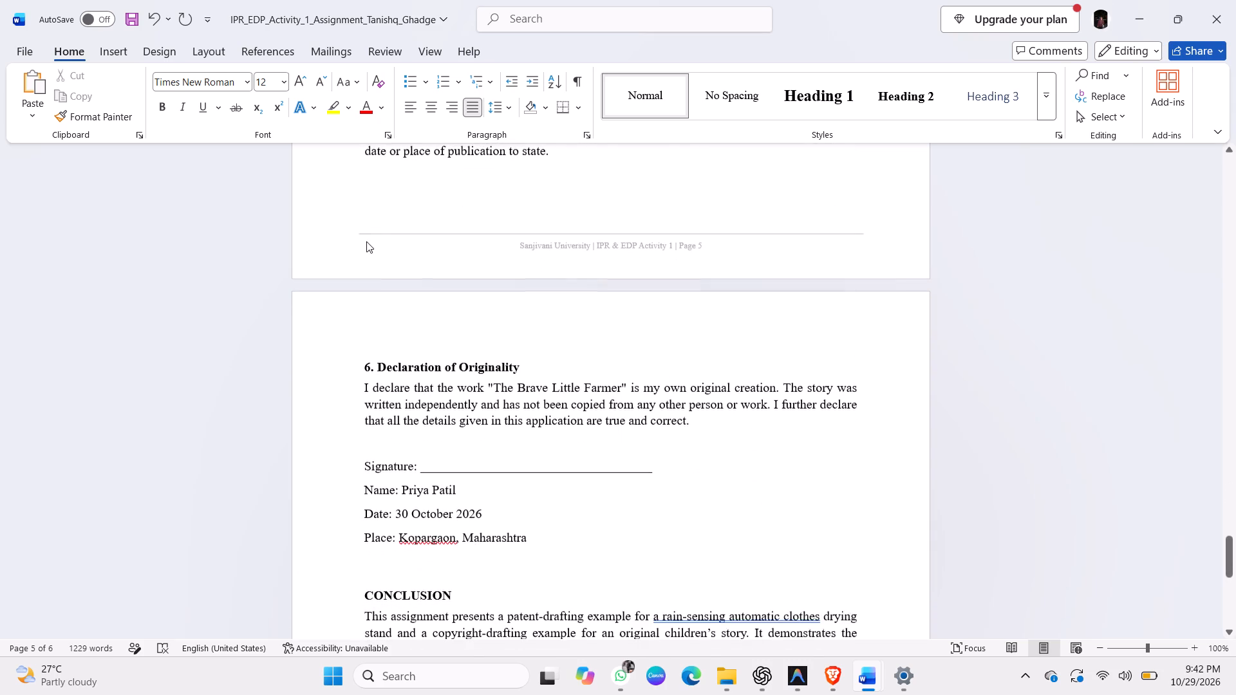
scroll(366, 241, "down", 1)
left_click(368, 354)
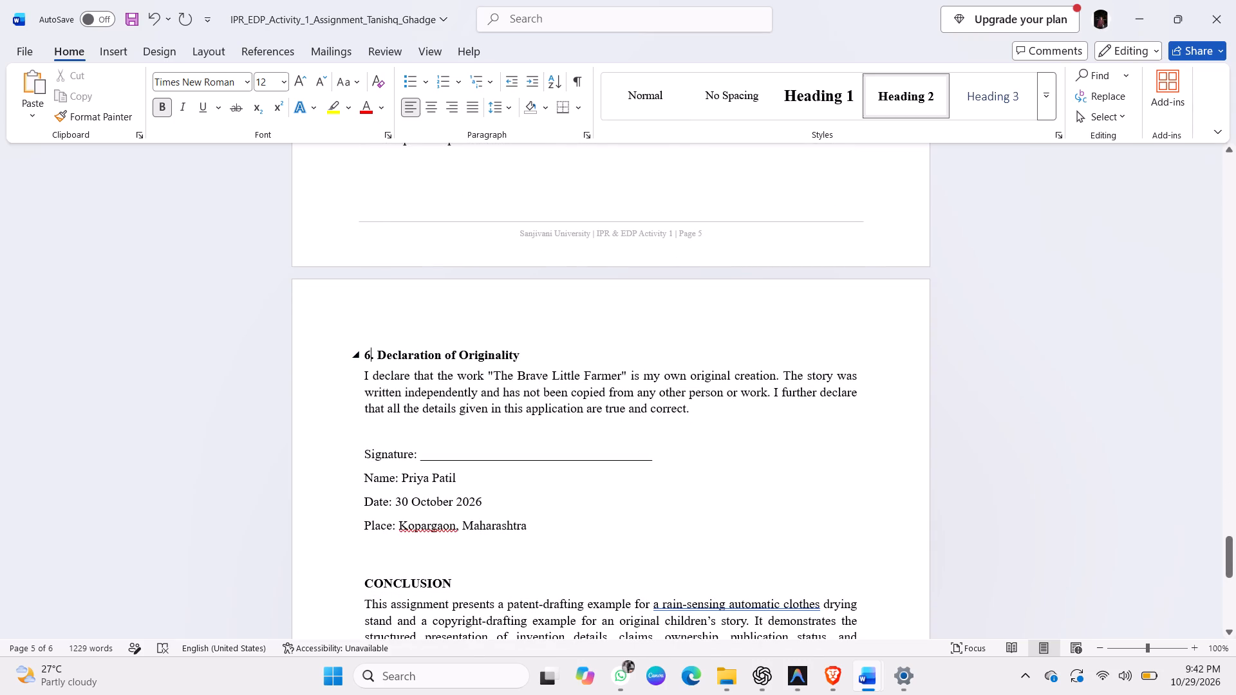
key("Left")
key("BackSpace")
key("BackSpace")
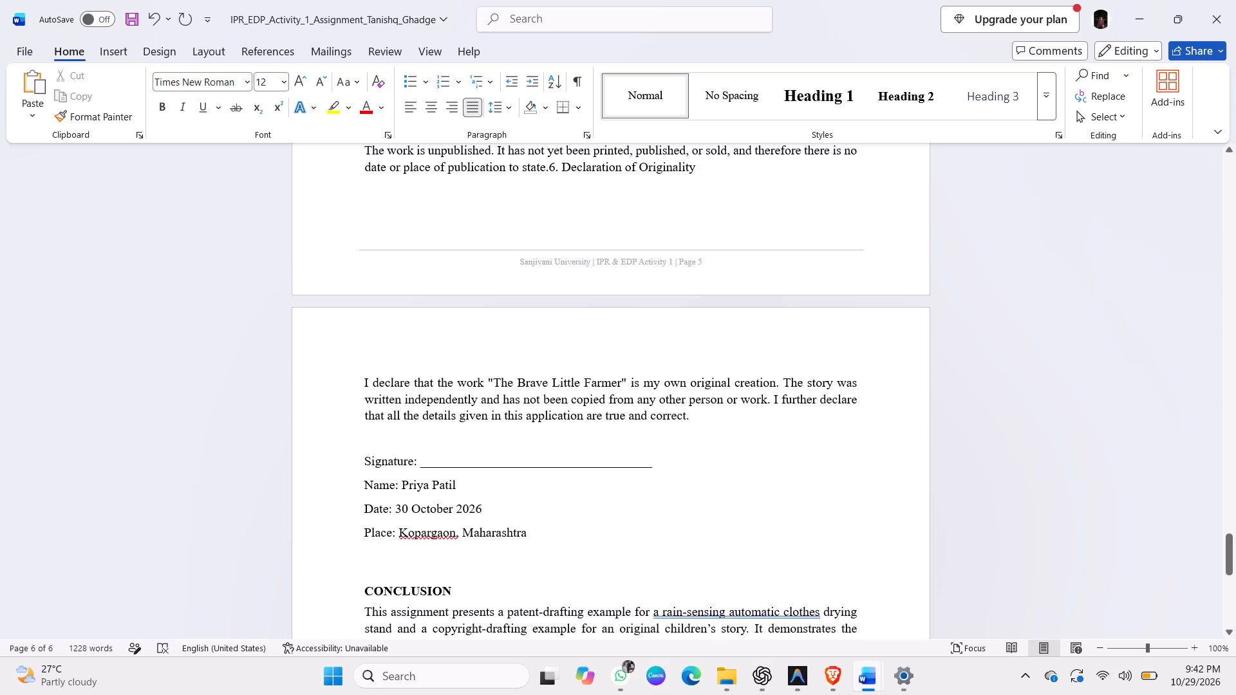
key("Return")
key("Return")
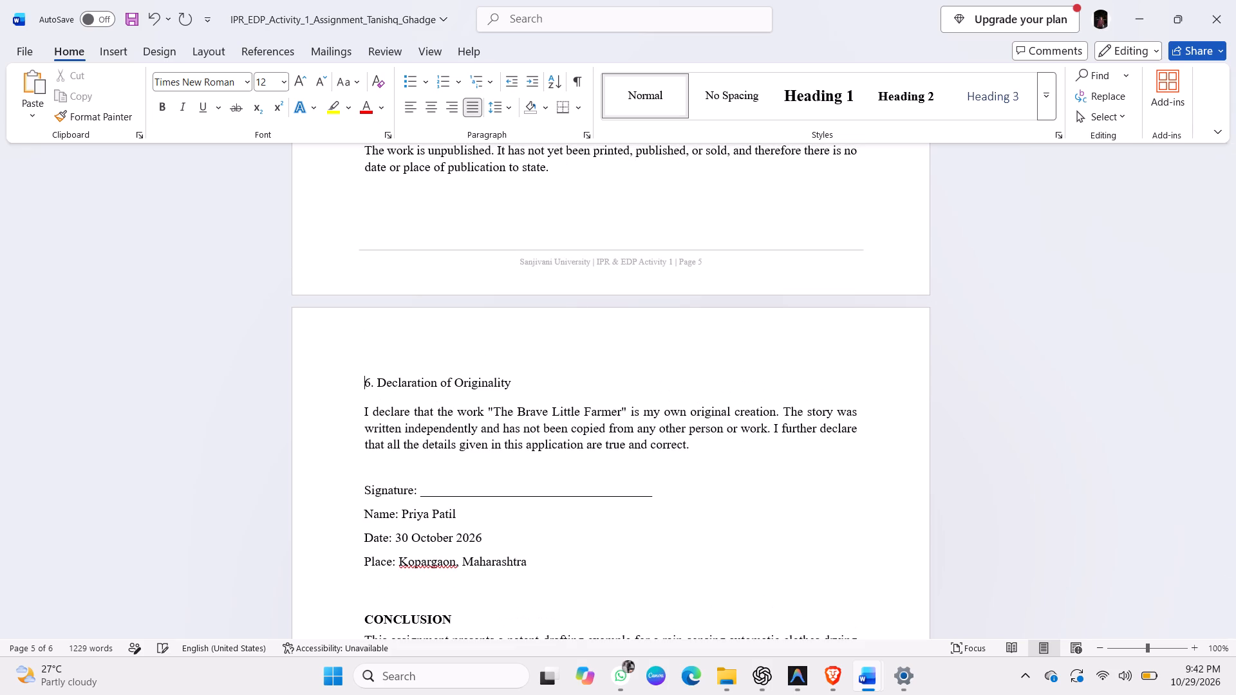
Convert the CONCLUSION heading to Normal text on its own line by joining it to the text above and splitting it back.
scroll(368, 354, "down", 2)
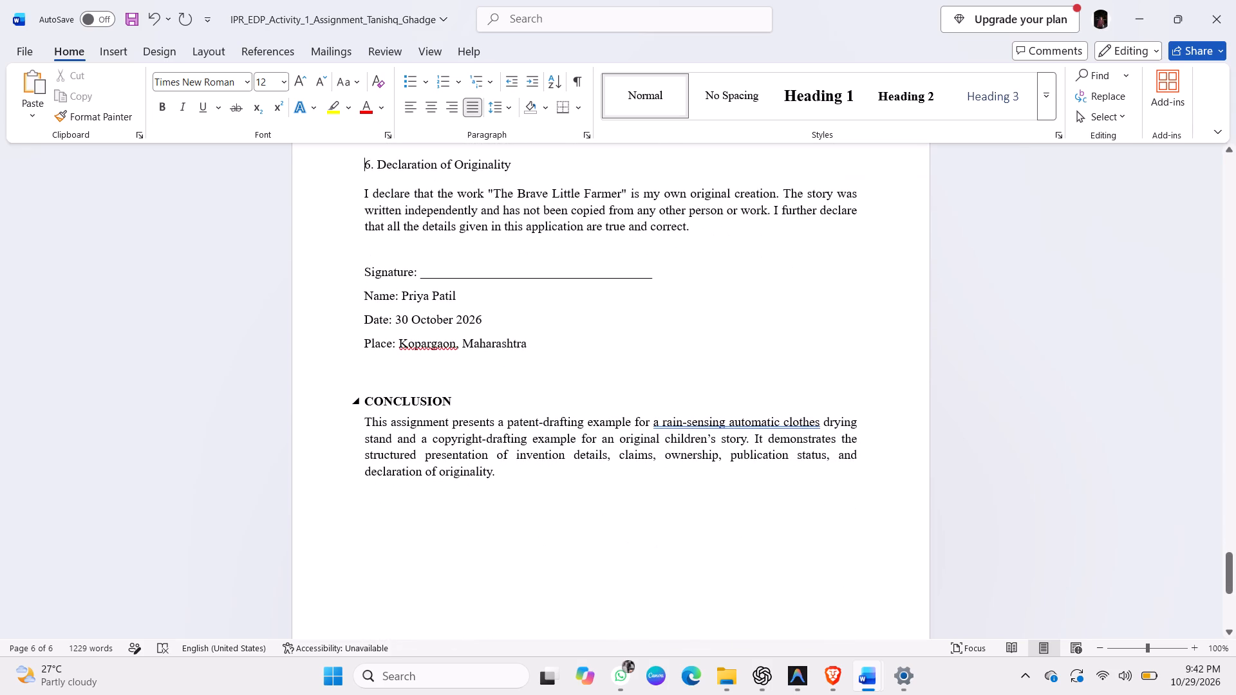
left_click(366, 402)
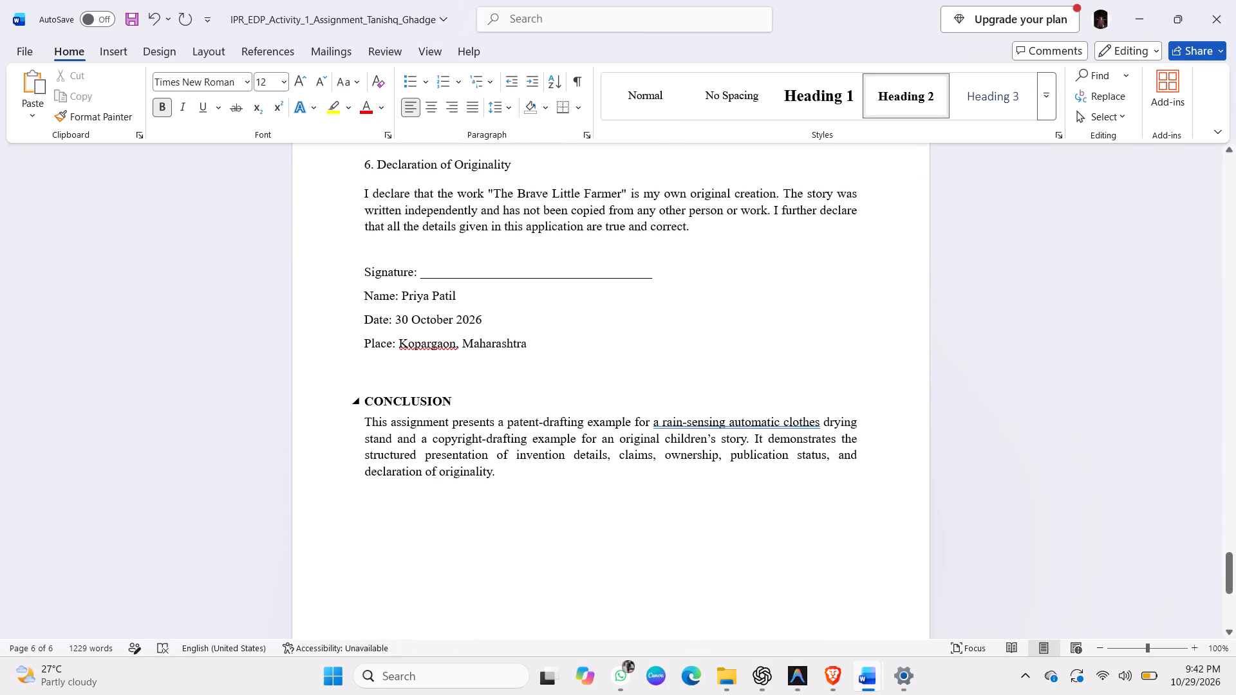
key("BackSpace")
key("BackSpace")
key("Return")
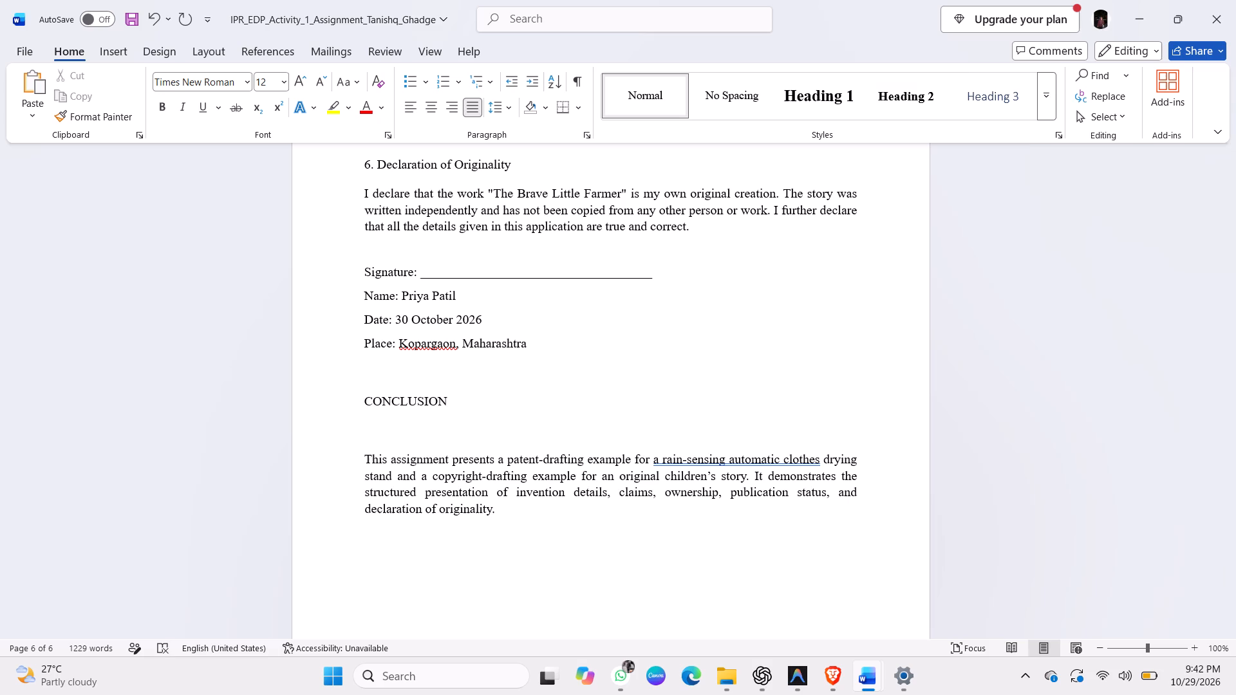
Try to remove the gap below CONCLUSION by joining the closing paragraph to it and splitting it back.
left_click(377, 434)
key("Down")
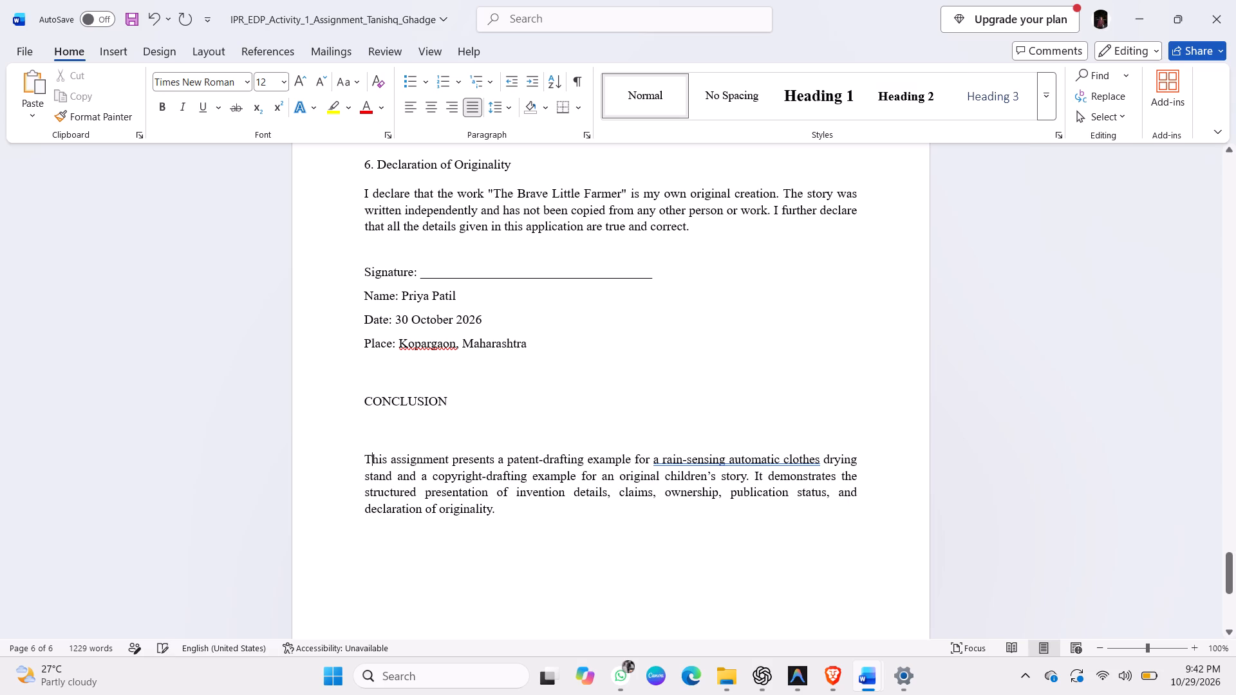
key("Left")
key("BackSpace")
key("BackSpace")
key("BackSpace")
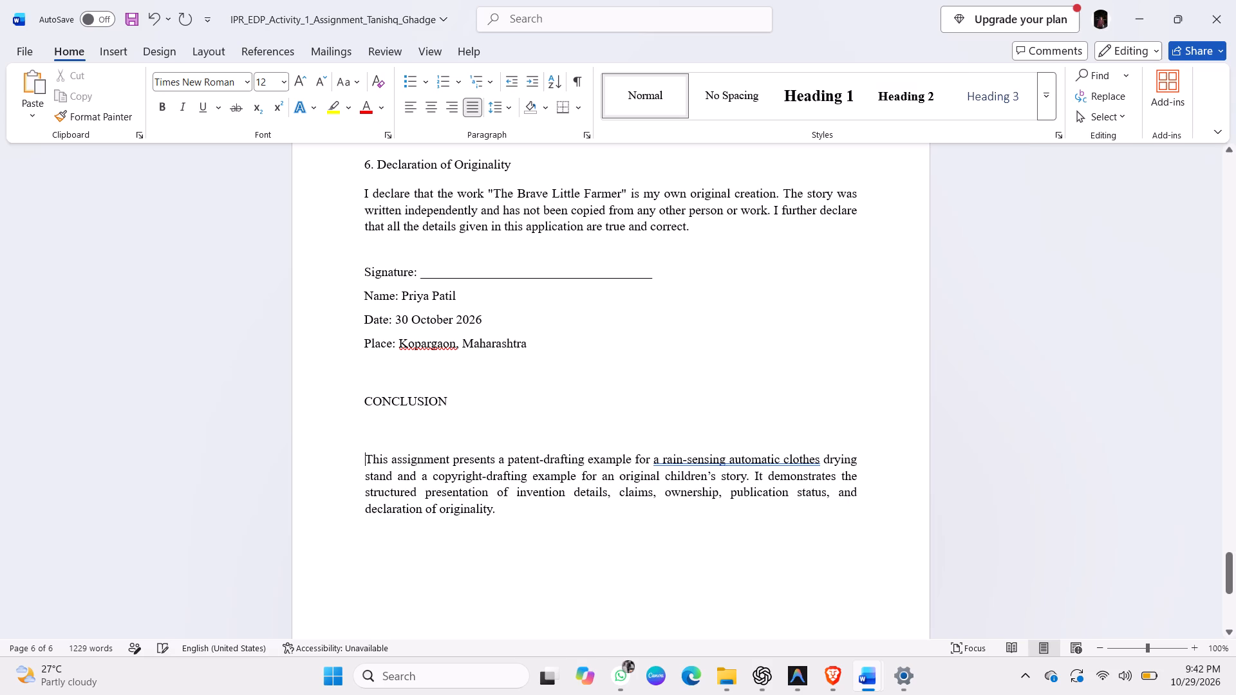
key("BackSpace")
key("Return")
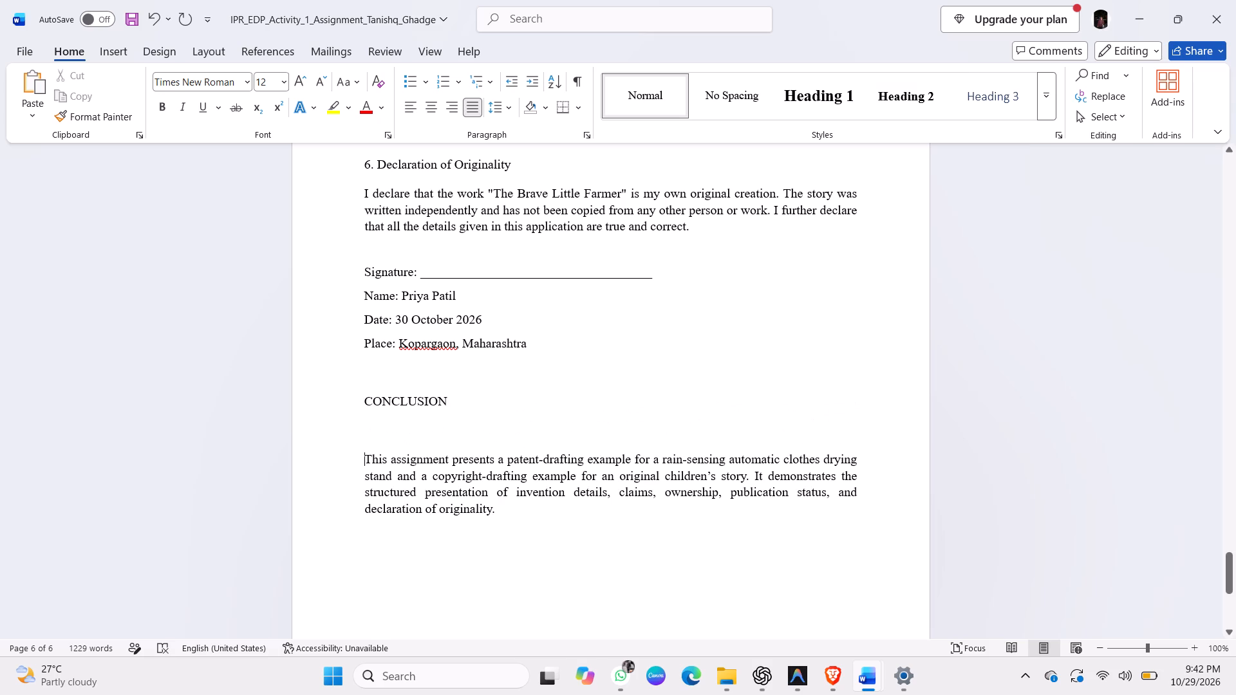
Add space before the CONCLUSION paragraph using the line spacing options.
left_click_drag(387, 432, 427, 429)
left_click(427, 429)
left_click_drag(454, 434, 358, 409)
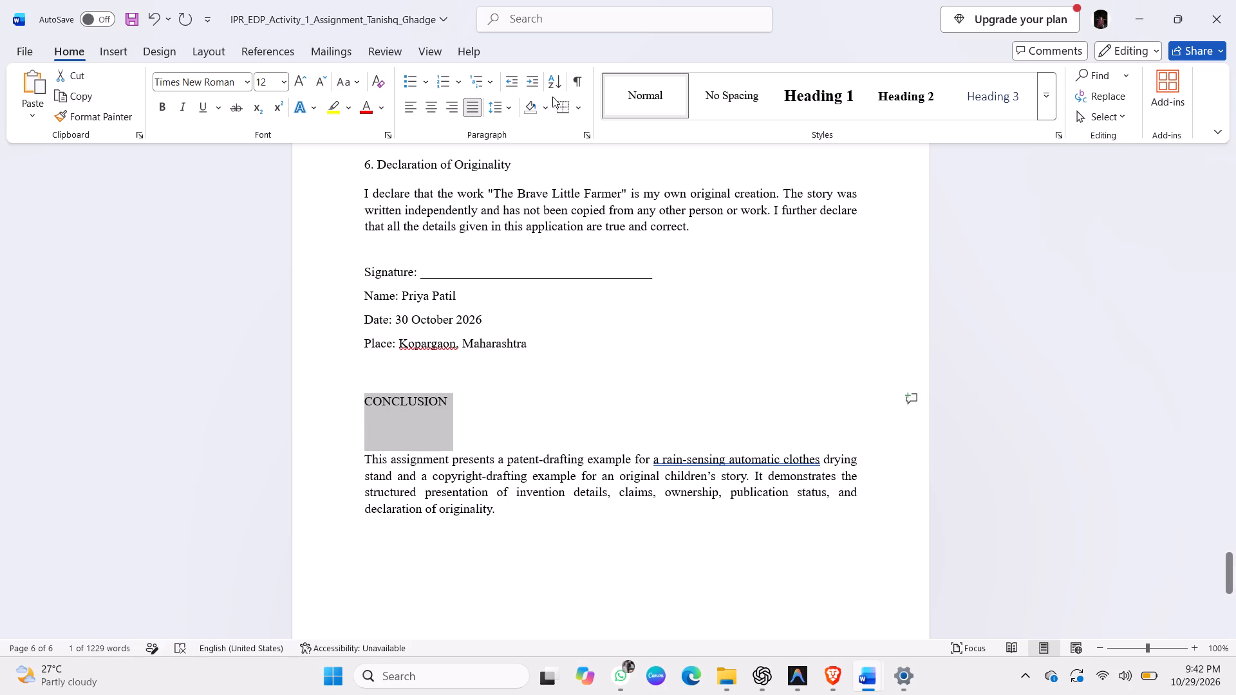
left_click(509, 102)
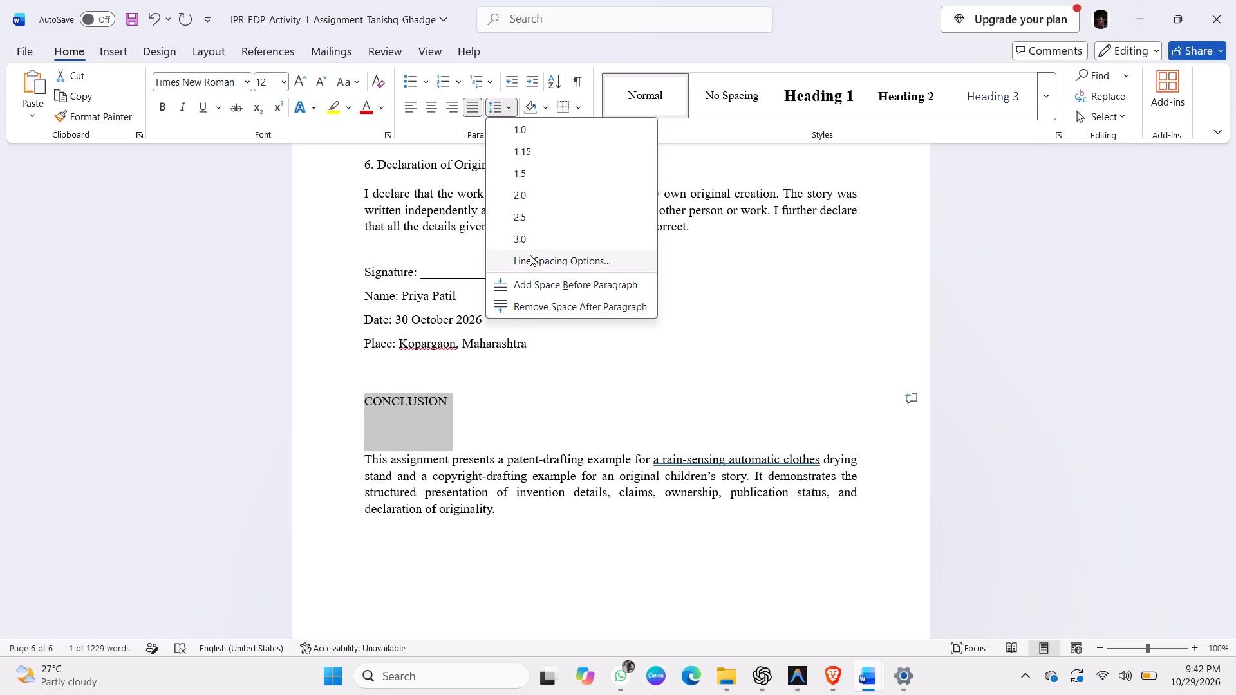
left_click(536, 288)
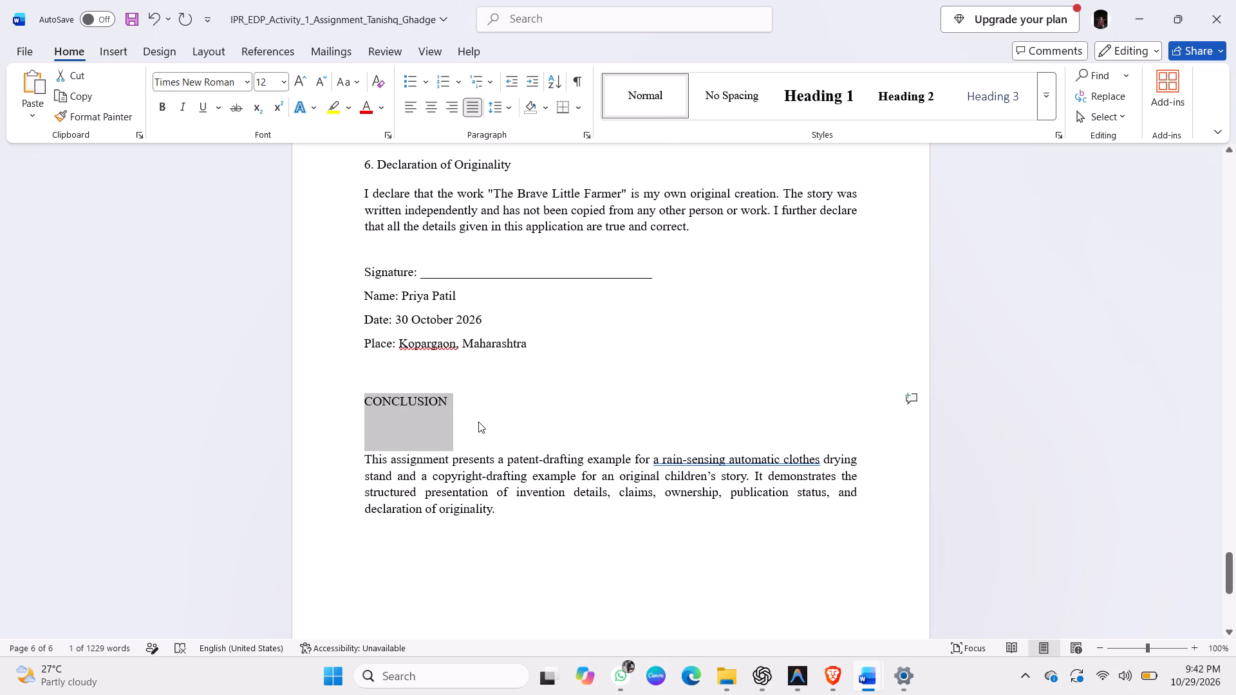
left_click(478, 422)
left_click(464, 432)
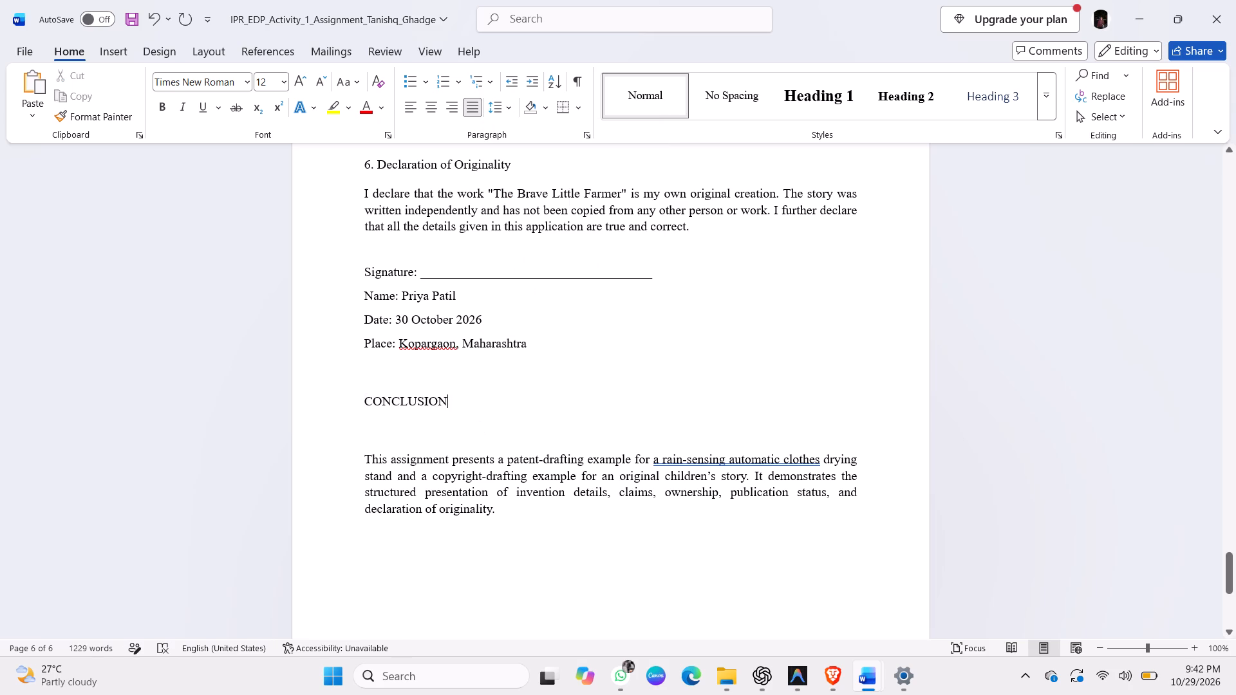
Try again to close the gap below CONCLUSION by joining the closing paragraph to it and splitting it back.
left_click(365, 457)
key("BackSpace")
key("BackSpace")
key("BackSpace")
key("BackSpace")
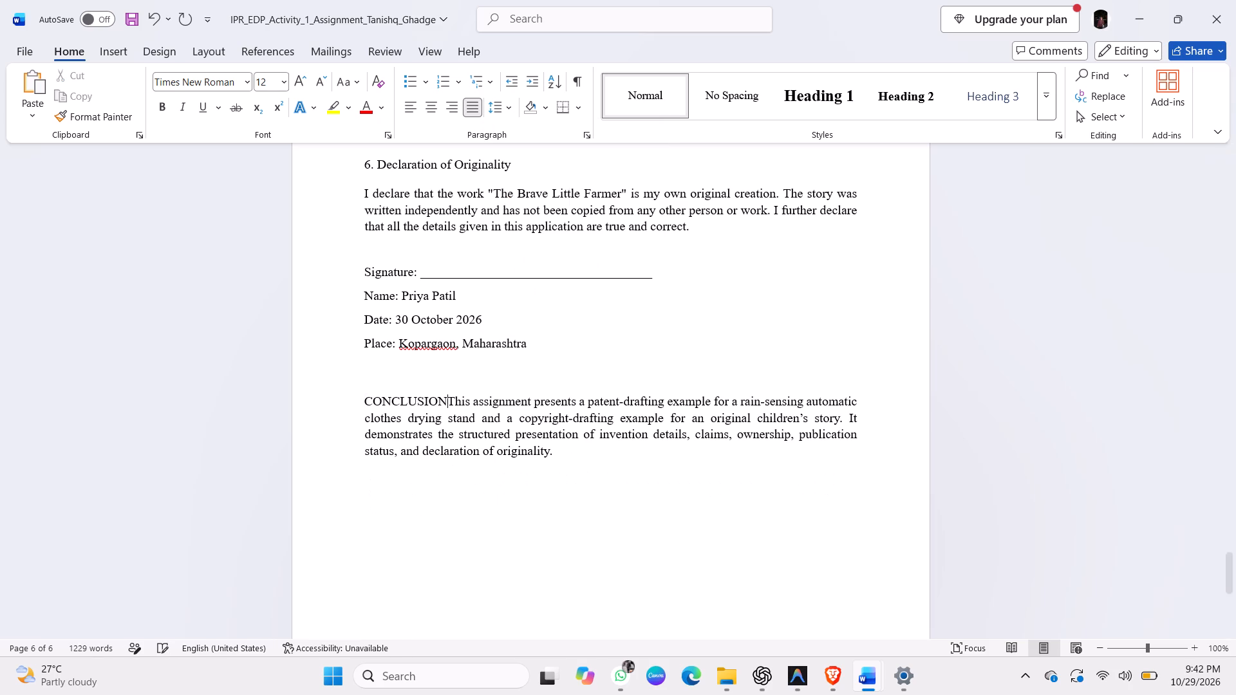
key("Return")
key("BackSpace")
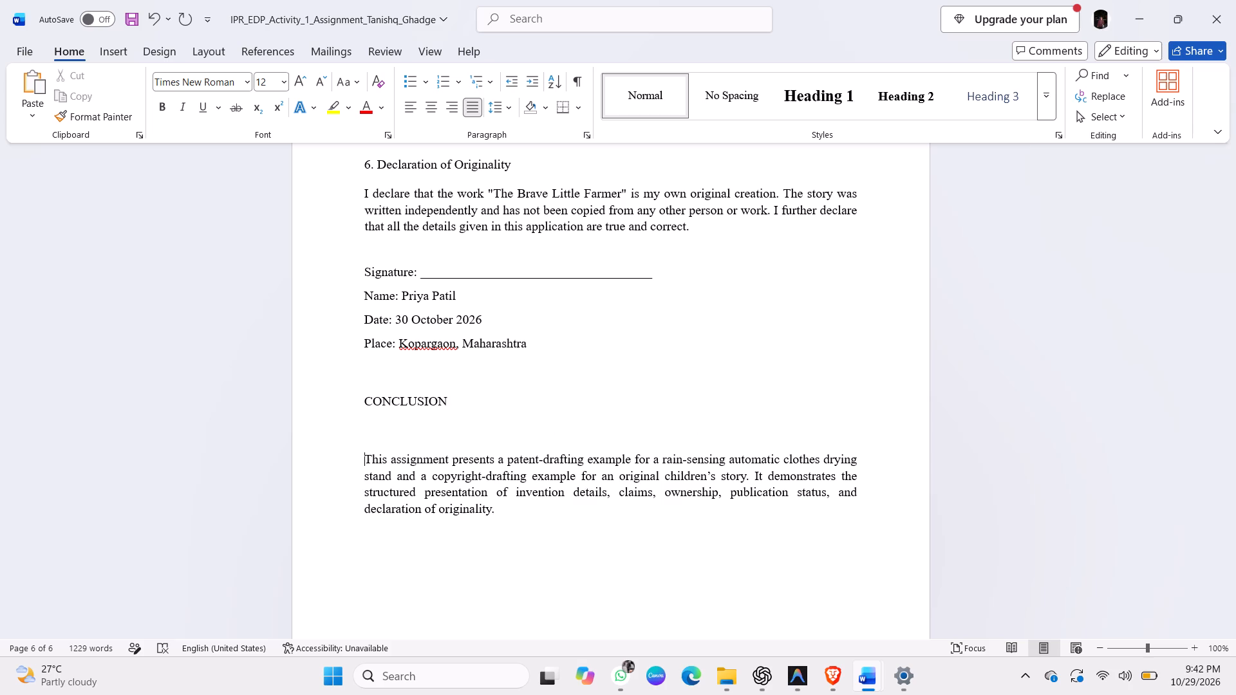
Delete the CONCLUSION heading text together with the break before the closing paragraph.
key("BackSpace")
key("BackSpace")
key("BackSpace")
key("BackSpace")
key("BackSpace")
key("BackSpace")
key("BackSpace")
key("BackSpace")
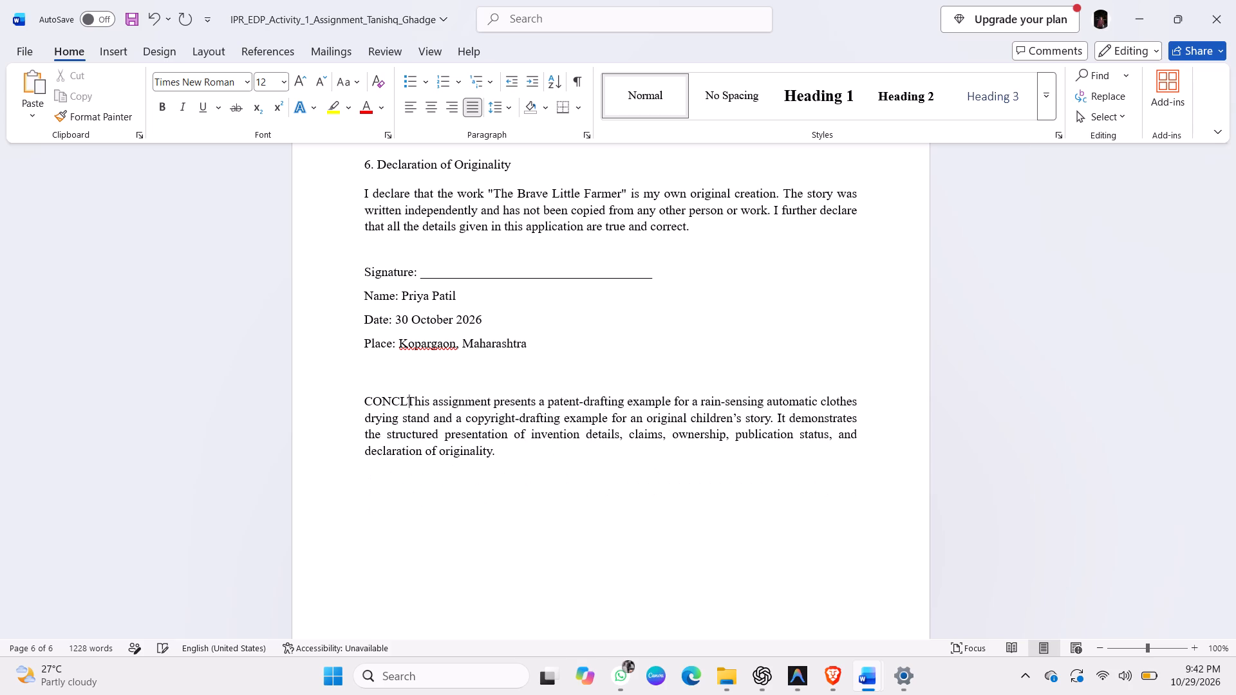
key("BackSpace")
key("BackSpace")
key("BackSpace")
key("BackSpace")
key("BackSpace")
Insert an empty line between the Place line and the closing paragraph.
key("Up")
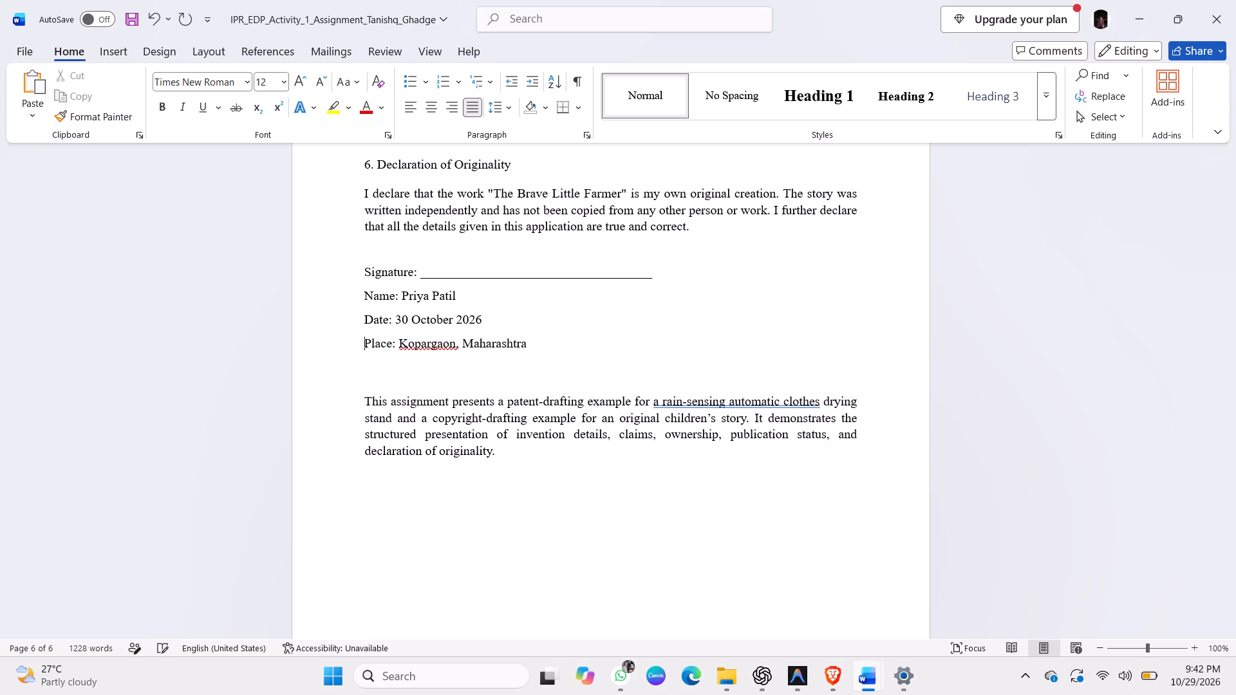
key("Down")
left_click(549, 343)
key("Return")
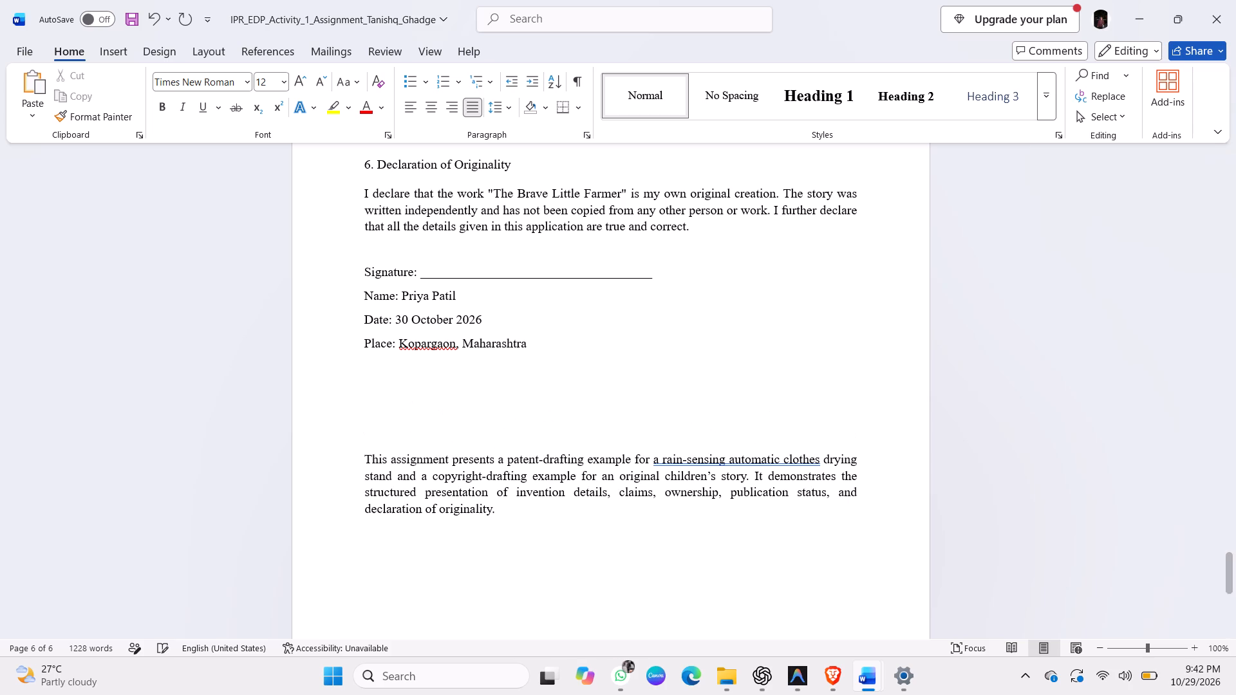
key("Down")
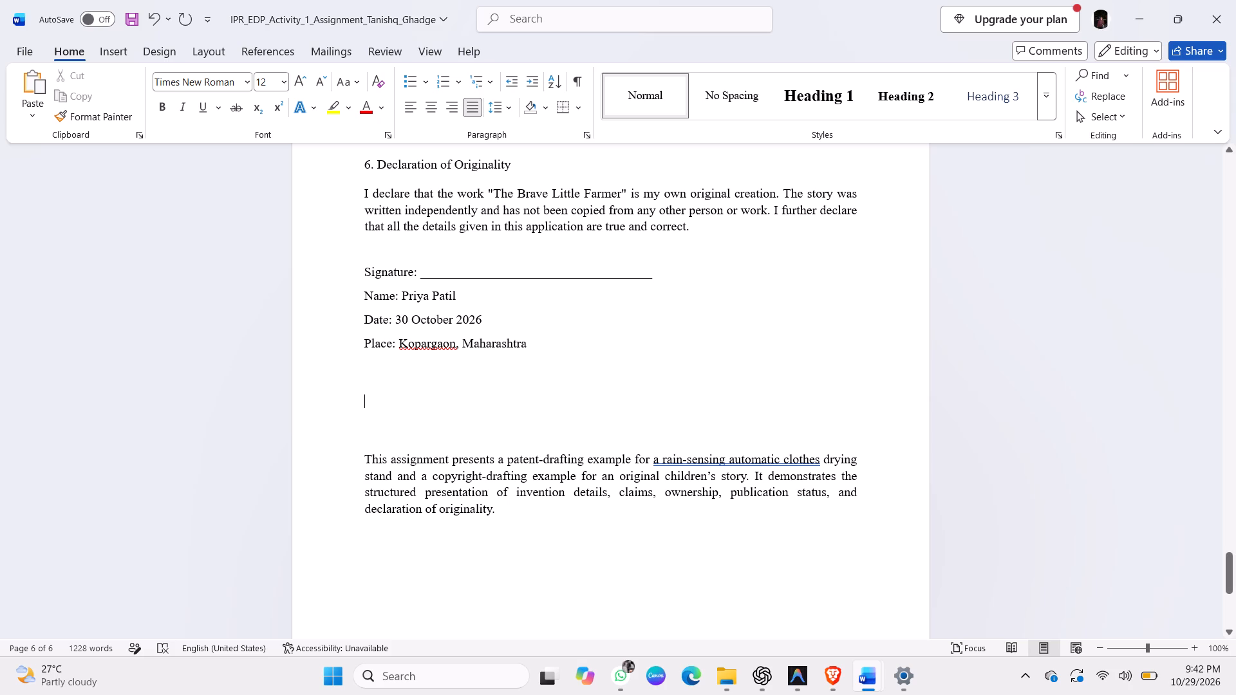
Delete the closing paragraph "This assignment presents a patent-drafting example…" together with the empty line above it.
left_click_drag(532, 512, 362, 399)
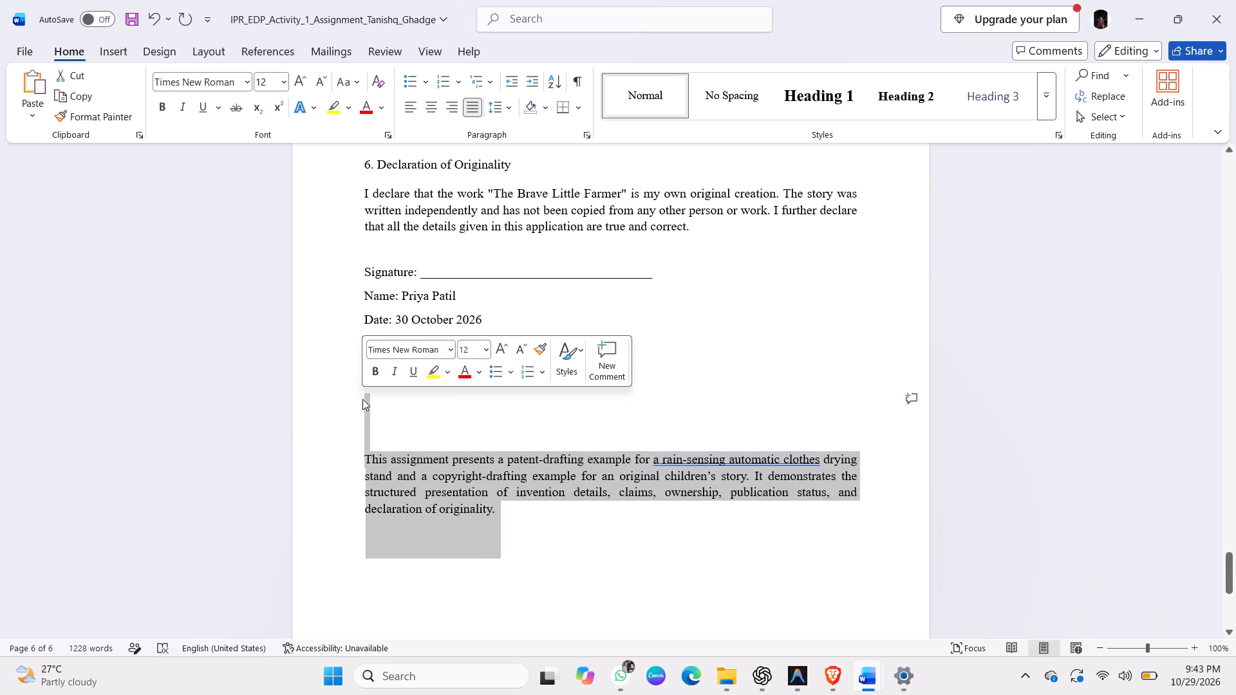
key("BackSpace")
key("BackSpace")
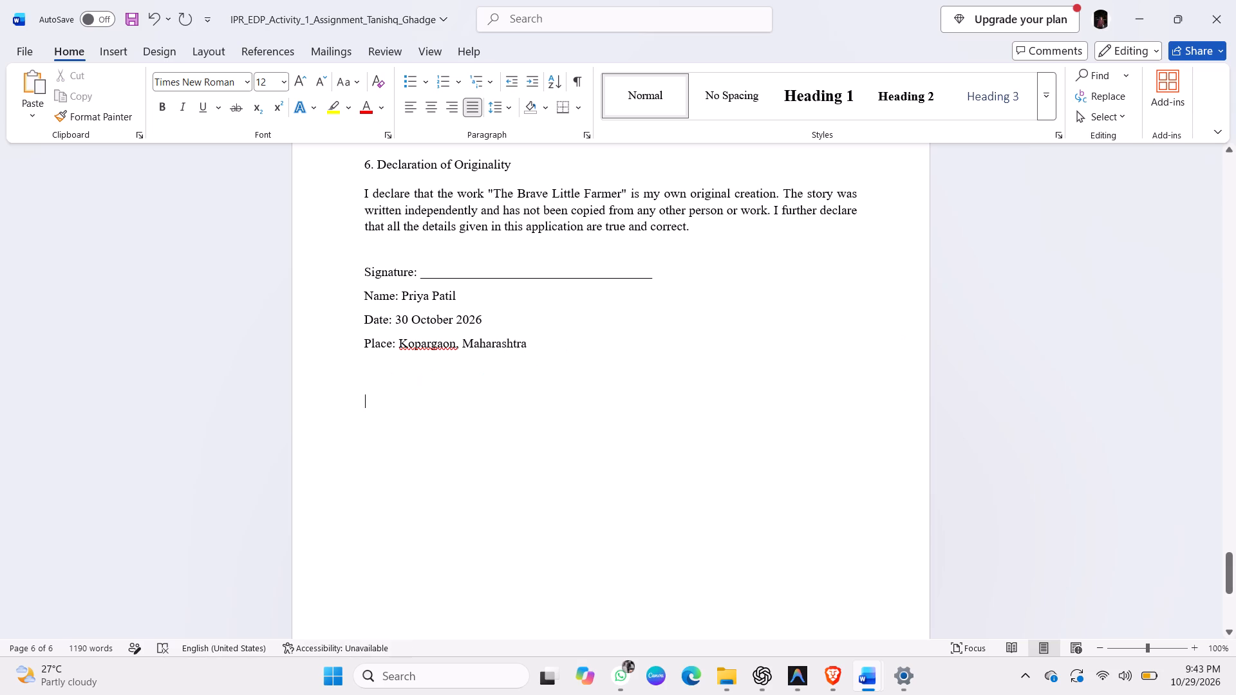
Add another empty line below the Place line and set the line spacing of the upper empty line to 1.0.
key("Return")
key("Up")
key("Down")
key("Up")
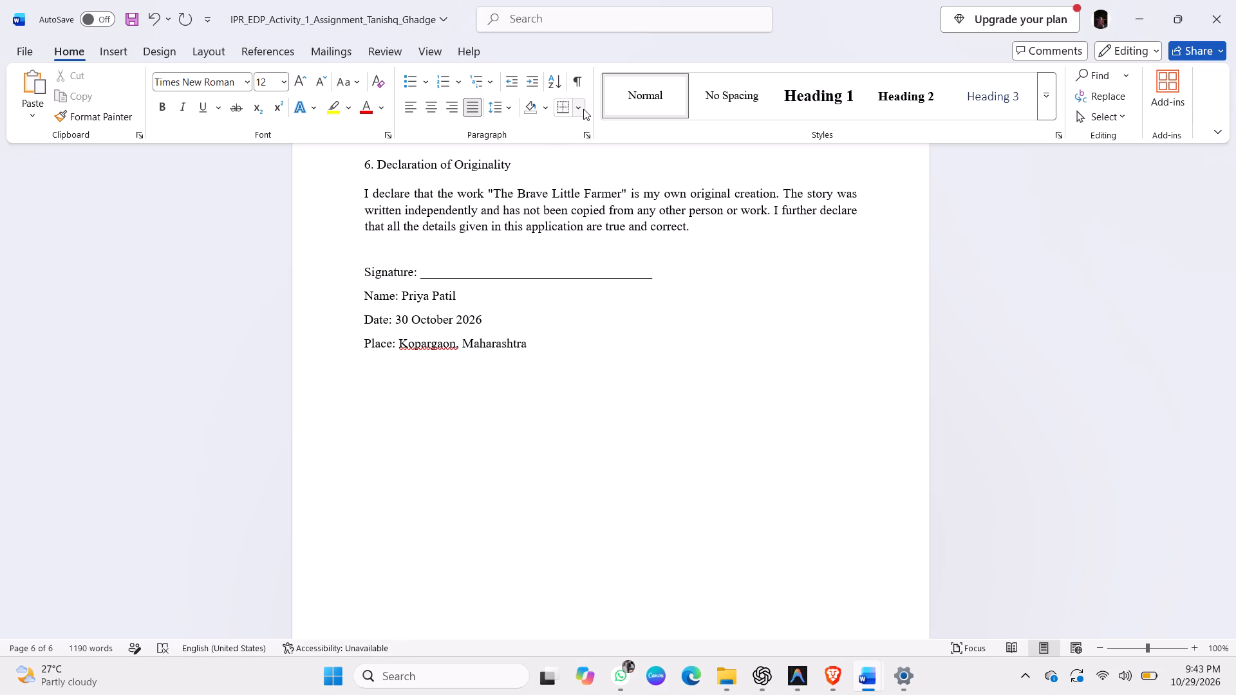
left_click(511, 98)
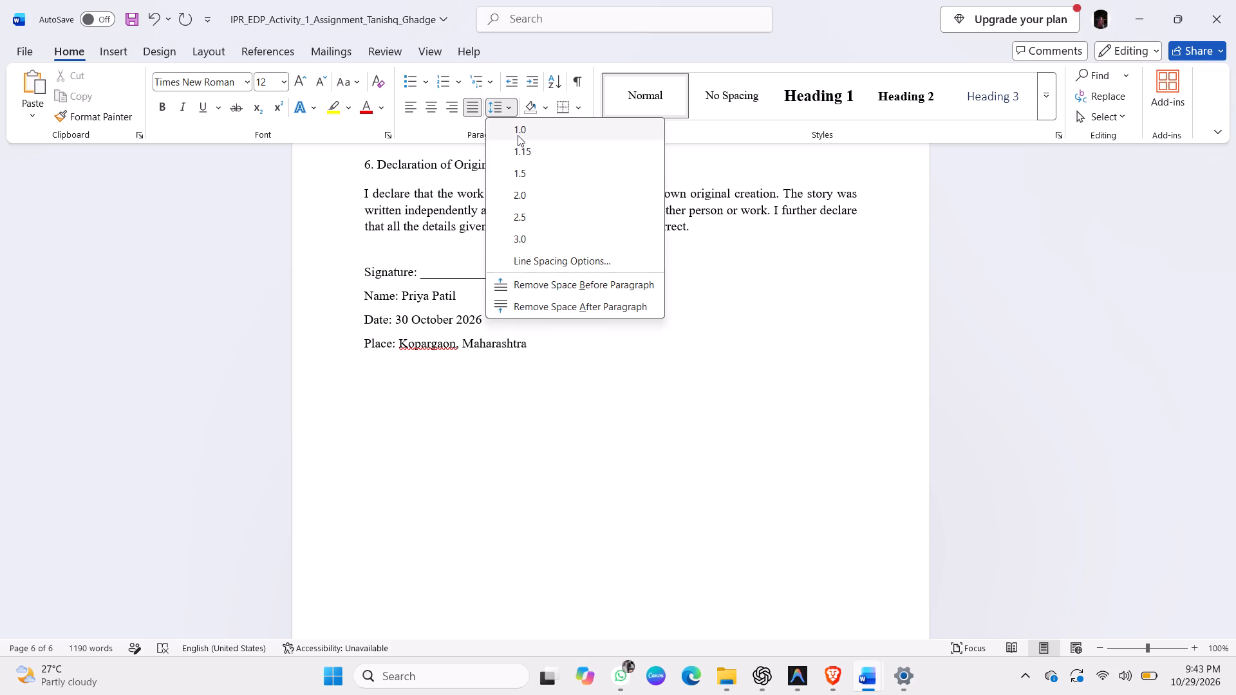
left_click(518, 135)
key("Down")
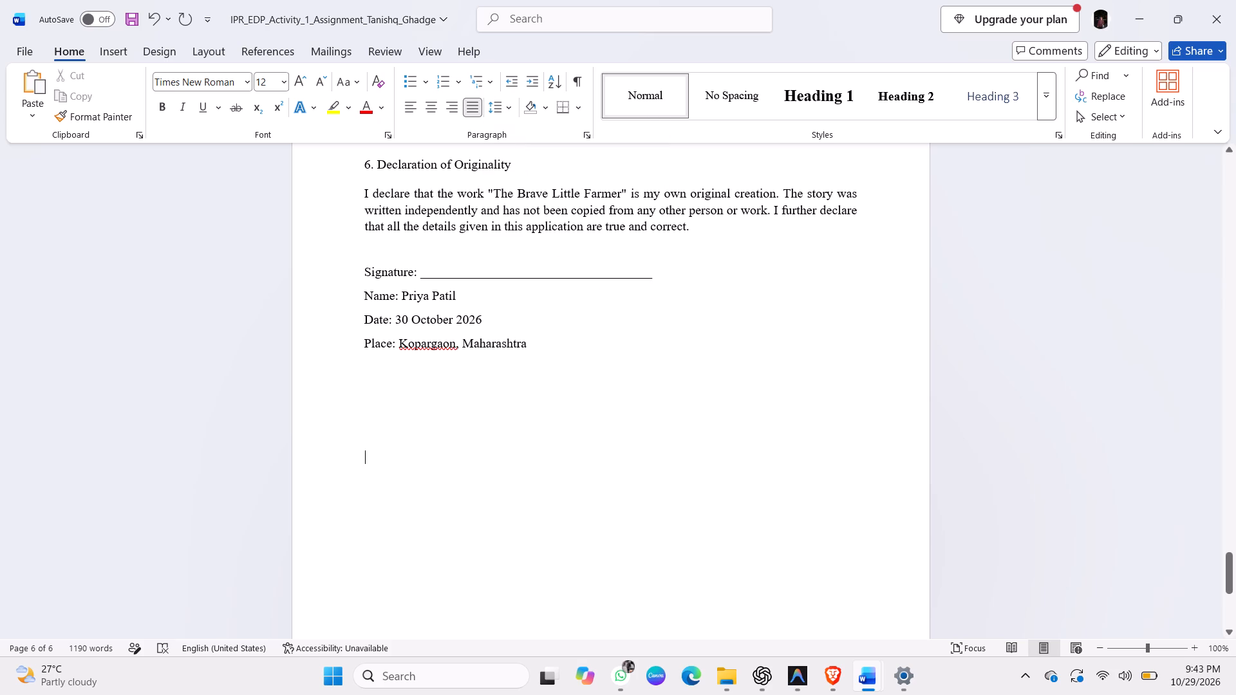
key("Up")
key("Down")
key("Up")
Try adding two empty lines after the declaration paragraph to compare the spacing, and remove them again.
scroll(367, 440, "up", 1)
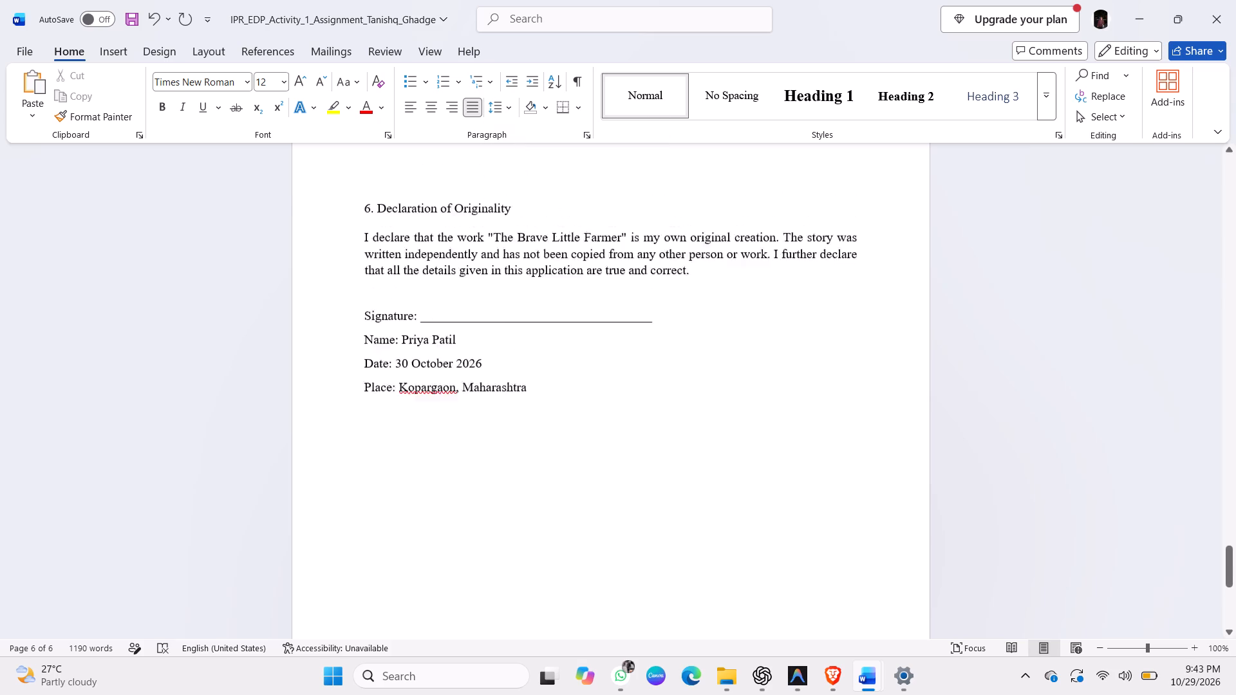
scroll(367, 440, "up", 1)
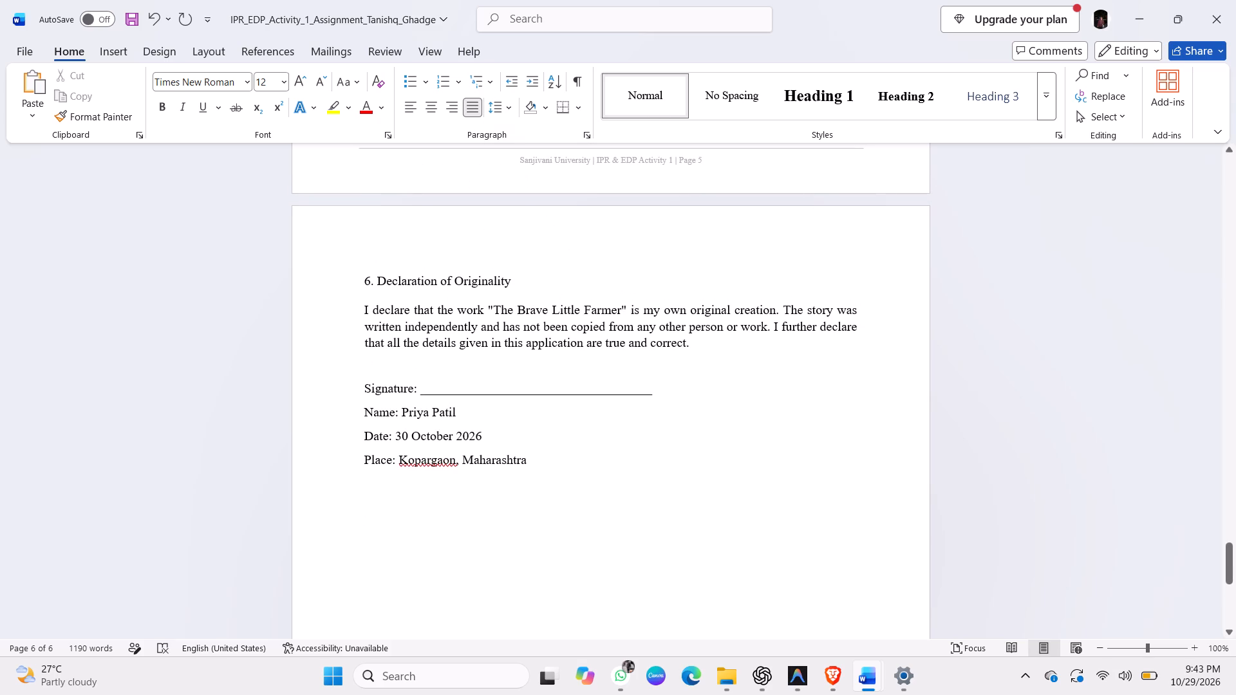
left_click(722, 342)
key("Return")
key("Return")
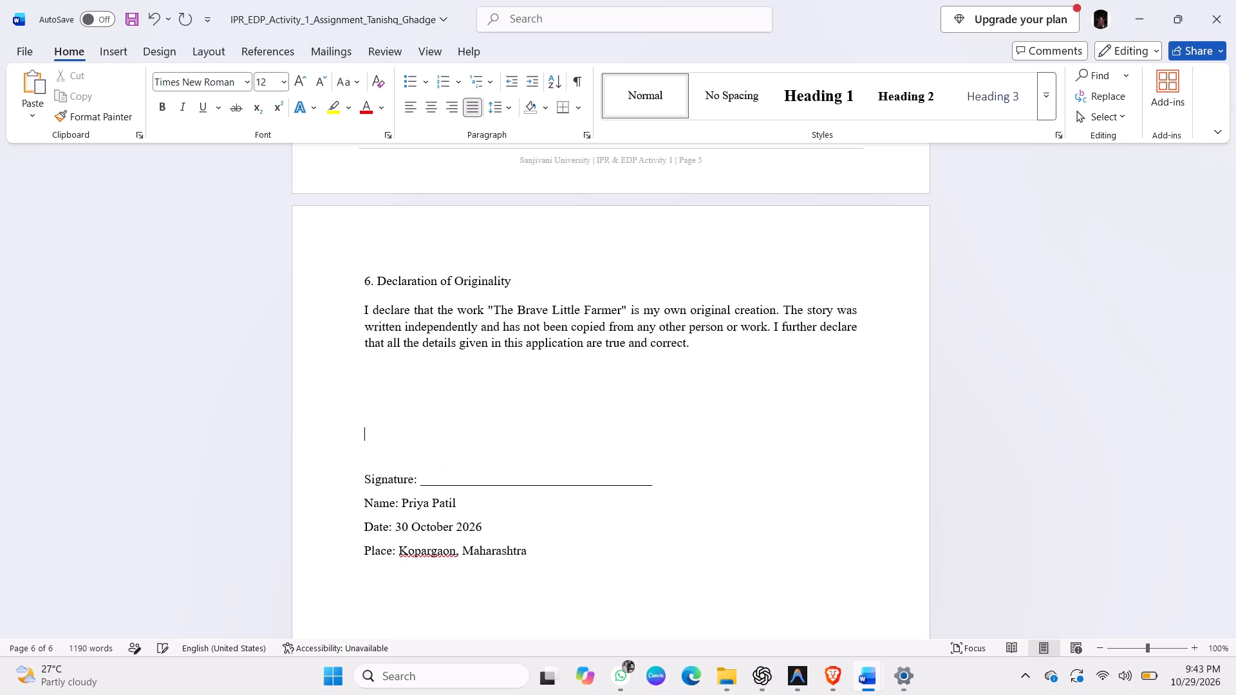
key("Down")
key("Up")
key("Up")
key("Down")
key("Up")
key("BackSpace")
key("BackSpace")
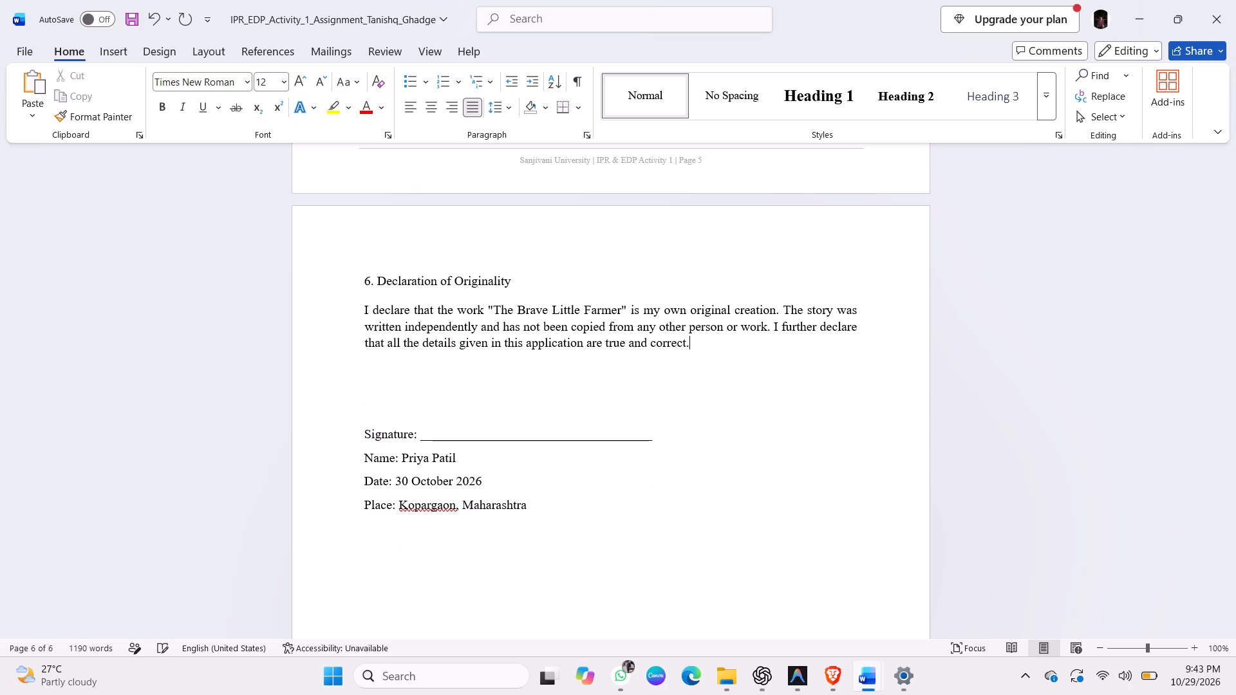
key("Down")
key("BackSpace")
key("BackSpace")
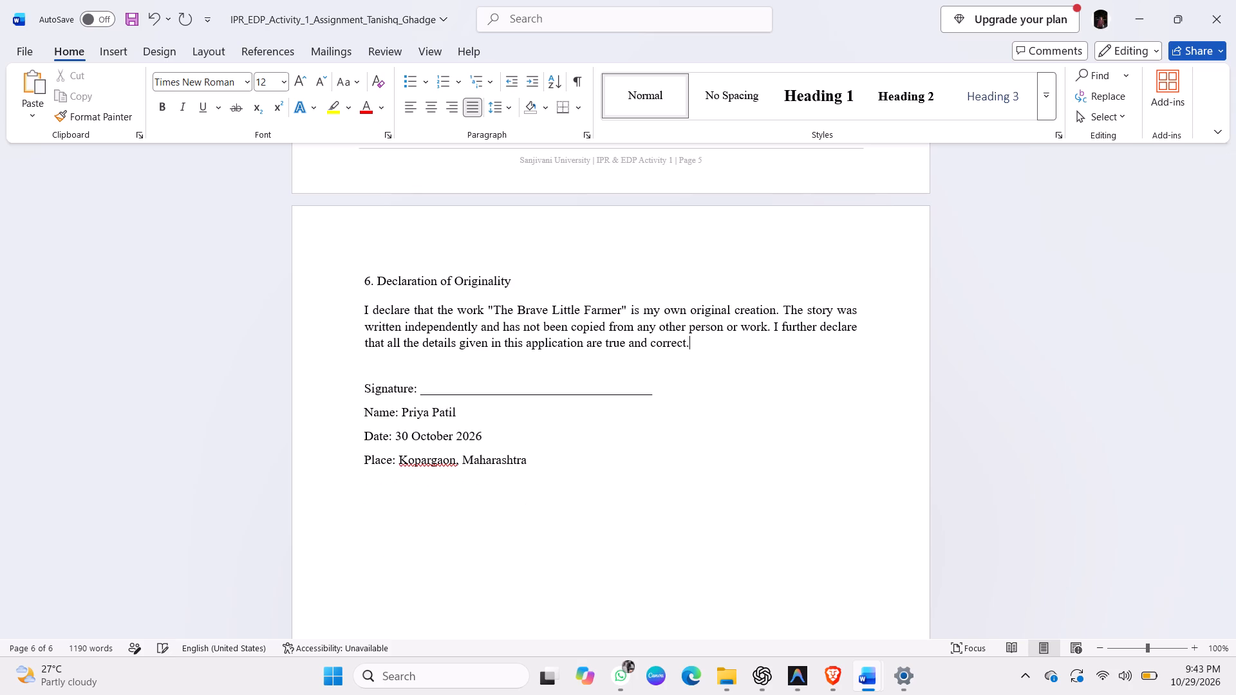
Insert a new empty line directly below the "Place: Kopargaon, Maharashtra" line.
key("Down")
key("Down")
key("Down")
key("Down")
key("Return")
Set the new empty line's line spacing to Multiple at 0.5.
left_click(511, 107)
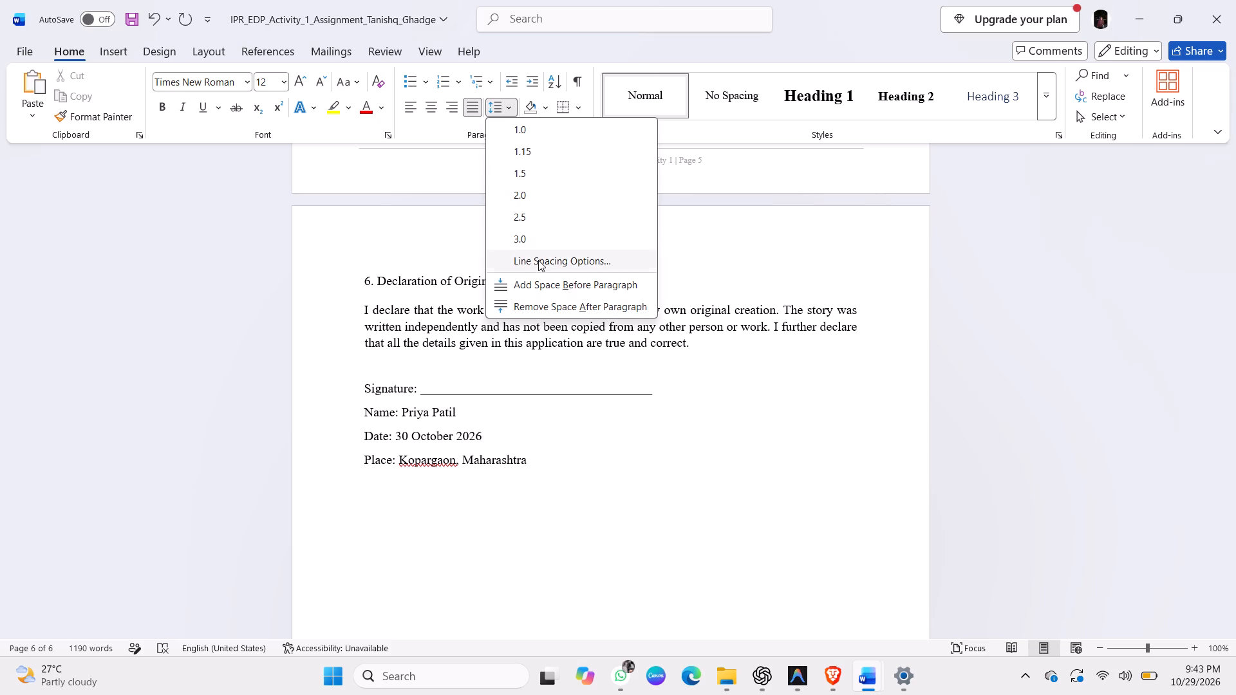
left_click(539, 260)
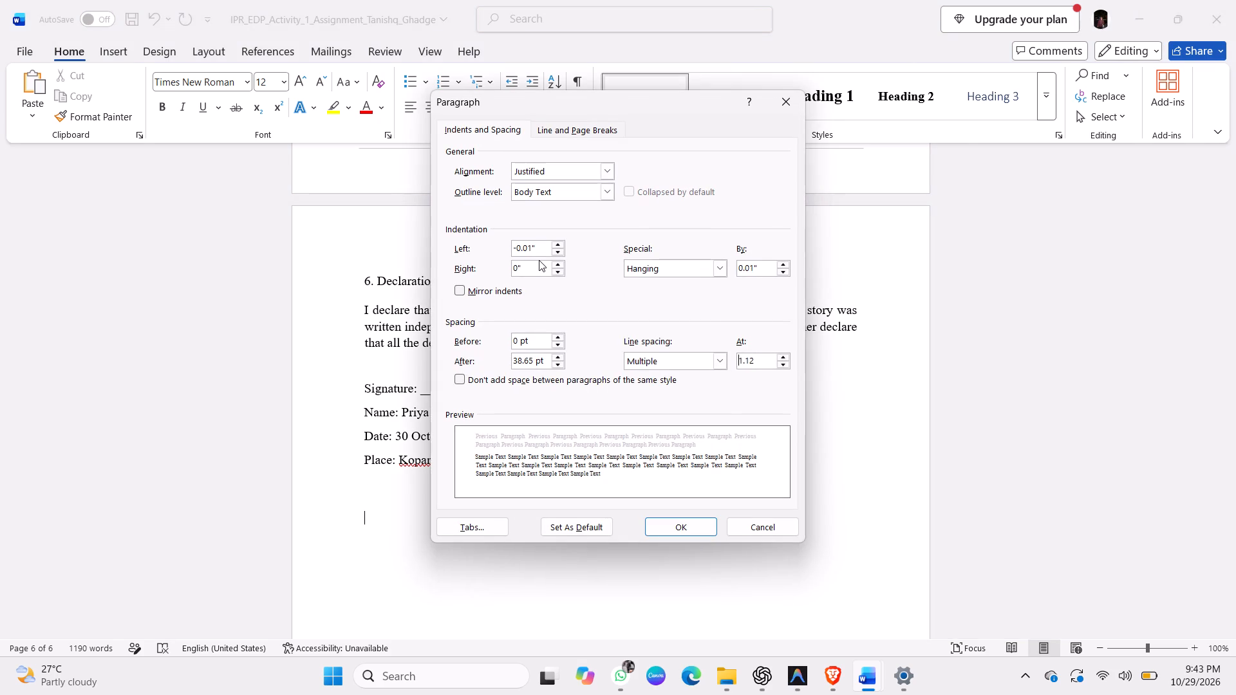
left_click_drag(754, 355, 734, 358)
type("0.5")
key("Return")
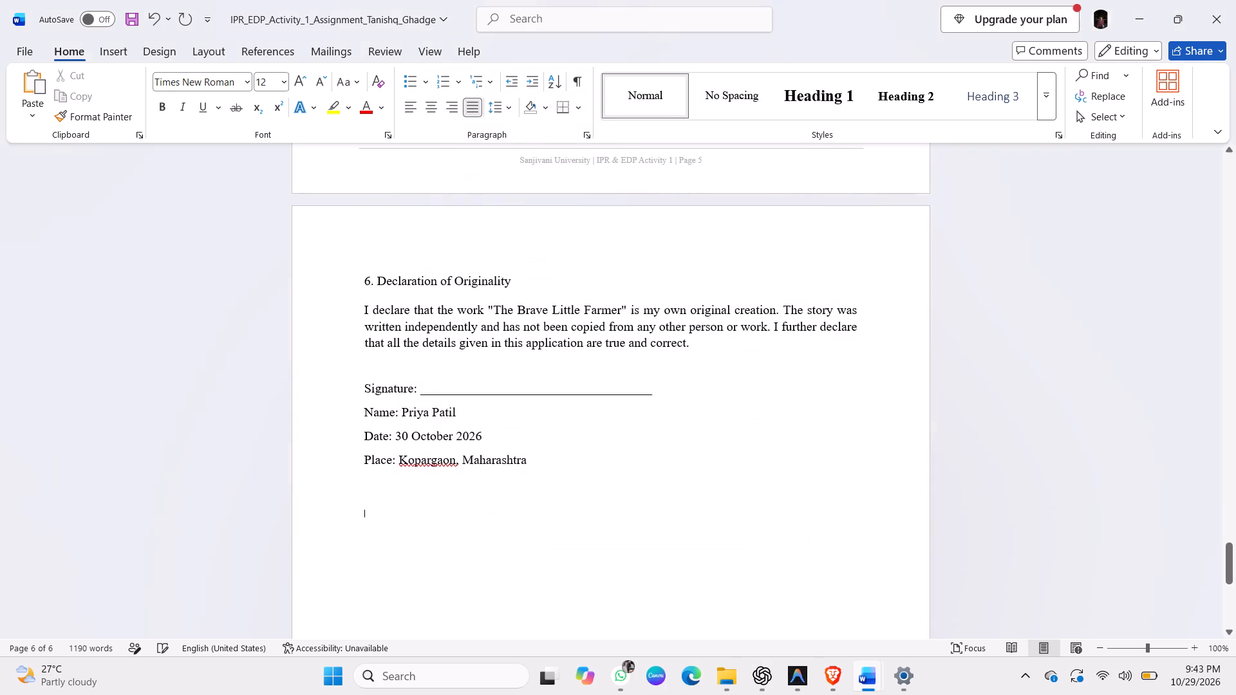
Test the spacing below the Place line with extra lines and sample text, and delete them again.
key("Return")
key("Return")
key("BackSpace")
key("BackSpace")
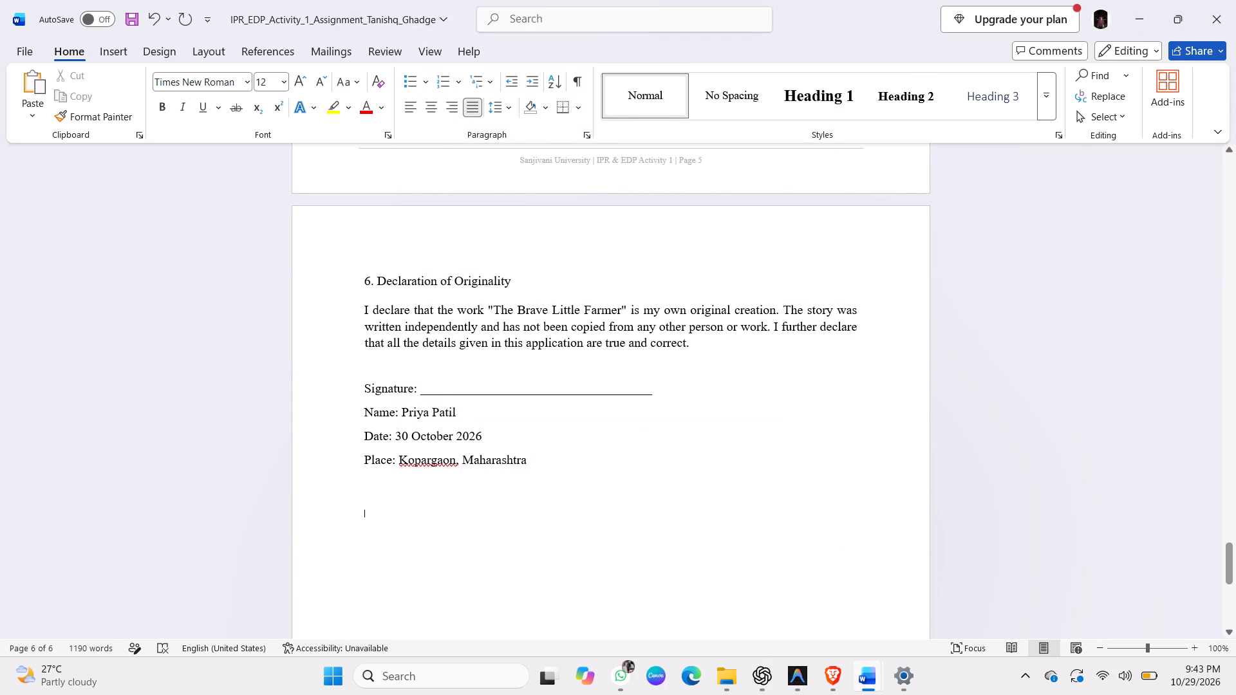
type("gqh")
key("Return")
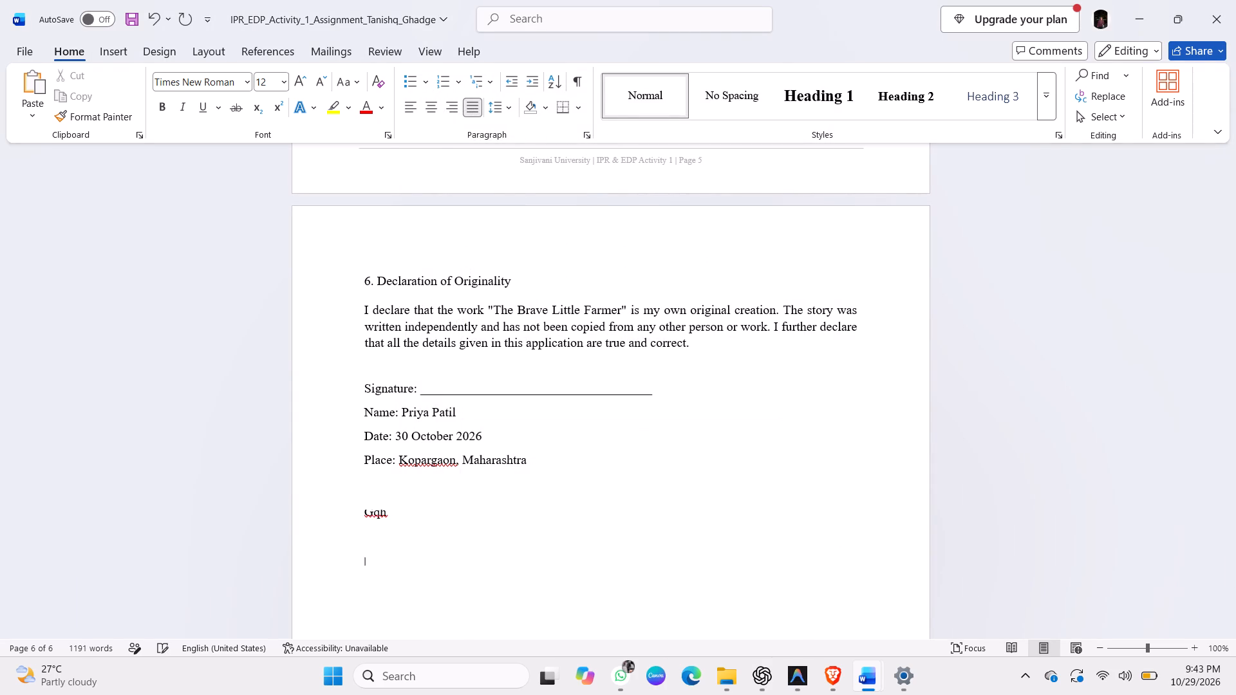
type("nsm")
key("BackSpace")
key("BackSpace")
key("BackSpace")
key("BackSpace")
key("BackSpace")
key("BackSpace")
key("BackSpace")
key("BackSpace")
Set the empty line below the Place line to Multiple line spacing at 1 with 0 pt spacing after.
left_click(513, 107)
left_click(547, 261)
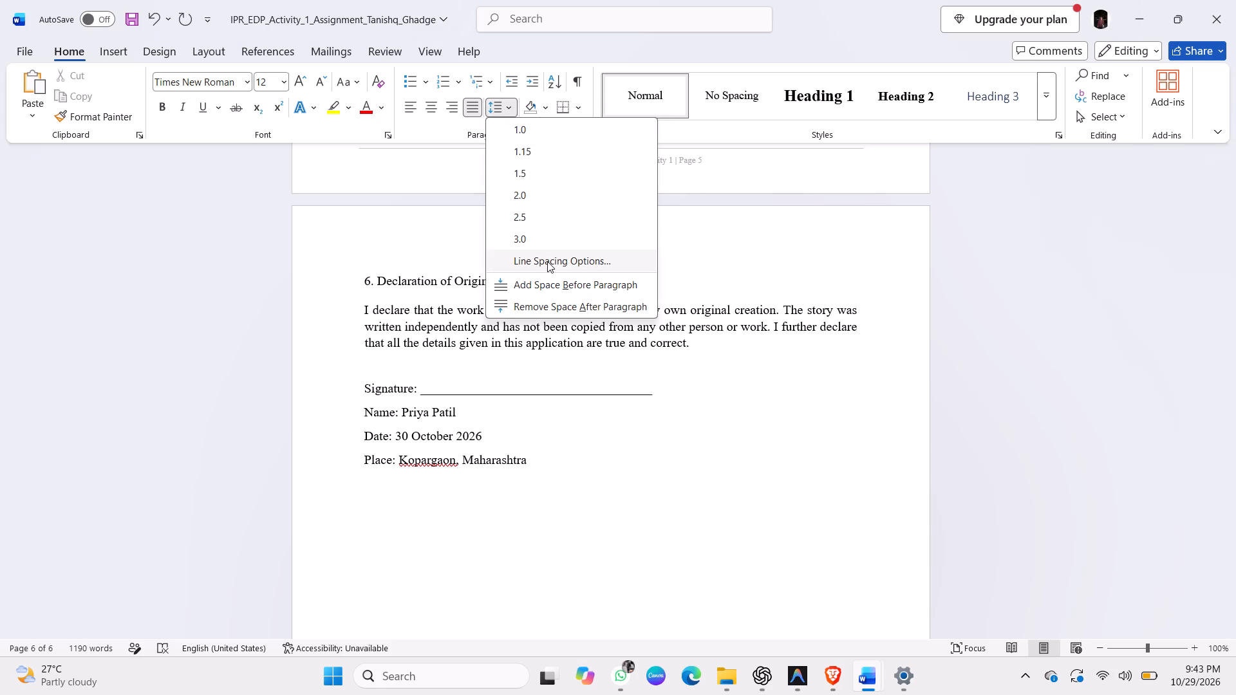
left_click(745, 361)
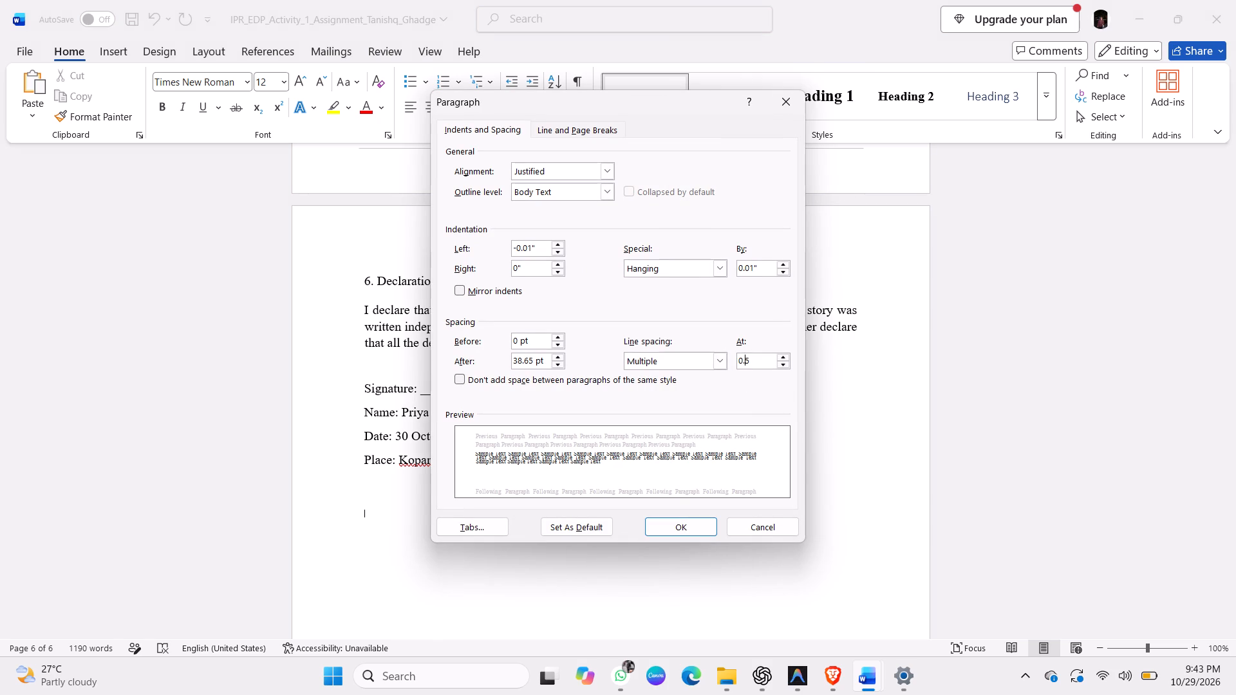
left_click_drag(753, 361, 735, 361)
key("1")
left_click(541, 360)
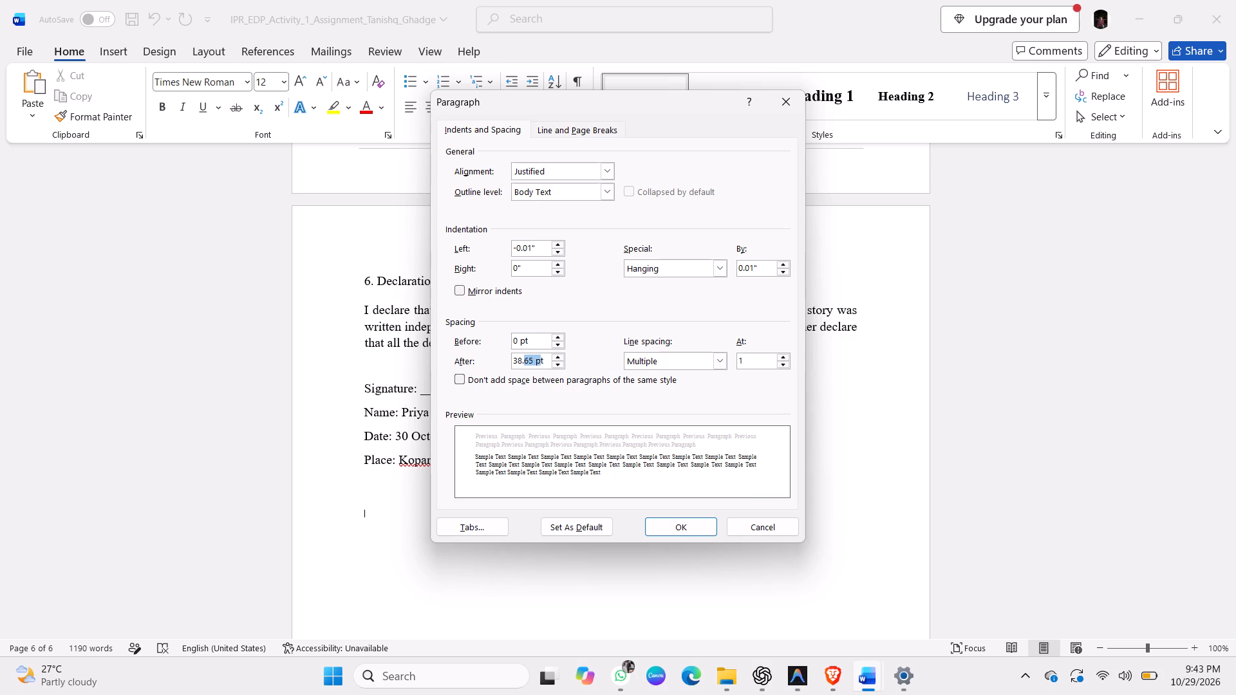
left_click(545, 359)
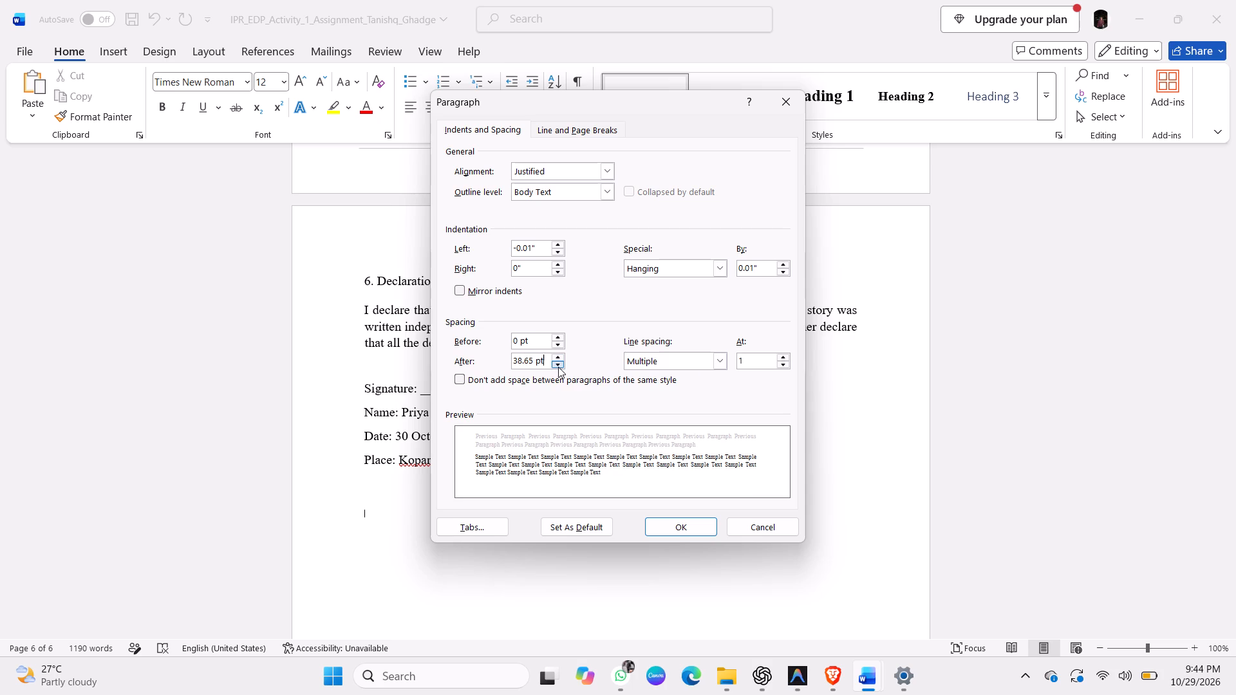
triple_click(558, 366)
triple_click(558, 366)
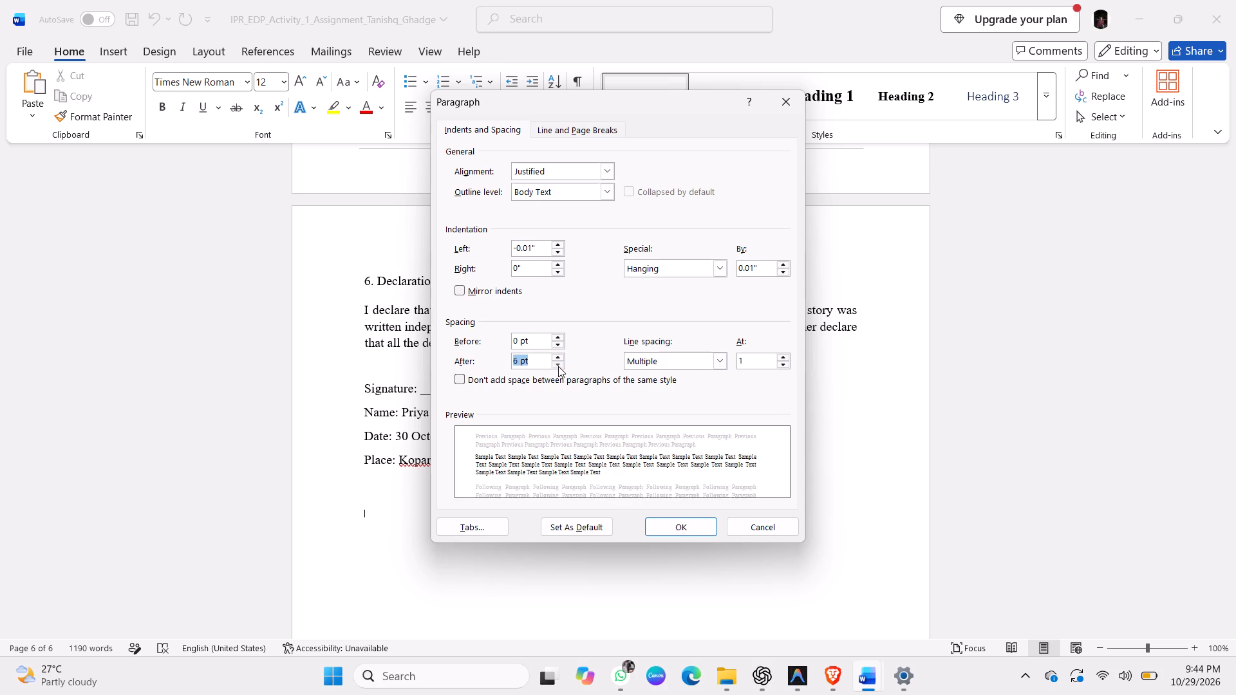
double_click(558, 366)
left_click(558, 356)
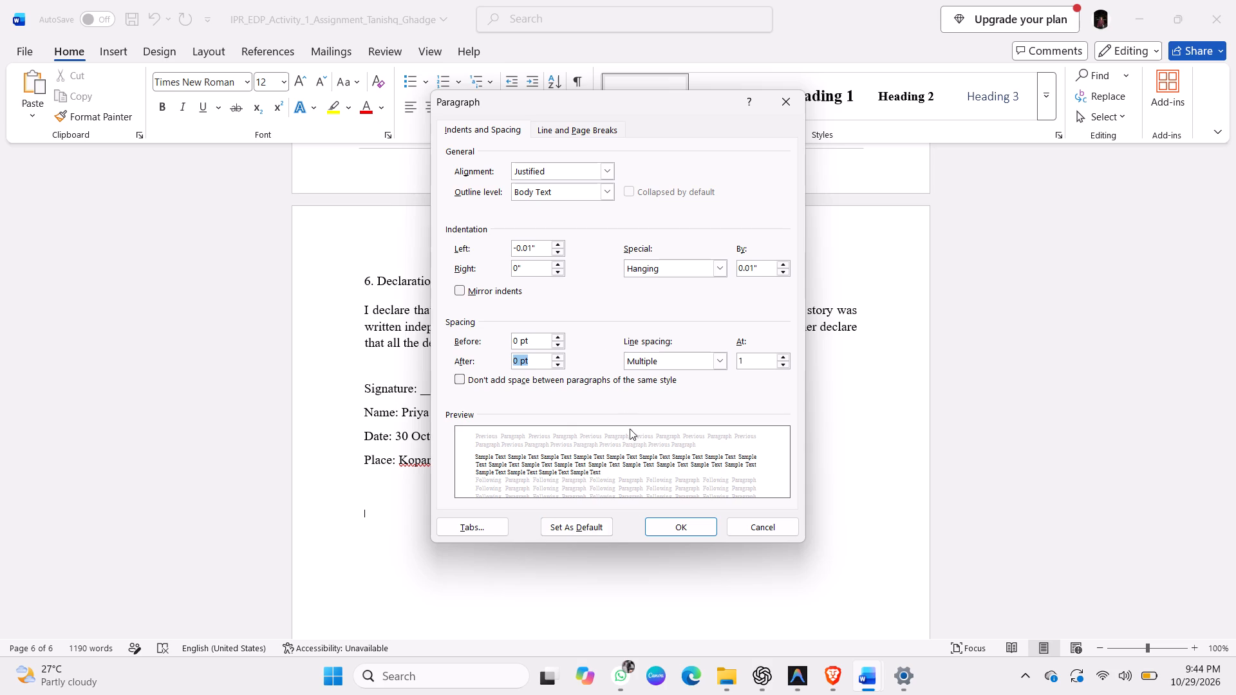
left_click(671, 525)
key("Return")
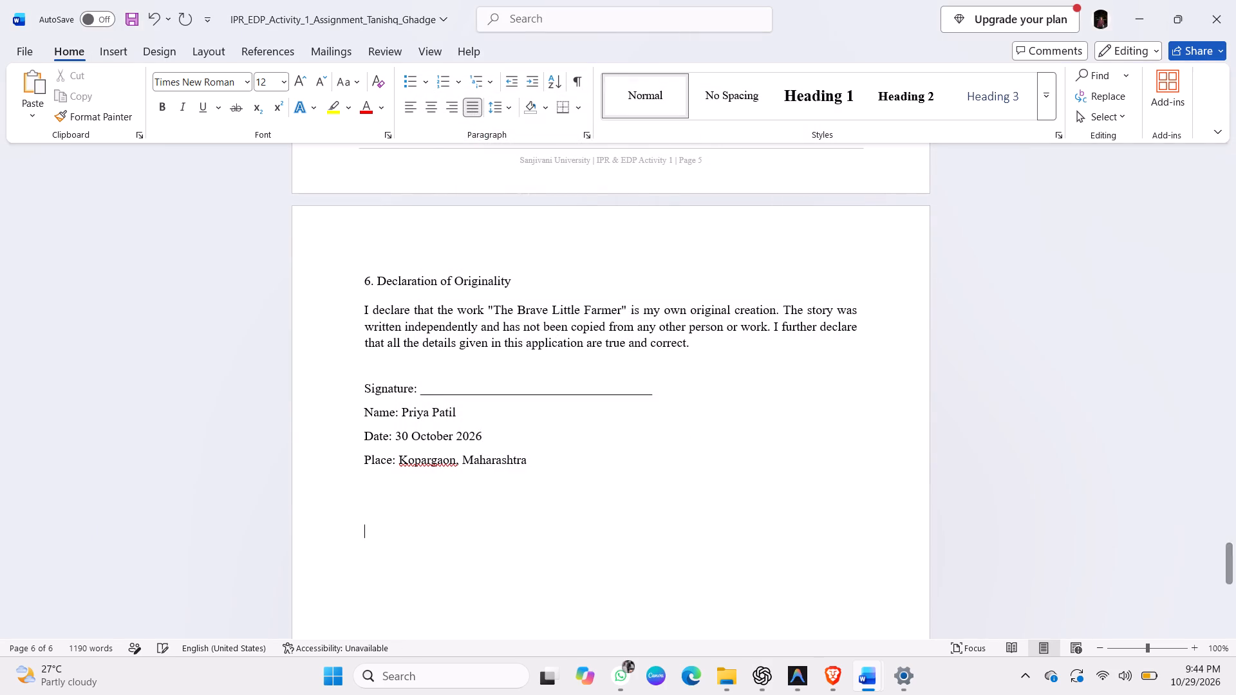
key("Up")
left_click(754, 671)
scroll(622, 449, "down", 2)
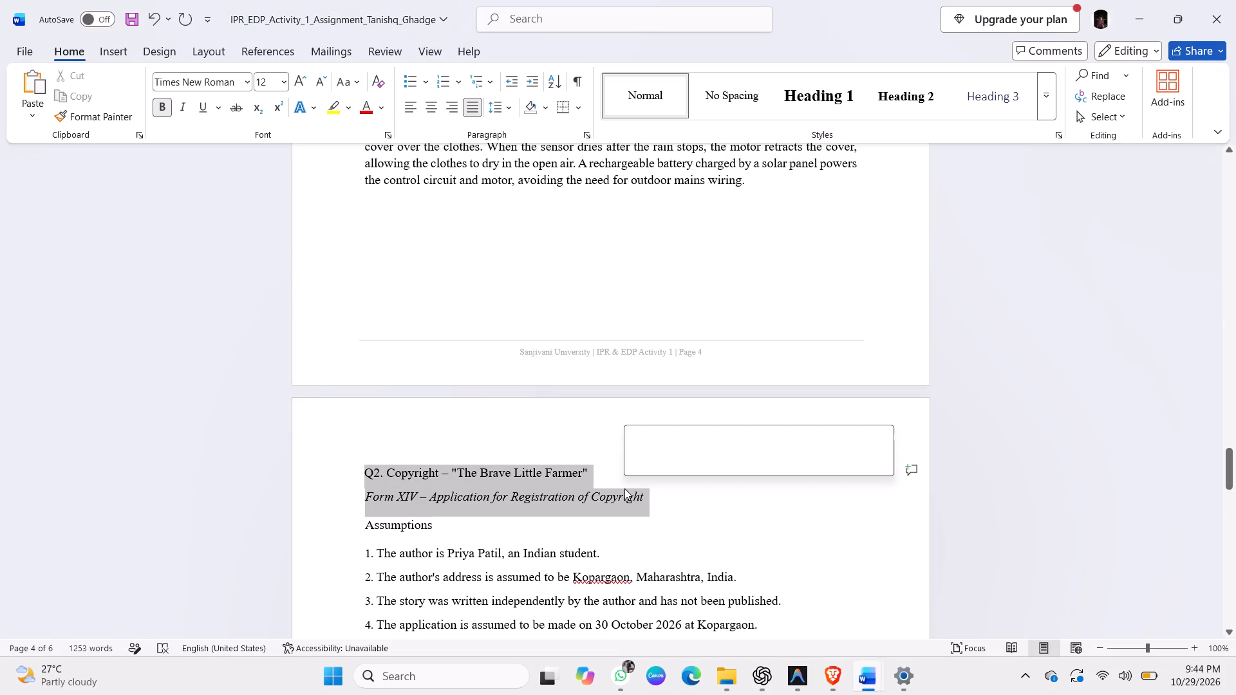
key("ctrl+v")
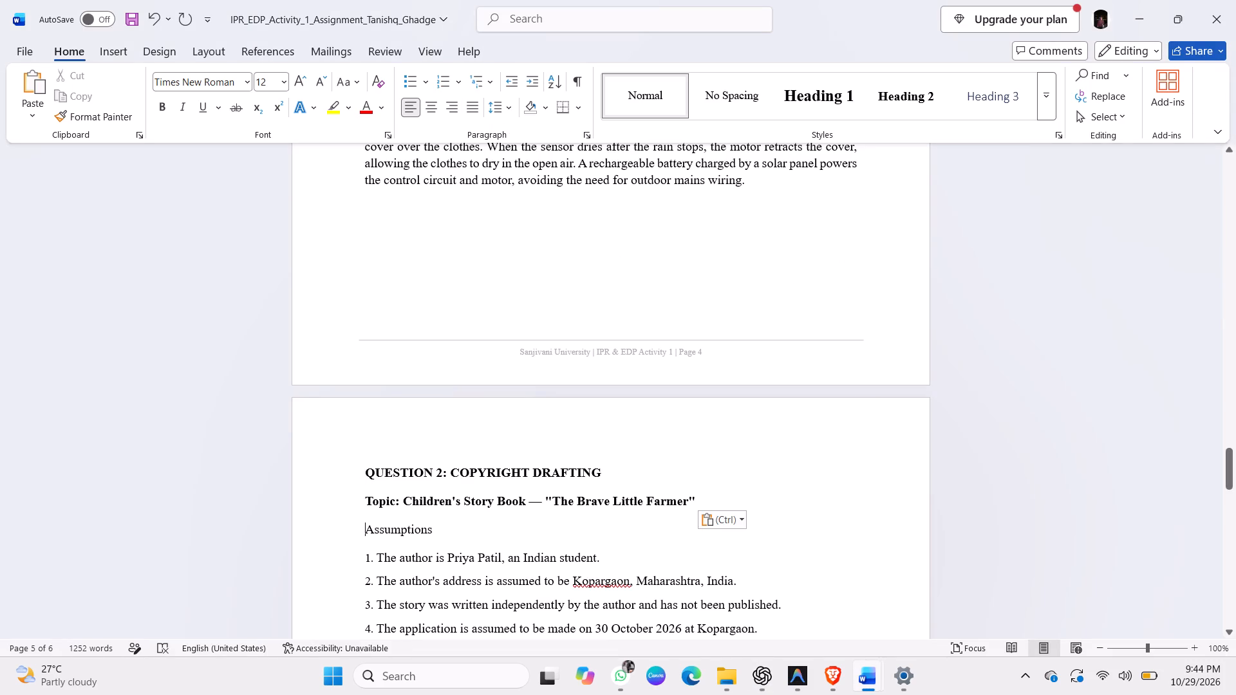
Enlarge the Question 2 heading and its topic line to 18 pt, matching the Question 1 heading.
scroll(624, 488, "down", 1)
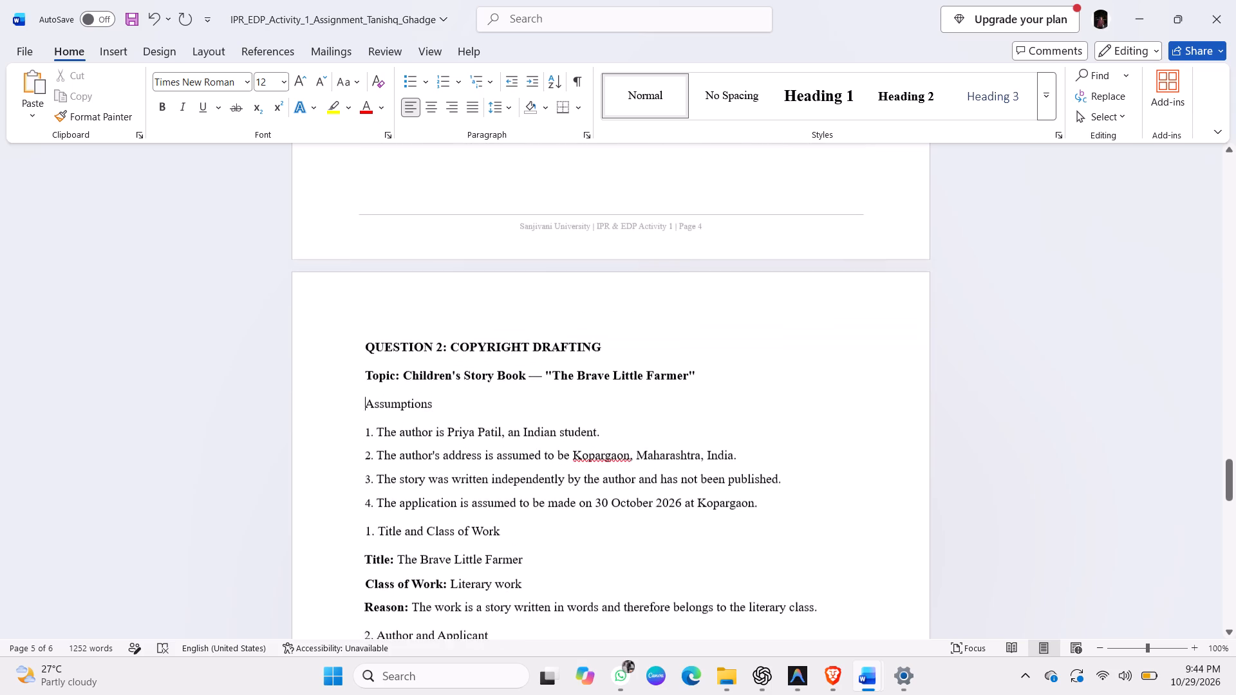
scroll(624, 488, "down", 1)
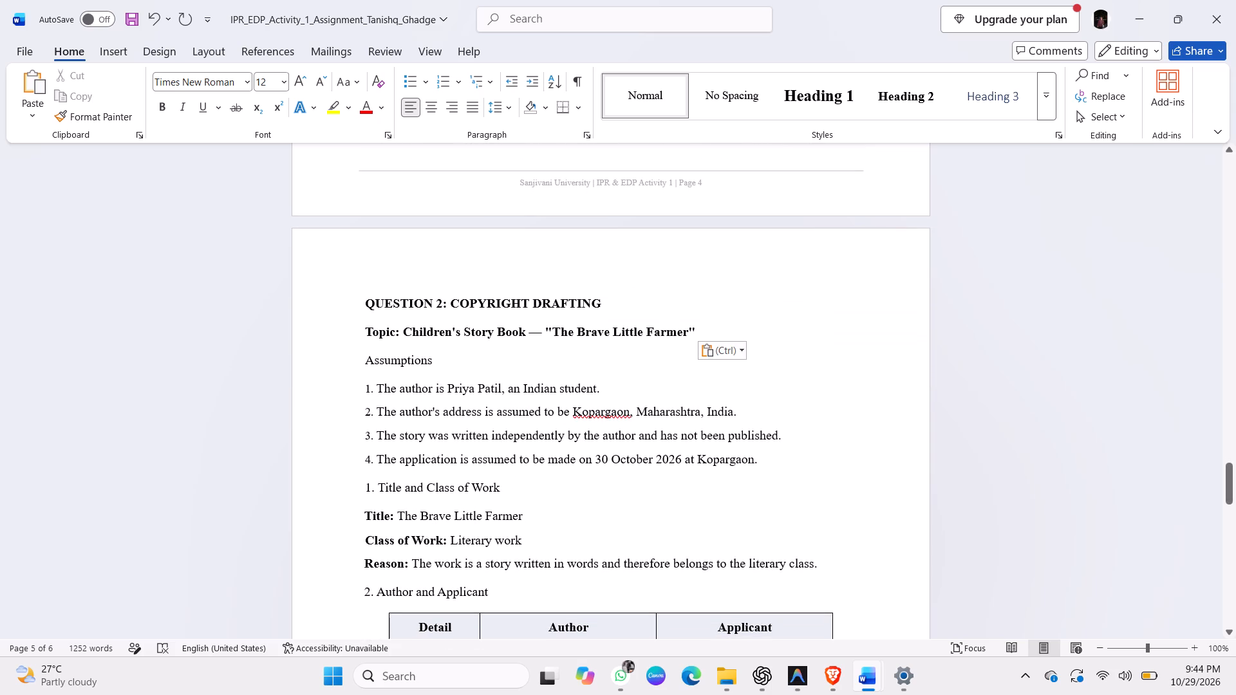
scroll(359, 308, "up", 10)
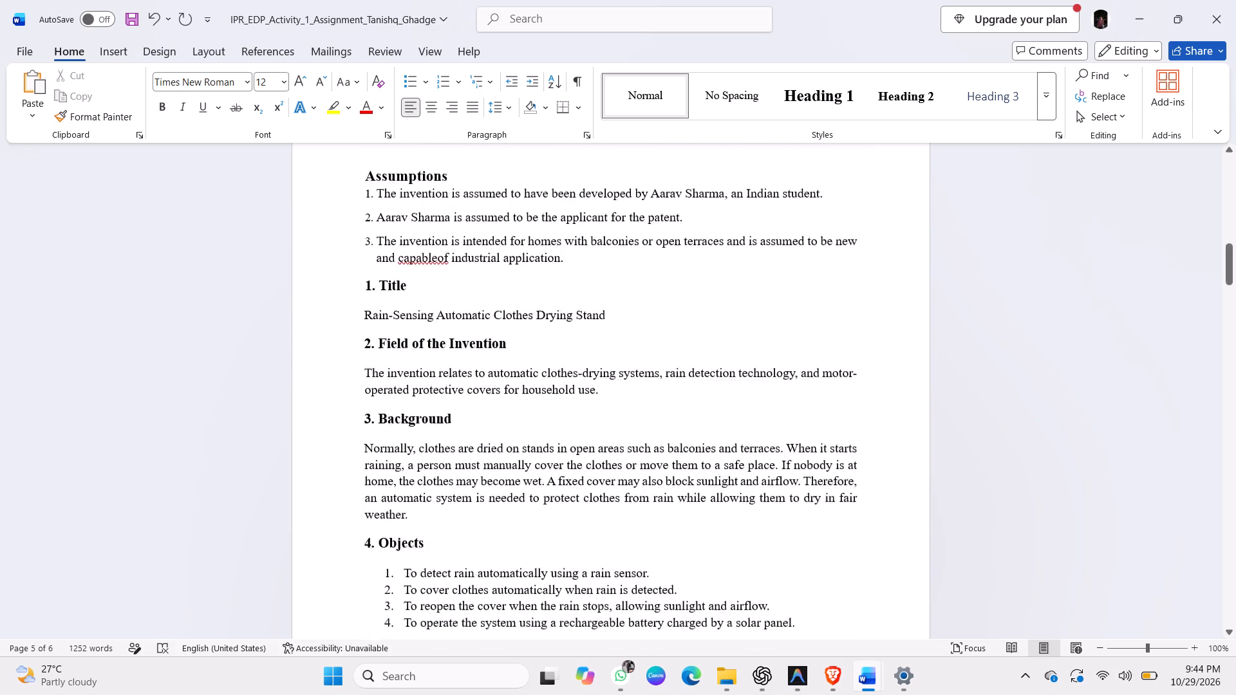
scroll(359, 308, "up", 1)
left_click(442, 448)
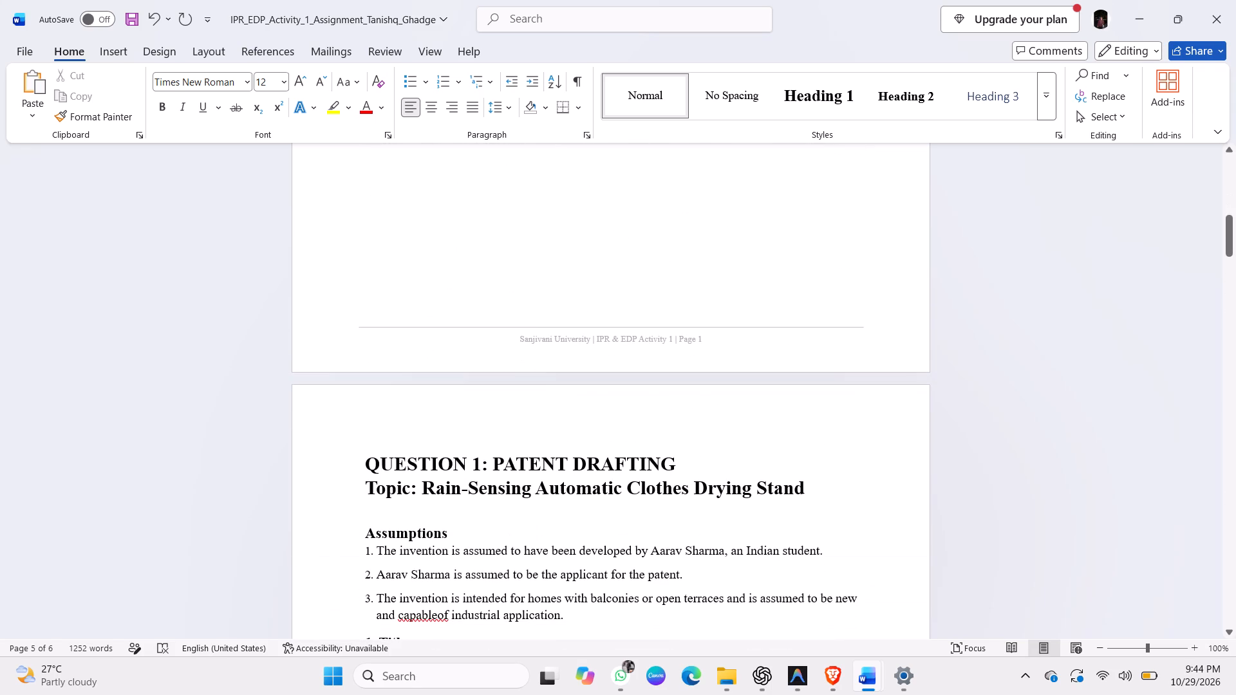
scroll(442, 448, "down", 9)
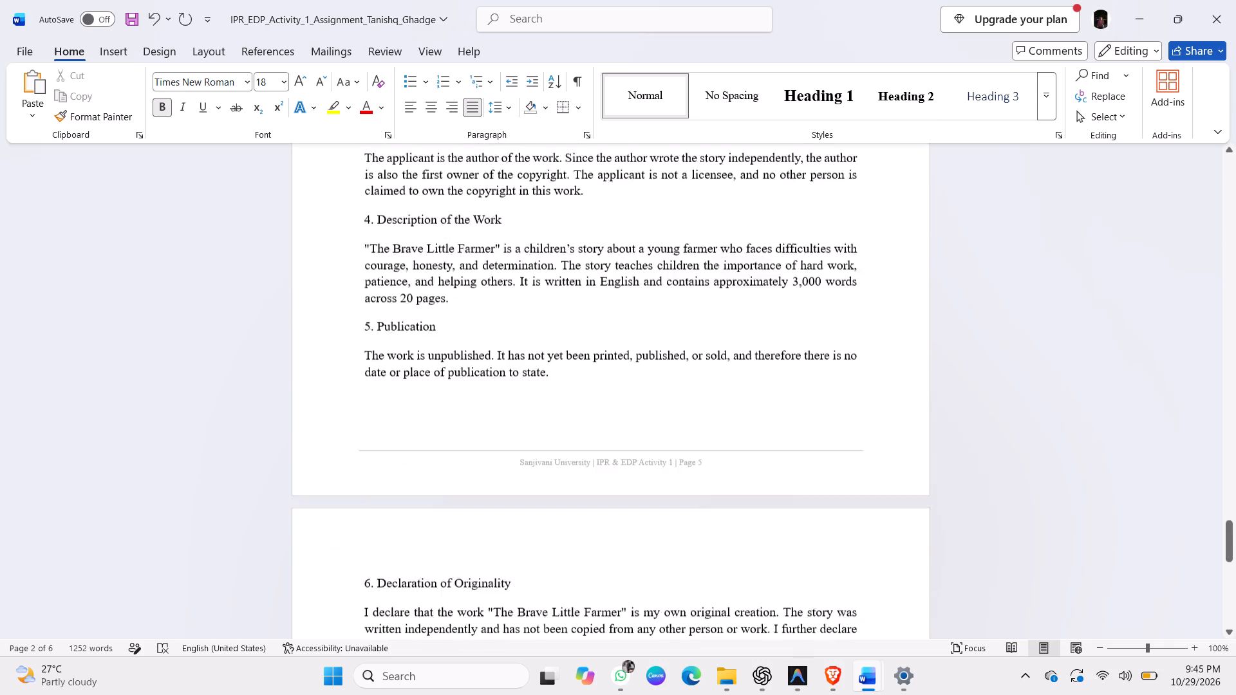
scroll(442, 448, "up", 1)
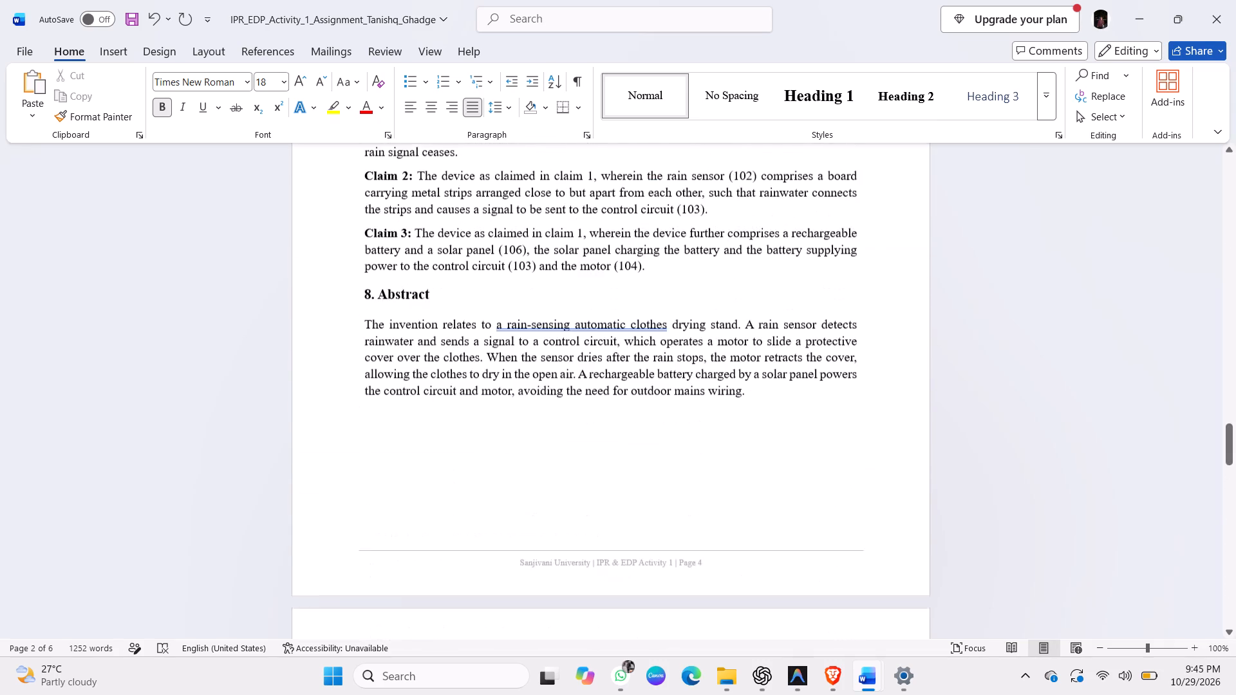
scroll(442, 448, "up", 1)
scroll(442, 448, "down", 1)
scroll(442, 448, "up", 1)
left_click_drag(369, 478, 711, 502)
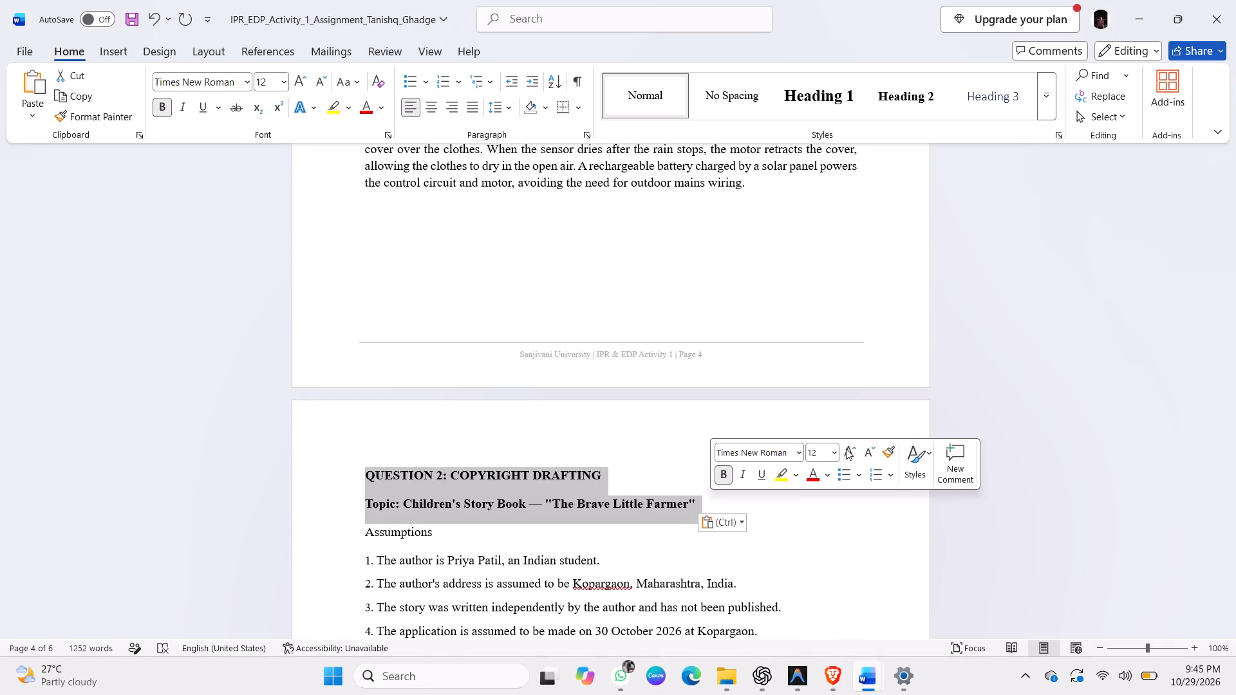
triple_click(846, 448)
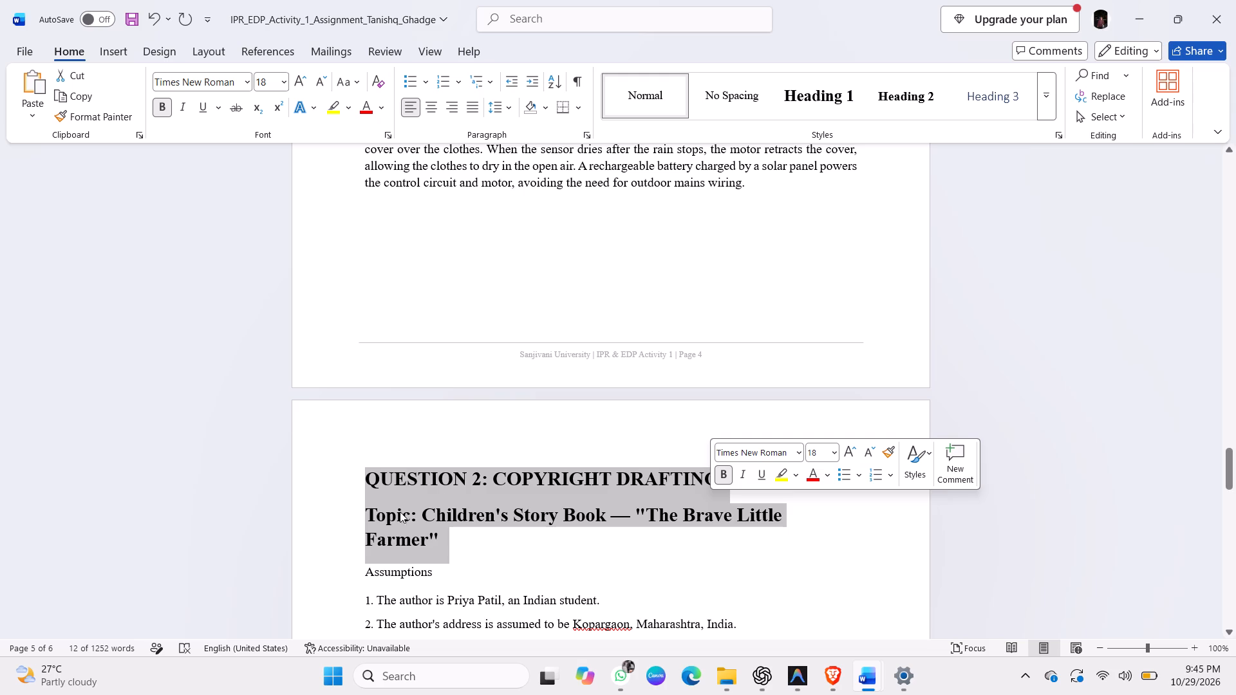
Set the Question 2 topic line, "Topic: Children's Story Book — "The Brave Little Farmer"", to 17 pt.
left_click(357, 520)
left_click_drag(357, 520, 433, 533)
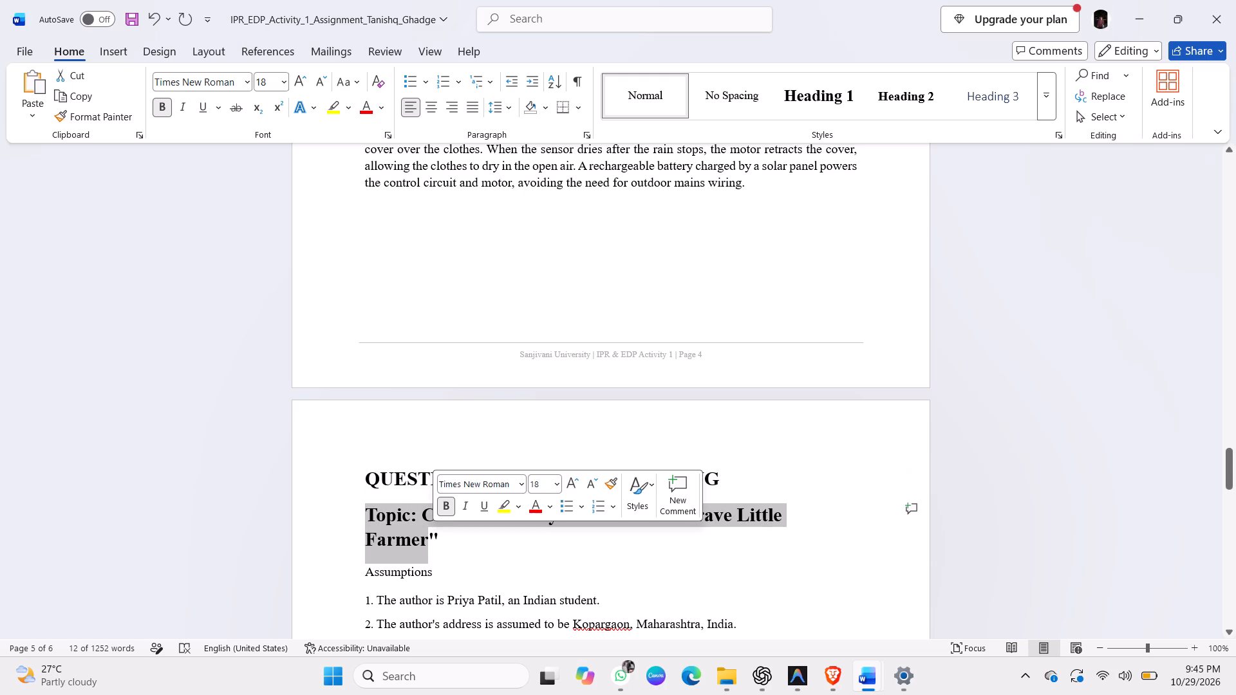
left_click_drag(445, 536, 373, 515)
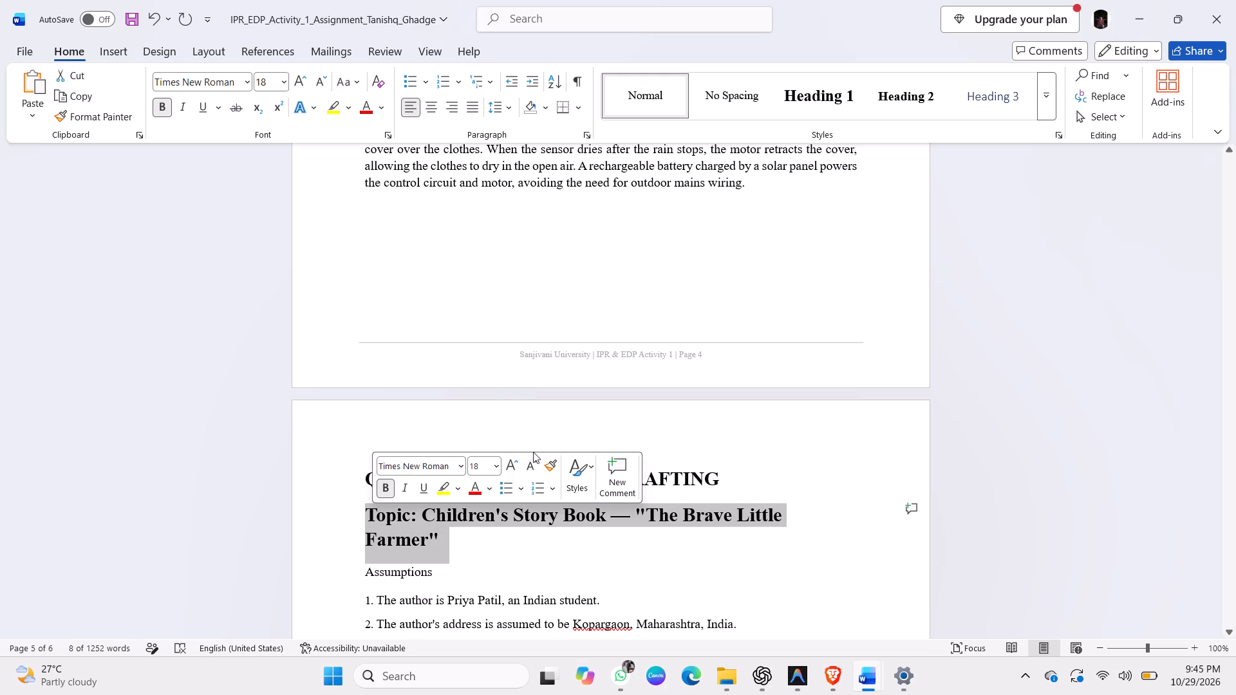
left_click(478, 464)
type("17")
key("Return")
left_click(498, 564)
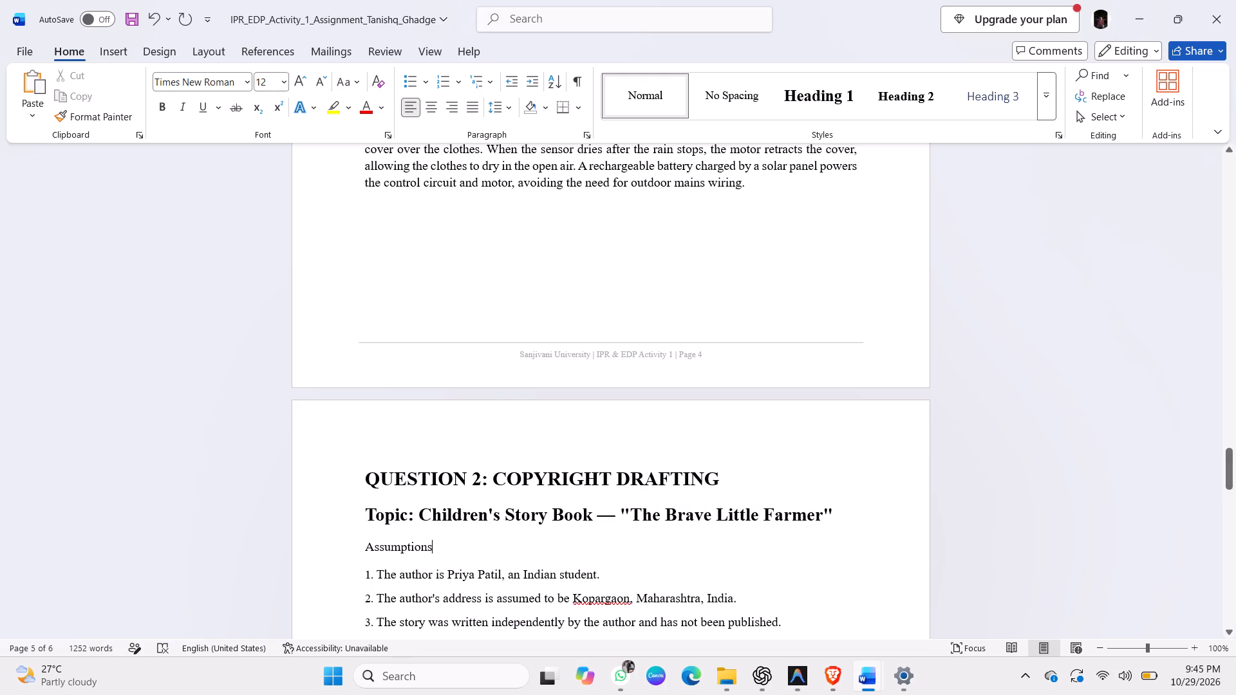
Make the Assumptions heading under Question 2 bold at 13 pt, leaving no extra line before its numbered list.
left_click_drag(433, 542, 366, 542)
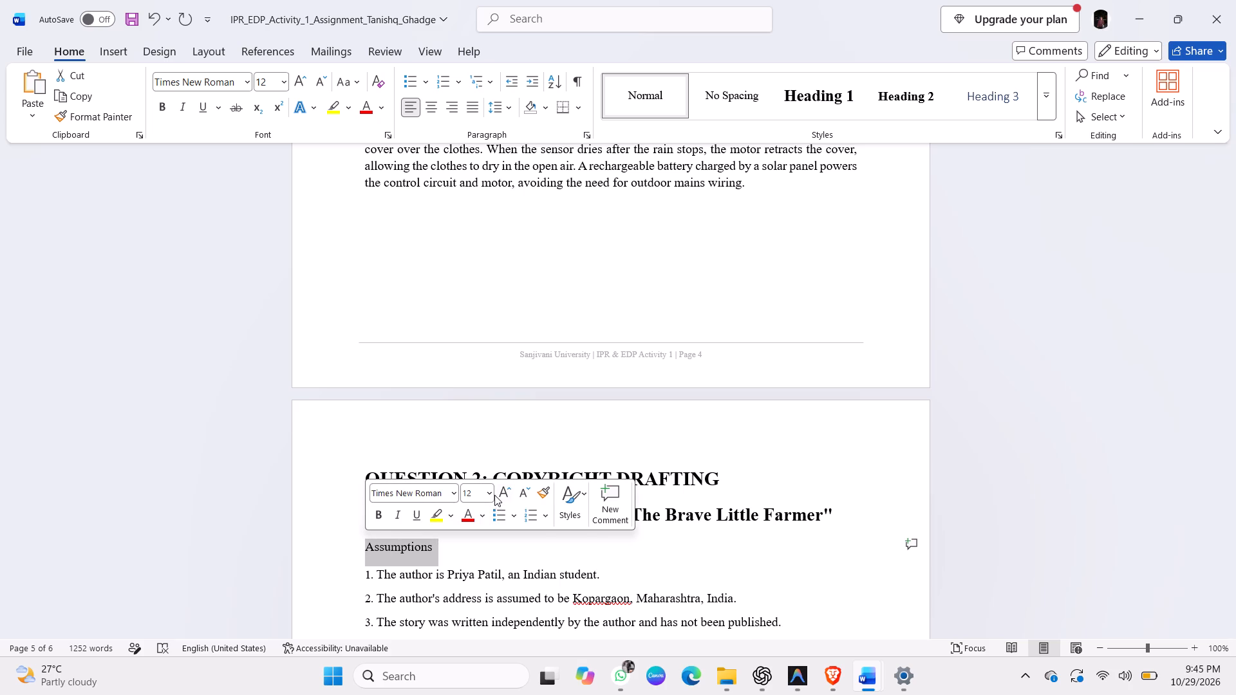
left_click(473, 490)
type("13")
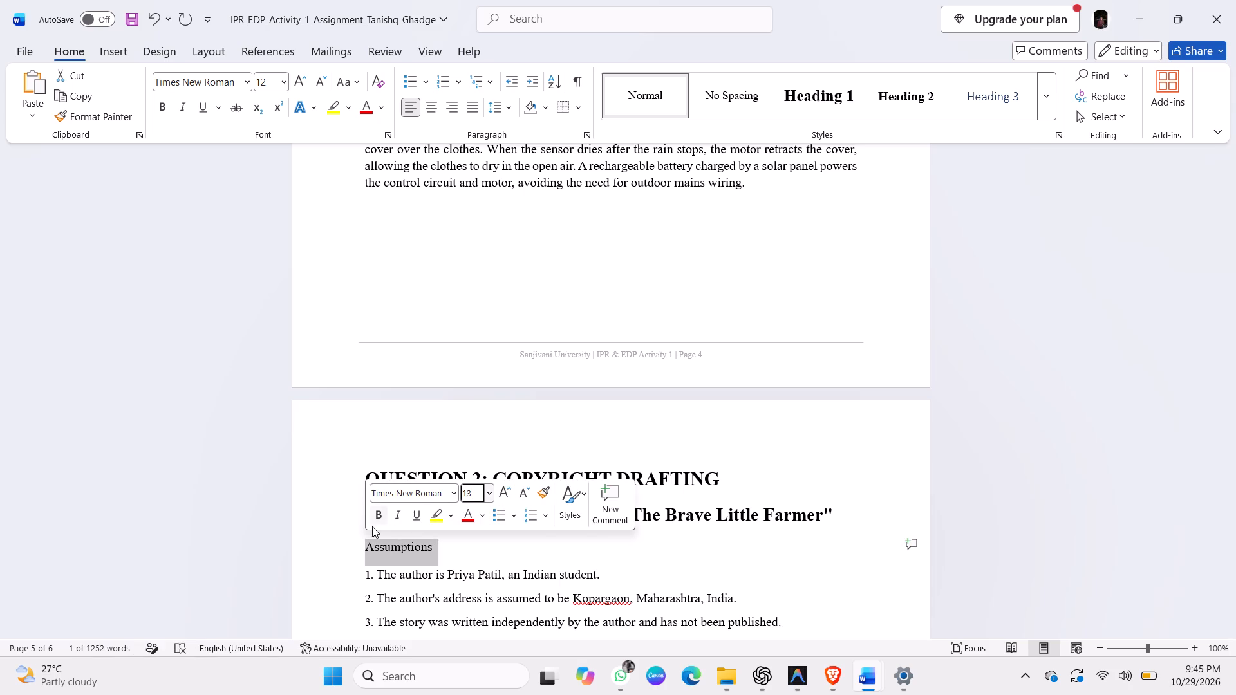
left_click(370, 519)
key("Return")
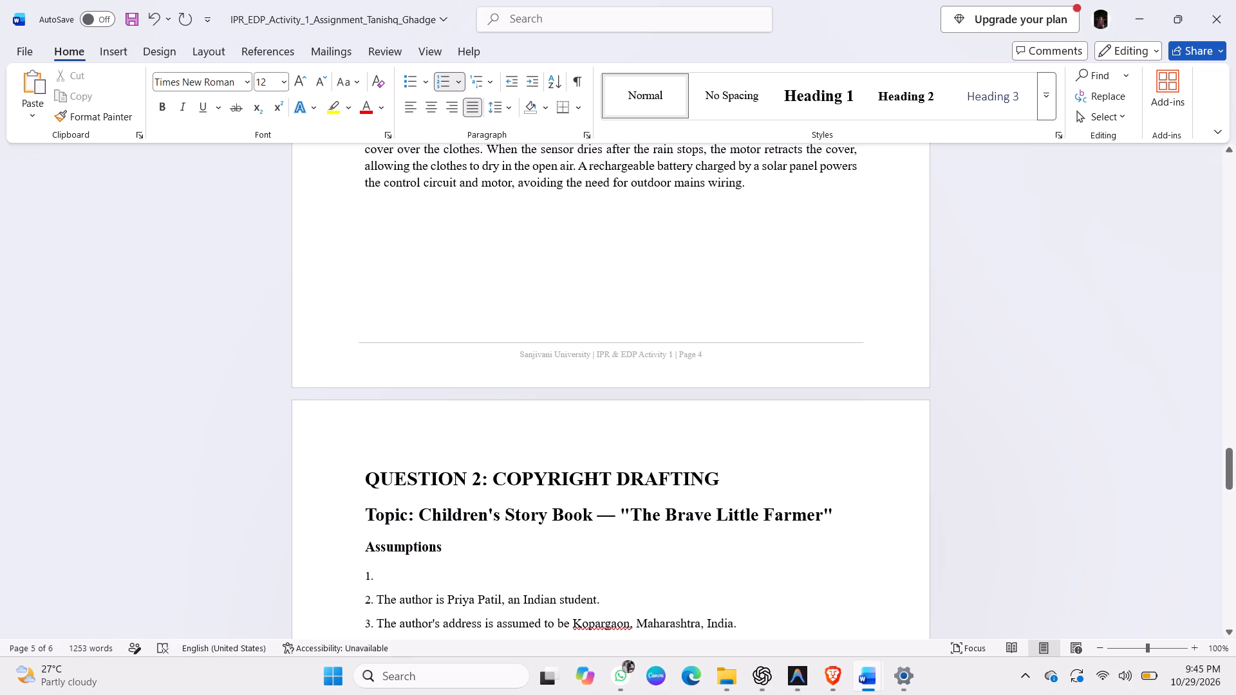
key("Up")
key("BackSpace")
key("BackSpace")
key("BackSpace")
key("BackSpace")
Make the "1. Title and Class of Work" heading bold and 13 pt.
scroll(370, 519, "down", 2)
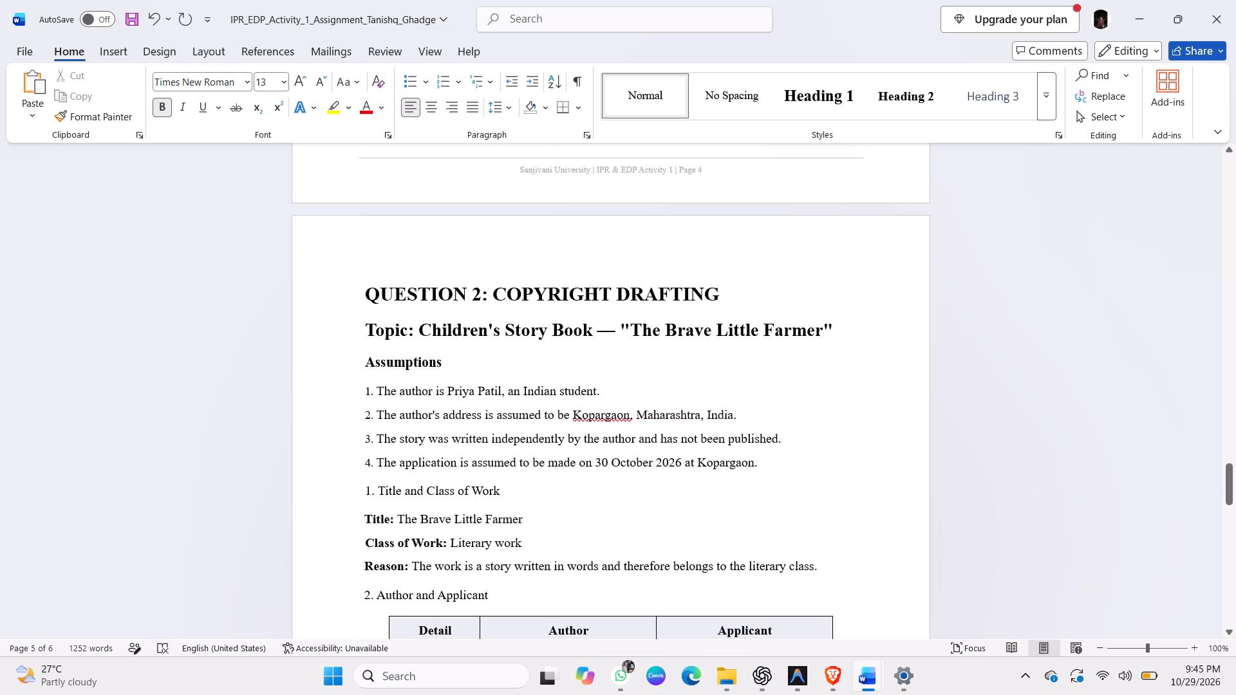
left_click_drag(366, 489, 505, 487)
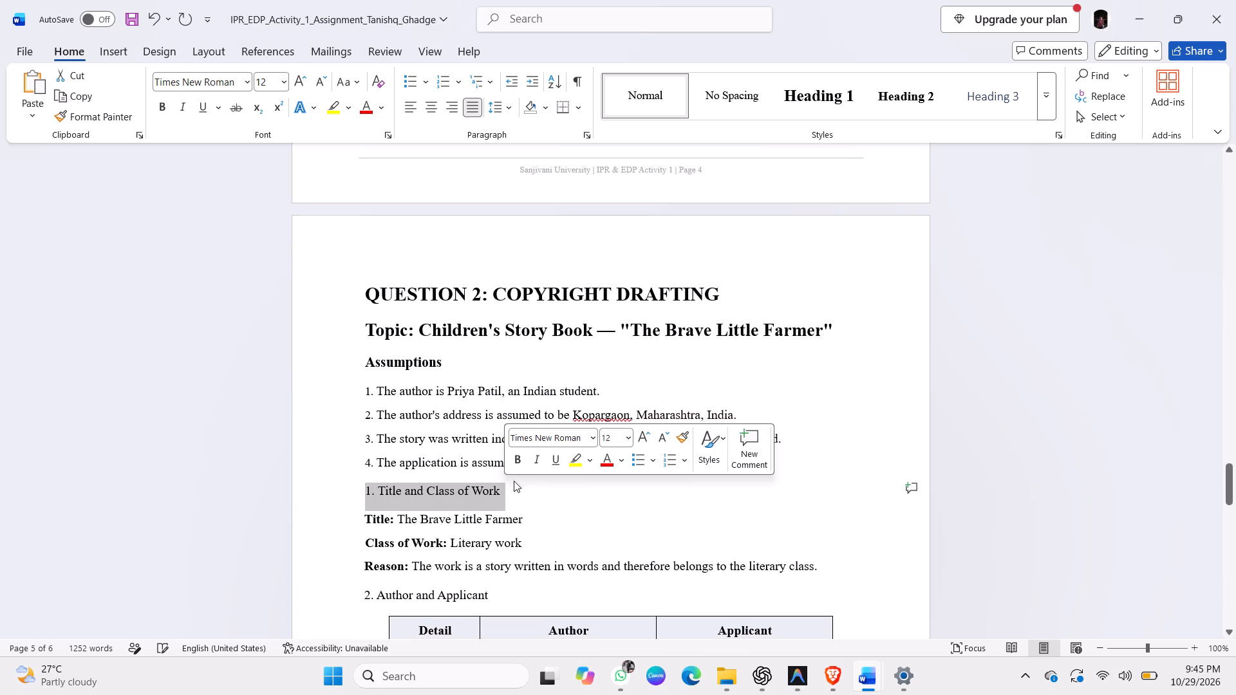
left_click(614, 431)
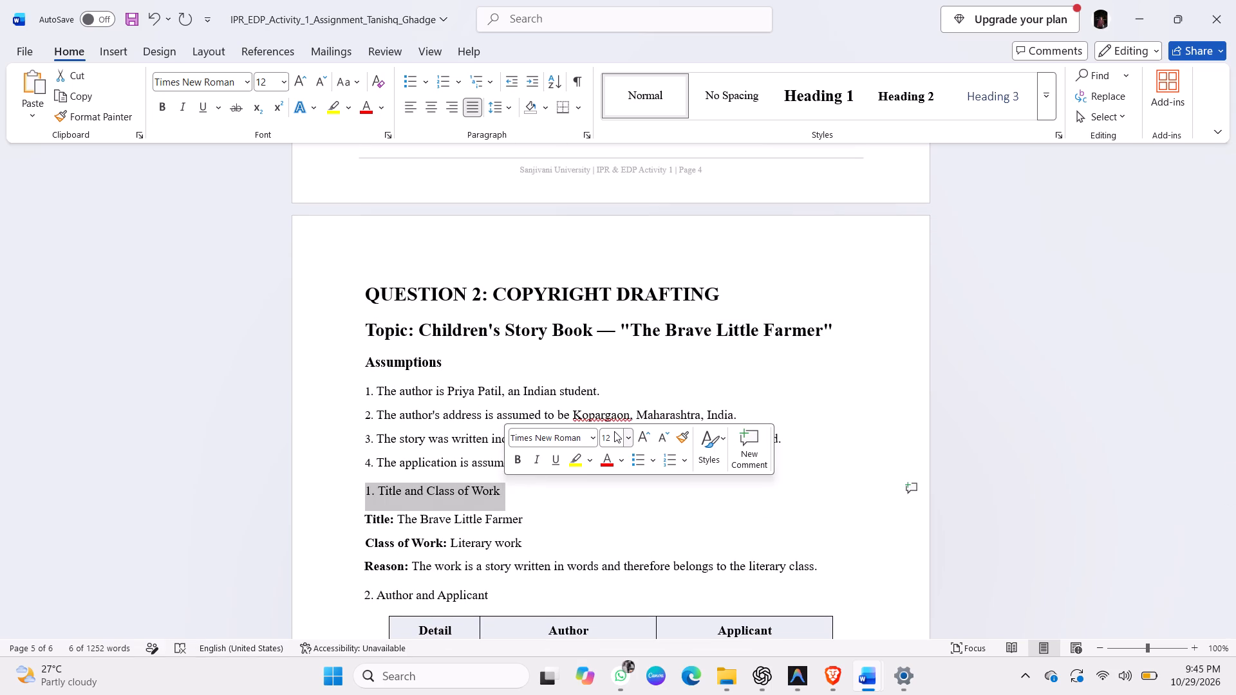
left_click(514, 452)
left_click(615, 436)
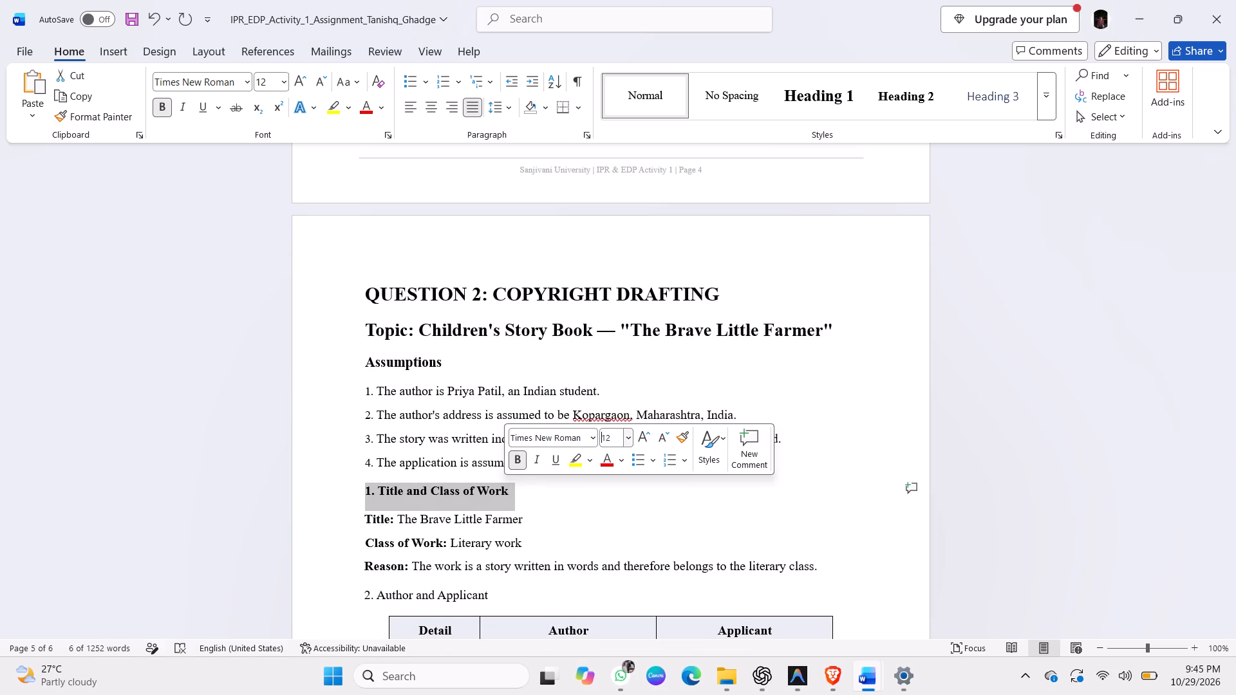
type("13")
key("Return")
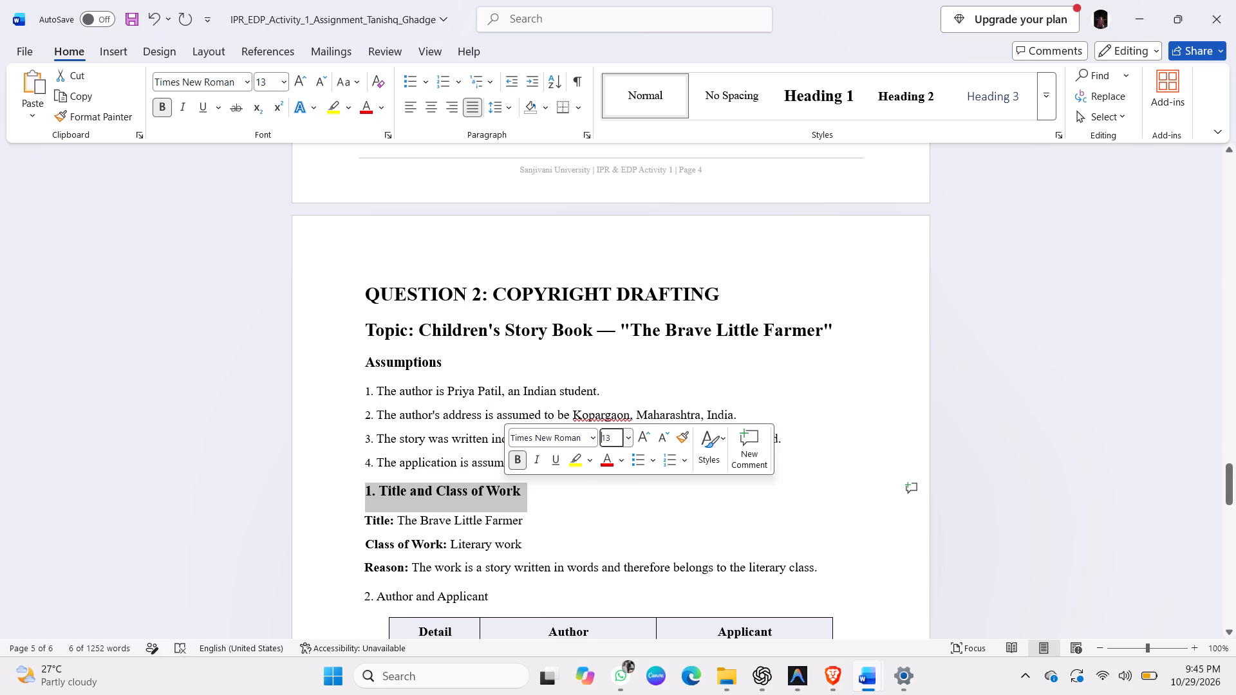
left_click(557, 529)
Make the "2. Author and Applicant" heading above the details table bold and 13 pt.
scroll(557, 529, "down", 1)
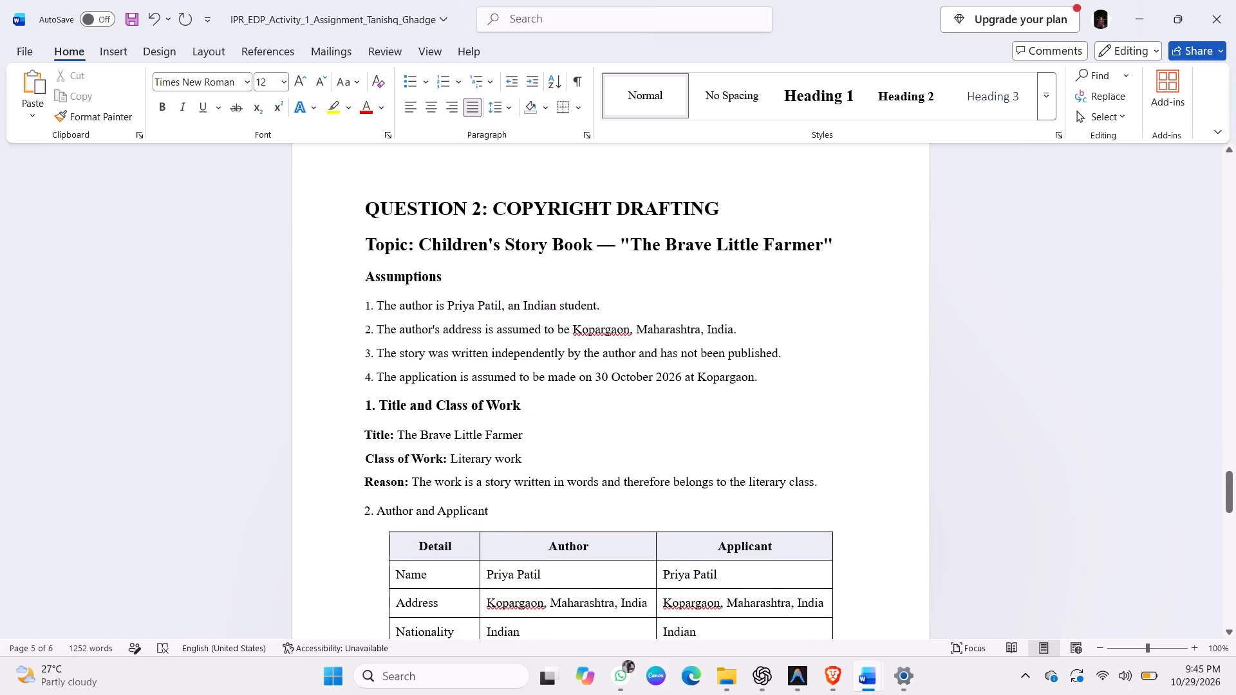
left_click_drag(358, 511, 487, 503)
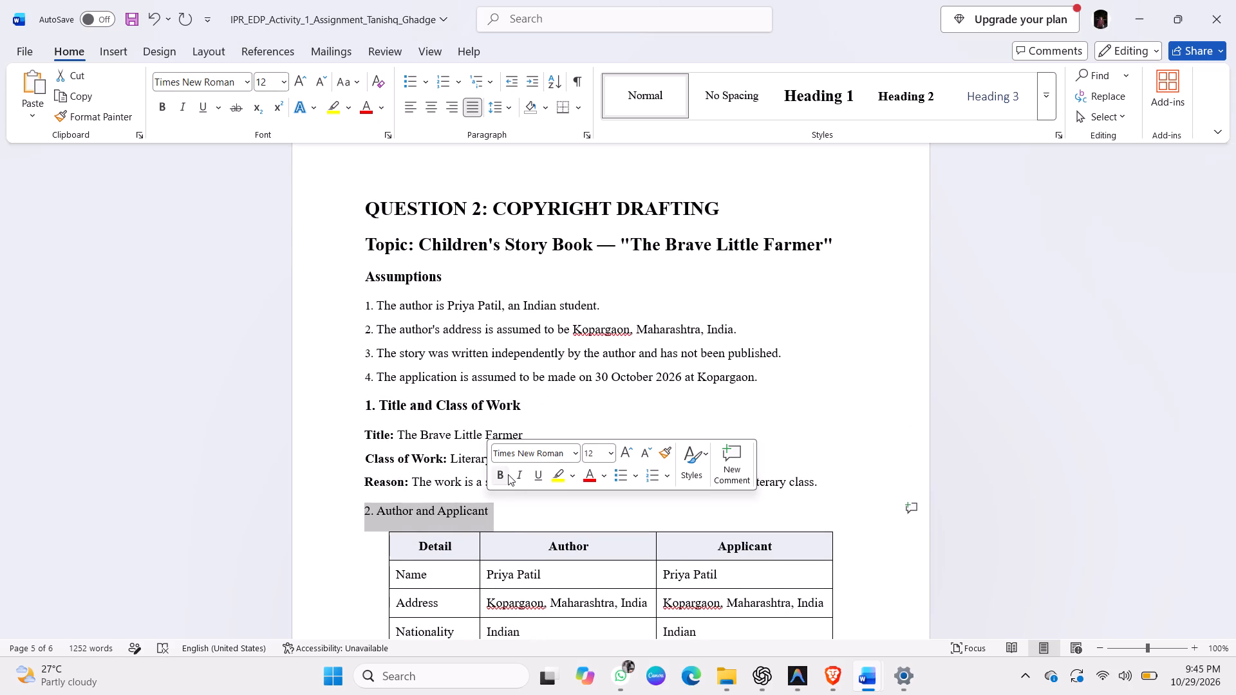
left_click(508, 474)
left_click(594, 452)
type("13")
key("Return")
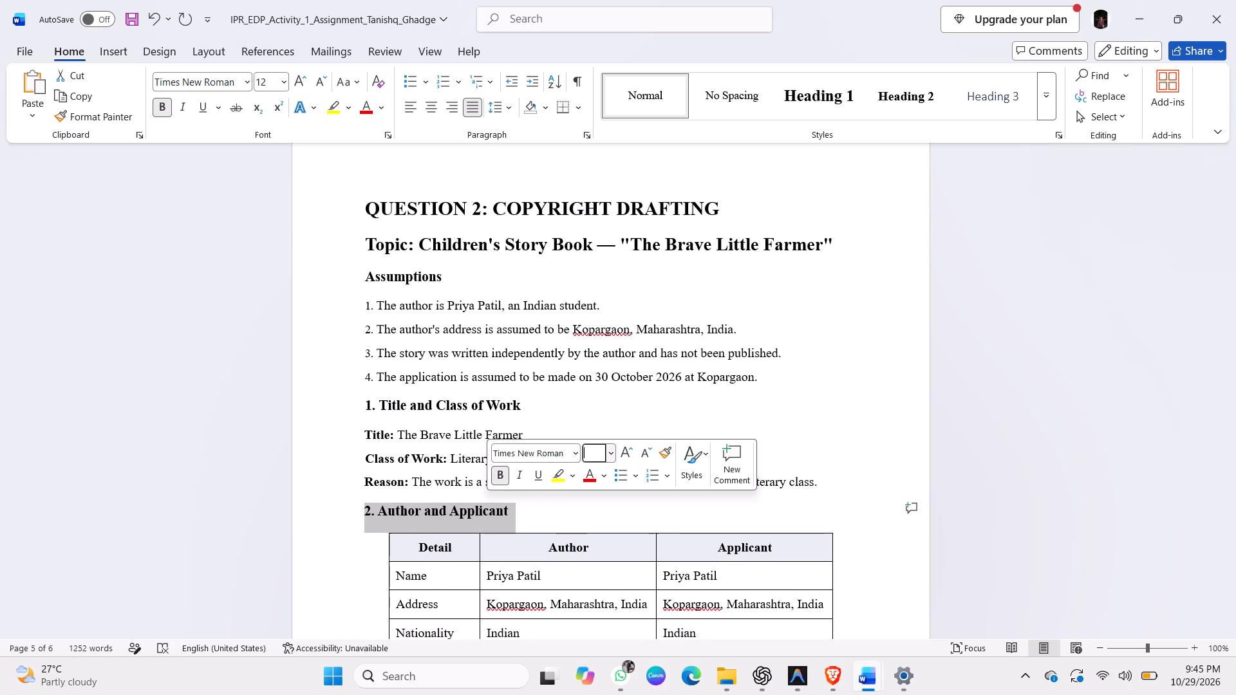
left_click(567, 526)
Format the "3. Applicant's Interest" heading below the author table as 13 pt bold.
scroll(567, 526, "down", 1)
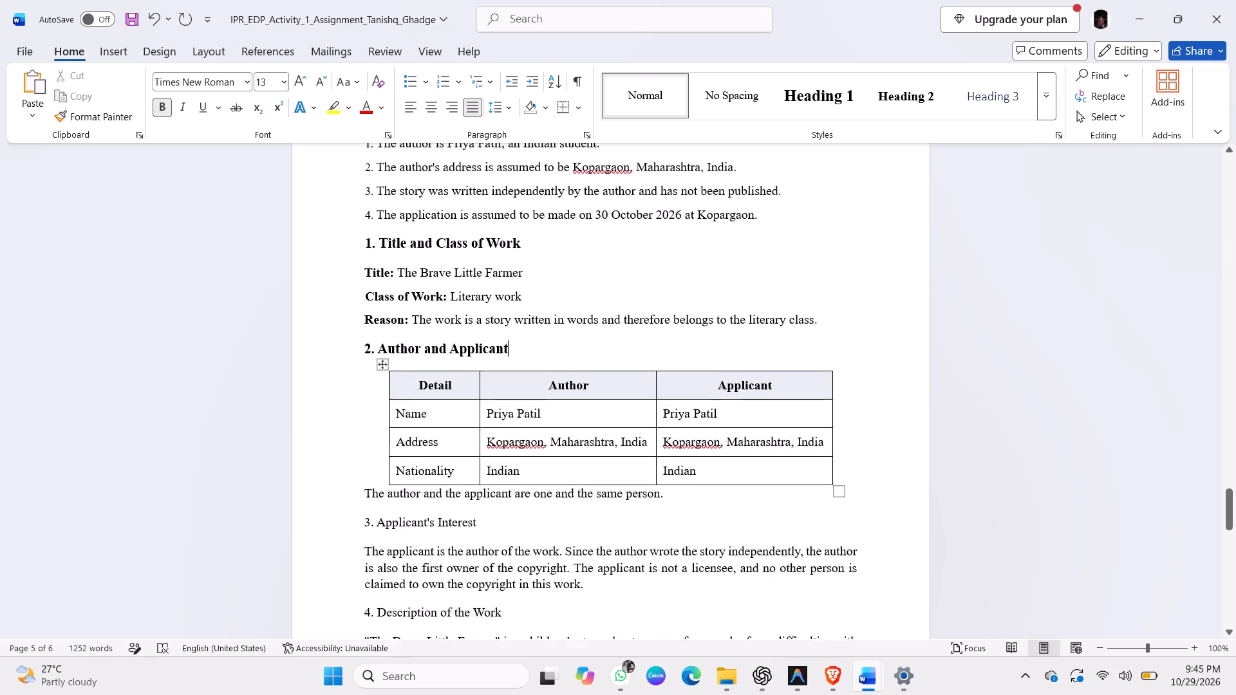
scroll(567, 526, "down", 1)
left_click_drag(358, 462, 478, 454)
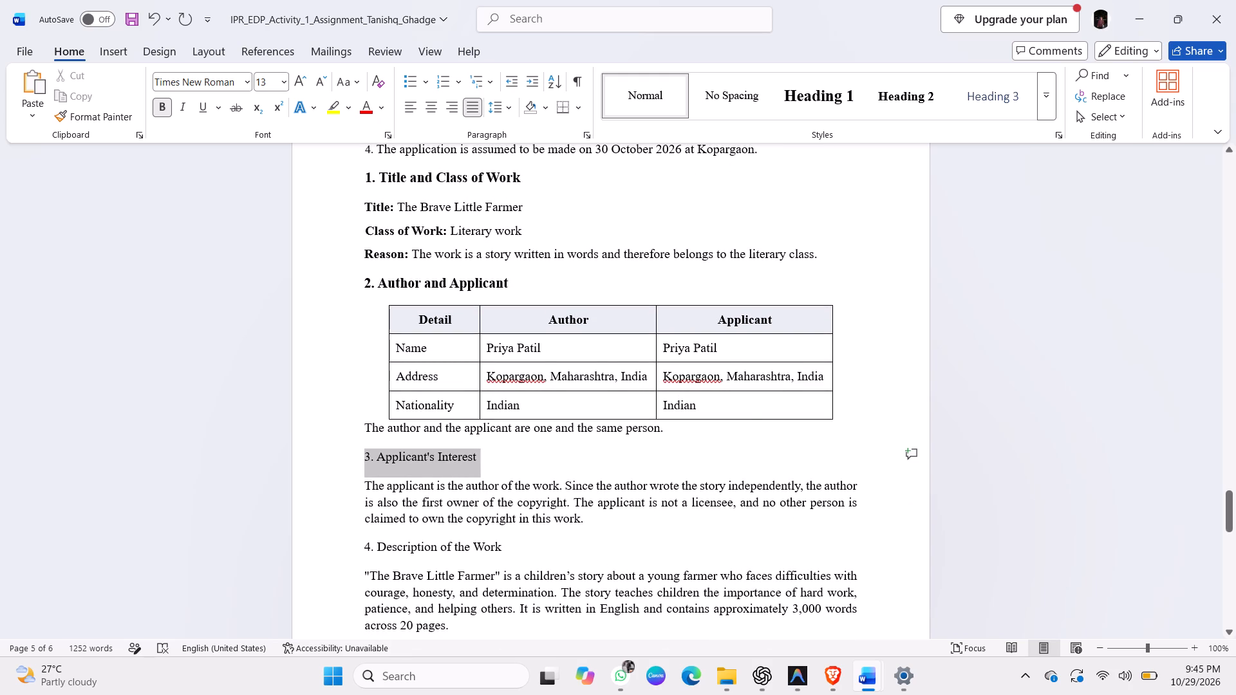
left_click_drag(478, 454, 478, 455)
left_click(586, 402)
type("13")
key("Return")
left_click(492, 428)
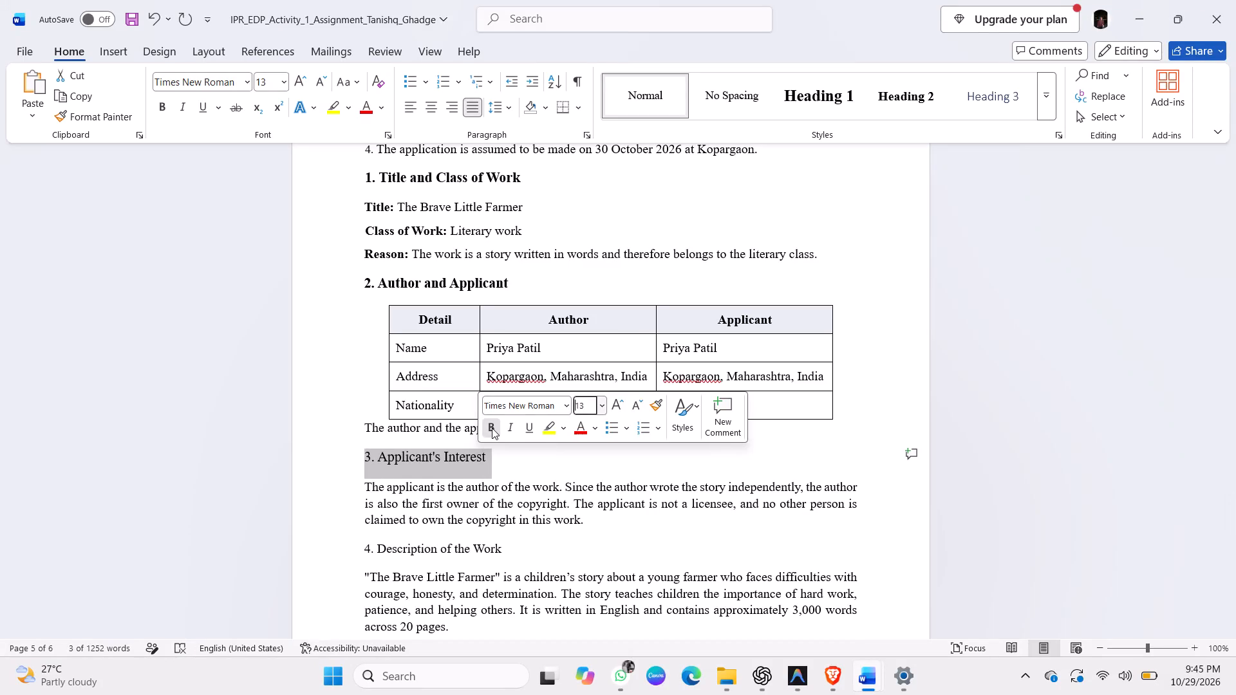
Format the "4. Description of the Work" heading as 13 pt bold.
left_click_drag(367, 550, 504, 549)
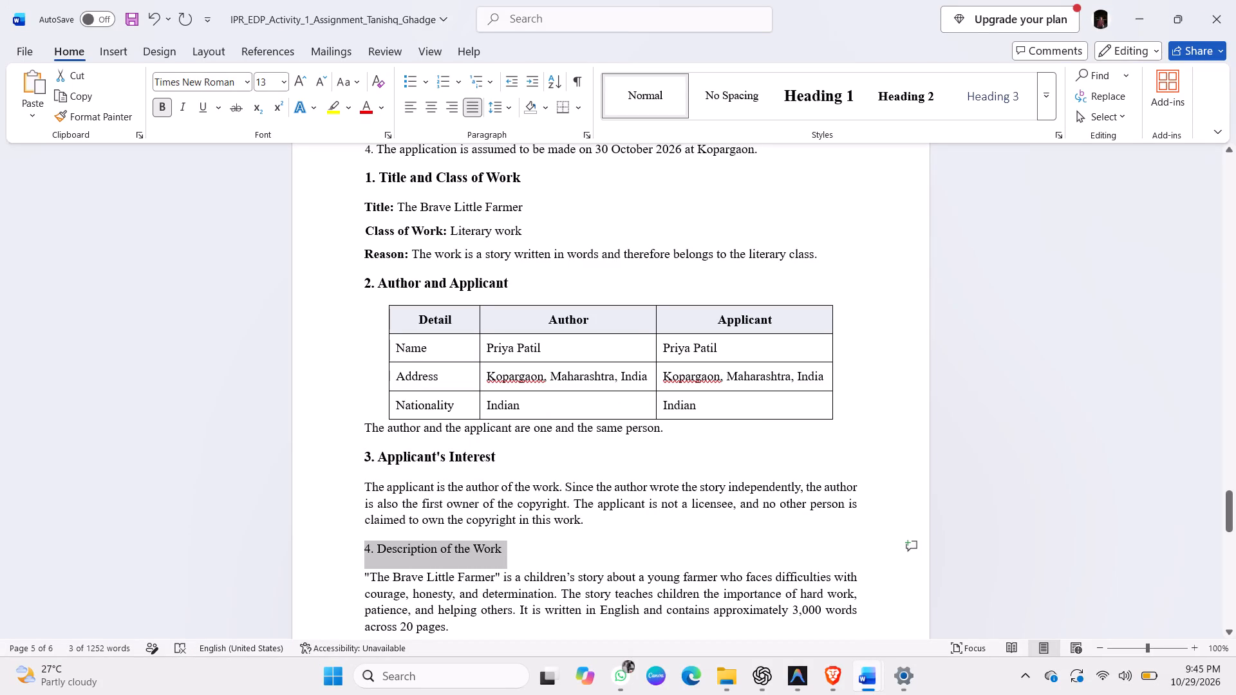
left_click_drag(504, 549, 505, 549)
left_click(621, 499)
type("13")
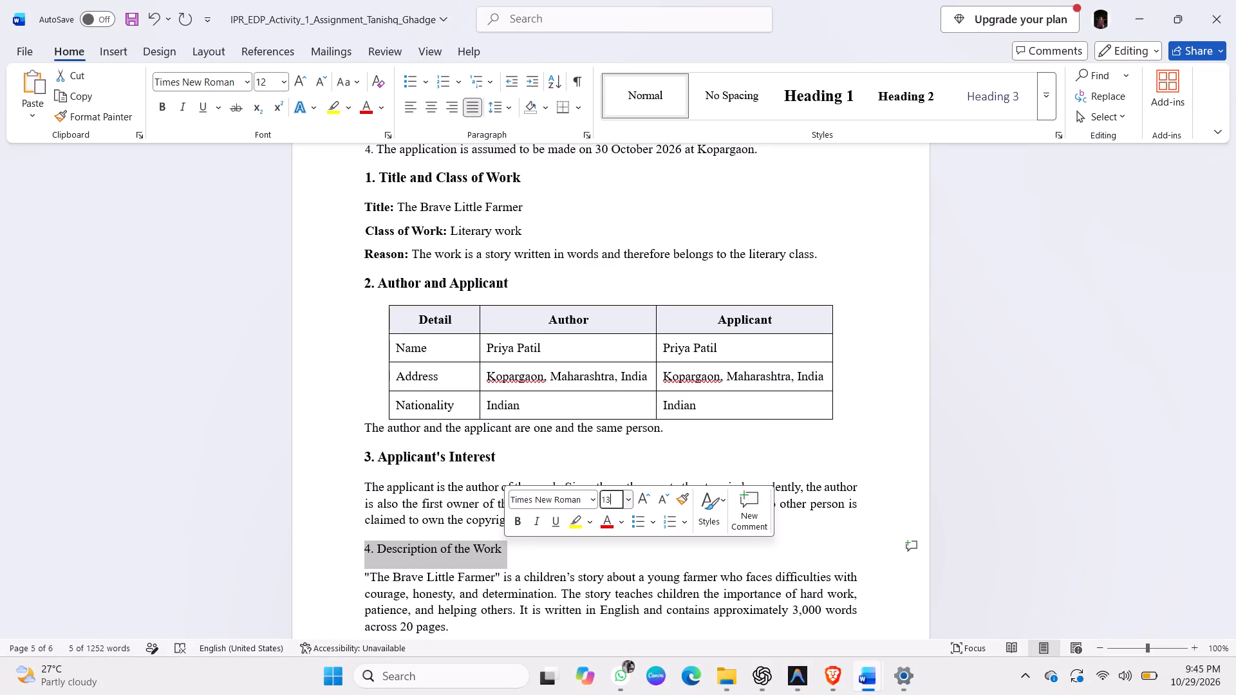
key("Return")
left_click(521, 519)
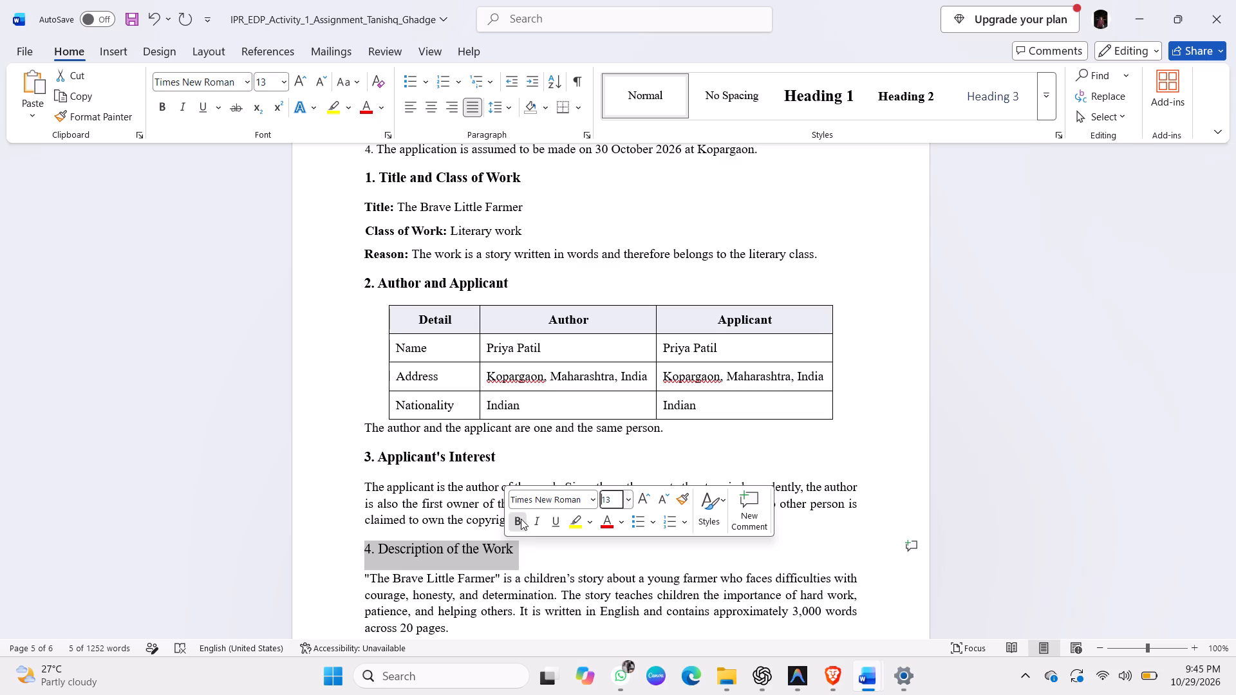
Format the "5. Publication" heading near the end of page 5 as 13 pt bold.
scroll(513, 589, "down", 2)
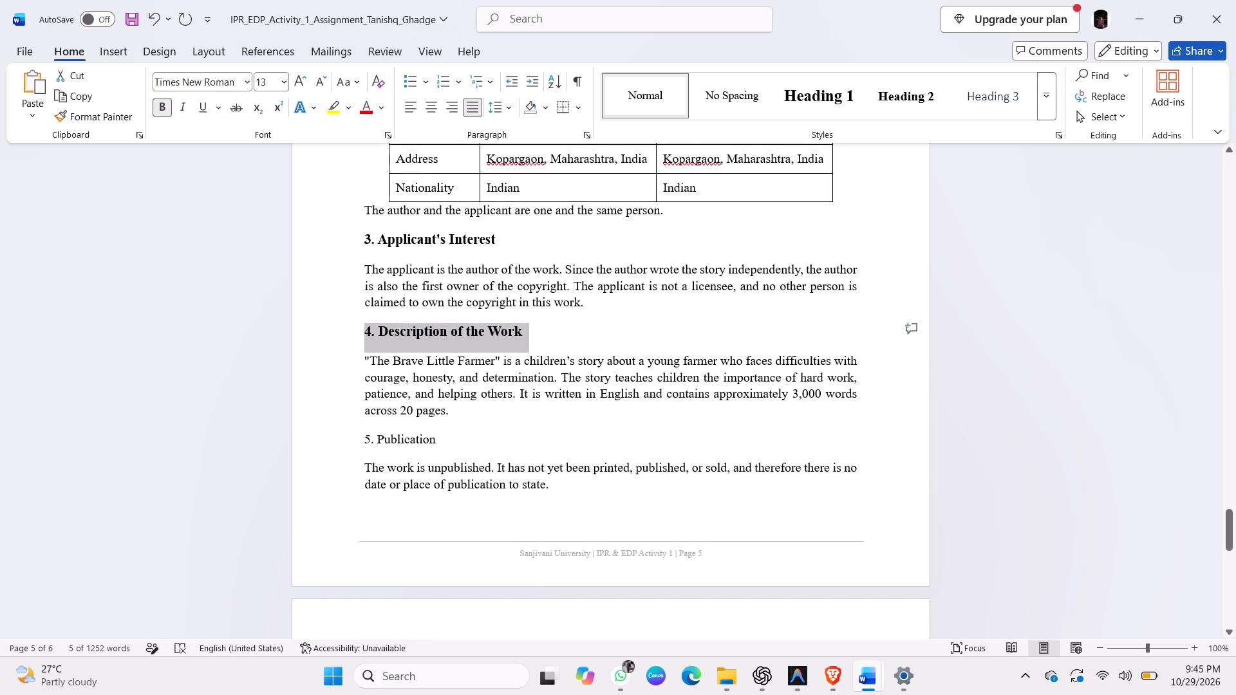
left_click_drag(364, 441, 455, 436)
left_click(565, 387)
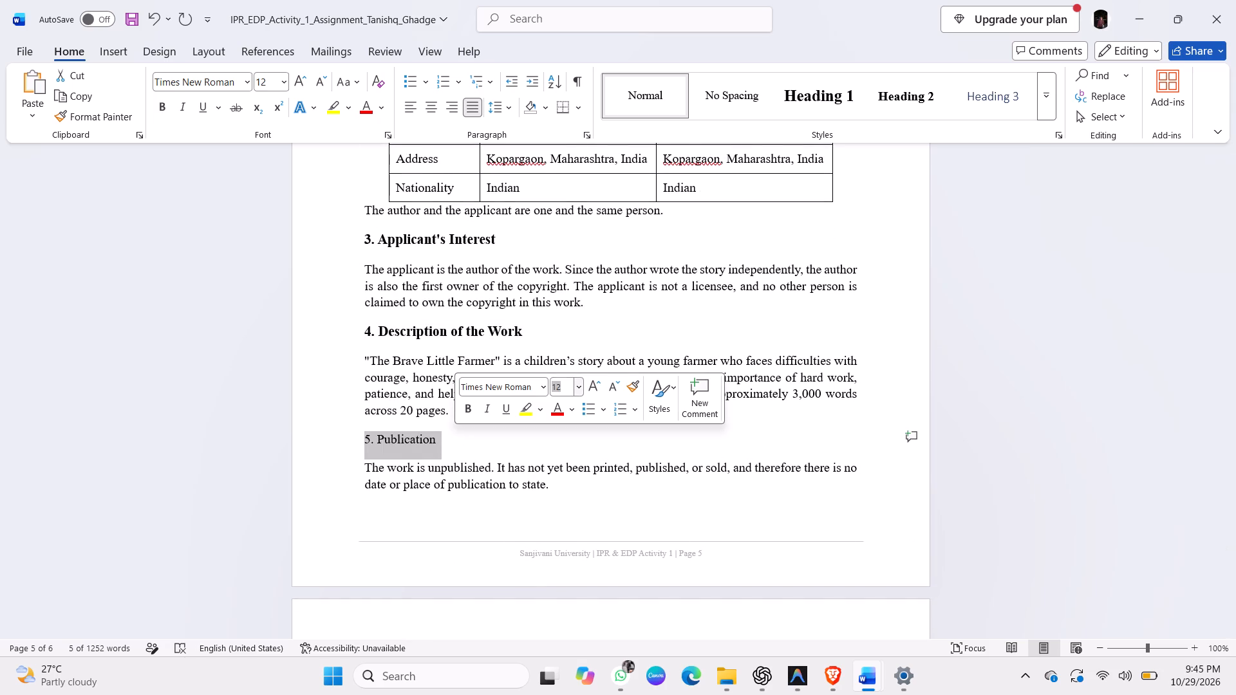
type("13")
key("Return")
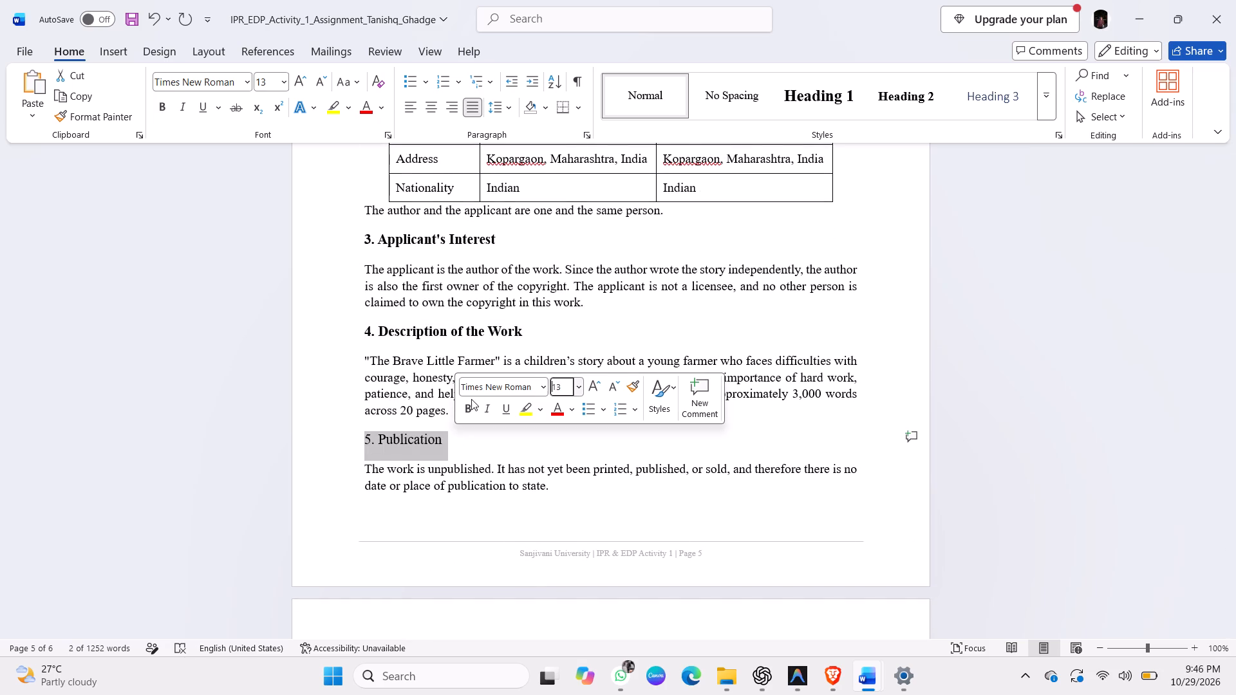
left_click(471, 399)
left_click(470, 402)
left_click(467, 453)
Delete the empty line above "6. Declaration of Originality" at the start of page 6.
scroll(467, 453, "down", 1)
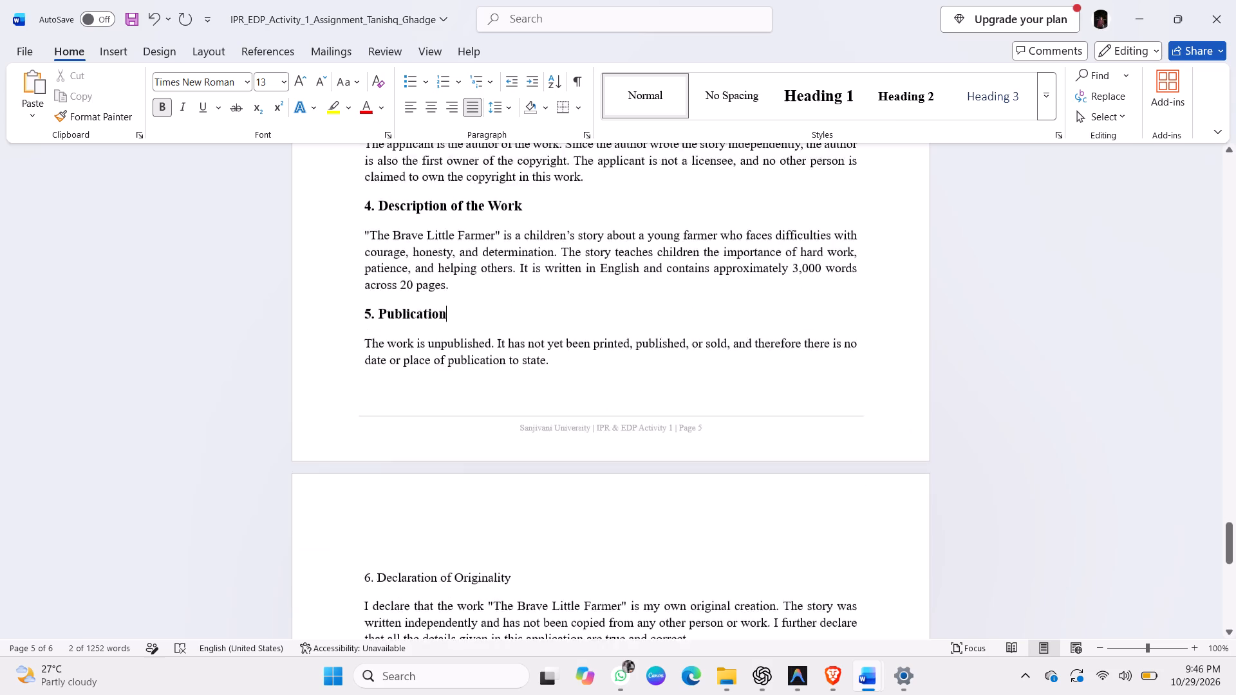
scroll(467, 453, "down", 1)
left_click(431, 481)
key("BackSpace")
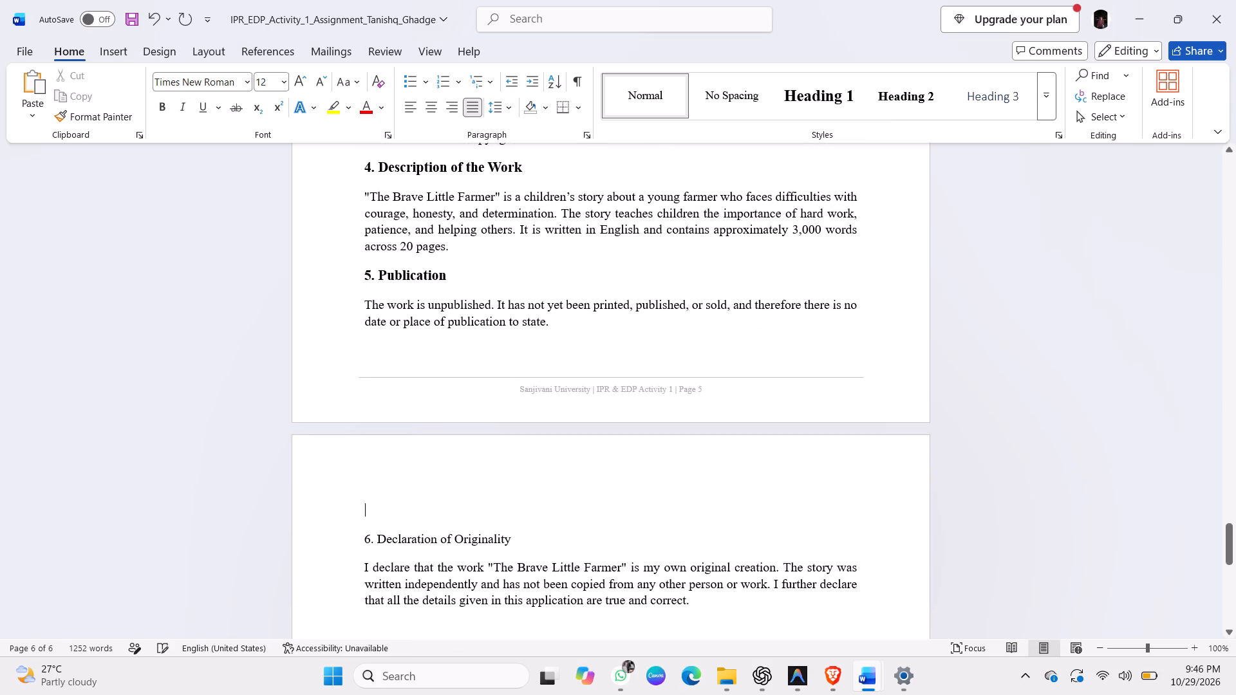
key("BackSpace")
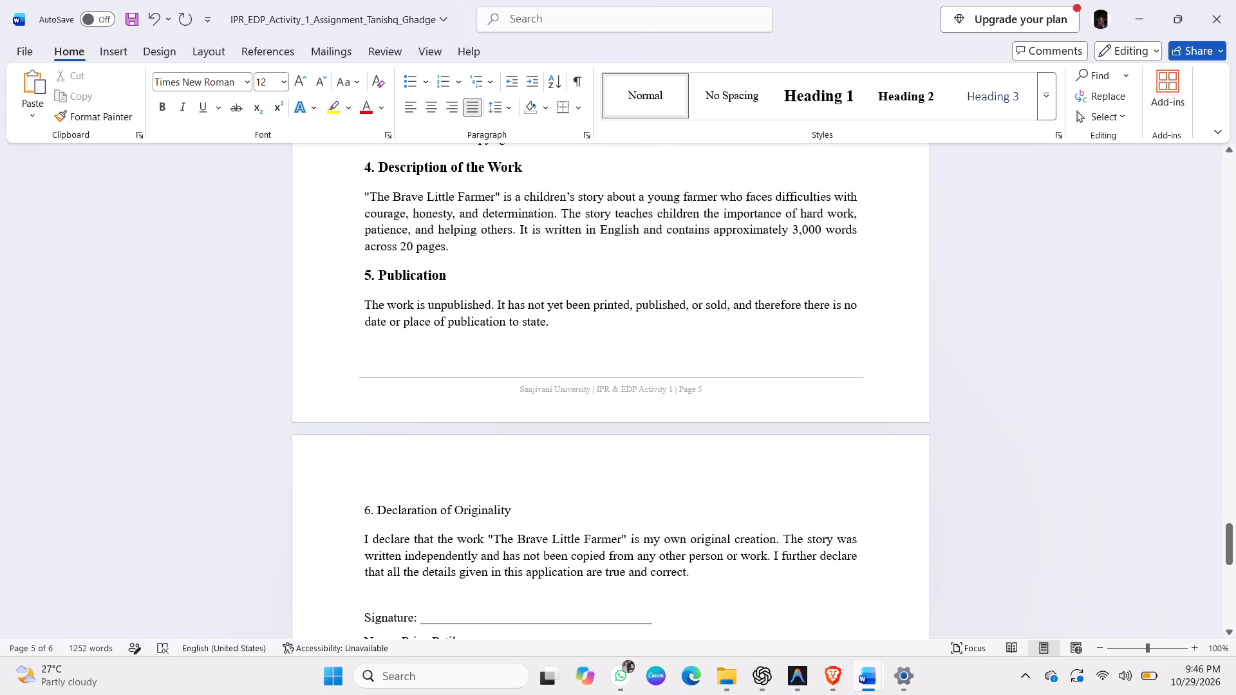
Format the "6. Declaration of Originality" heading as 13 pt bold.
left_click_drag(355, 513, 524, 506)
left_click(635, 453)
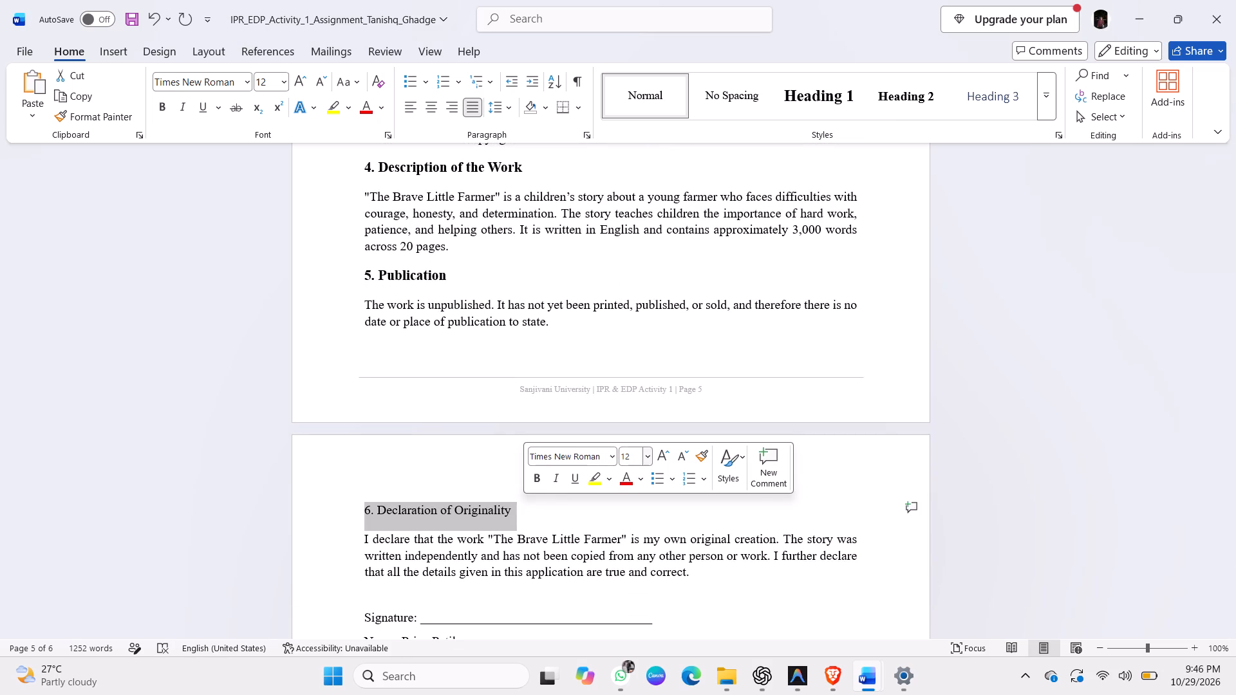
type("13")
key("Return")
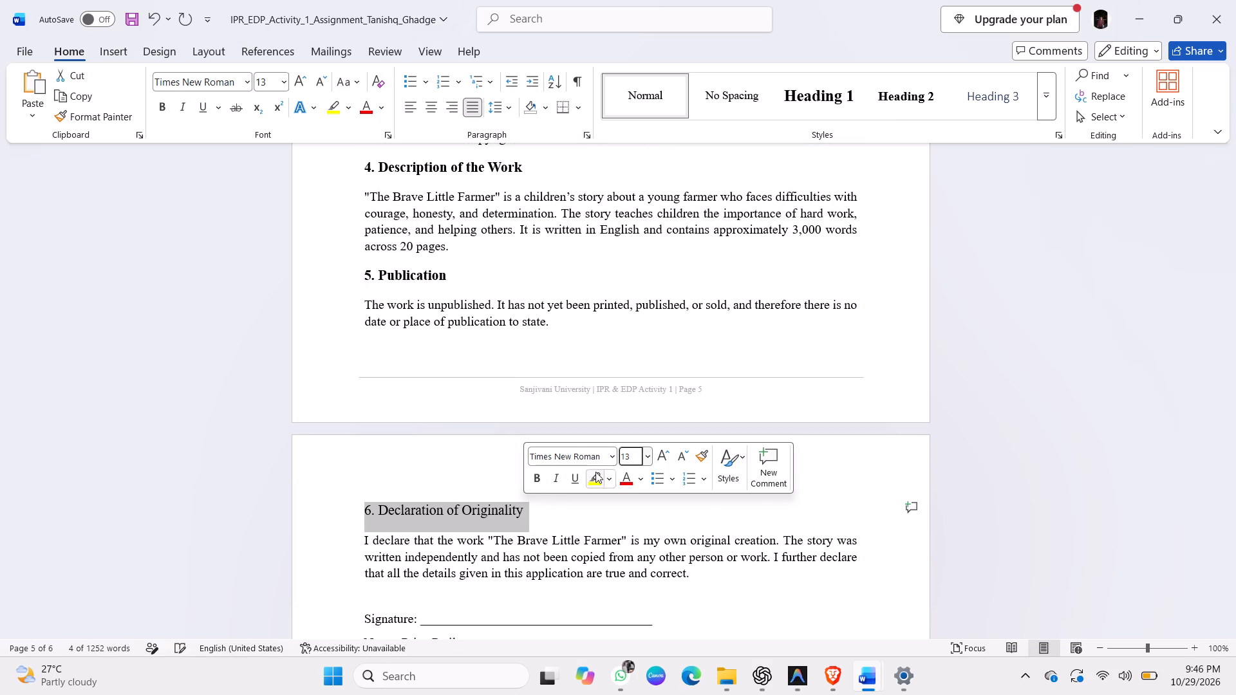
left_click(534, 472)
Enlarge the CONCLUSION heading on the last page to 13 pt.
scroll(521, 537, "down", 2)
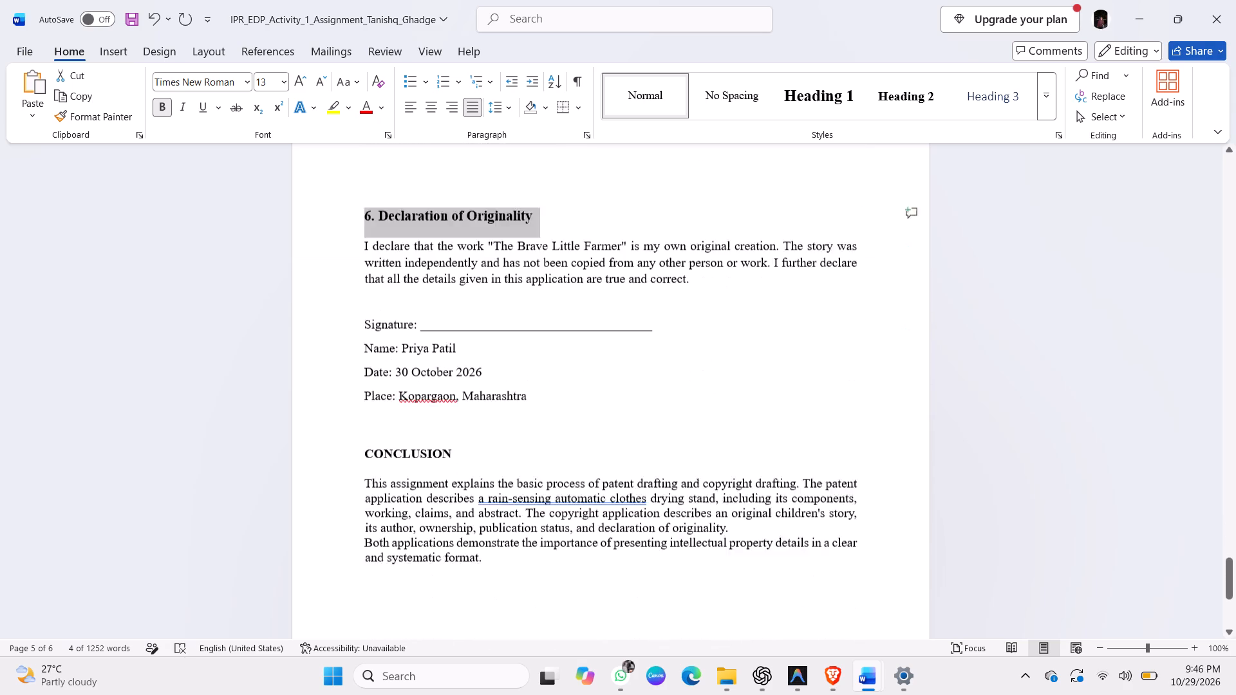
left_click_drag(360, 343, 447, 341)
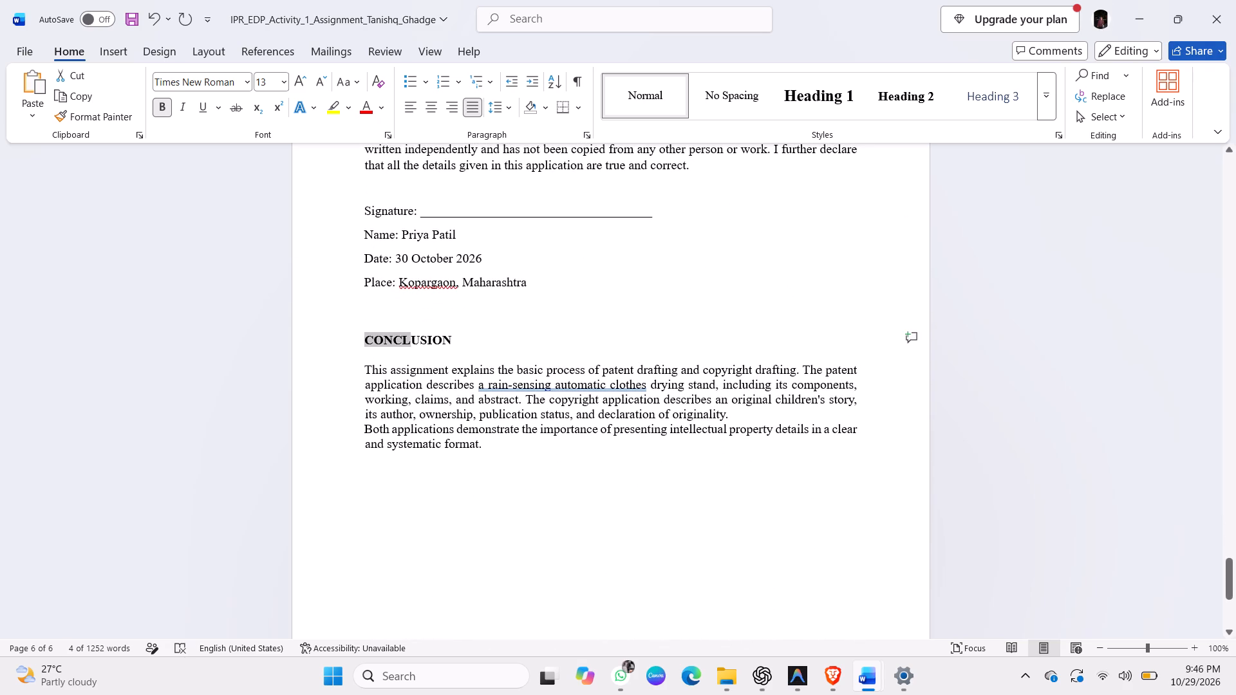
left_click_drag(447, 341, 466, 344)
left_click(563, 293)
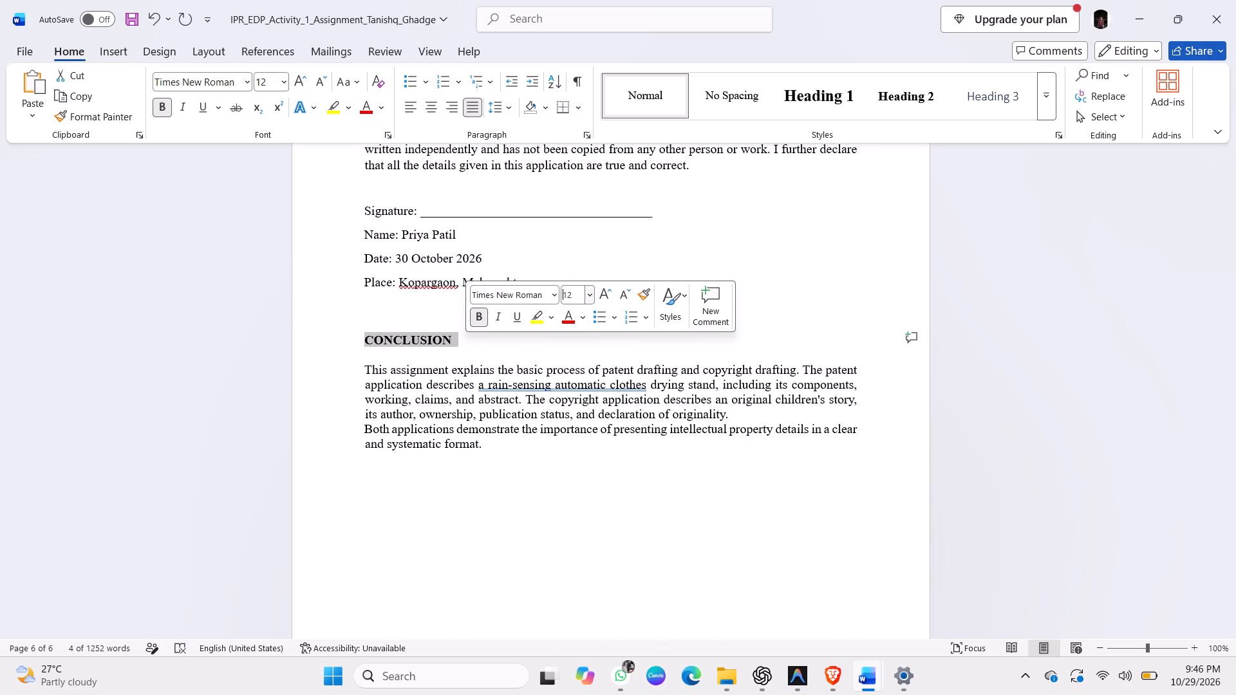
type("13")
key("Return")
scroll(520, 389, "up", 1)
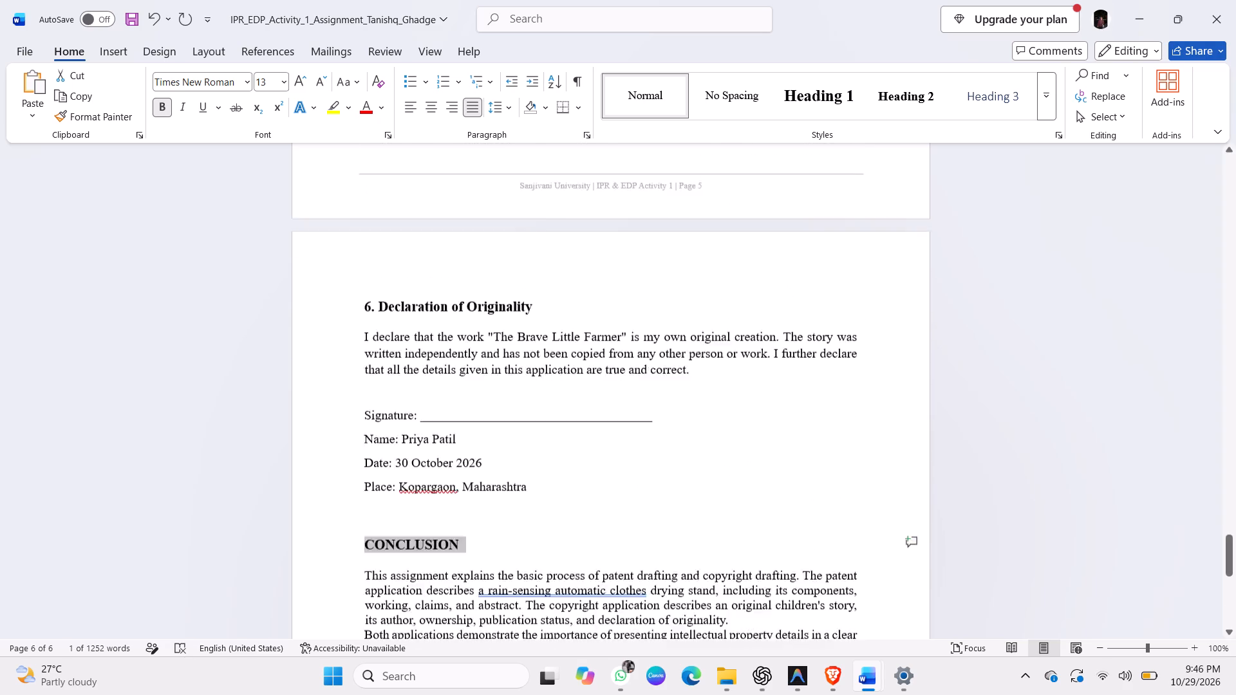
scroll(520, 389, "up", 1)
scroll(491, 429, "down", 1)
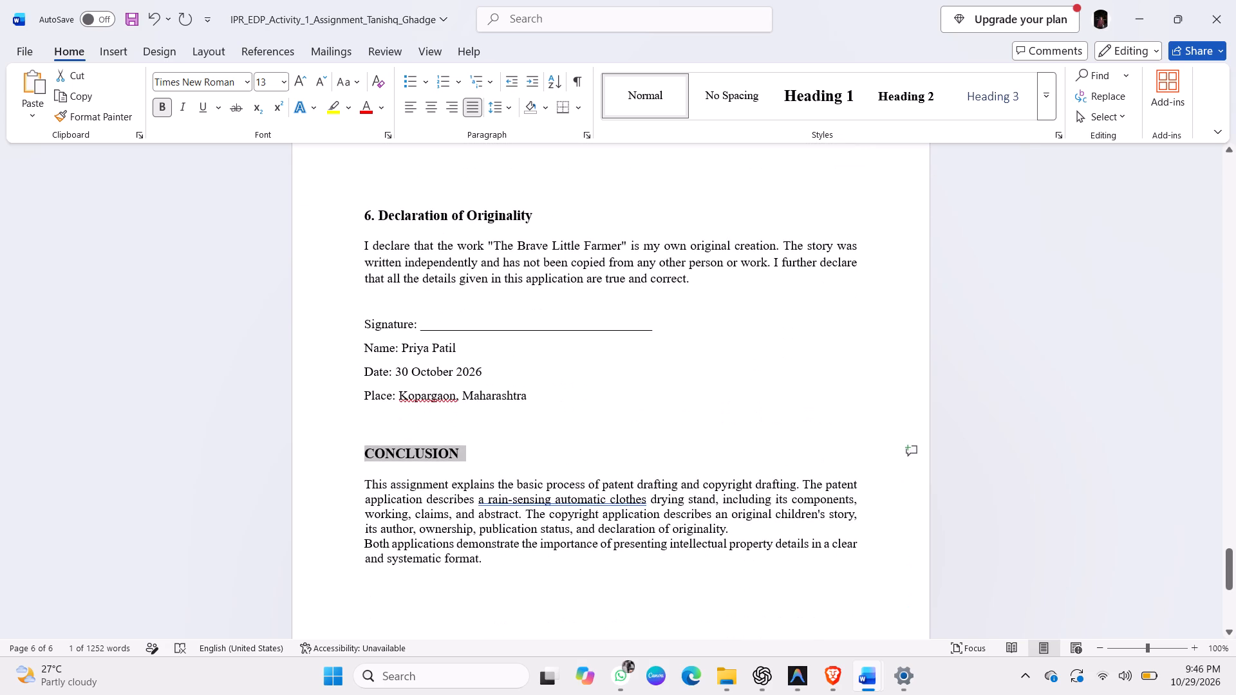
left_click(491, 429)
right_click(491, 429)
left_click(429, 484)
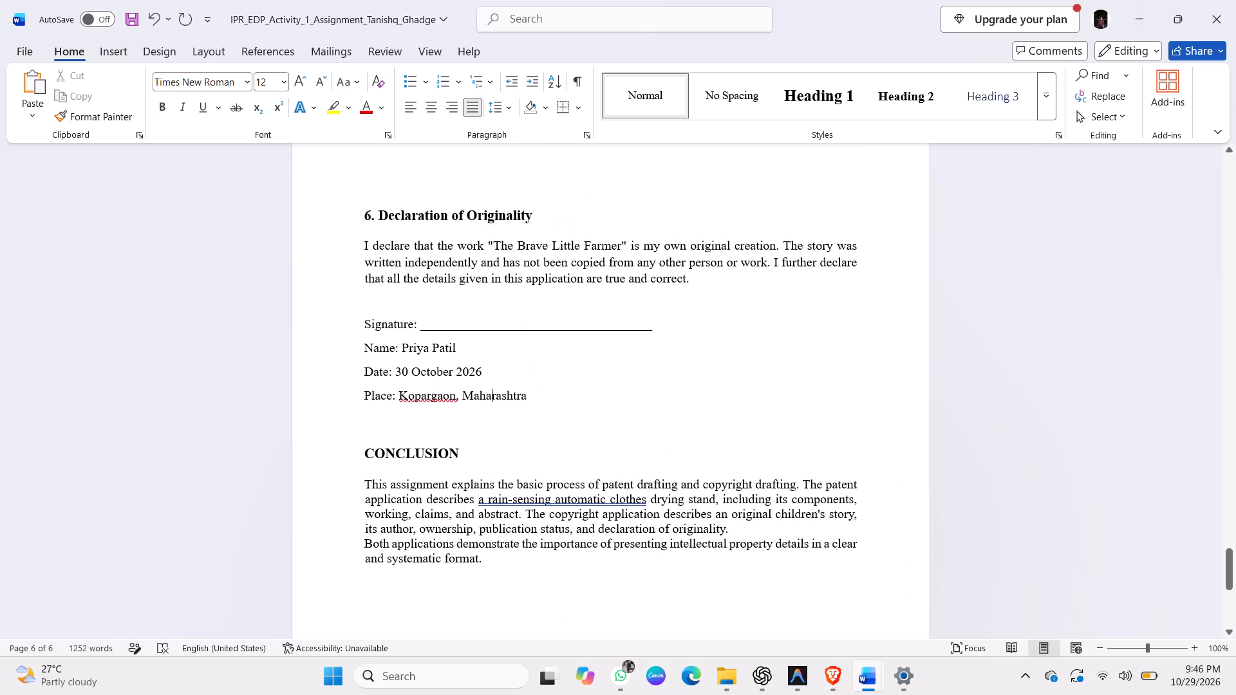
Delete the blank placeholder line from the PRN cell of the Submitted By table on the cover page.
scroll(429, 484, "up", 4)
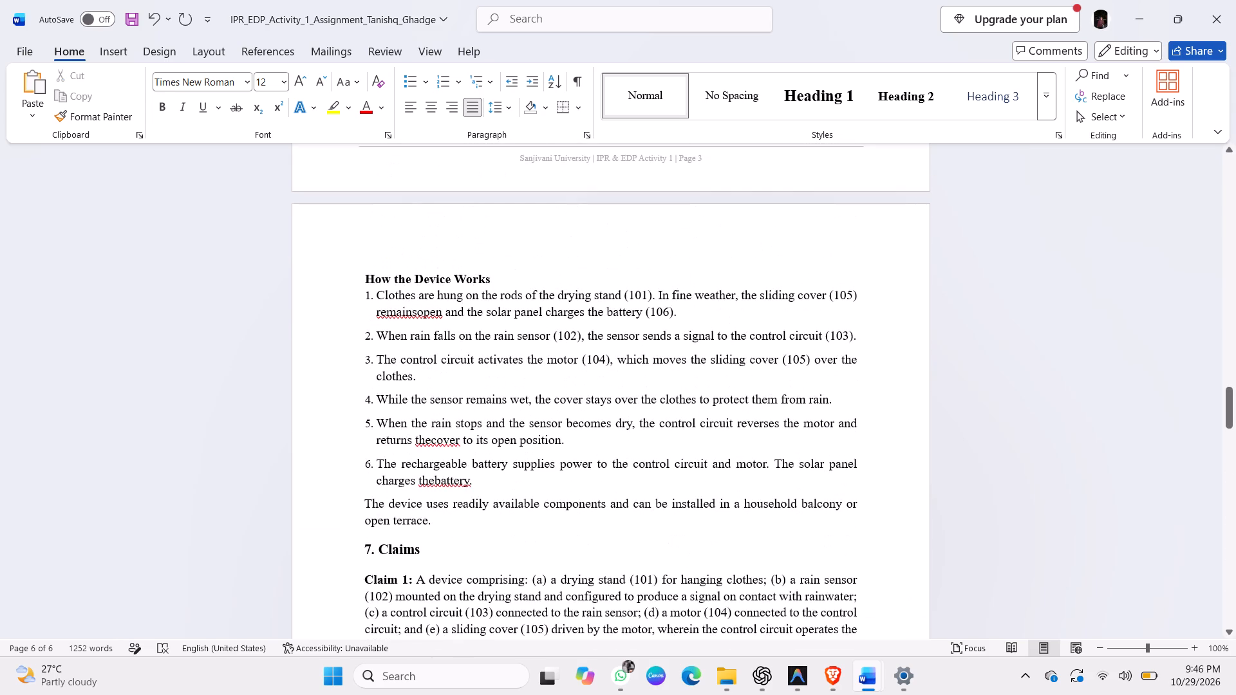
scroll(429, 484, "up", 3)
scroll(429, 484, "down", 3)
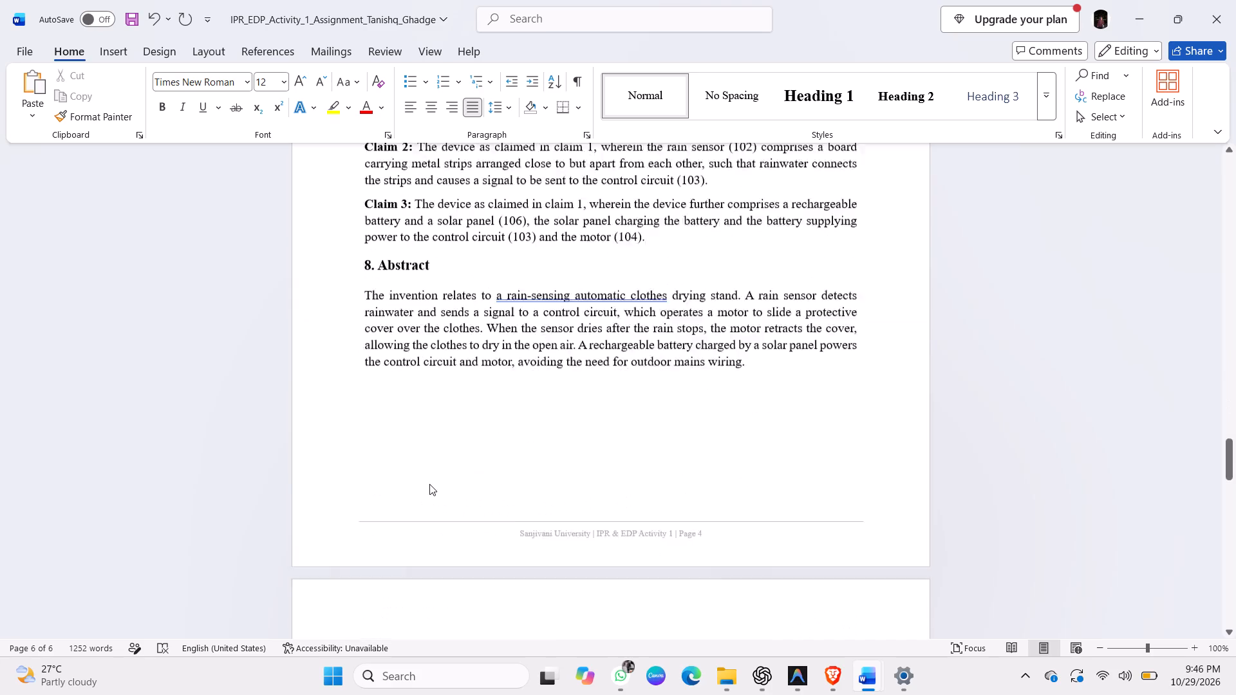
scroll(429, 484, "down", 2)
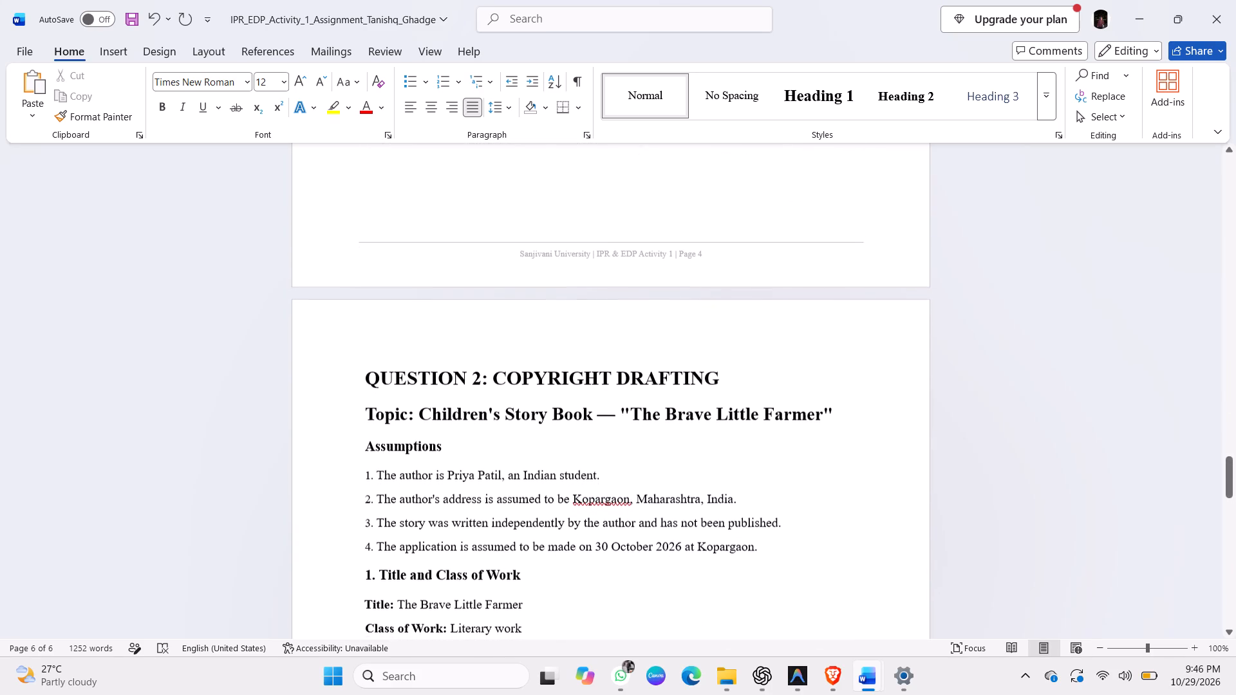
scroll(429, 484, "up", 6)
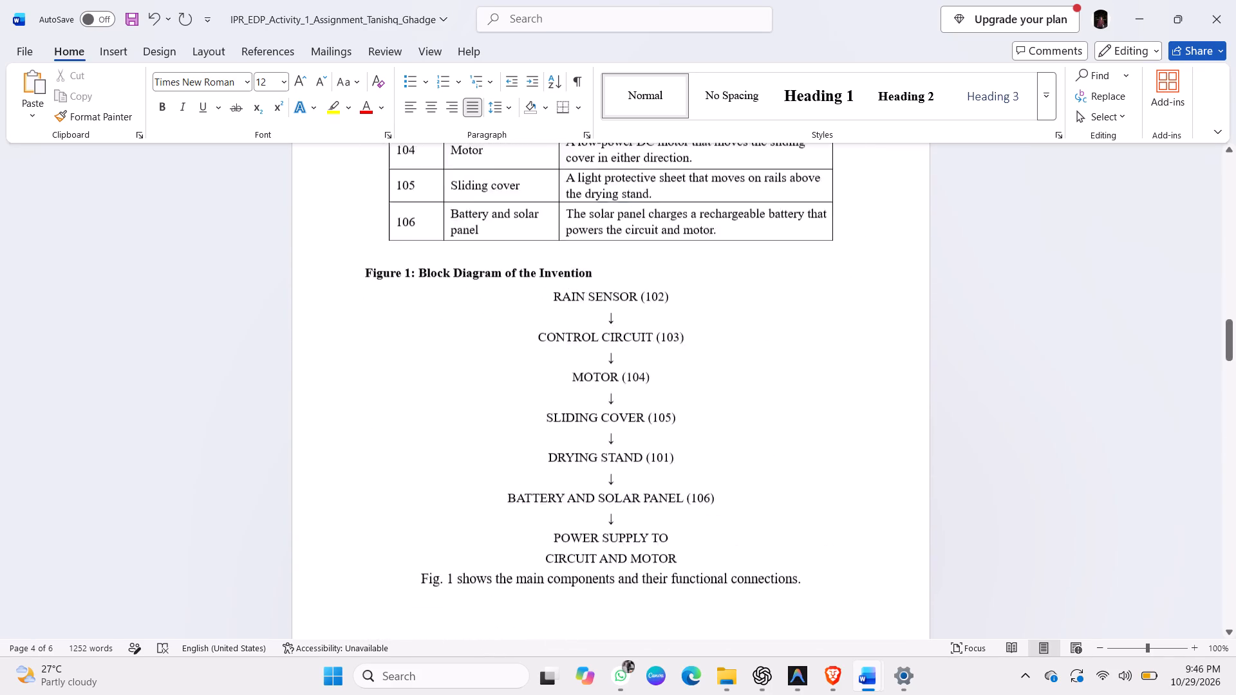
scroll(429, 484, "up", 4)
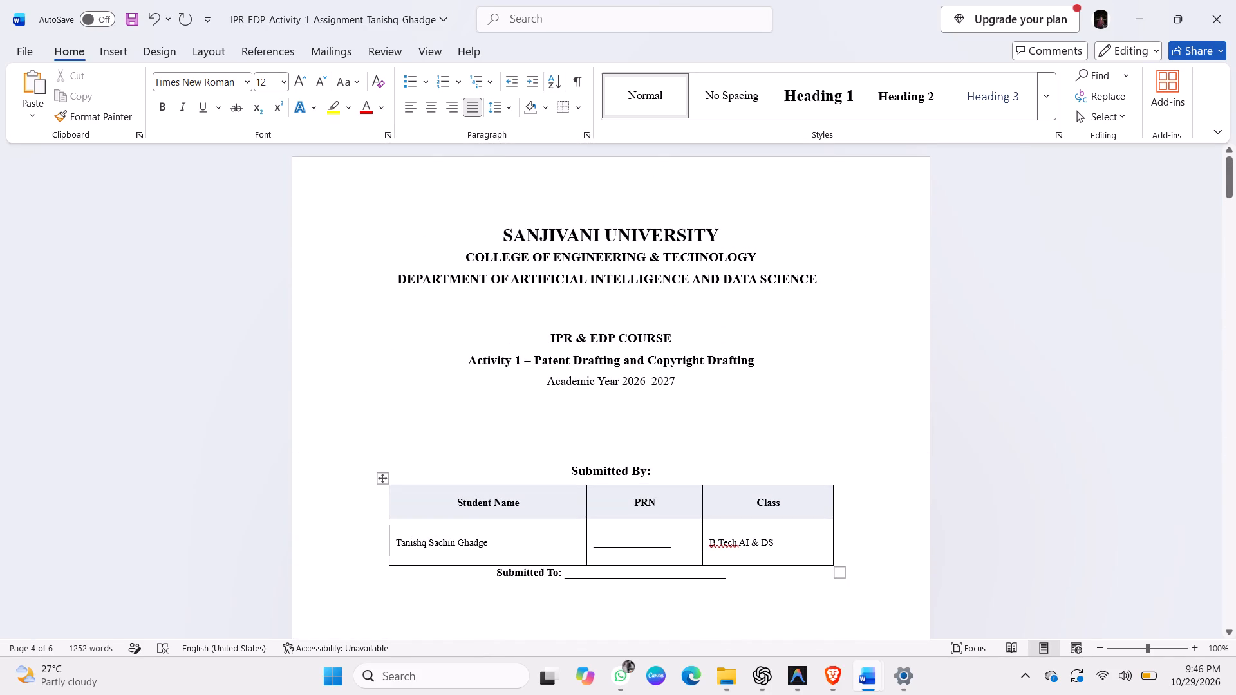
left_click(635, 541)
left_click_drag(675, 541, 622, 539)
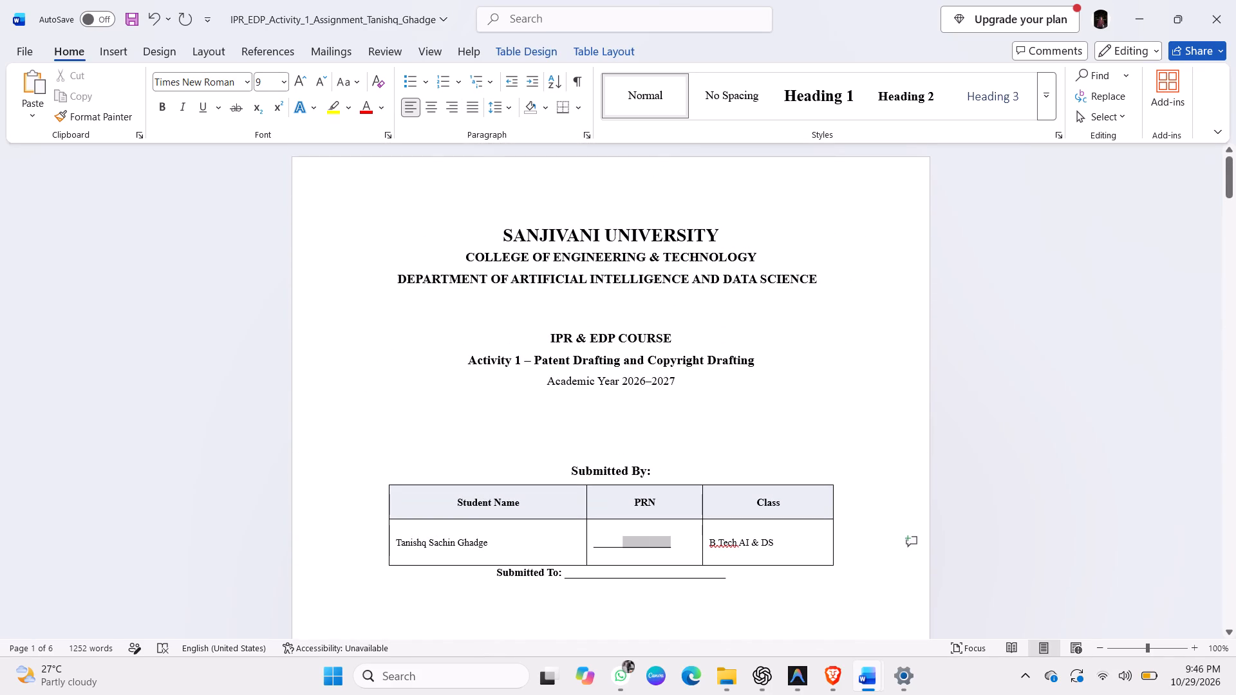
left_click_drag(622, 539, 601, 540)
key("BackSpace")
key("BackSpace")
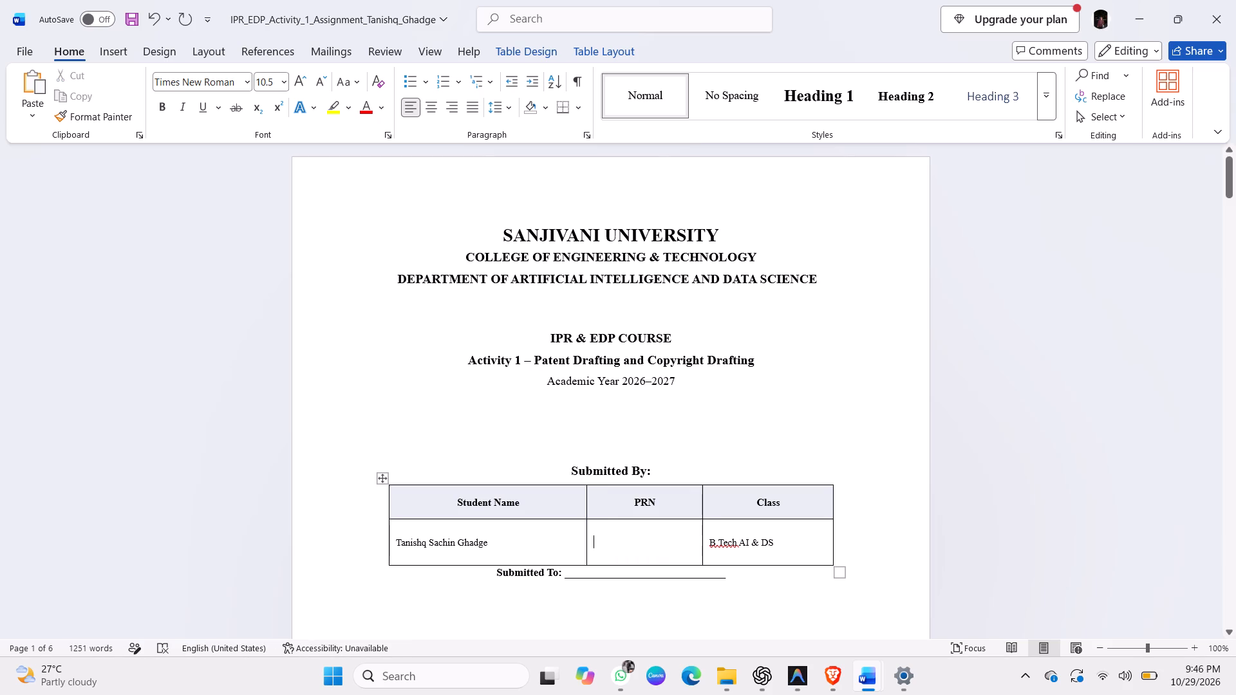
Set all text in both rows of the cover page's student details table to 14 pt.
left_click_drag(566, 460, 762, 535)
left_click(762, 535)
left_click_drag(780, 542, 492, 507)
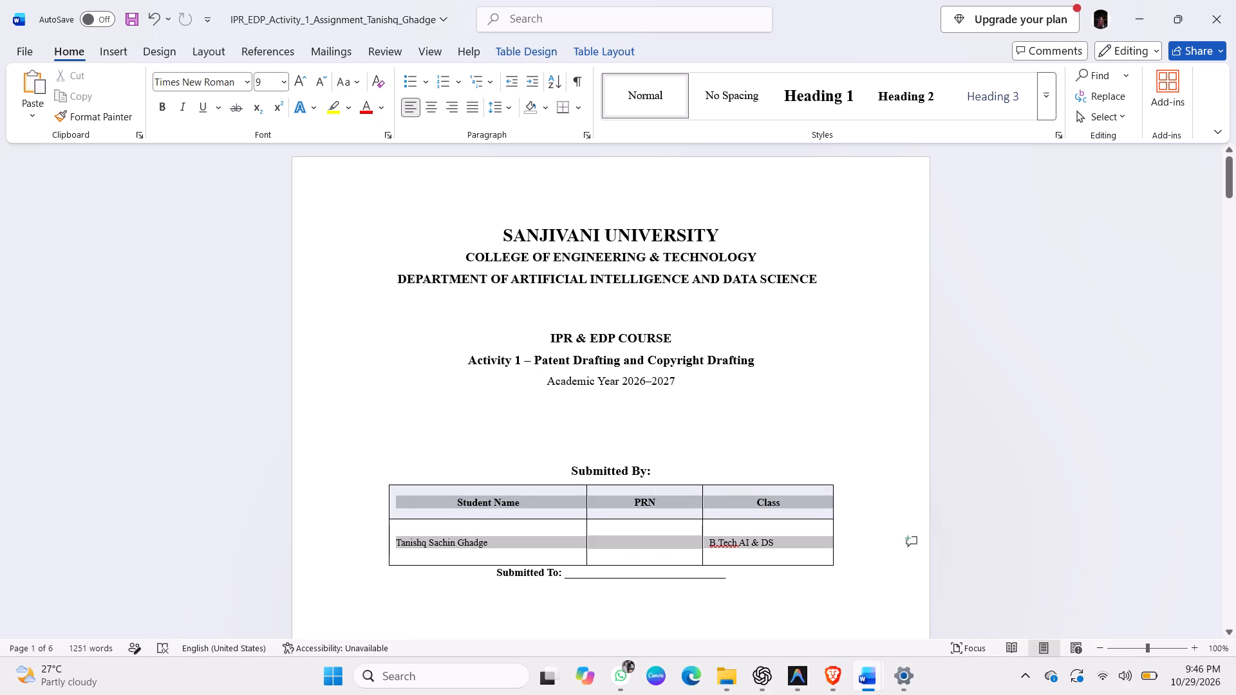
left_click_drag(492, 507, 437, 501)
left_click(539, 525)
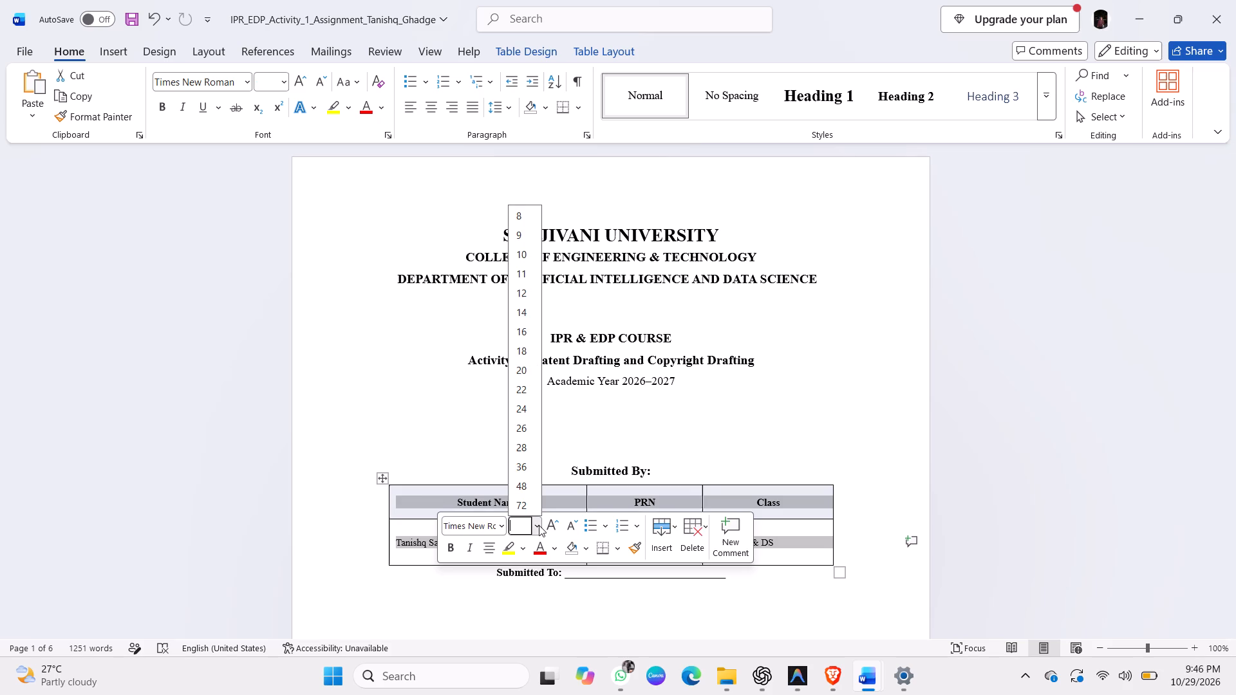
left_click(527, 309)
left_click(686, 488)
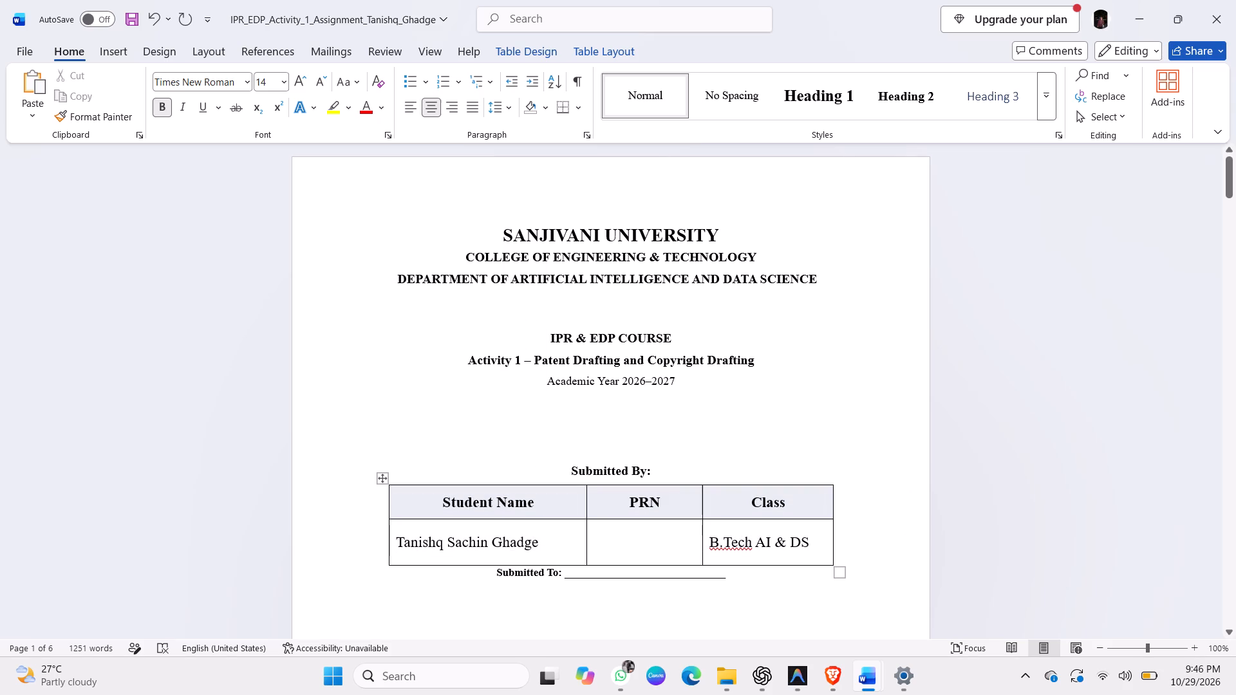
Enter the student's PRN in the empty PRN cell of the cover page table.
left_click(655, 542)
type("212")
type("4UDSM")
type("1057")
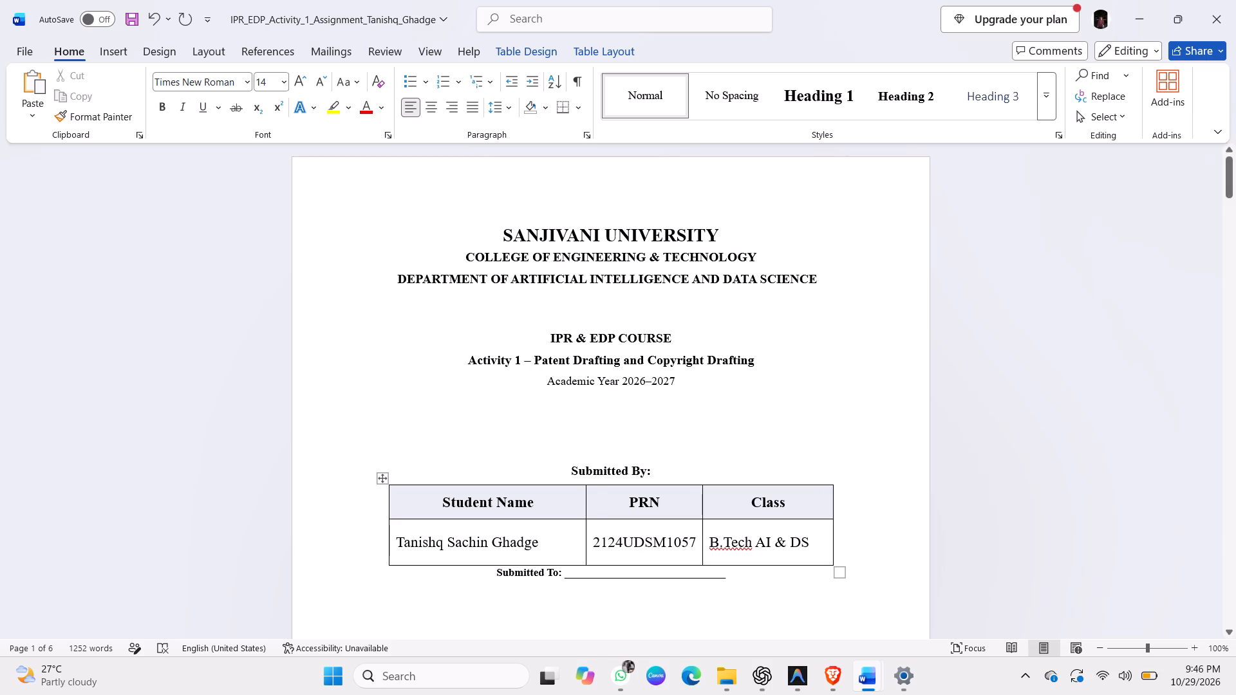
Replace the Class entry in the cover page's student table with "T.Y.AIDS (A)".
left_click_drag(809, 539, 714, 539)
key("shift+t")
type(".Y")
key("period")
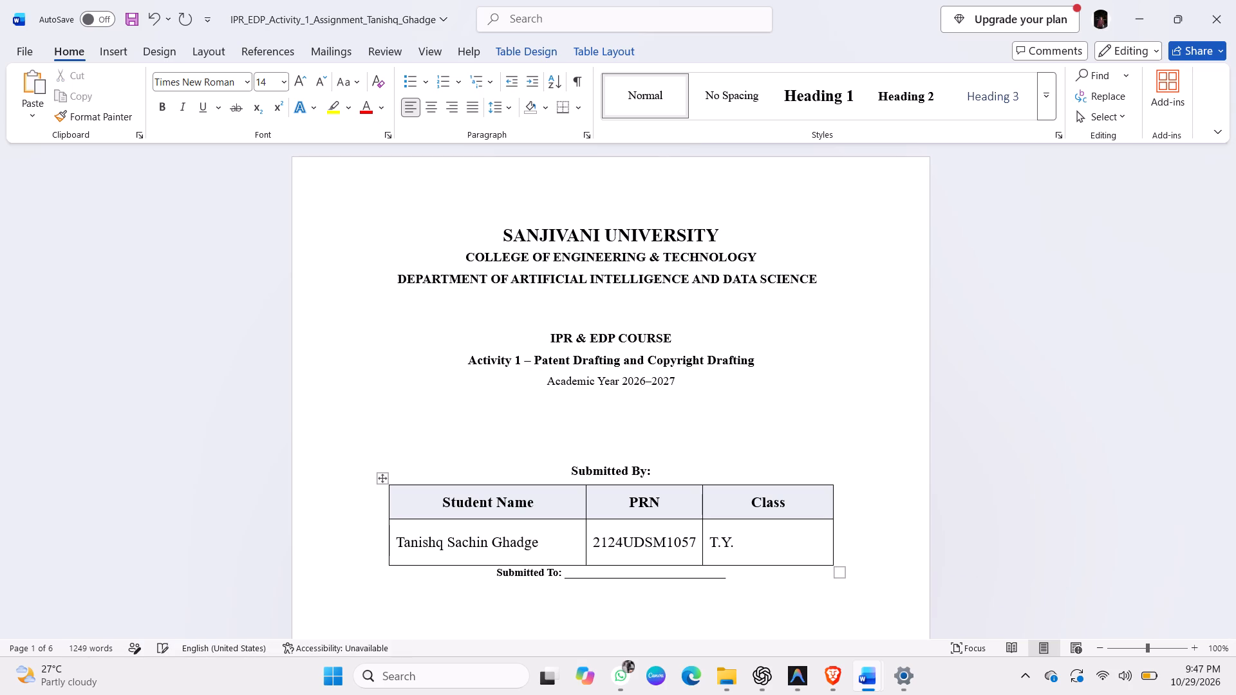
type("AIDS")
key("space")
type("(A")
key("shift+parenright")
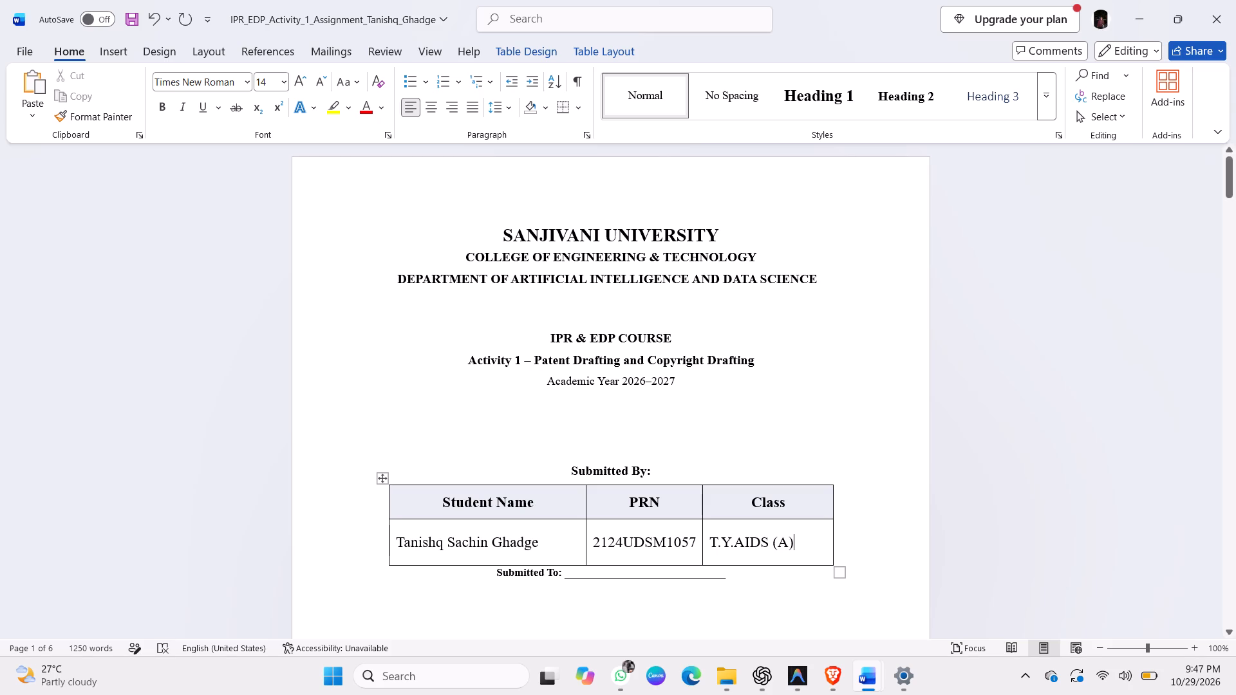
Centre the text of the student details row in the cover page table.
left_click_drag(398, 541, 816, 526)
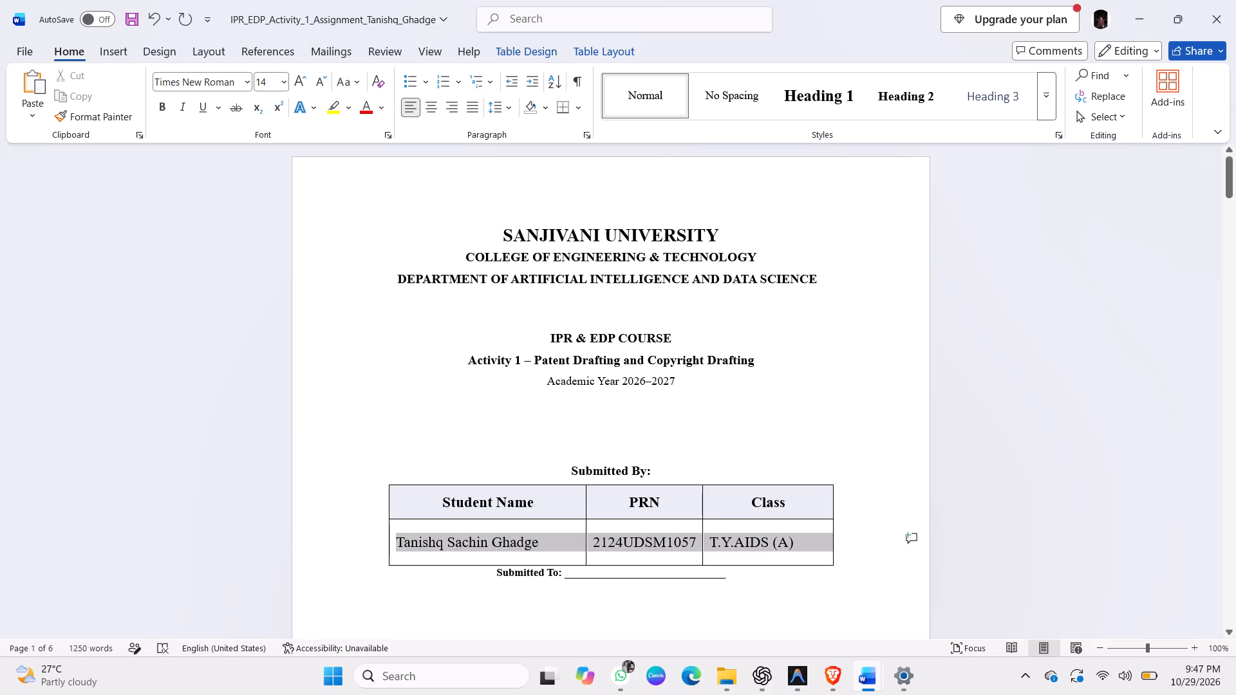
left_click(427, 106)
left_click(496, 456)
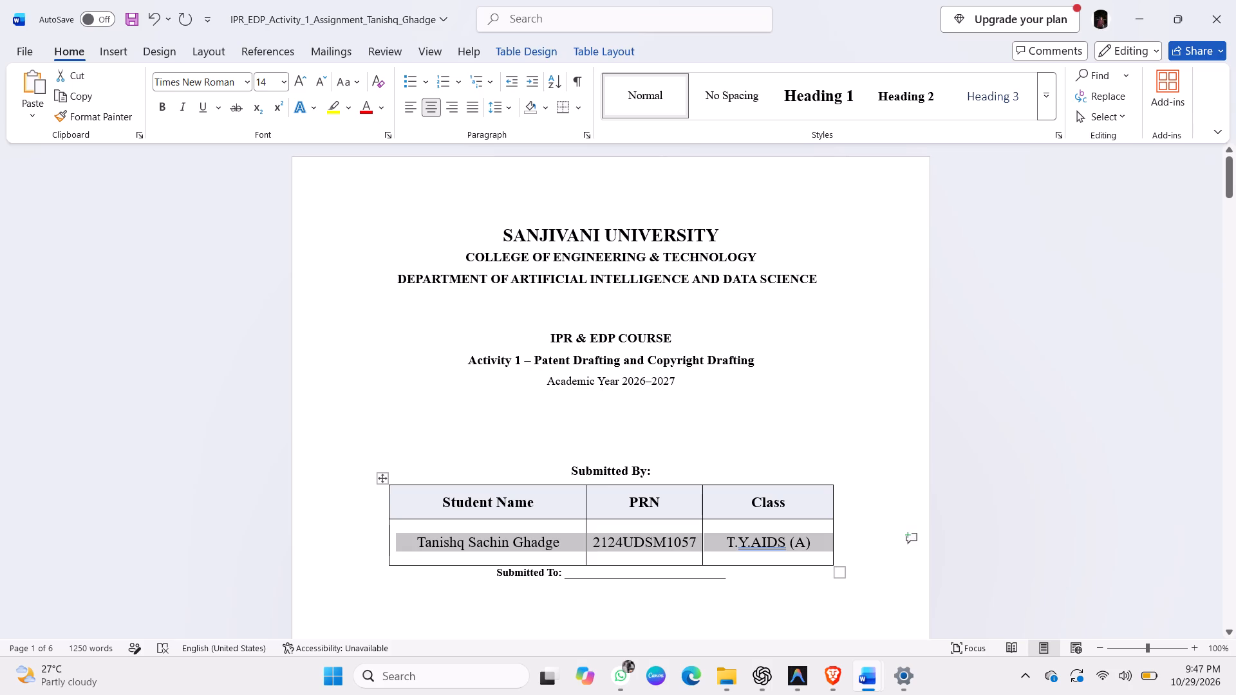
Add an empty line above the SANJIVANI UNIVERSITY title on the cover page and insert the university logo picture there.
scroll(496, 456, "up", 2)
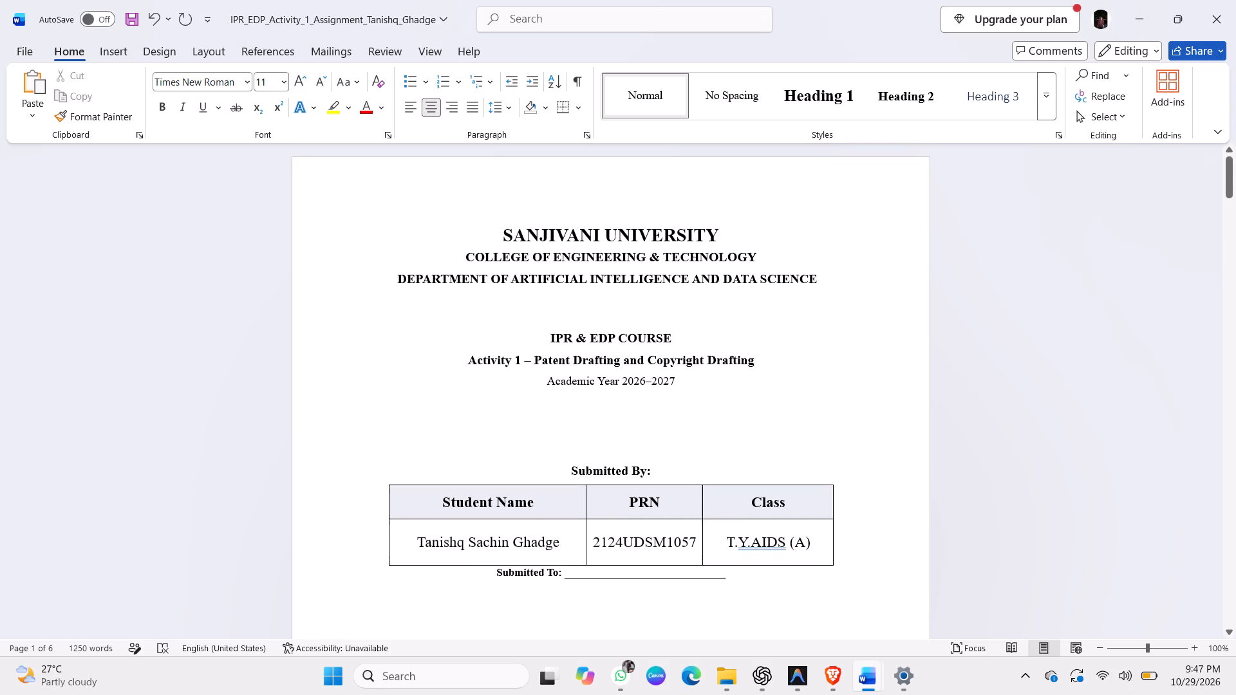
left_click(503, 229)
key("Return")
key("Up")
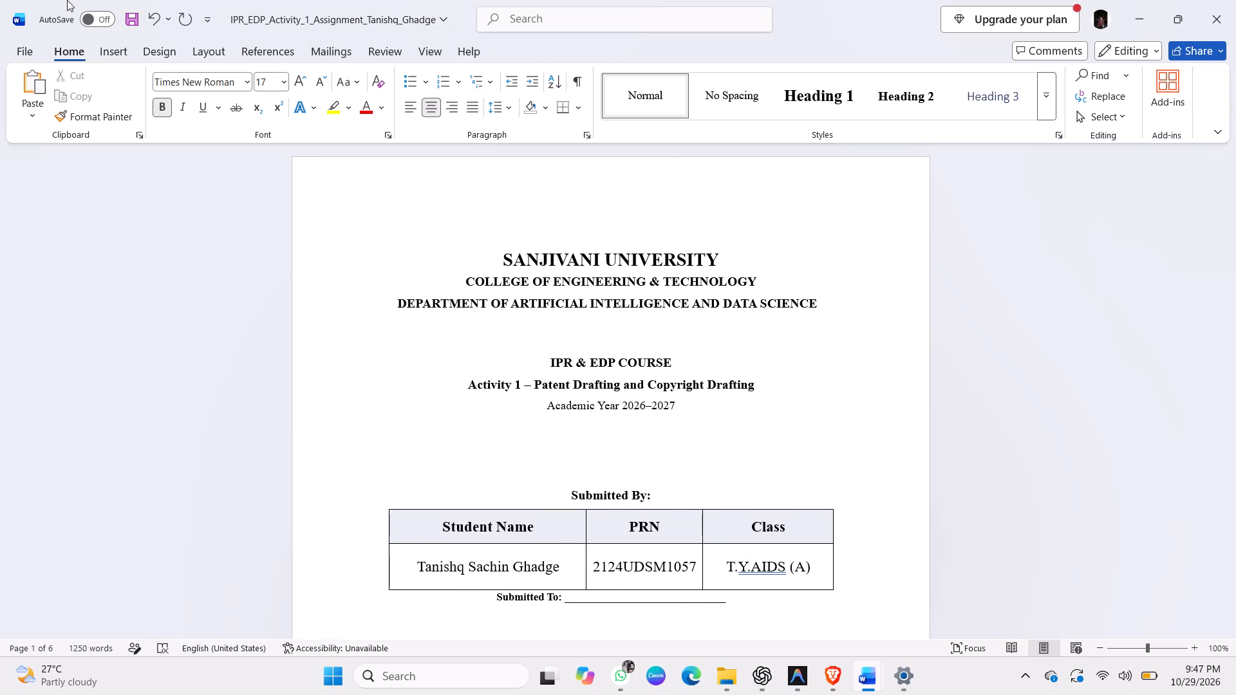
left_click(110, 49)
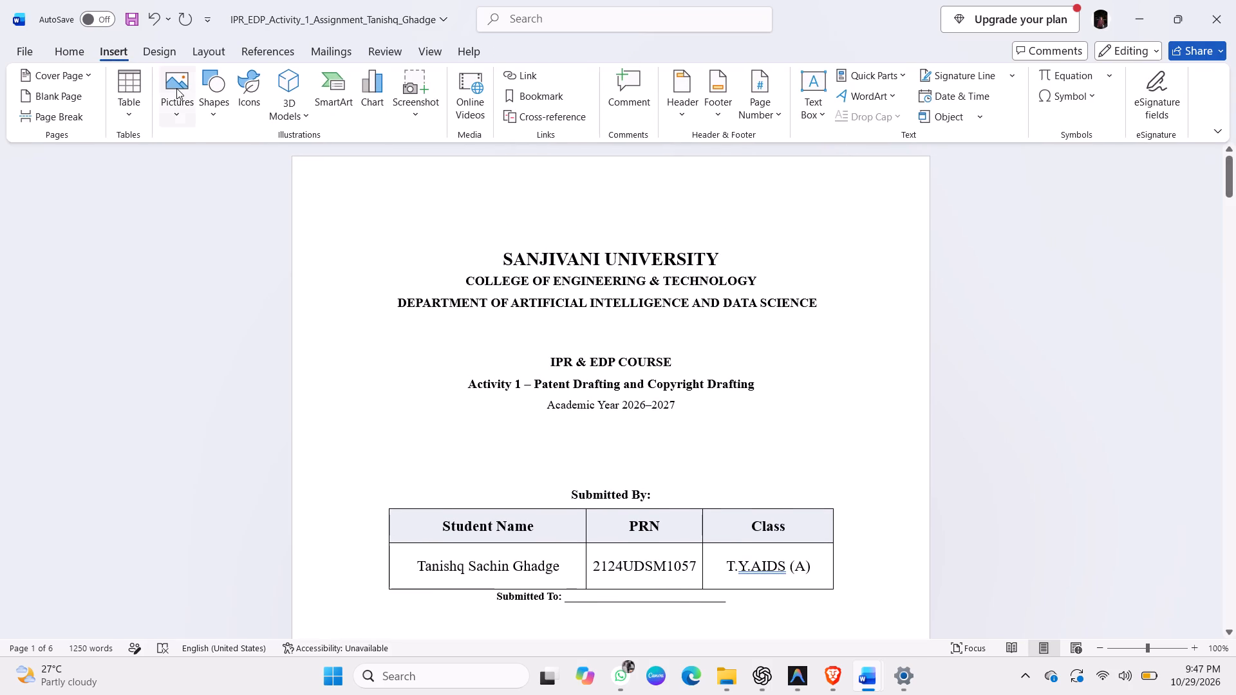
left_click(176, 88)
left_click(192, 161)
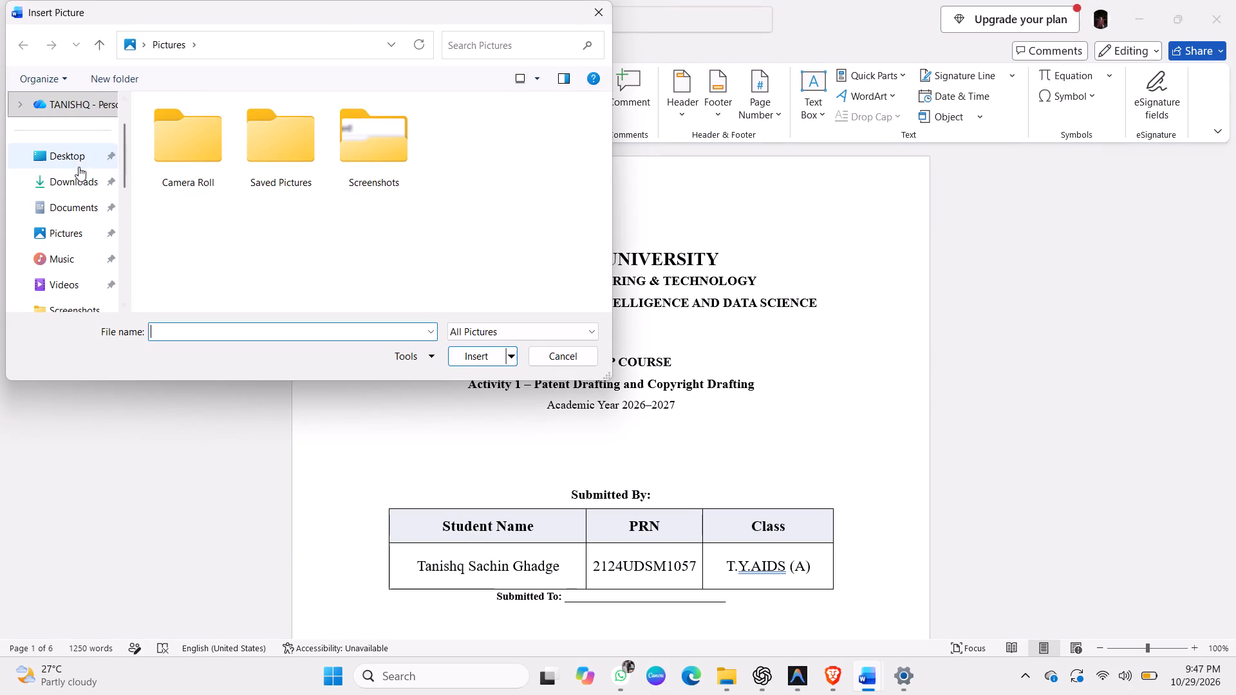
Insert the sanjivani_university_logo JPG from the SANJIVANI COLLEGE folder on the Desktop above the cover page title.
left_click(78, 160)
double_click(482, 261)
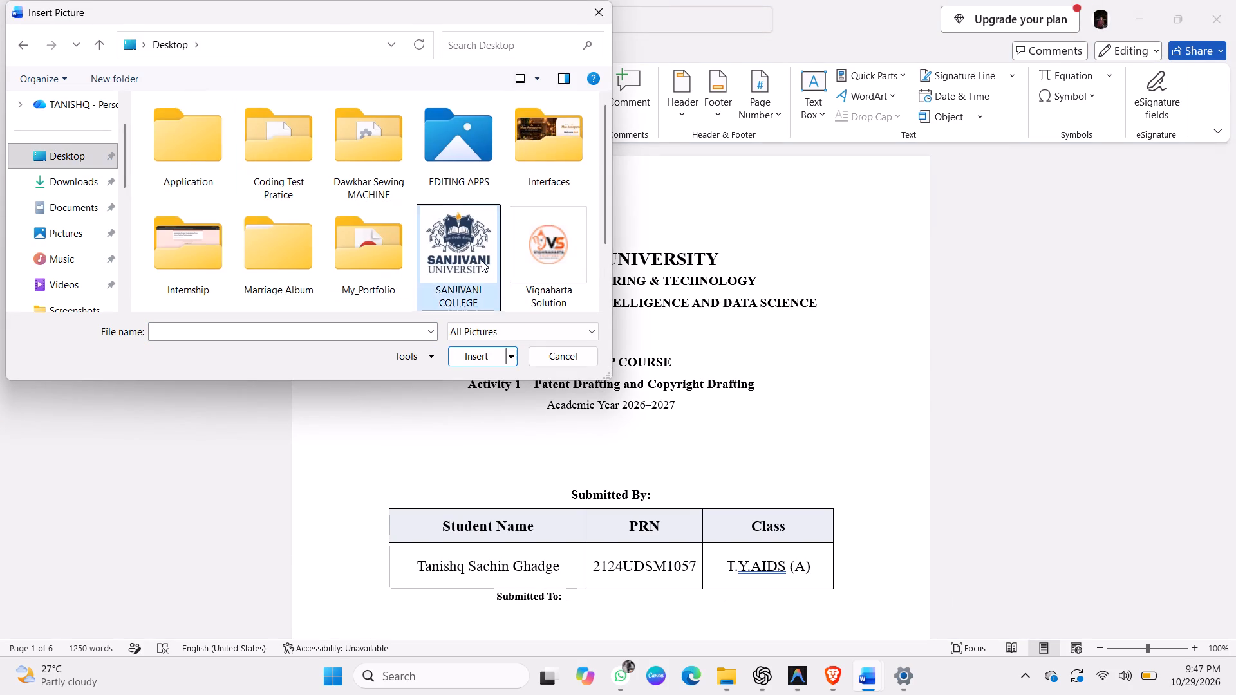
scroll(482, 261, "down", 1)
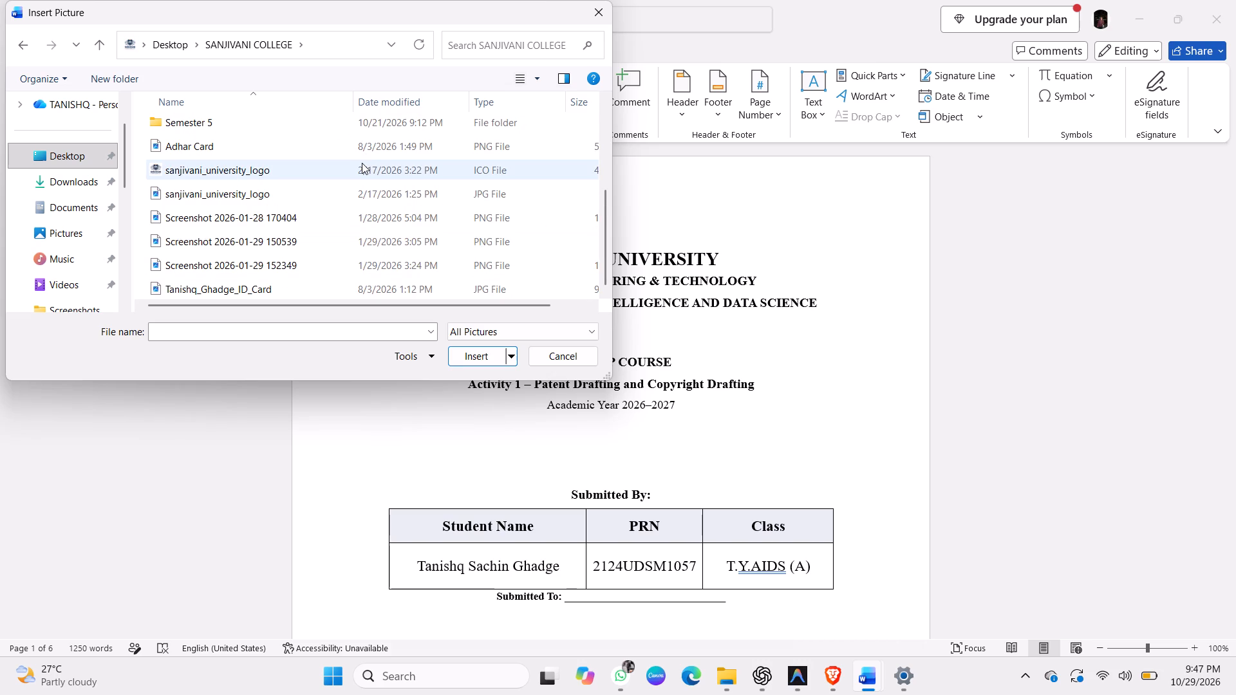
left_click(351, 201)
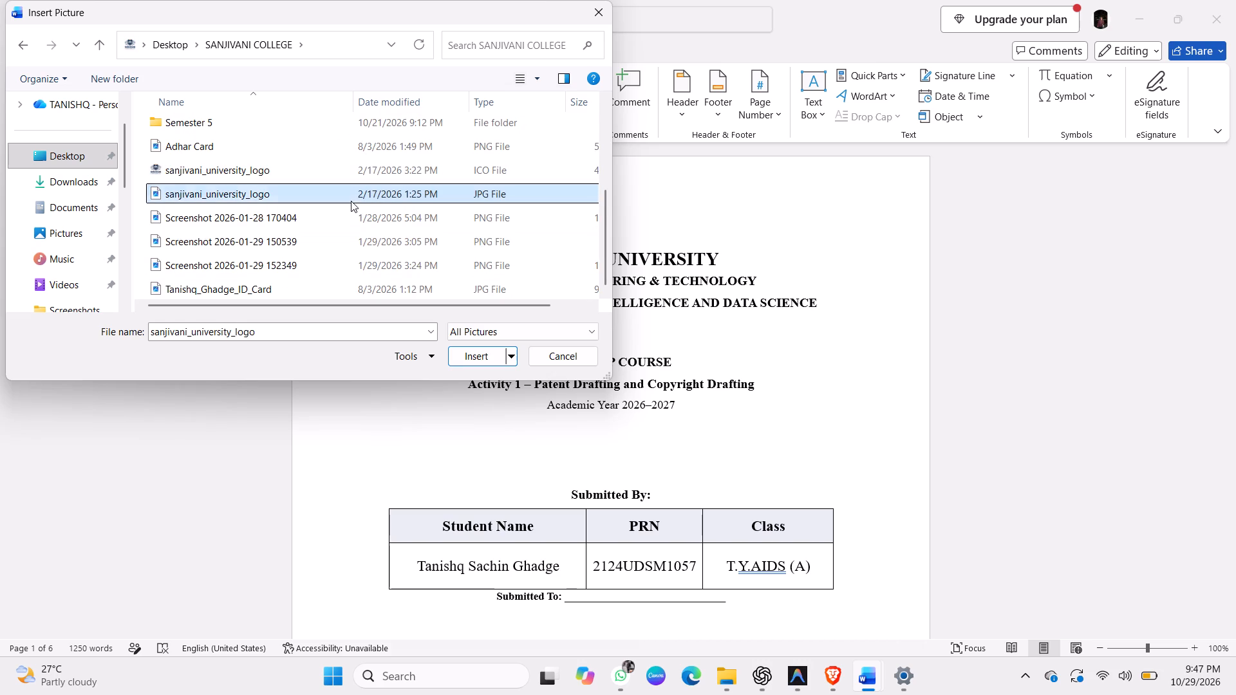
left_click(492, 358)
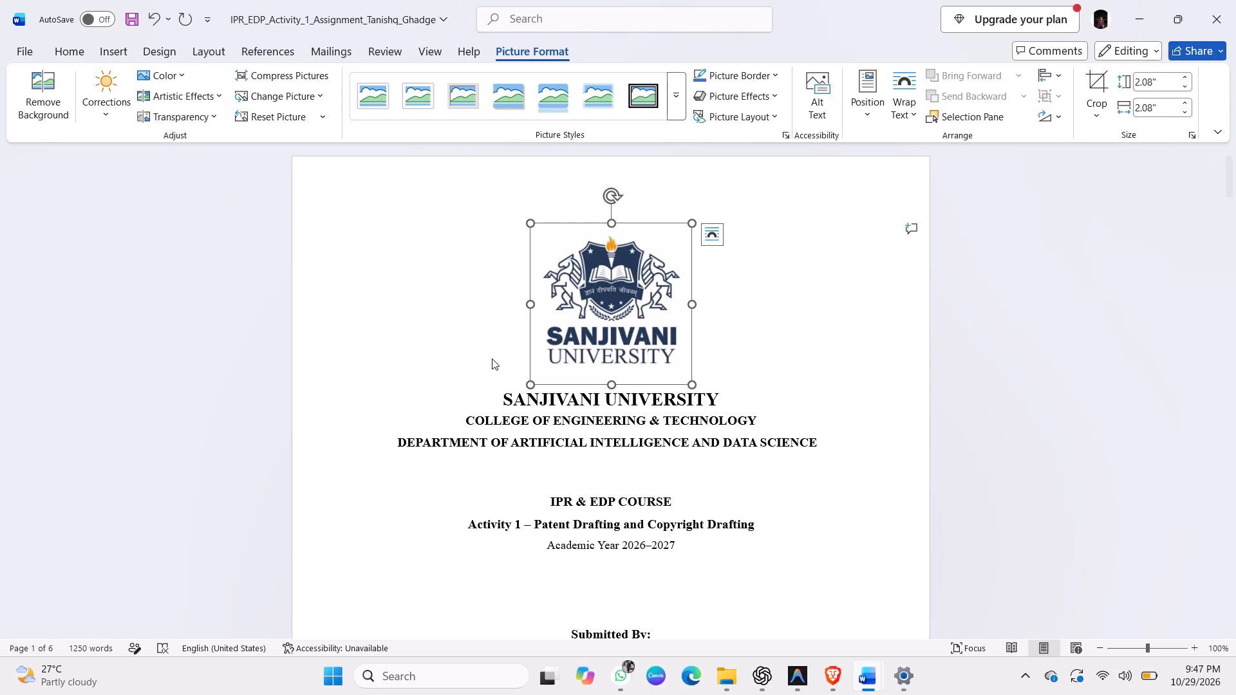
Delete the "Submitted To:" line with its blank underline below the student table on the cover page.
scroll(492, 358, "down", 2)
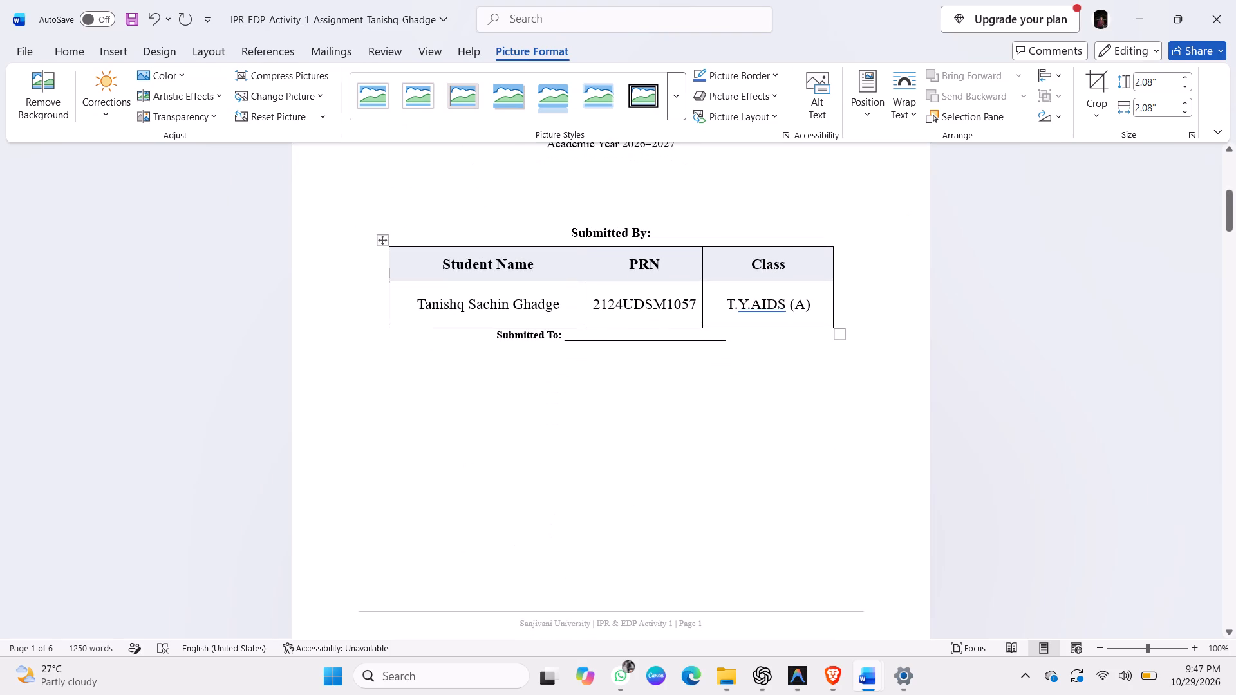
left_click_drag(493, 342, 497, 342)
left_click_drag(497, 342, 494, 336)
key("BackSpace")
Select the SANJIVANI UNIVERSITY title below the logo on the cover page and open its font size for editing.
scroll(494, 336, "down", 1)
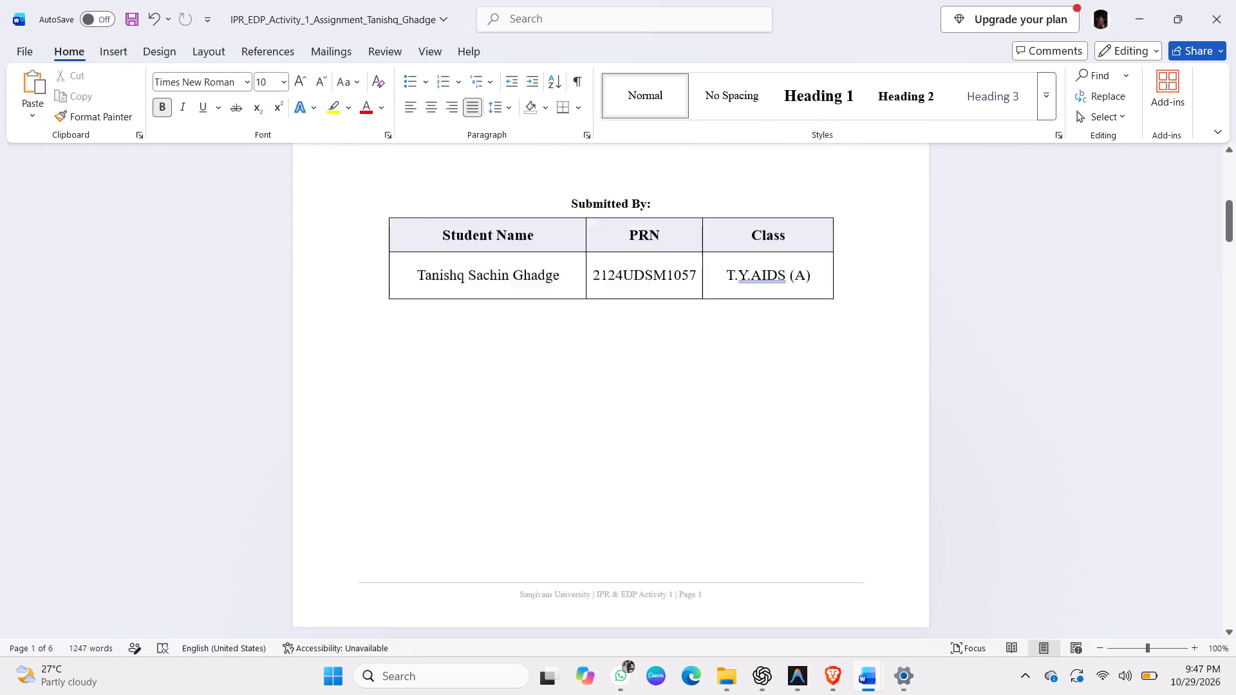
scroll(494, 336, "down", 1)
scroll(531, 284, "up", 4)
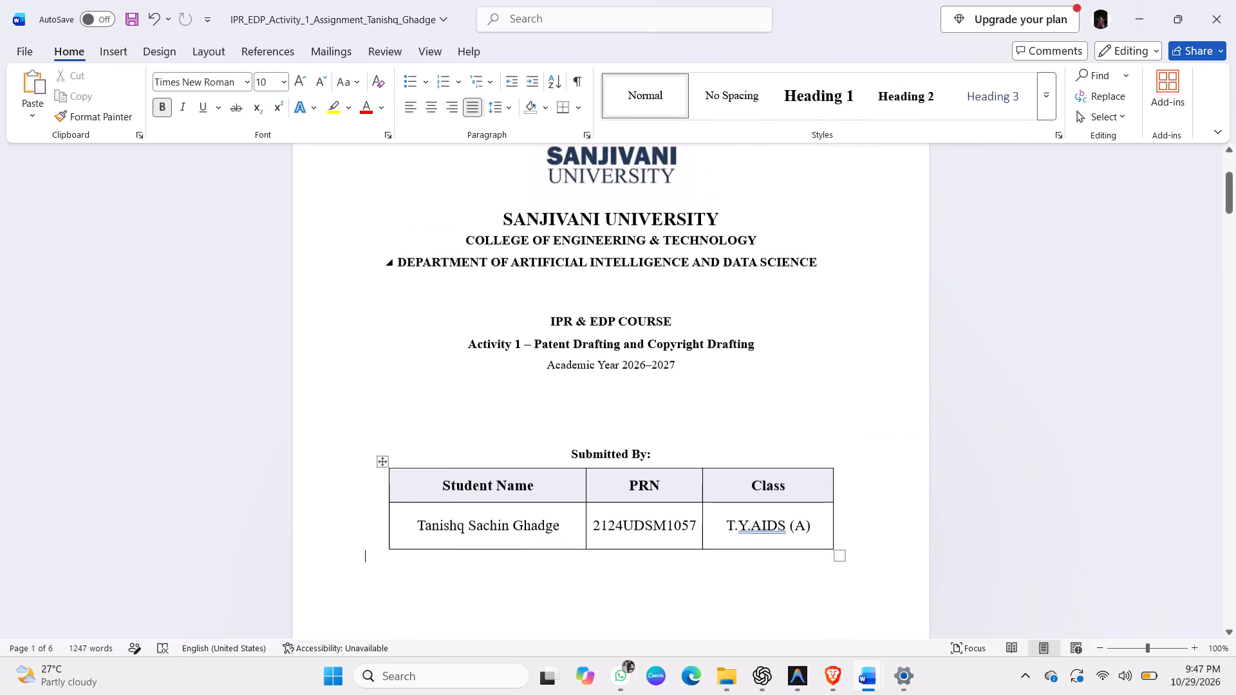
scroll(531, 284, "up", 2)
left_click_drag(496, 328, 827, 358)
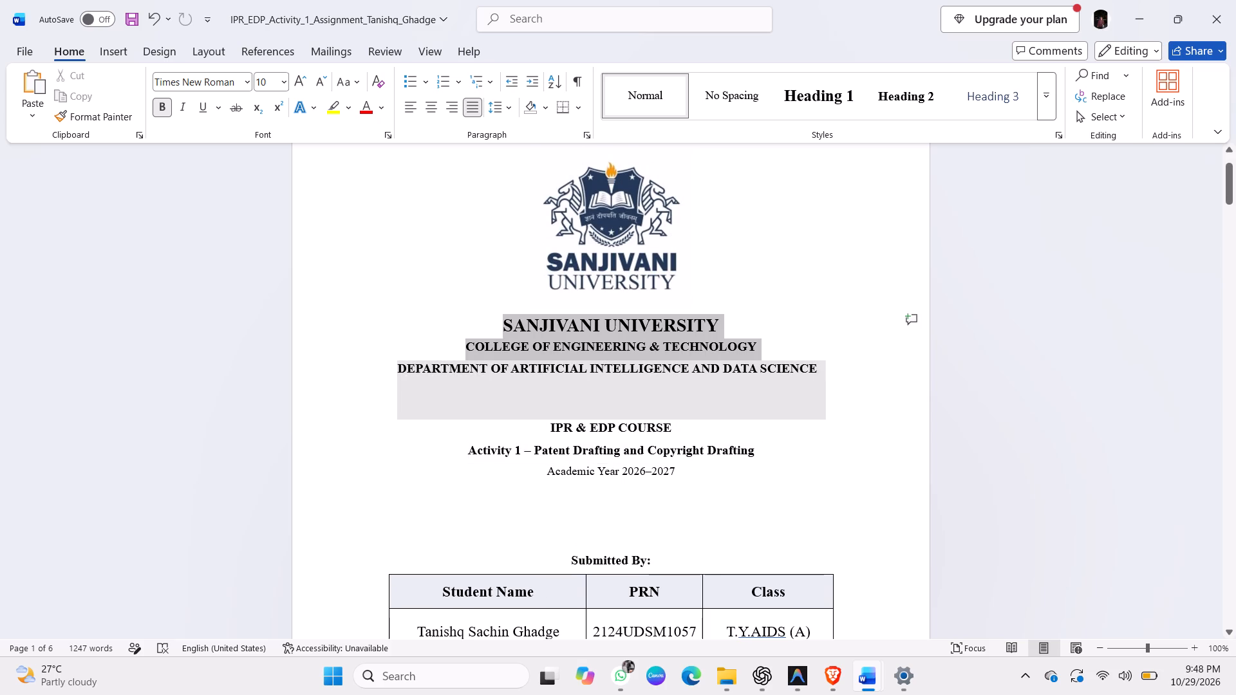
left_click_drag(827, 358, 756, 325)
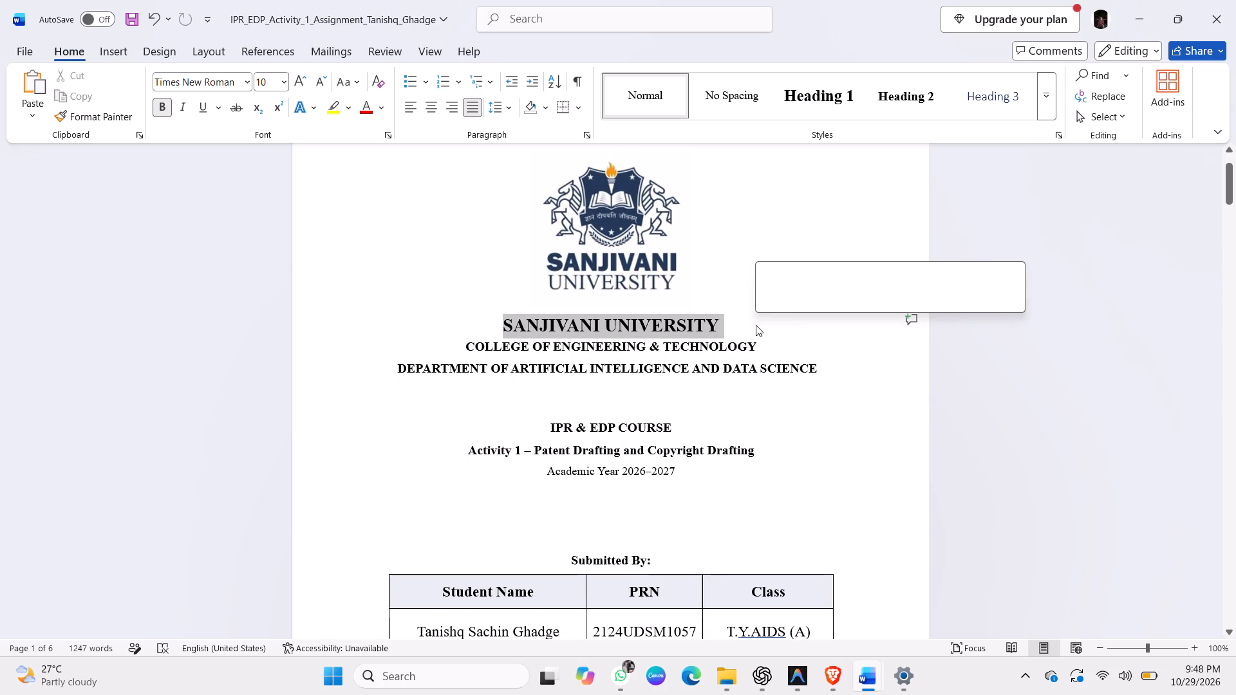
left_click(873, 273)
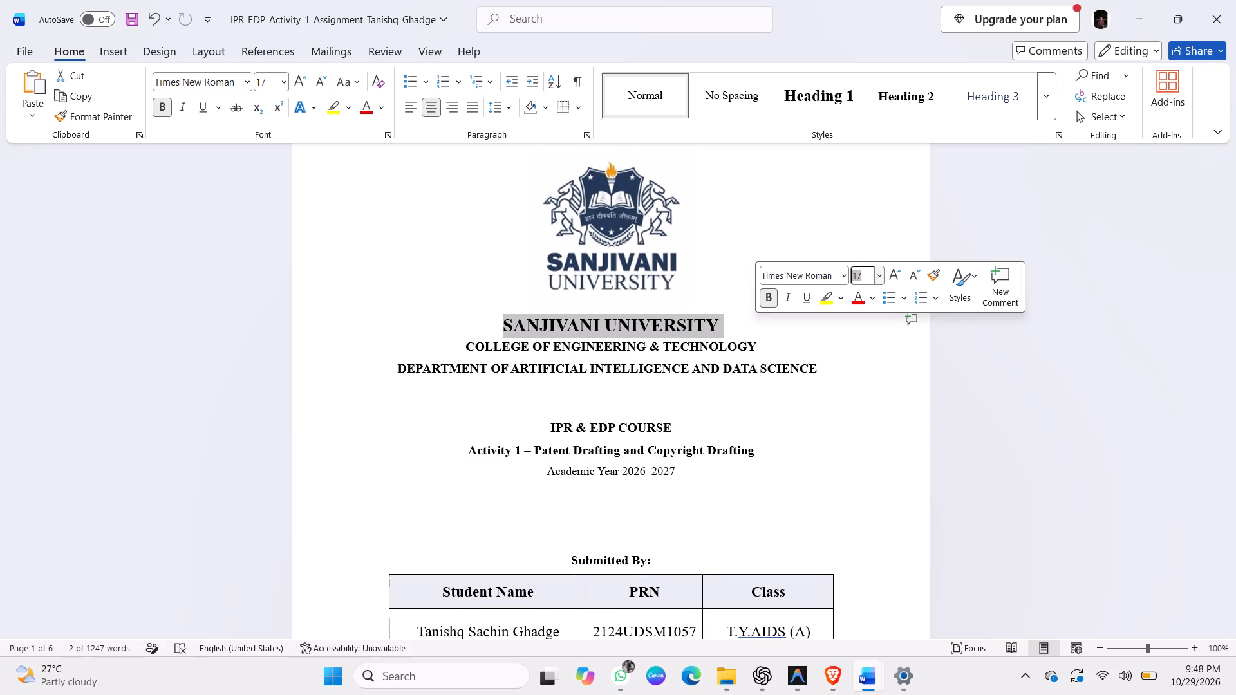
Set the SANJIVANI UNIVERSITY title under the logo to 18 pt.
type("18")
key("Return")
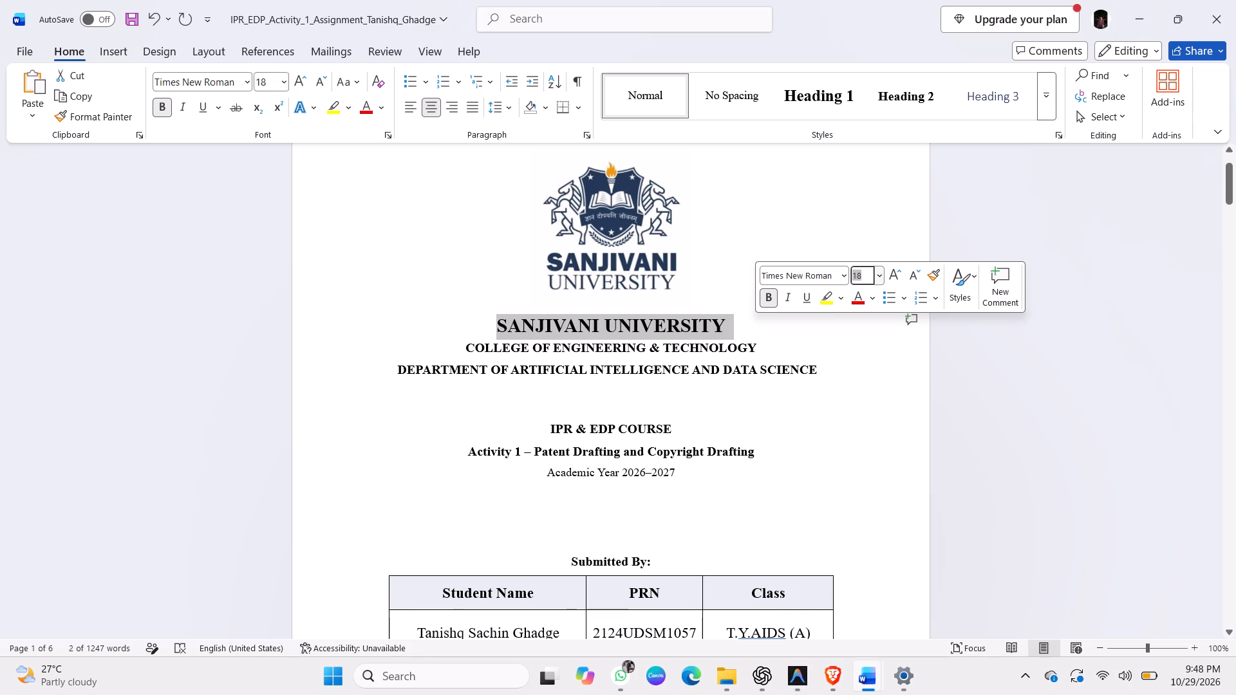
Set the COLLEGE OF ENGINEERING & TECHNOLOGY and DEPARTMENT OF ARTIFICIAL INTELLIGENCE AND DATA SCIENCE lines to 14 pt.
left_click_drag(451, 344, 839, 358)
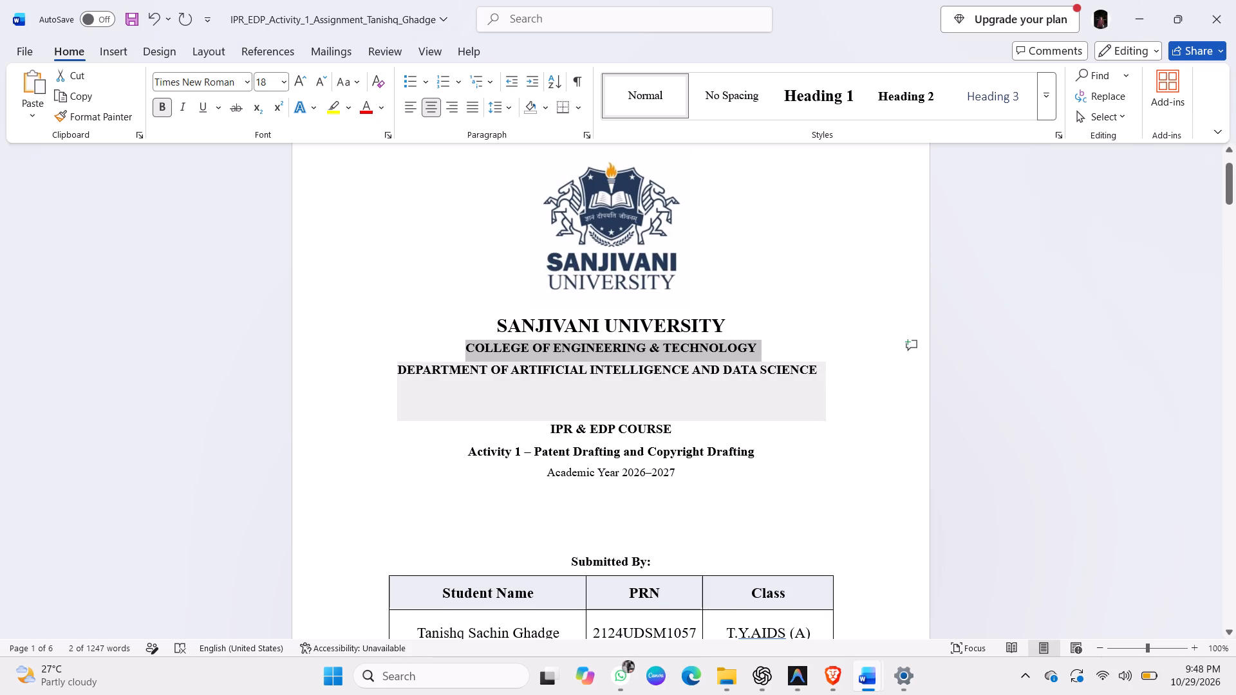
left_click_drag(839, 358, 818, 371)
left_click(924, 324)
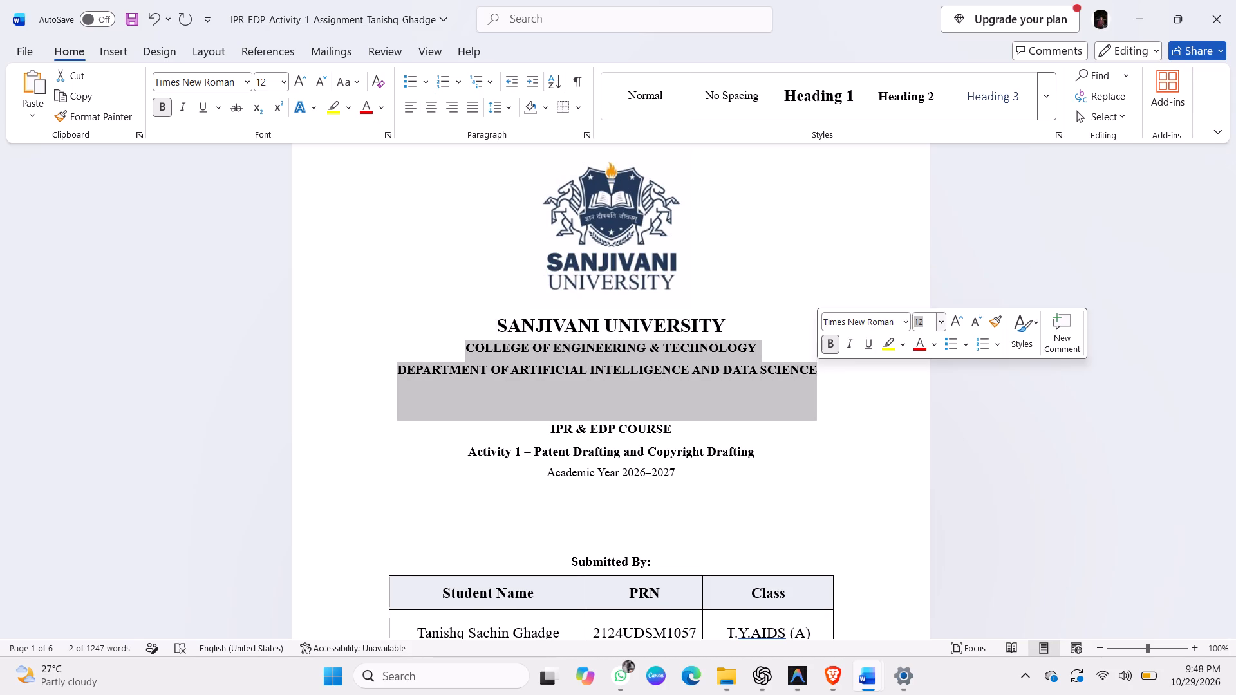
type("13")
key("Return")
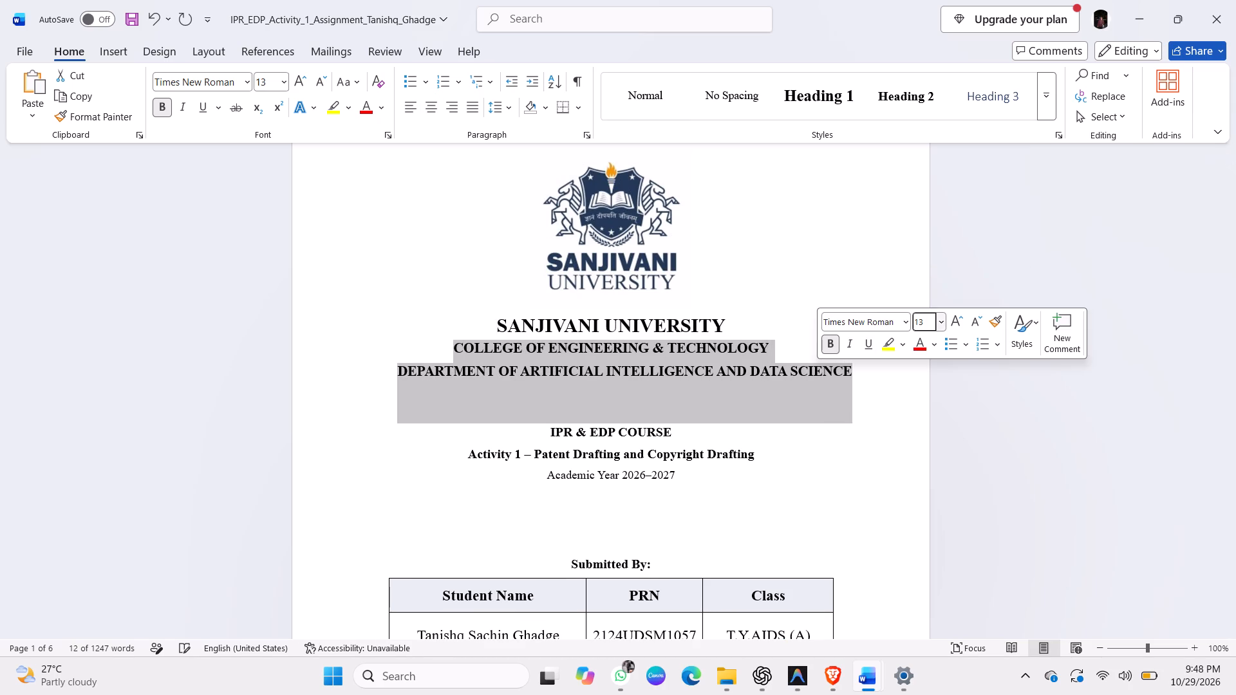
type("14")
key("Return")
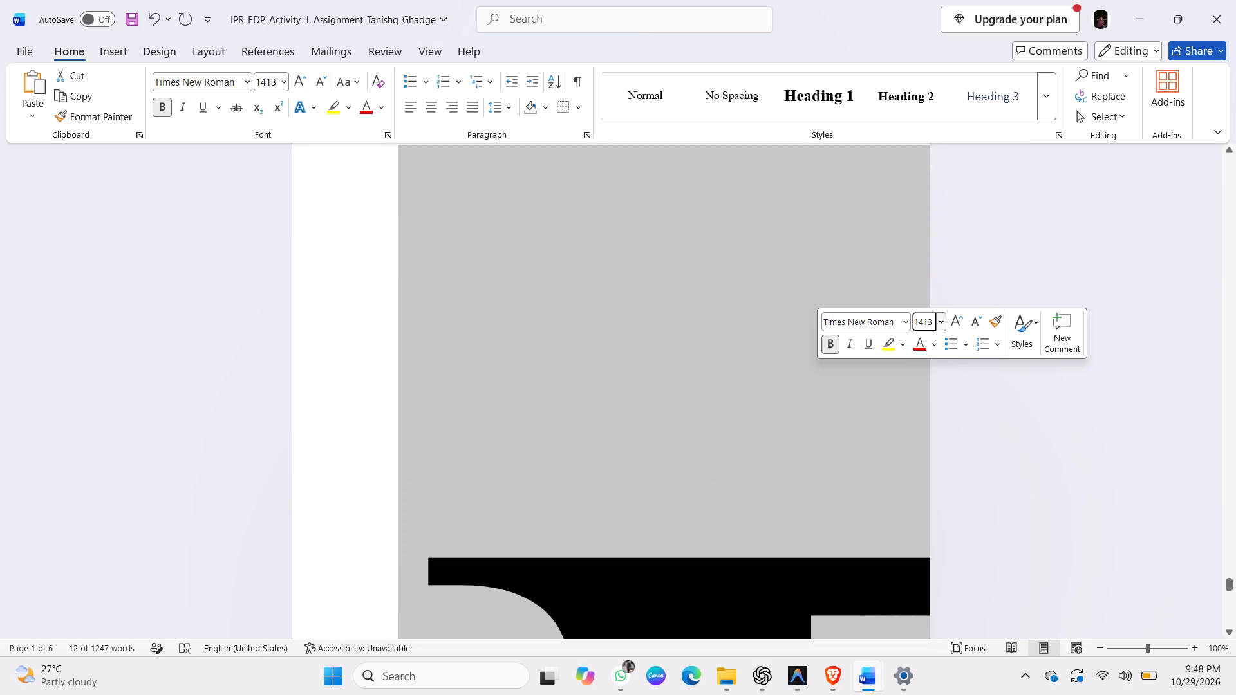
key("ctrl+z")
key("ctrl+z")
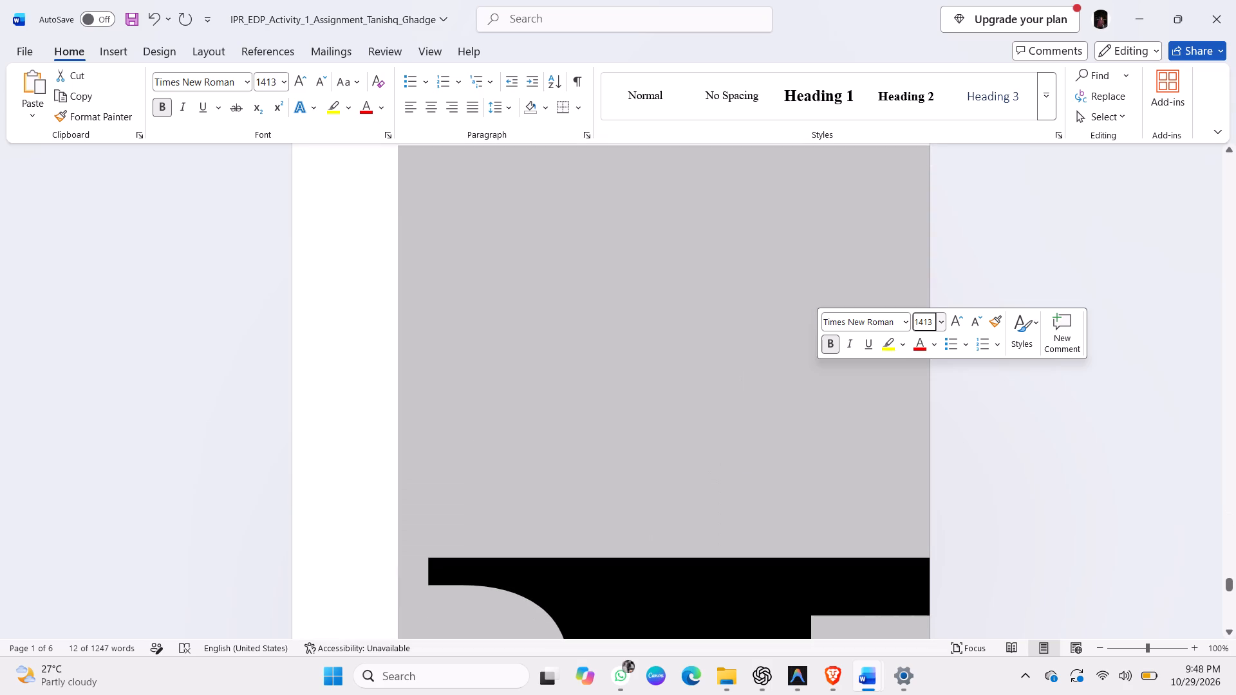
double_click(924, 322)
type("14")
key("Return")
scroll(924, 322, "up", 2)
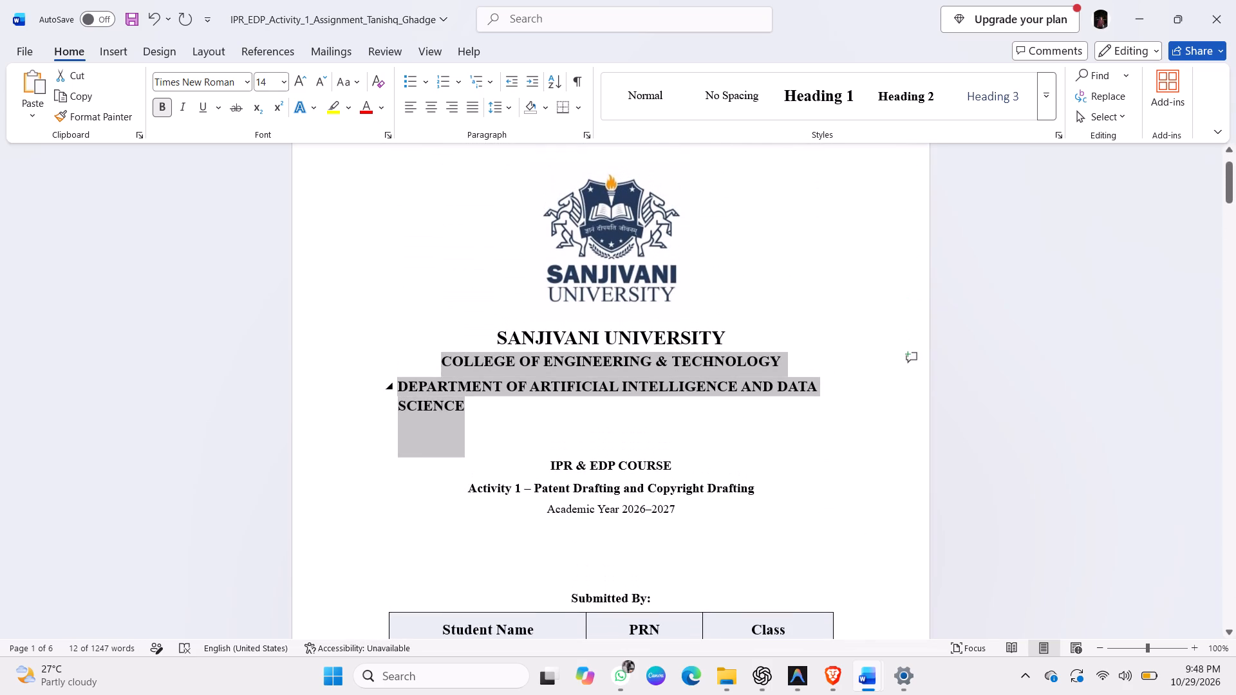
Reduce the DEPARTMENT OF ARTIFICIAL INTELLIGENCE AND DATA SCIENCE line to 13 pt.
left_click(397, 384)
left_click_drag(397, 384, 437, 391)
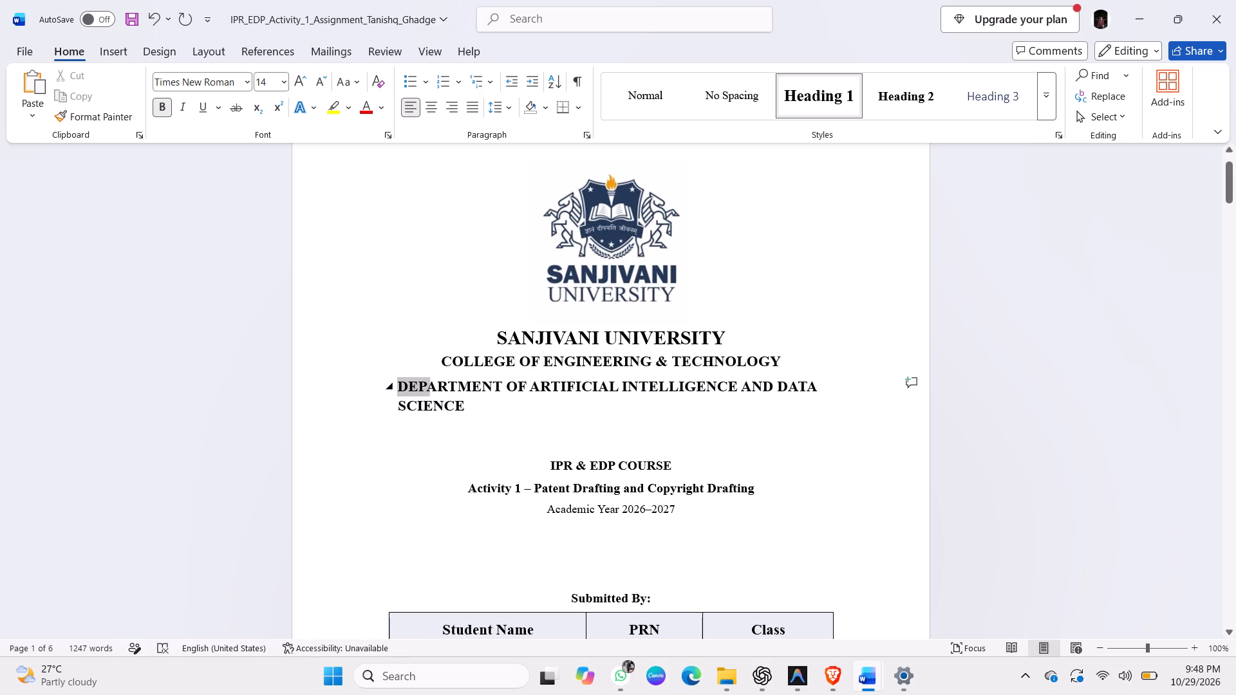
left_click_drag(437, 391, 476, 405)
left_click(588, 353)
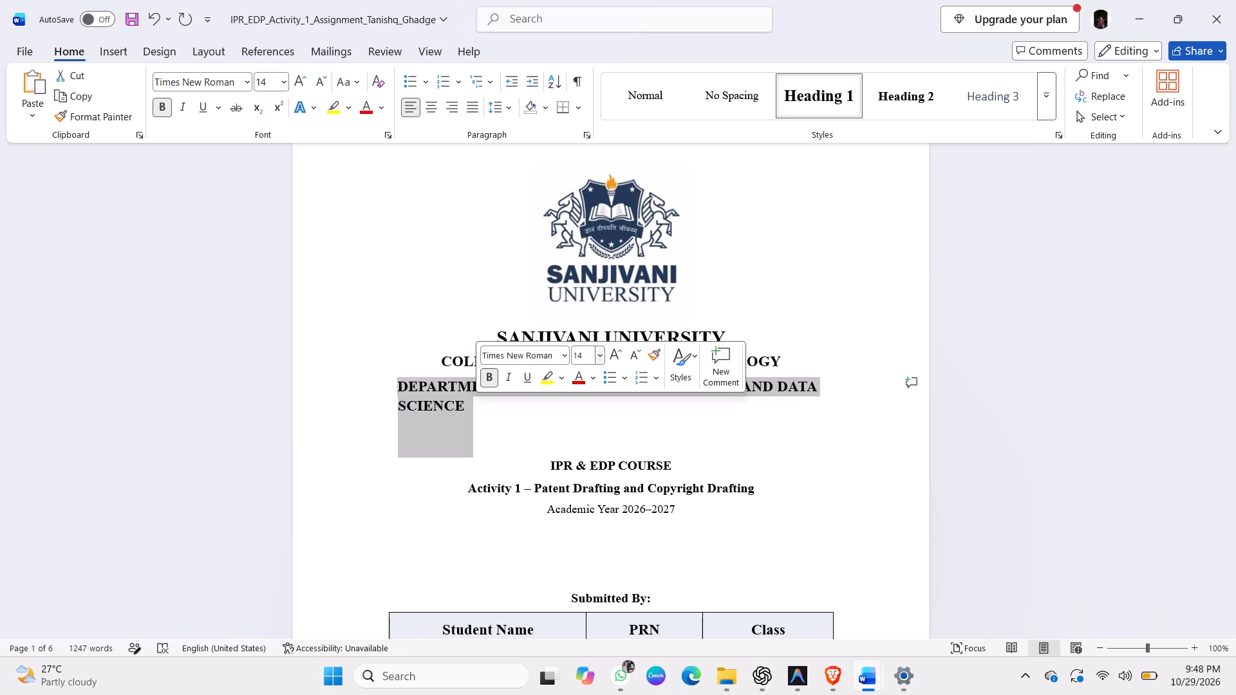
Set the DEPARTMENT OF ARTIFICIAL INTELLIGENCE AND DATA SCIENCE line to 13 pt.
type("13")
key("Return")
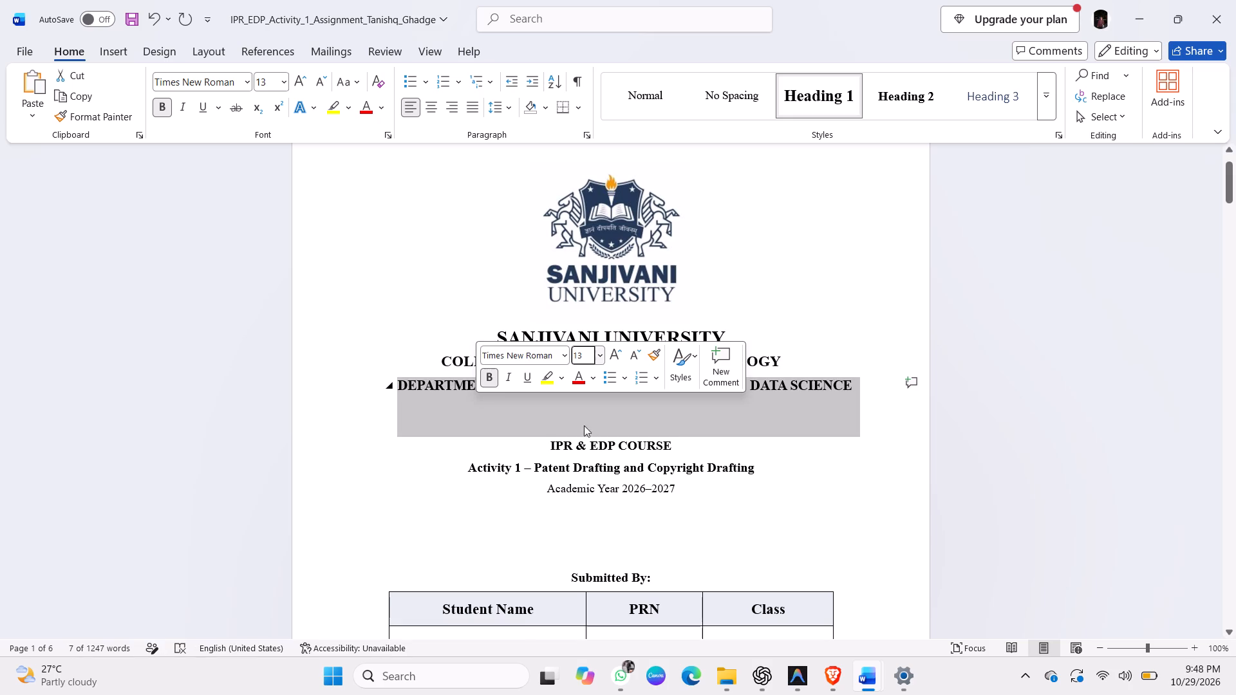
Set the IPR & EDP COURSE, Activity 1 and Academic Year 2026–2027 lines to 15 pt.
left_click(549, 441)
left_click_drag(549, 441, 689, 487)
left_click(806, 440)
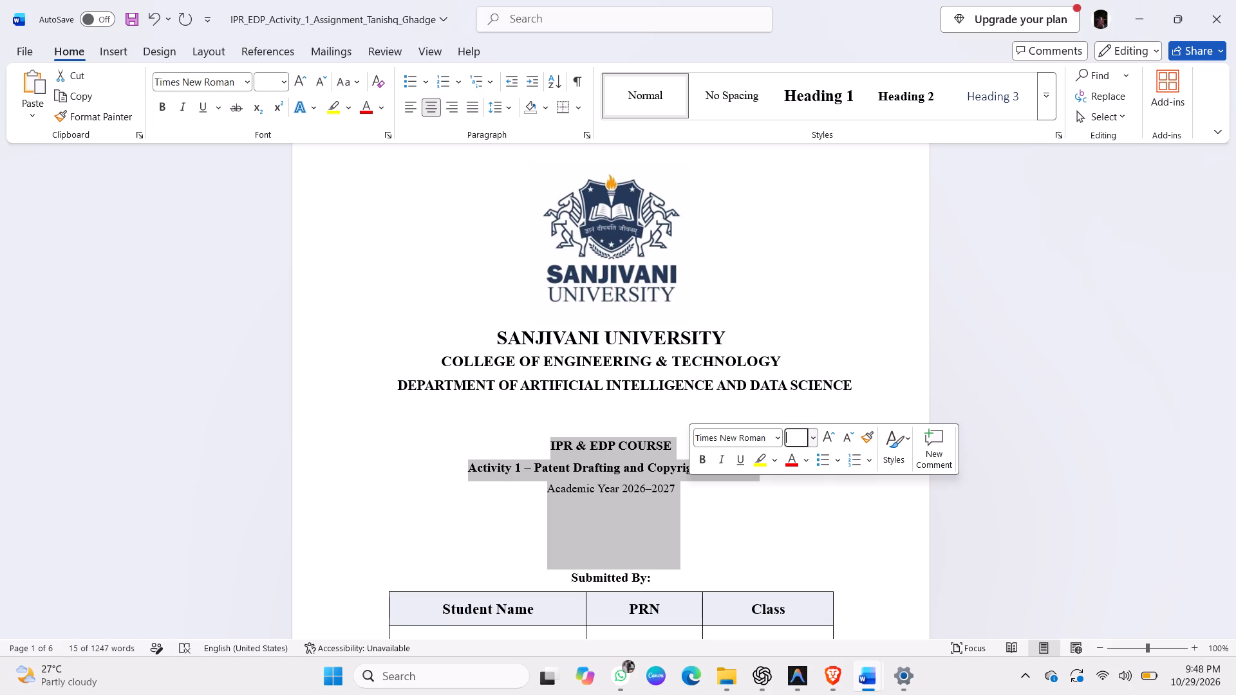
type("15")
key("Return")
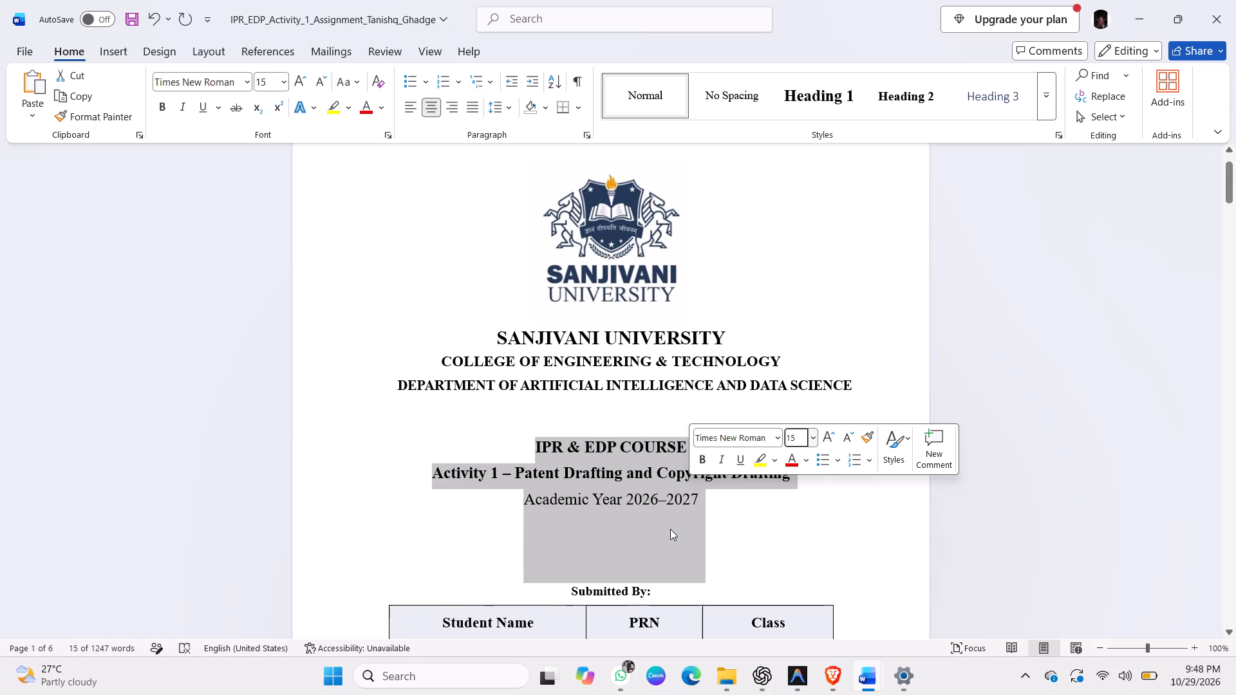
left_click(670, 529)
Set the Submitted By: label above the student details table to 14 pt.
scroll(670, 529, "down", 1)
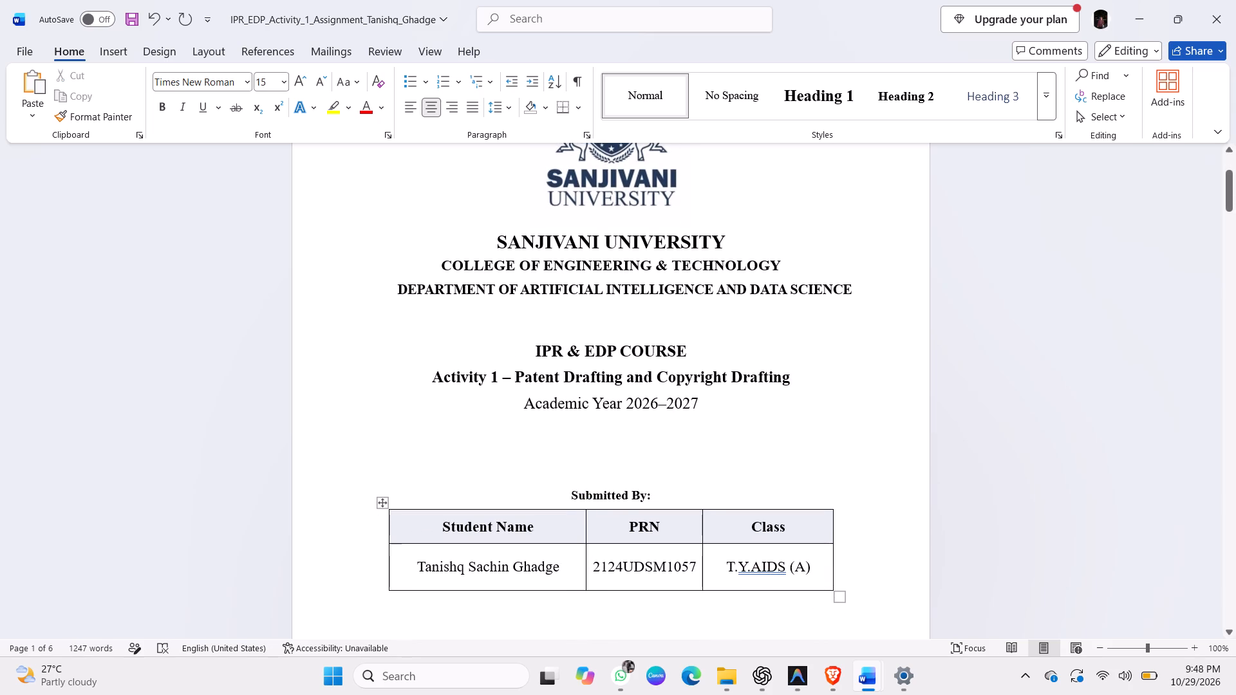
left_click_drag(572, 490, 651, 490)
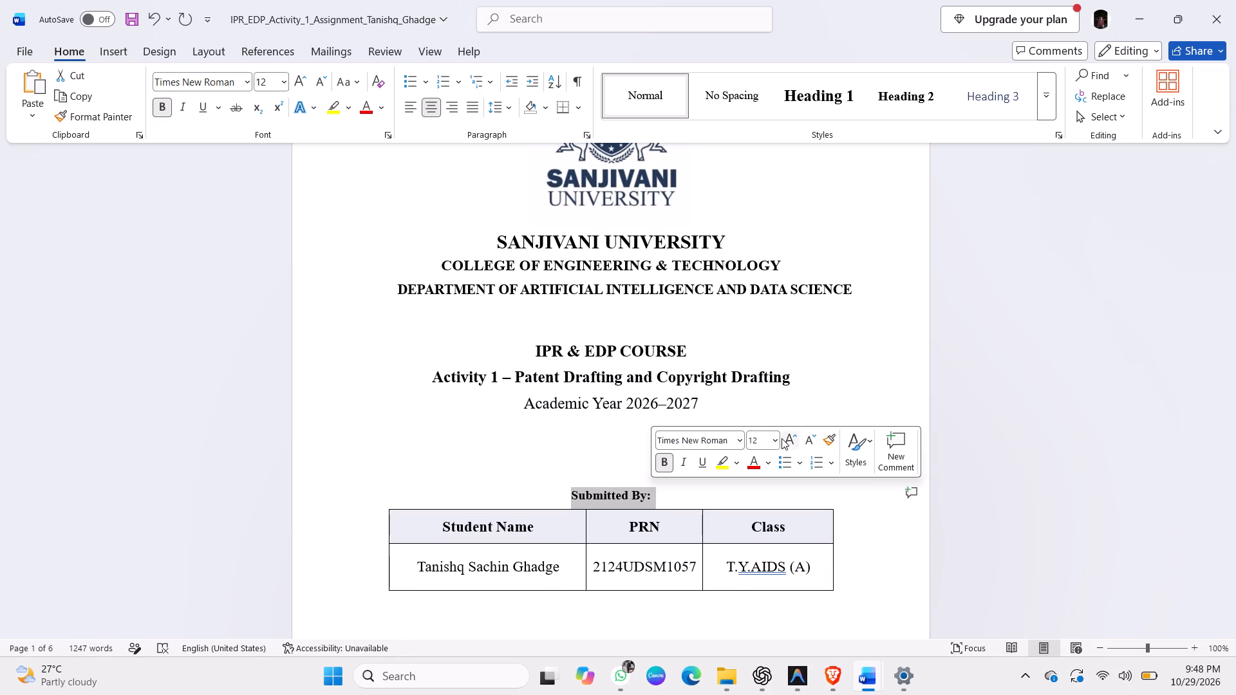
left_click(760, 441)
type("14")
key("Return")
left_click(562, 468)
Change the font colour of the cover page text from the SANJIVANI UNIVERSITY title through the Submitted By: label.
scroll(562, 468, "up", 1)
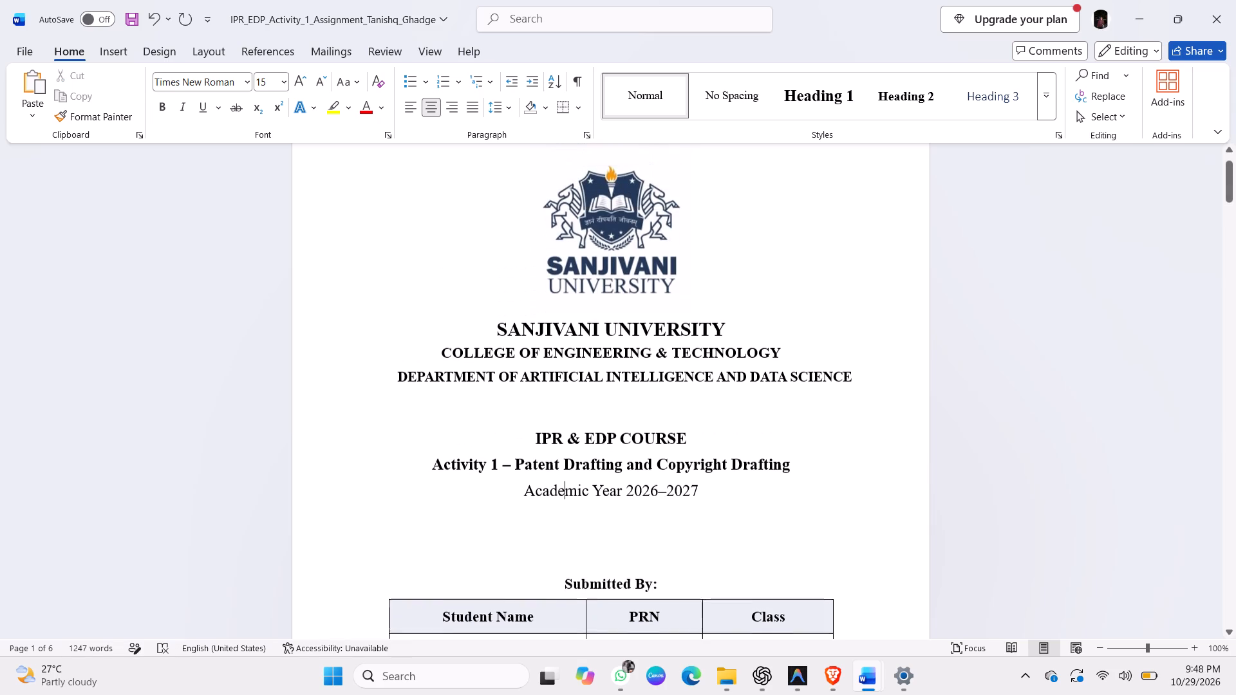
scroll(562, 468, "up", 1)
left_click_drag(491, 353, 697, 531)
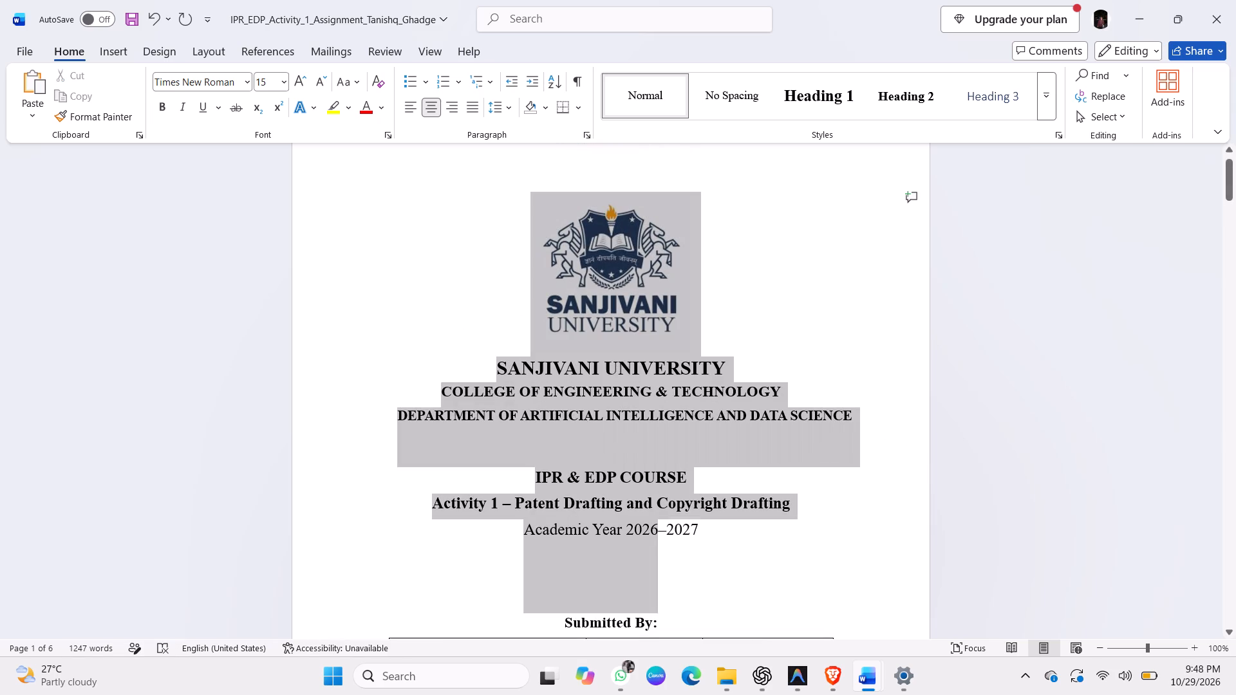
left_click_drag(697, 531, 722, 428)
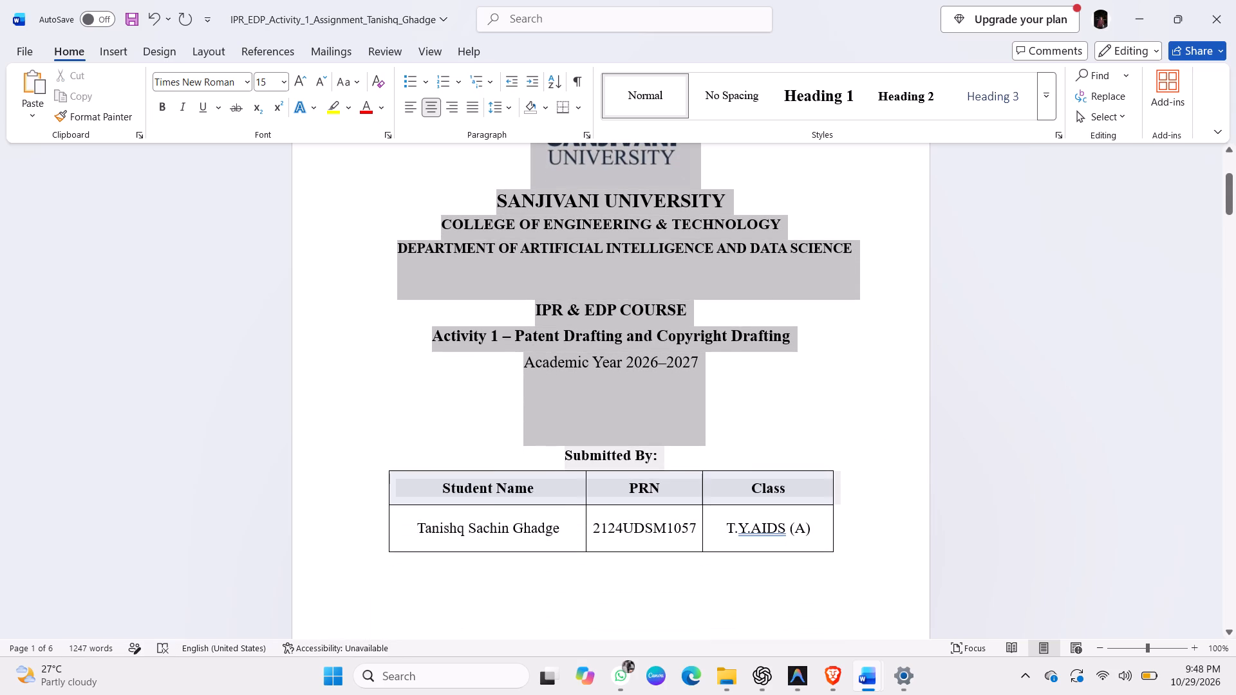
left_click_drag(722, 428, 699, 460)
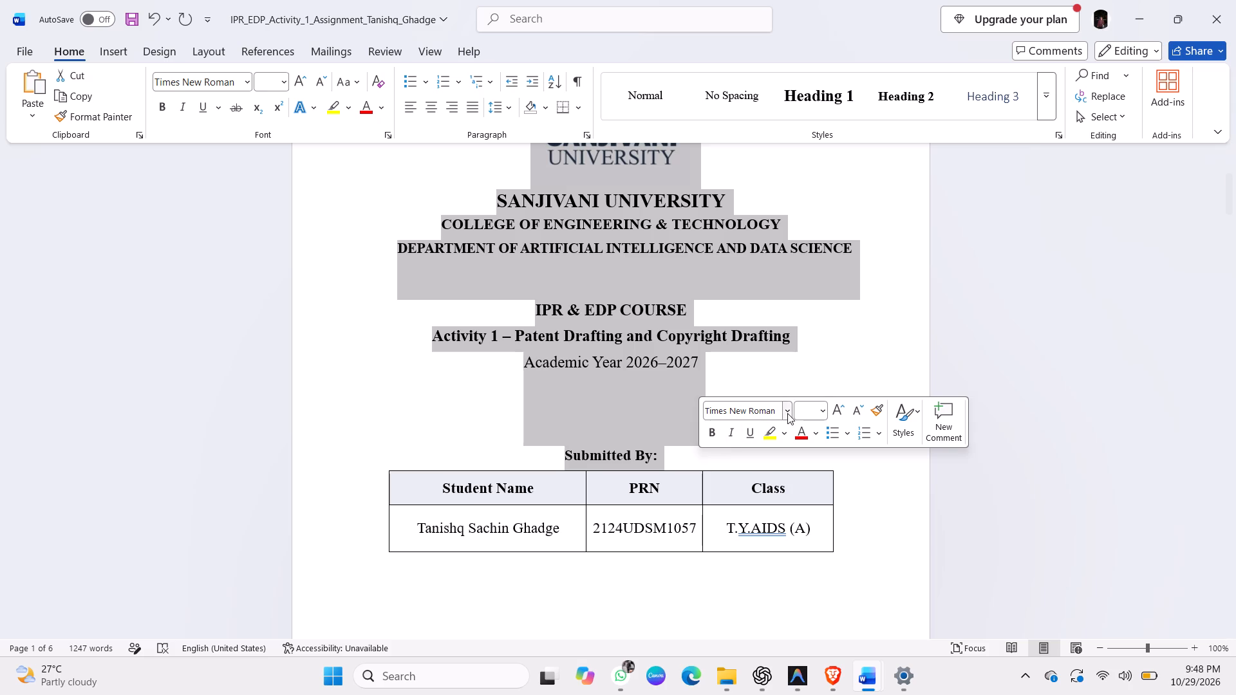
left_click(812, 436)
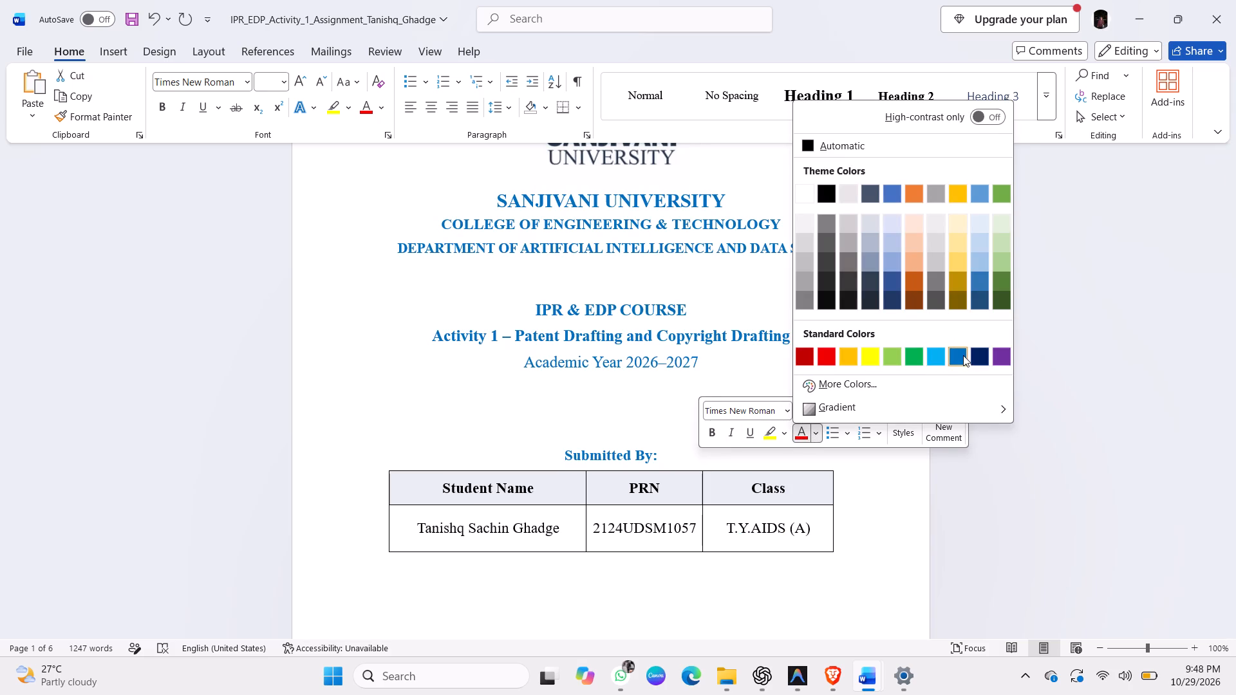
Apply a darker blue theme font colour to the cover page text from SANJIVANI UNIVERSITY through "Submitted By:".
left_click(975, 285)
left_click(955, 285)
Shade the header row of the student table (Student Name, PRN, Class) with the standard light blue.
scroll(955, 285, "up", 1)
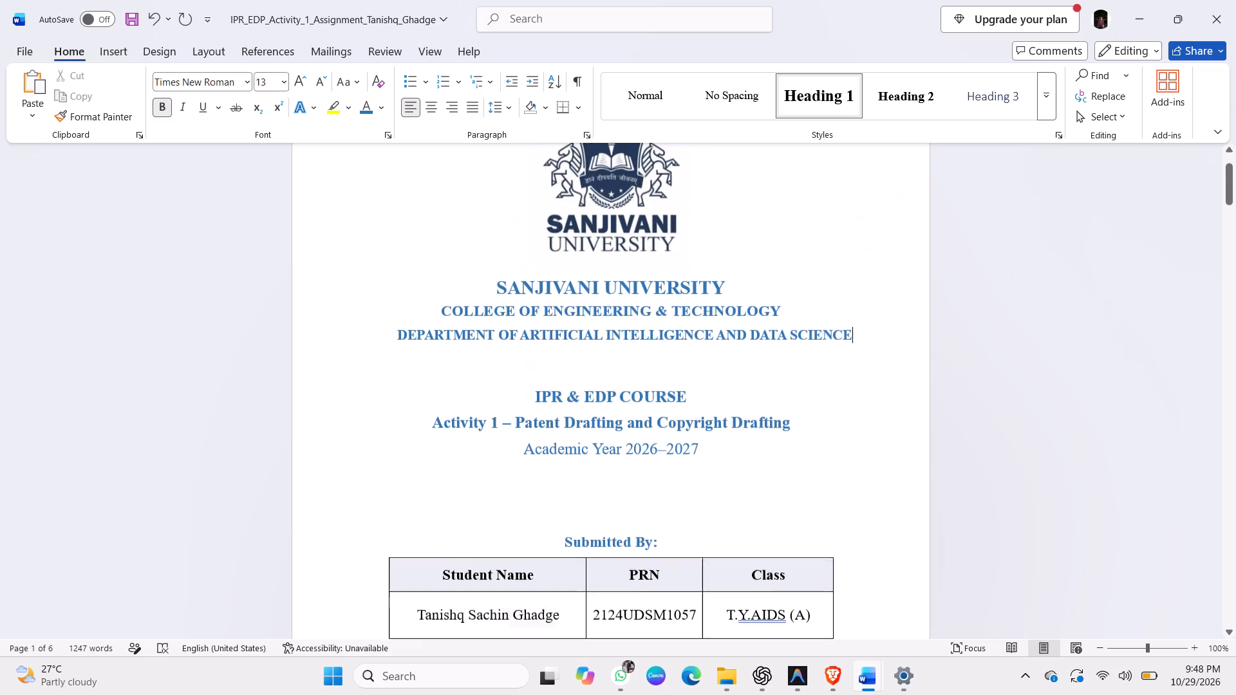
scroll(955, 285, "up", 1)
scroll(955, 285, "down", 2)
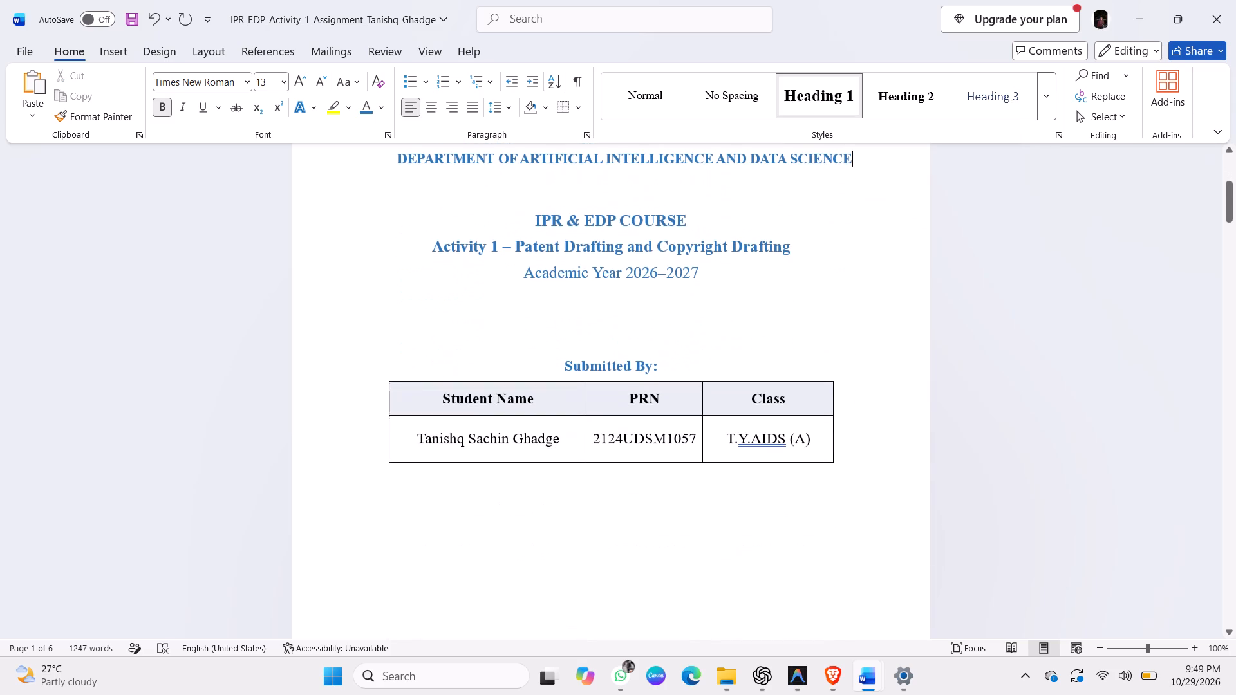
left_click(408, 403)
left_click_drag(408, 403, 646, 414)
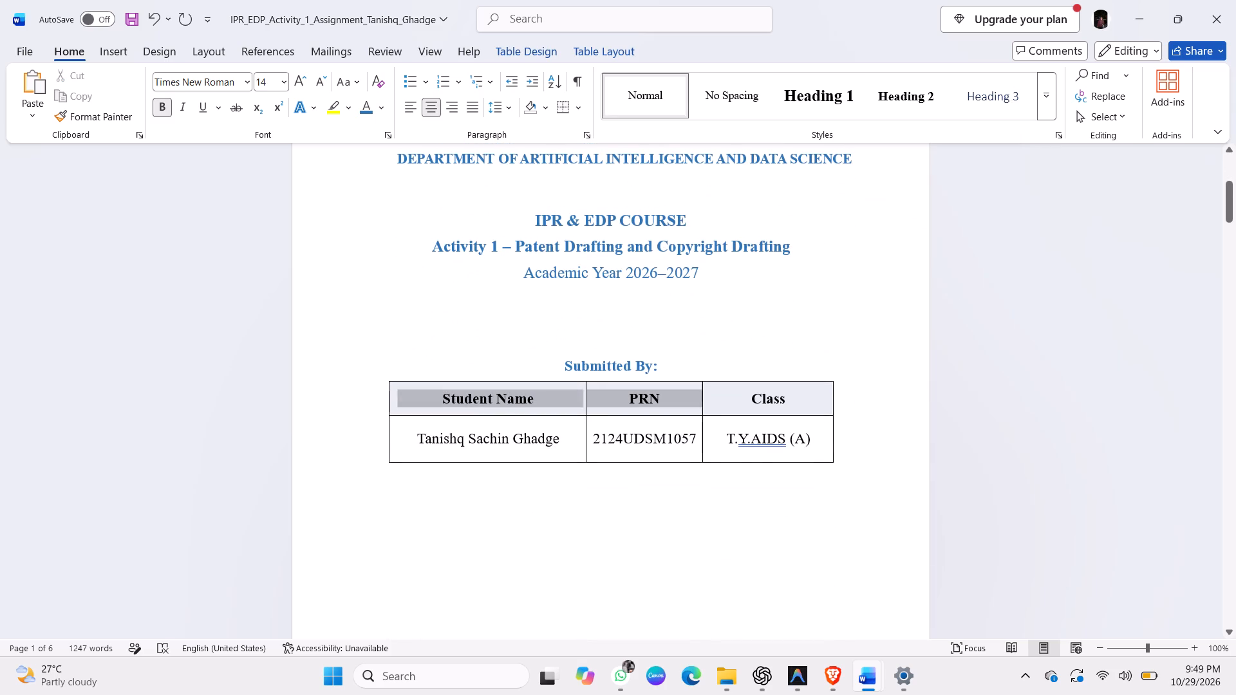
left_click_drag(646, 414, 821, 402)
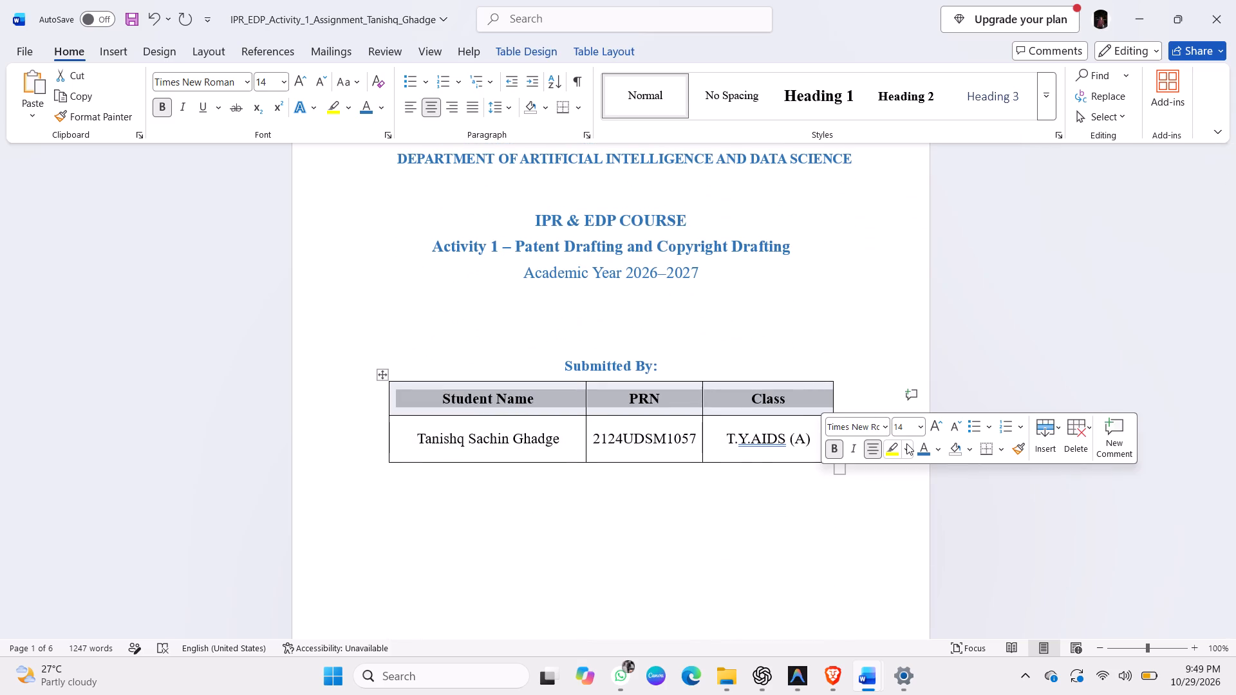
left_click(971, 450)
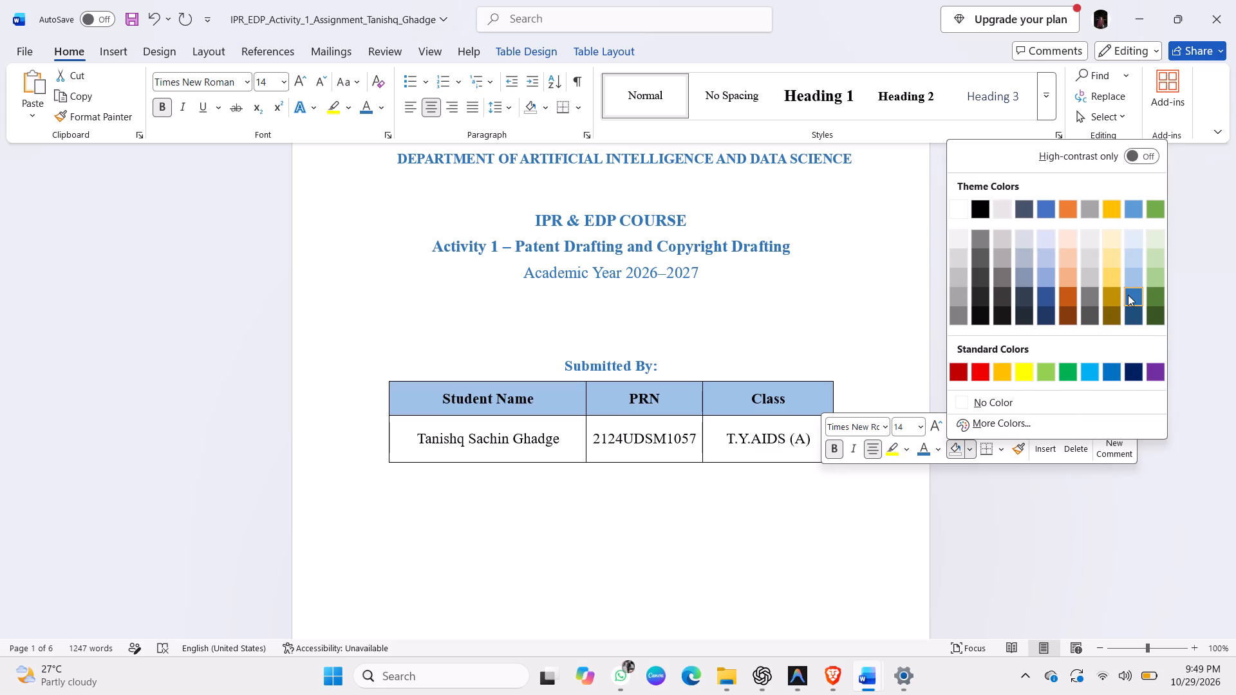
left_click(1082, 369)
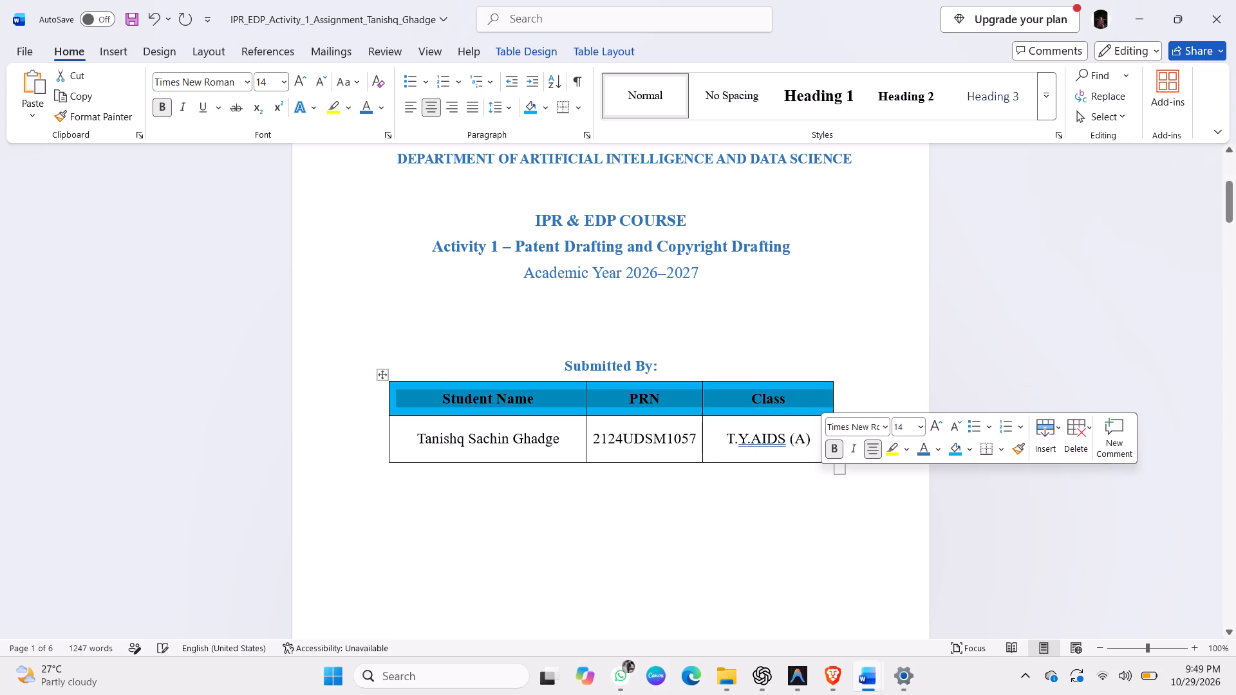
left_click(927, 554)
Change the font colour of the cover page text from SANJIVANI UNIVERSITY through "Submitted By:" to the standard dark blue.
scroll(845, 338, "up", 1)
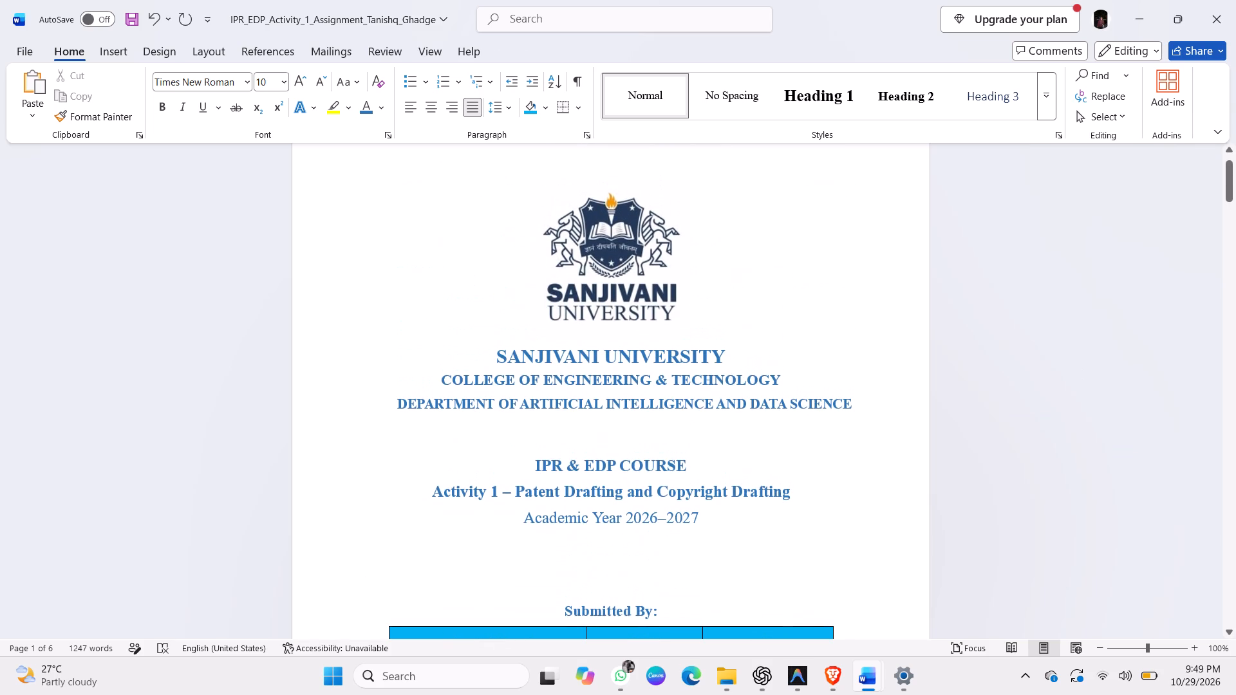
scroll(659, 346, "up", 1)
scroll(659, 346, "down", 1)
right_click(659, 346)
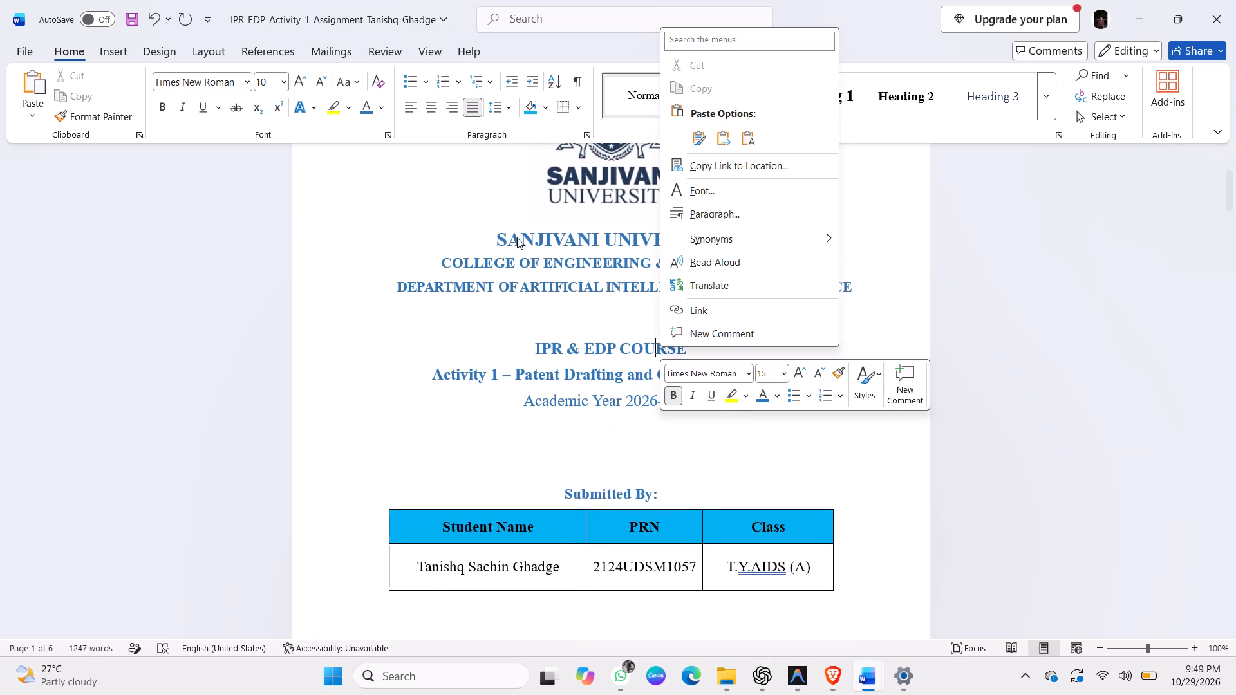
left_click(490, 234)
left_click_drag(490, 234, 673, 489)
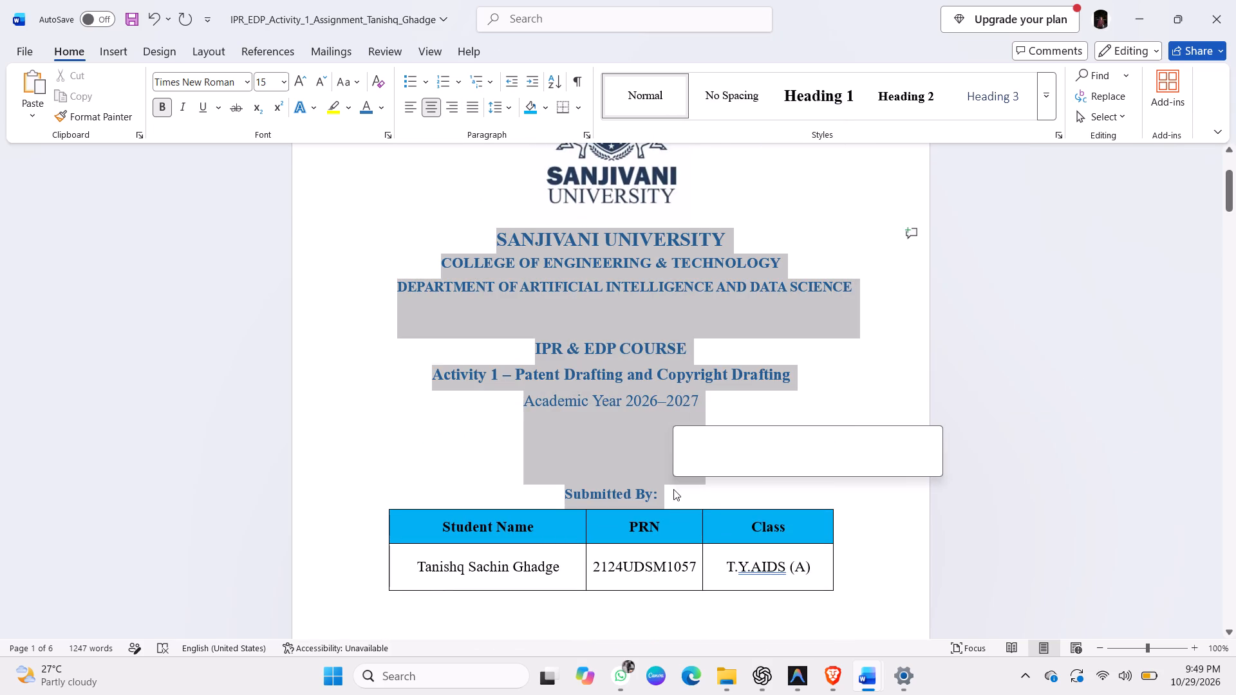
left_click(785, 462)
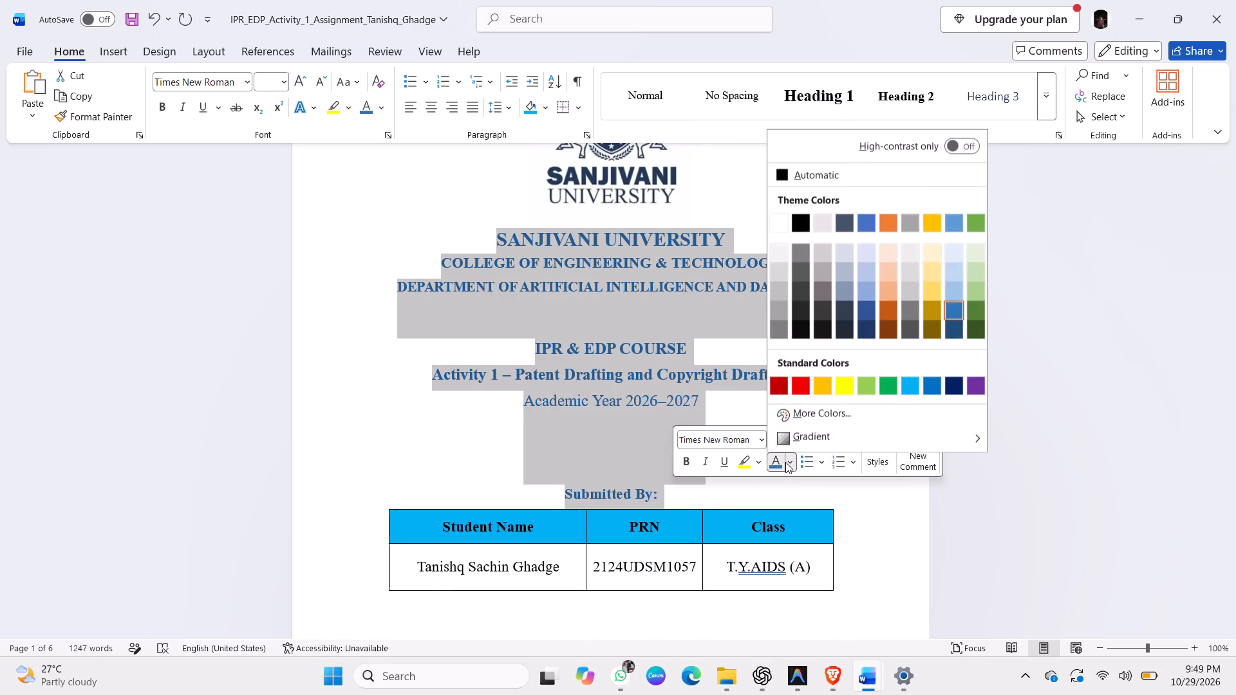
left_click(952, 389)
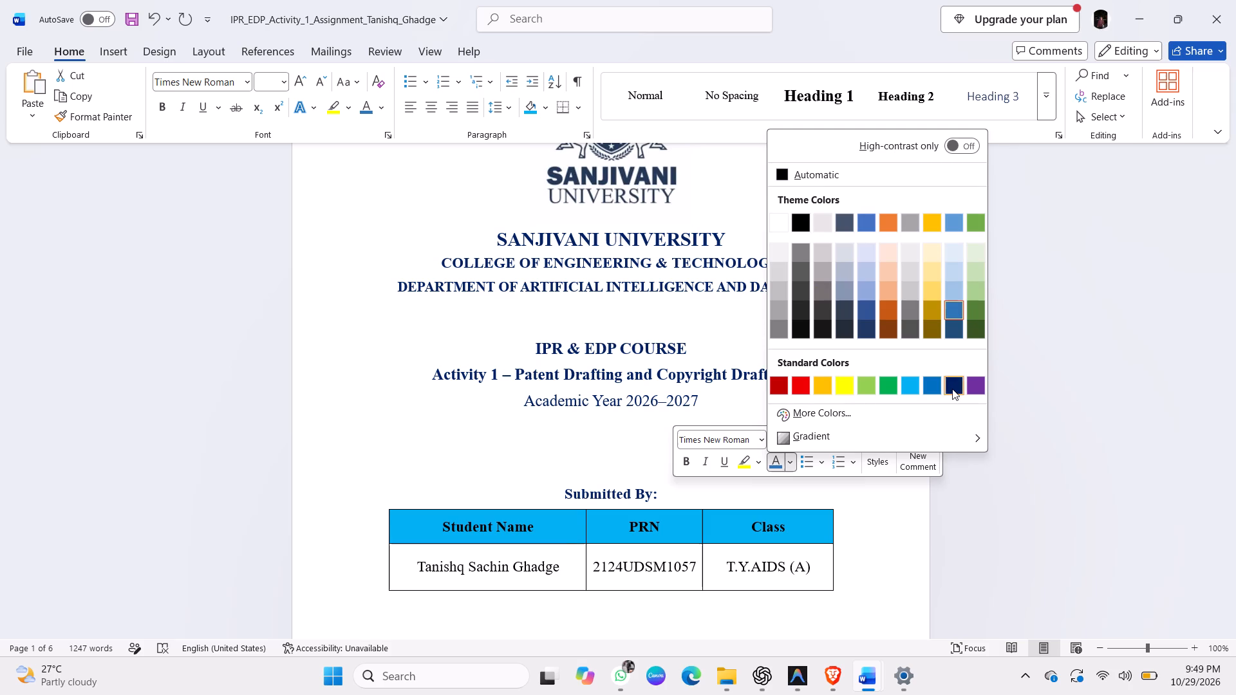
left_click(939, 369)
left_click(939, 369)
Delete the surplus empty lines above the "QUESTION 1: PATENT DRAFTING" heading at the start of page 2.
scroll(939, 369, "down", 3)
scroll(939, 369, "up", 1)
left_click(615, 377)
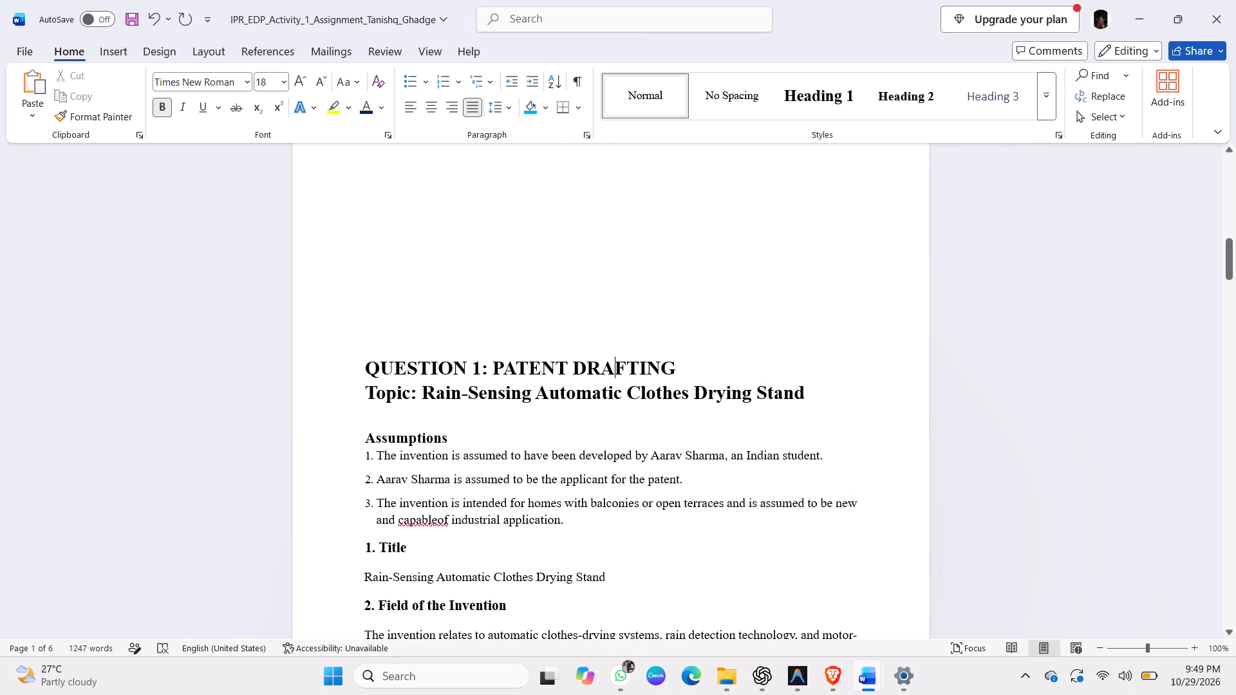
scroll(525, 324, "up", 1)
left_click(368, 464)
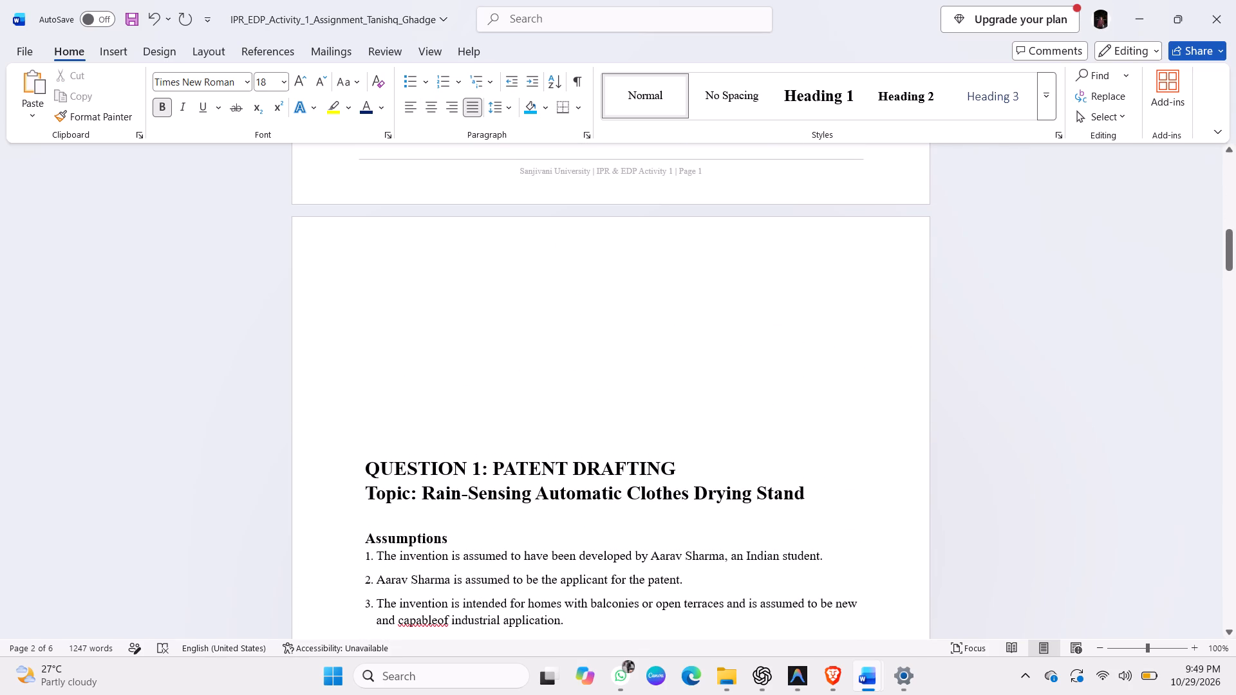
key("BackSpace")
key("BackSpace")
key("BackSpace")
key("BackSpace")
key("BackSpace")
key("BackSpace")
key("BackSpace")
key("BackSpace")
key("BackSpace")
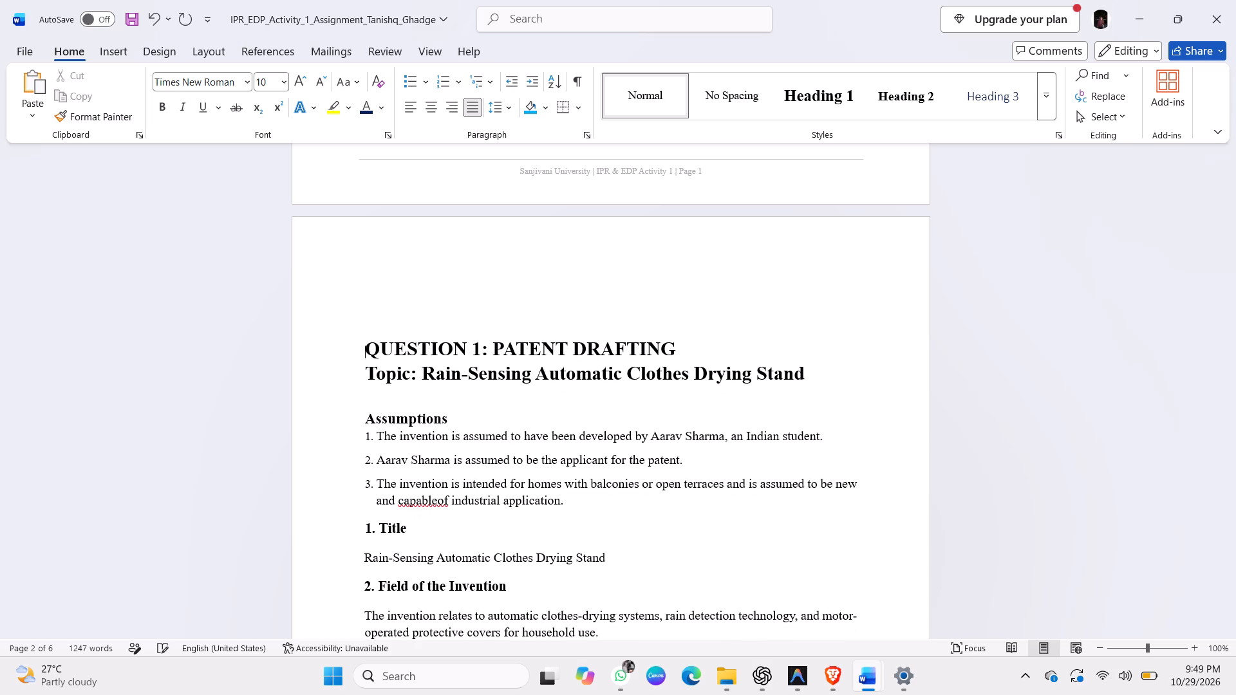
Remove the remaining blank lines above the "QUESTION 1: PATENT DRAFTING" heading so it starts page 2.
key("BackSpace")
key("BackSpace")
key("Up")
key("BackSpace")
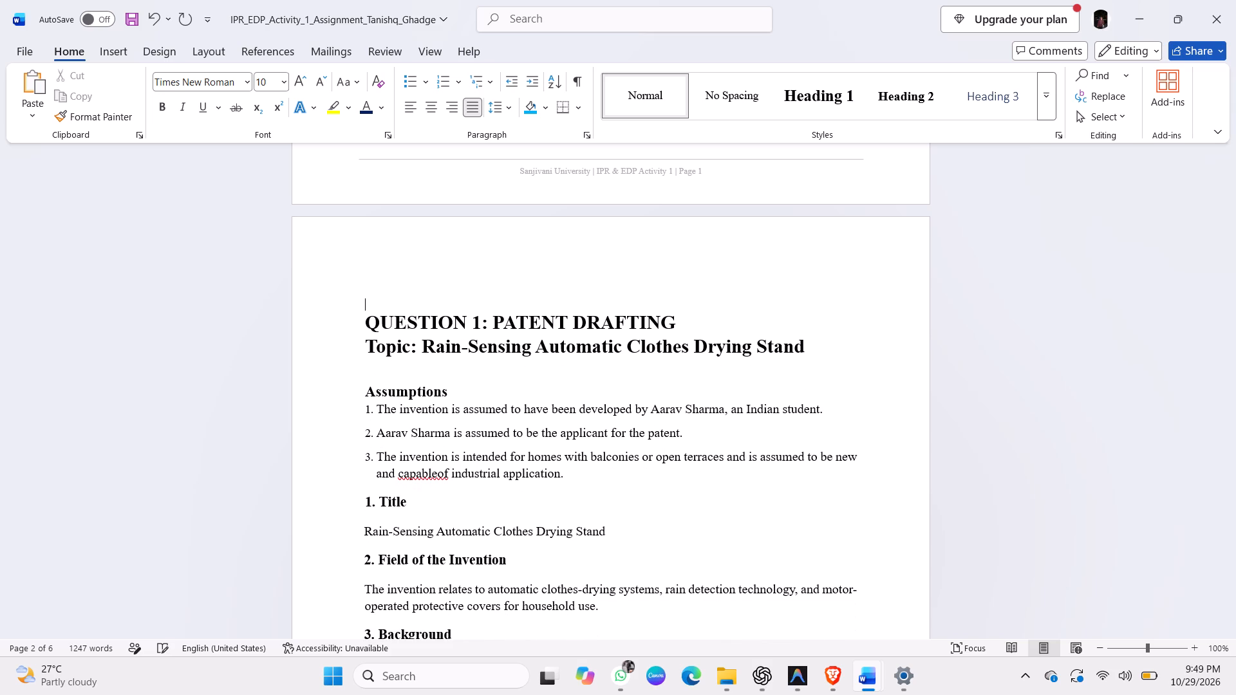
key("Down")
key("BackSpace")
key("Up")
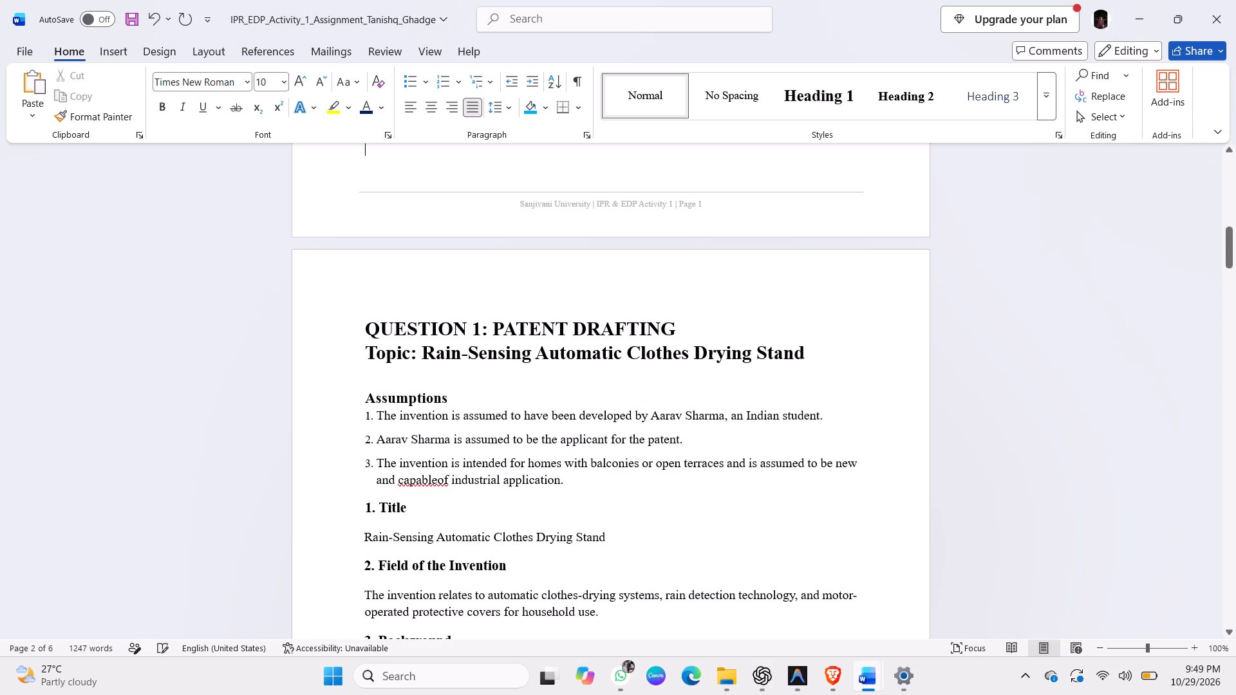
Set the "How the Device Works" heading at the top of page 4 to font size 13.
scroll(368, 464, "down", 3)
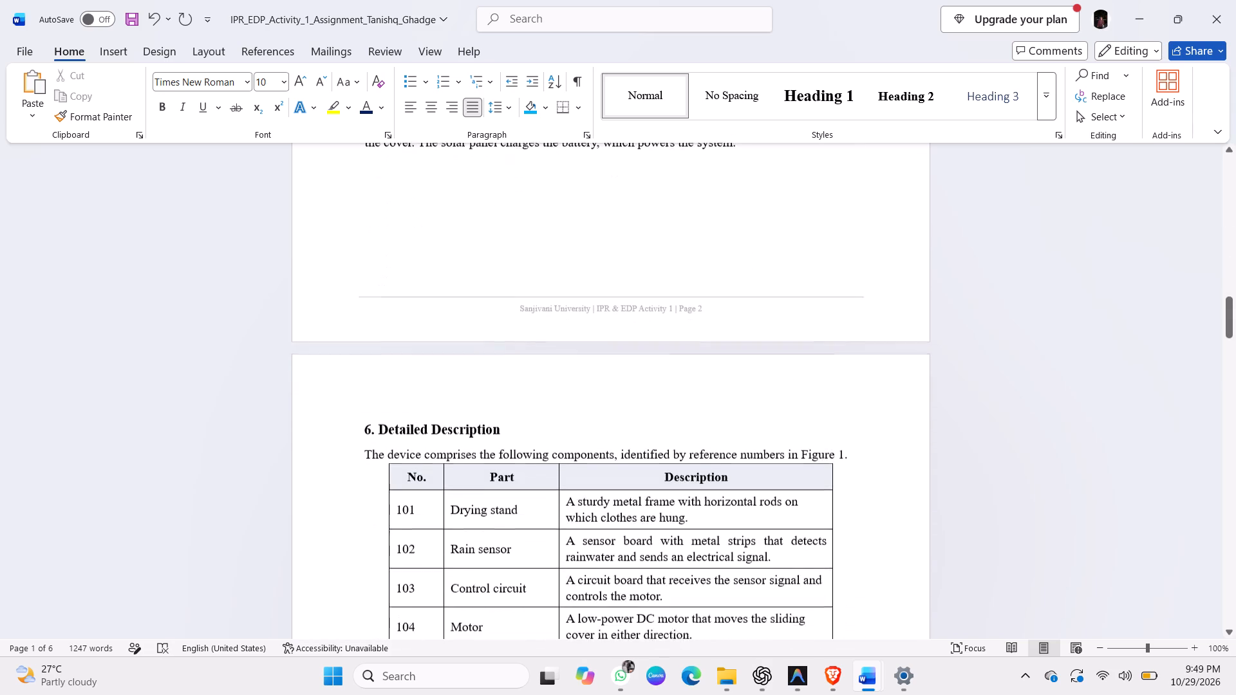
scroll(368, 464, "down", 8)
scroll(368, 464, "up", 3)
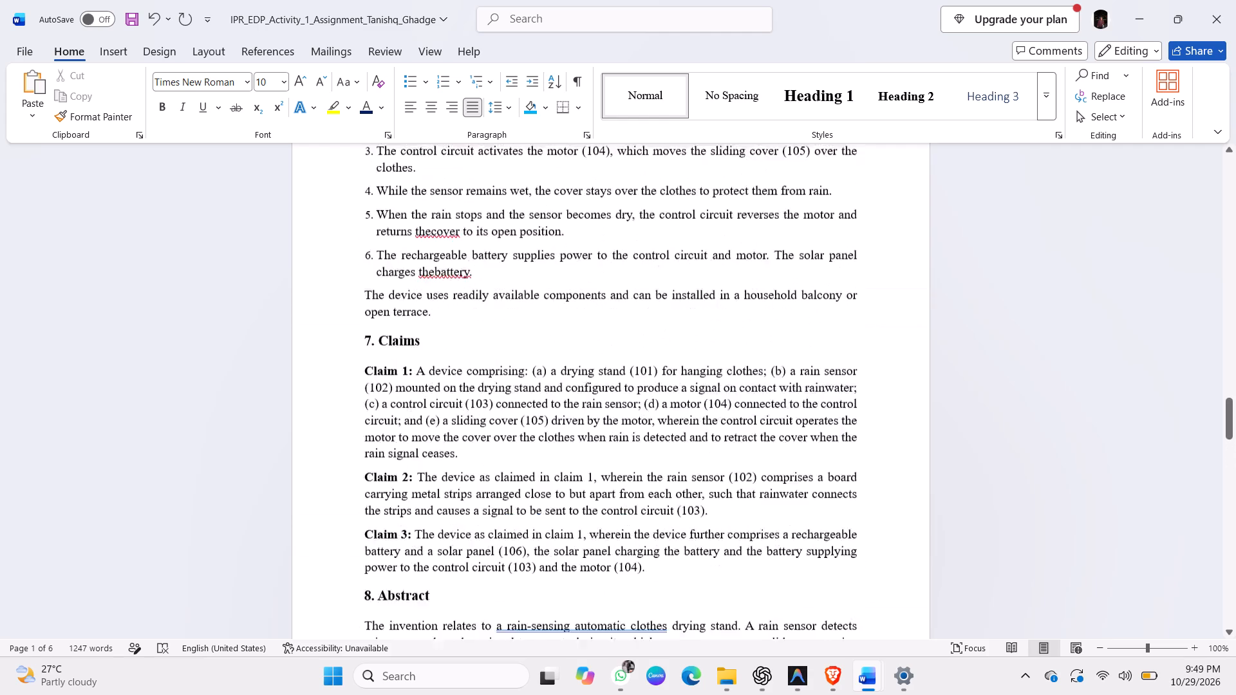
scroll(368, 464, "up", 2)
scroll(368, 464, "down", 4)
scroll(368, 464, "up", 1)
scroll(368, 464, "down", 2)
scroll(368, 464, "up", 1)
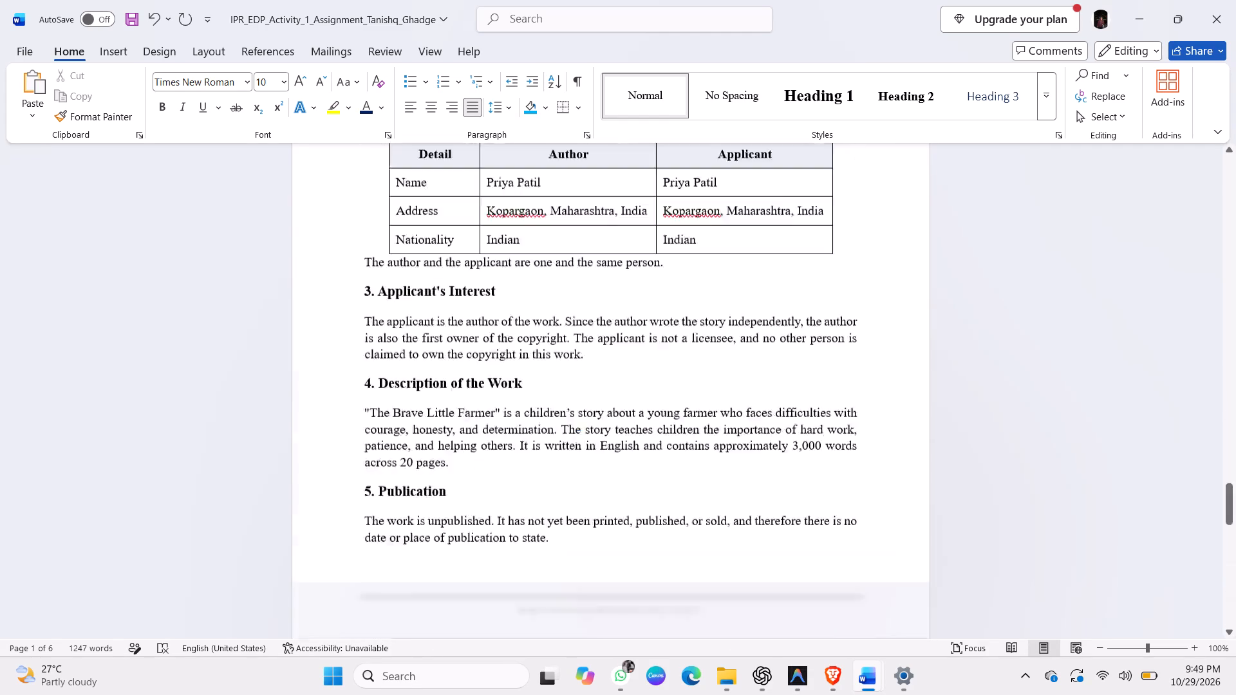
scroll(368, 464, "up", 1)
left_click_drag(361, 444, 429, 444)
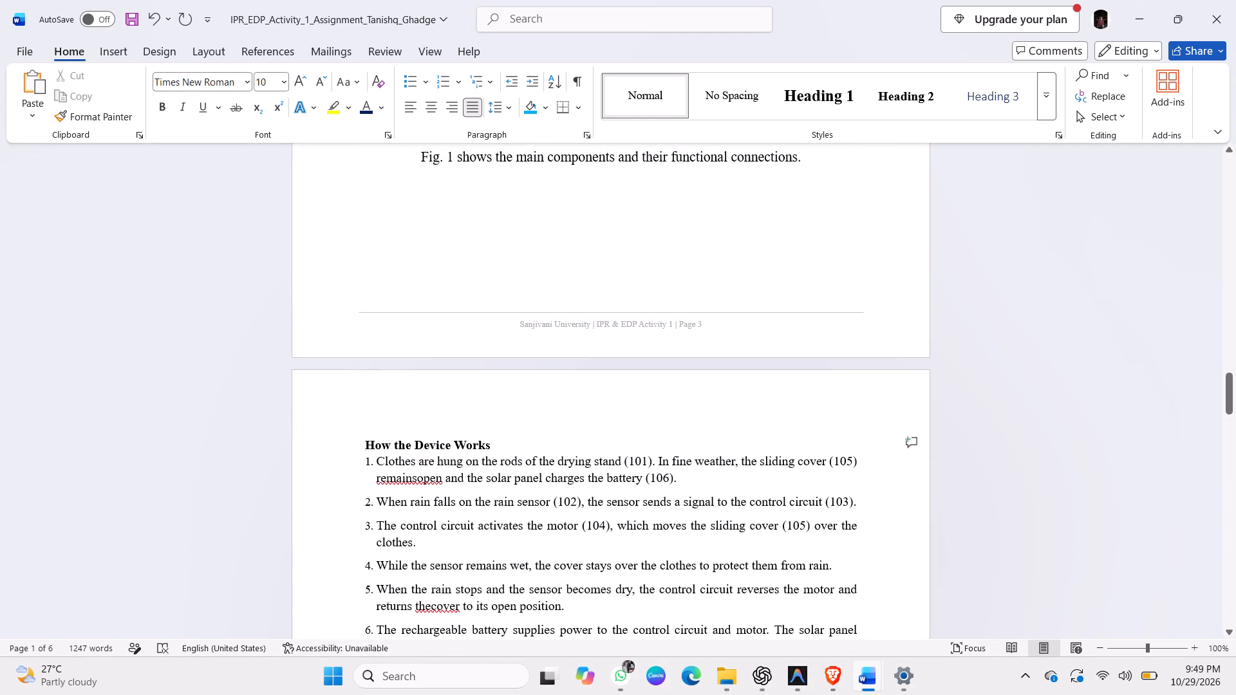
left_click_drag(429, 444, 479, 447)
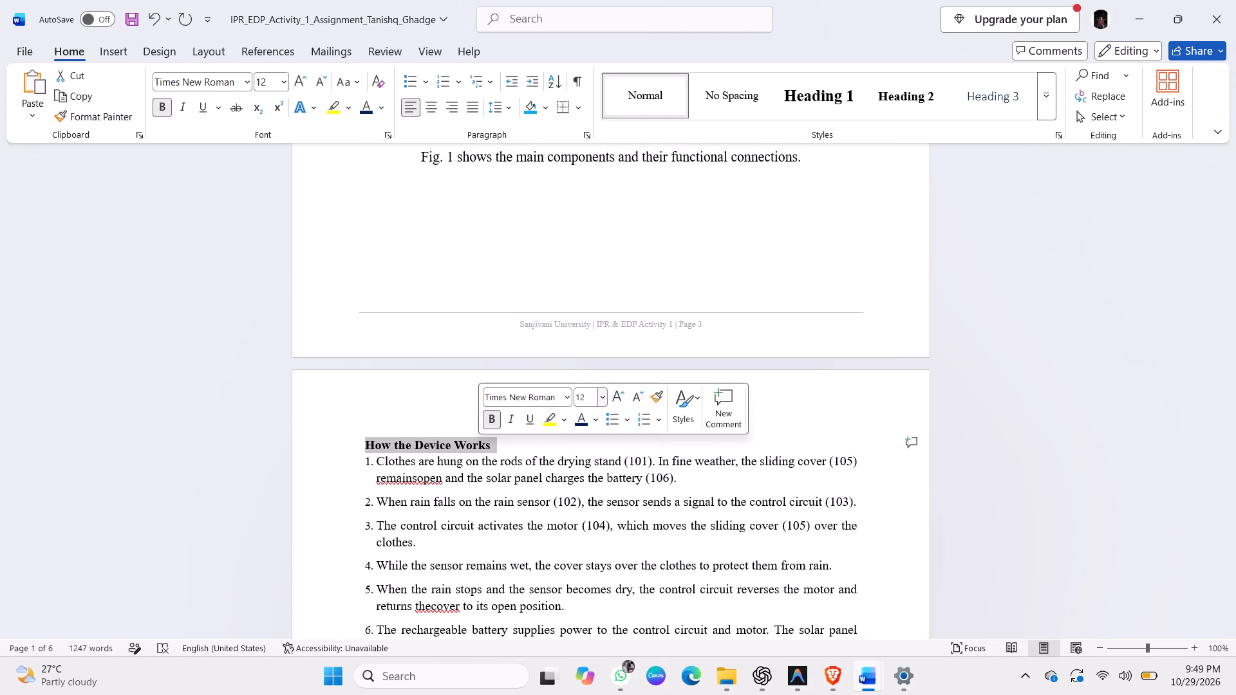
left_click(578, 397)
type("13")
key("Return")
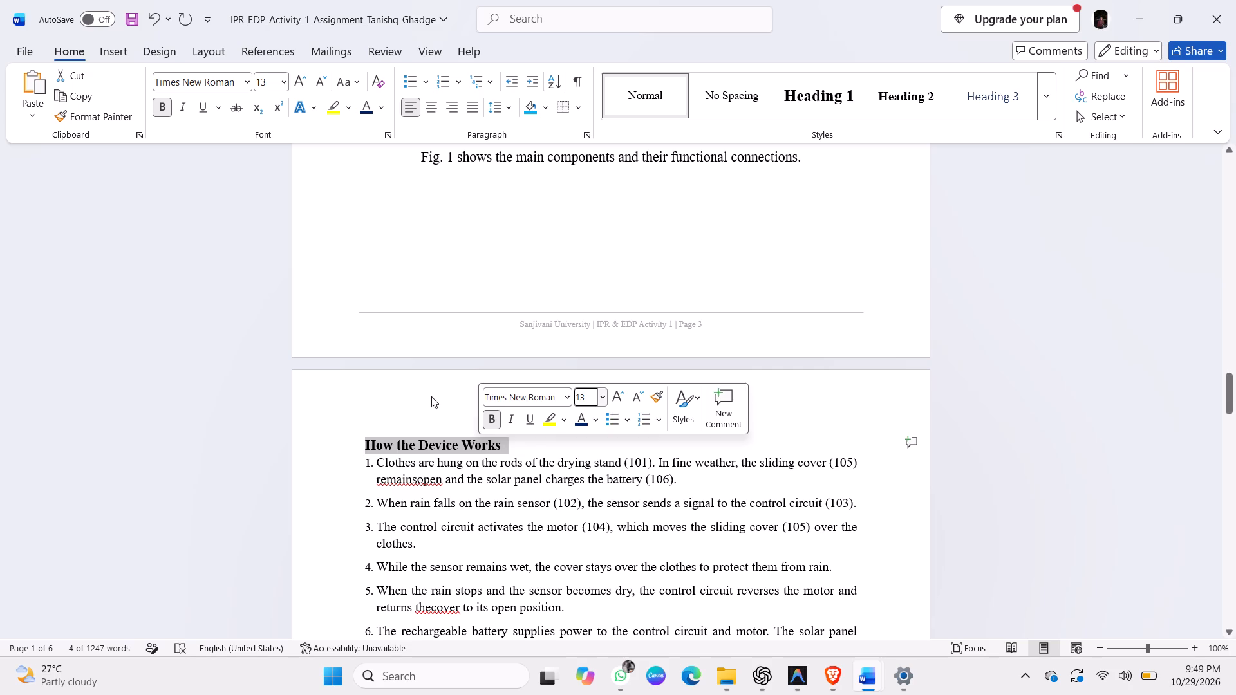
left_click(431, 396)
Review the cover page's logo, title lines and student table.
scroll(431, 396, "down", 2)
scroll(431, 396, "up", 1)
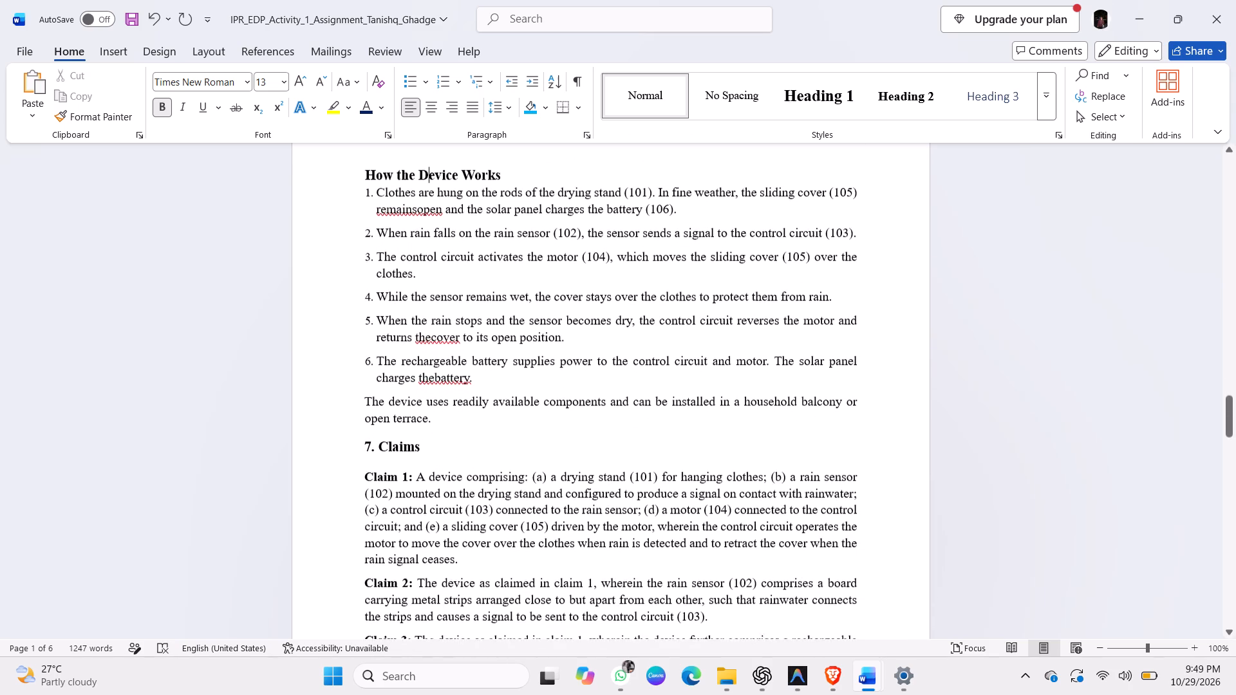
scroll(431, 396, "up", 9)
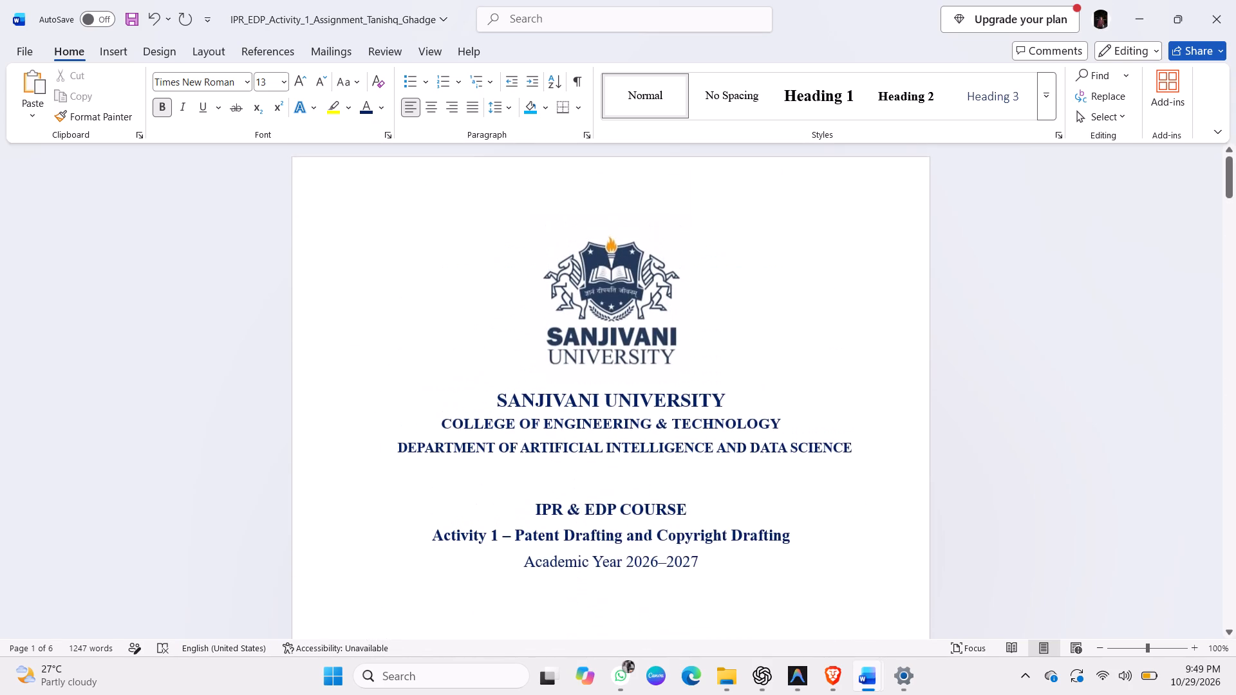
left_click(577, 304)
scroll(577, 304, "down", 1)
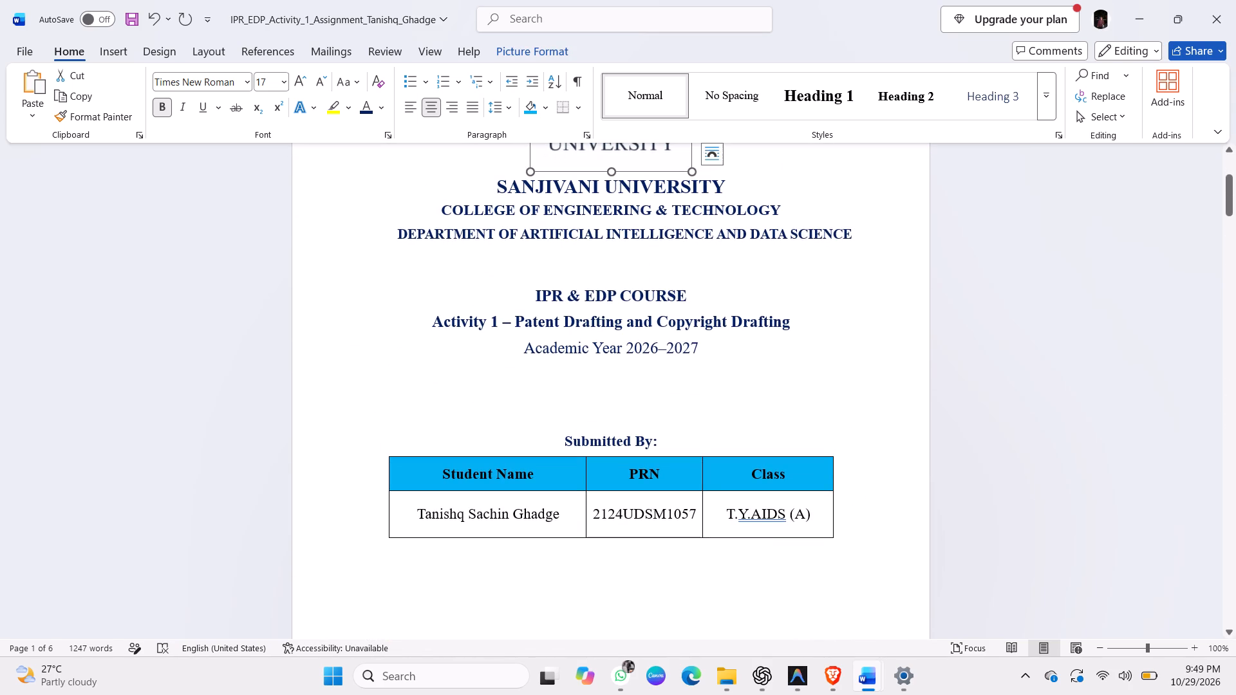
left_click(597, 393)
left_click_drag(597, 393, 574, 378)
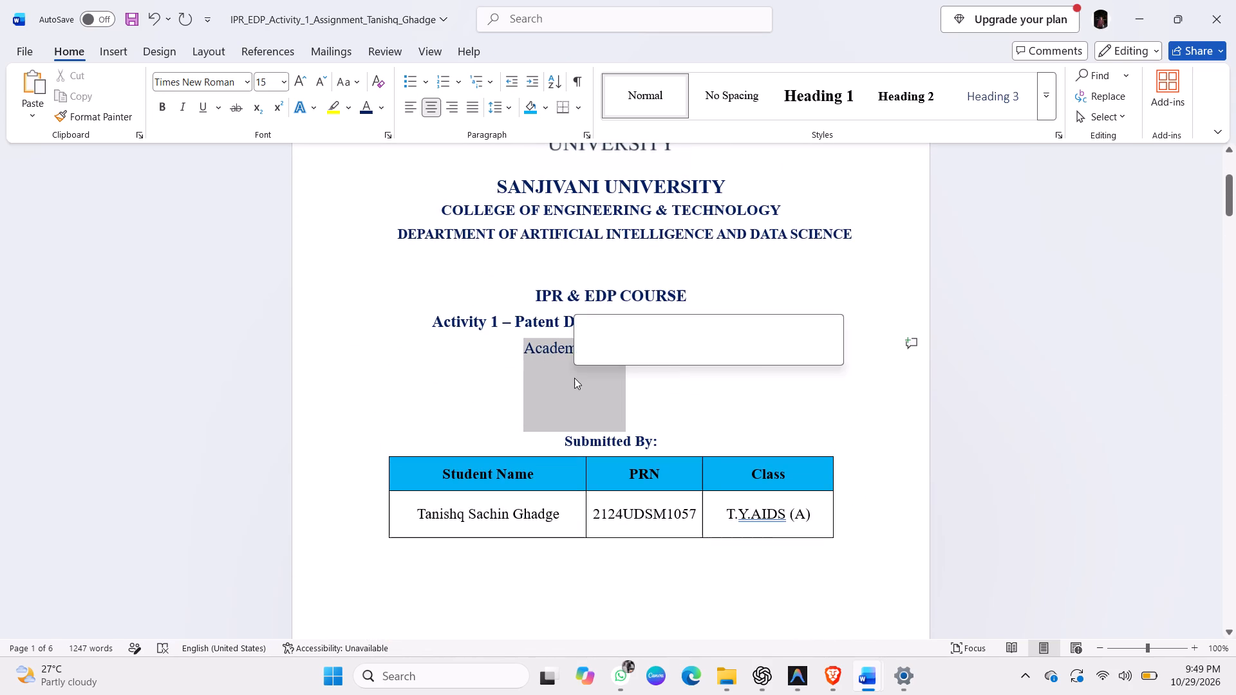
left_click(574, 378)
scroll(545, 347, "up", 1)
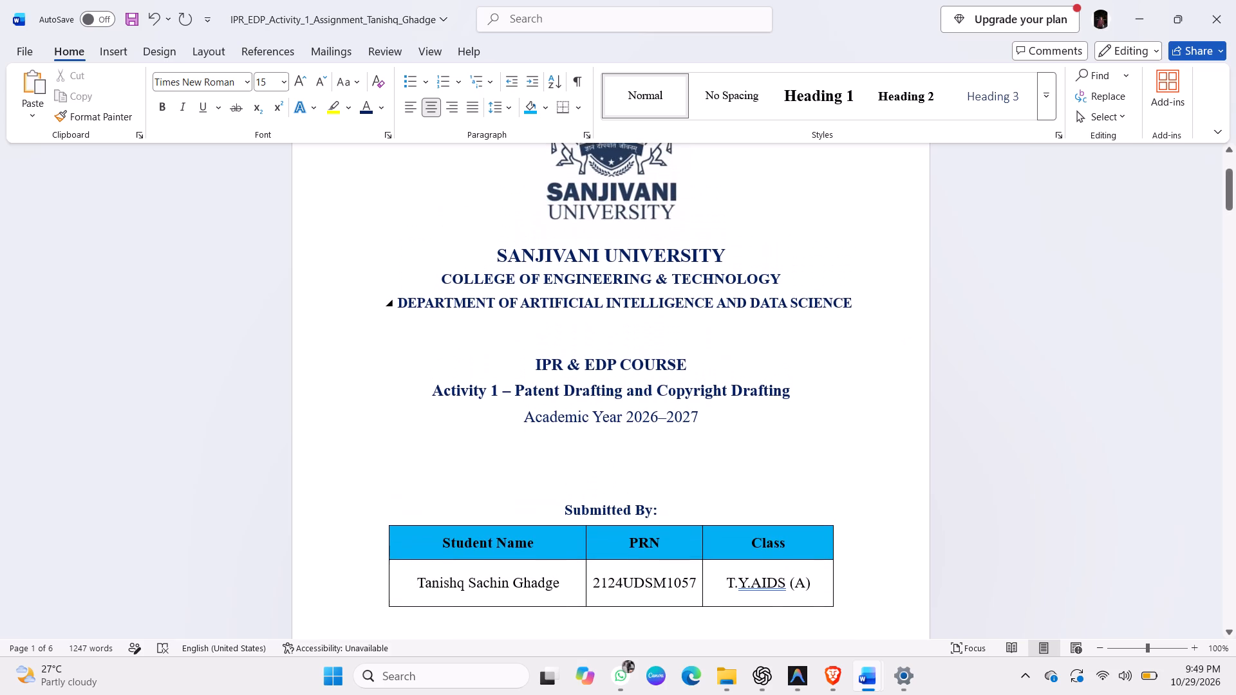
scroll(545, 347, "down", 1)
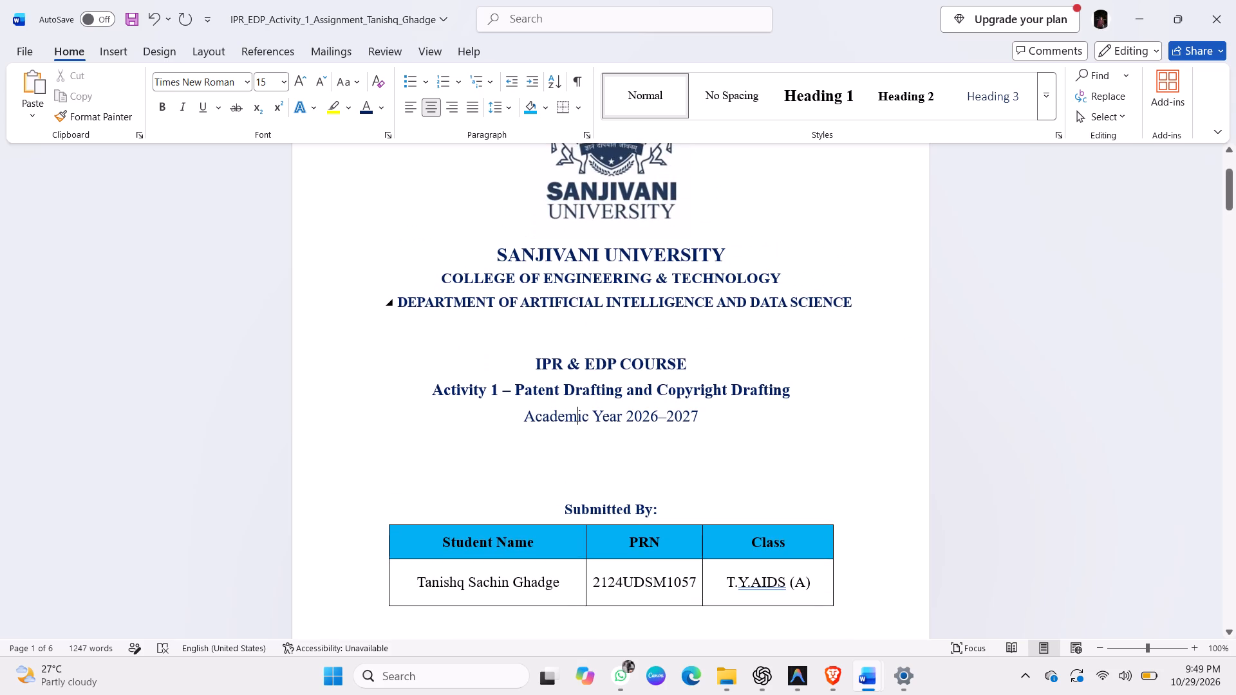
Check the layout of the document's pages in the print preview.
key("ctrl+p")
scroll(704, 286, "down", 1)
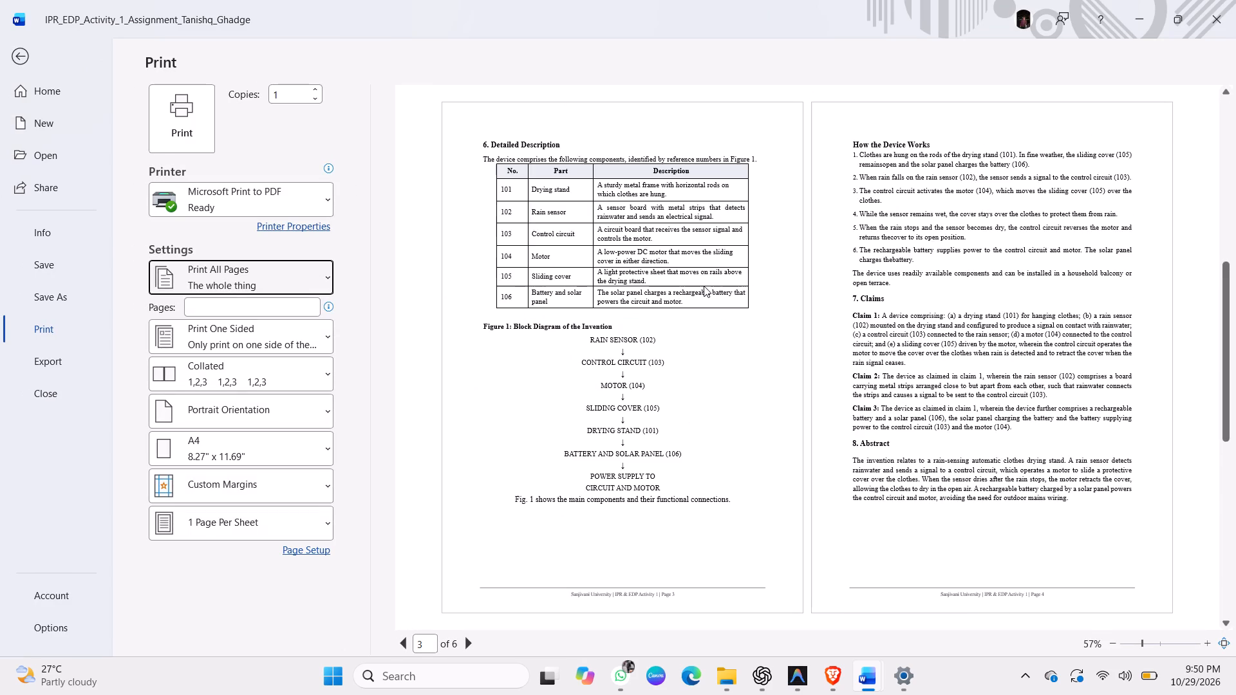
scroll(704, 286, "down", 2)
scroll(704, 286, "up", 7)
scroll(704, 286, "down", 1)
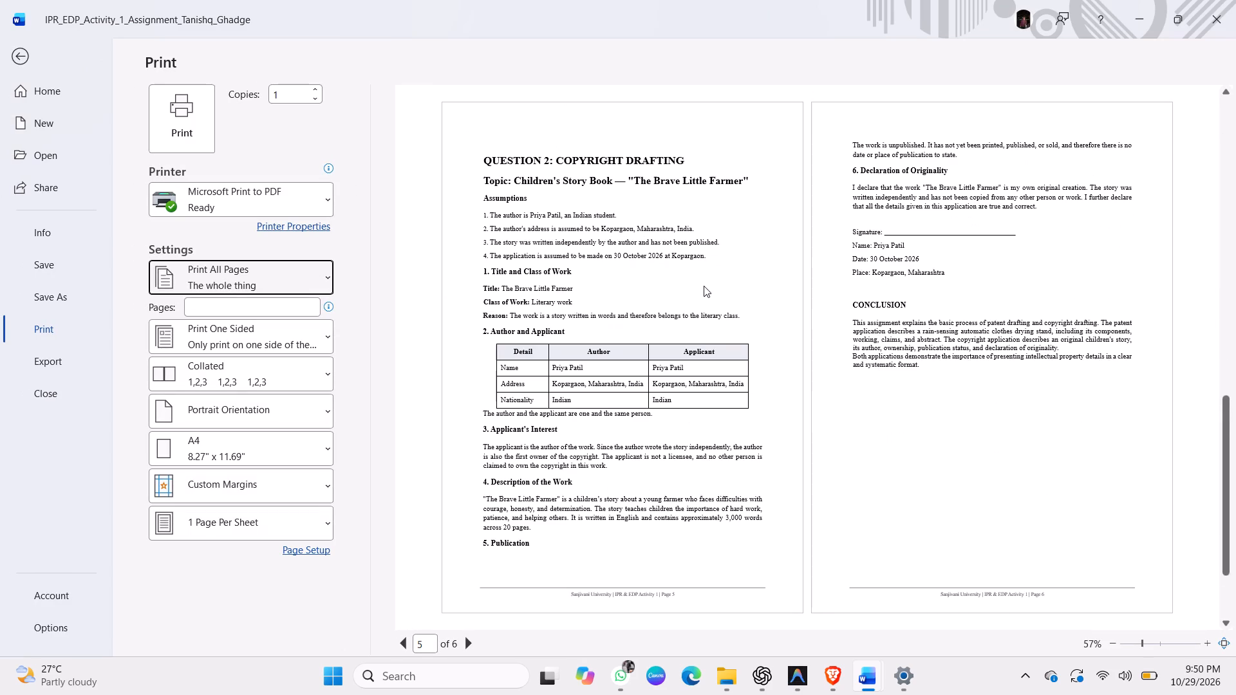
scroll(704, 286, "down", 1)
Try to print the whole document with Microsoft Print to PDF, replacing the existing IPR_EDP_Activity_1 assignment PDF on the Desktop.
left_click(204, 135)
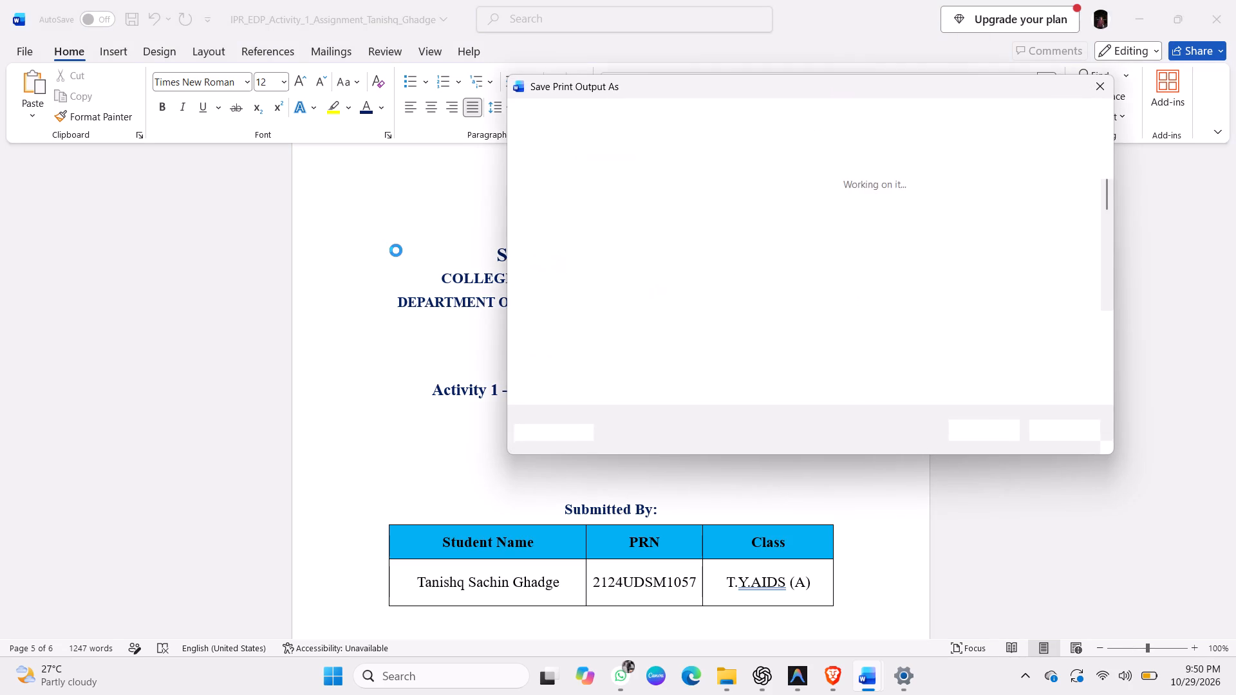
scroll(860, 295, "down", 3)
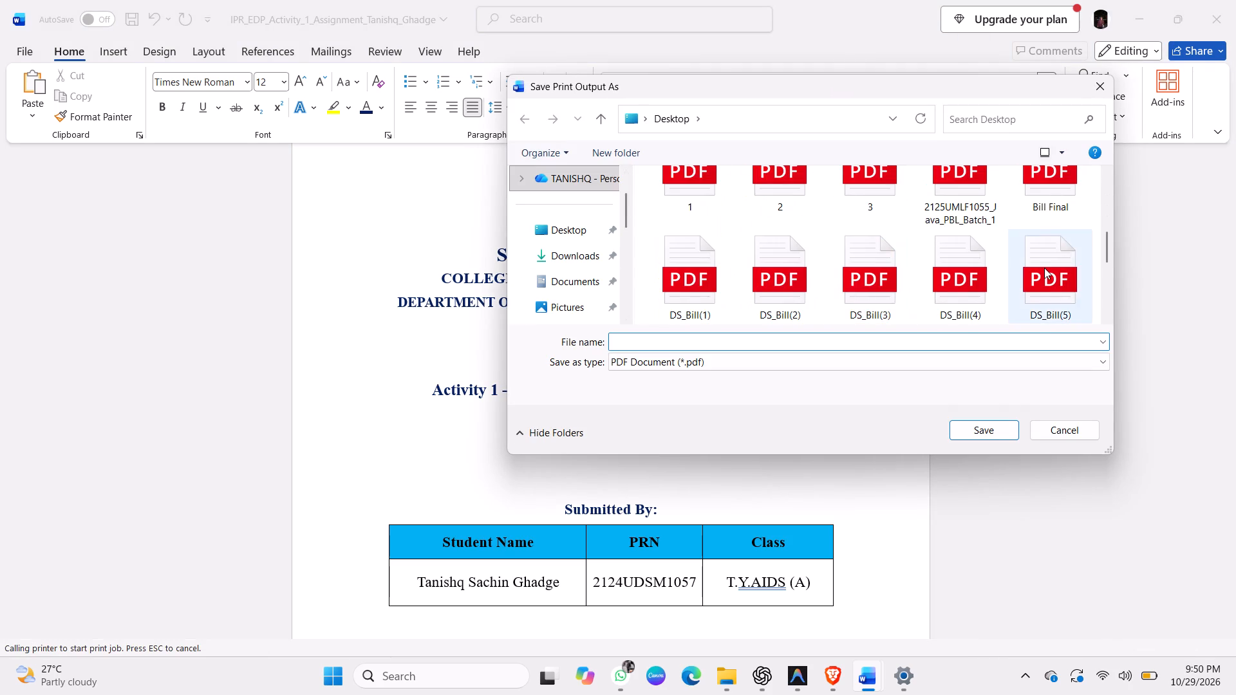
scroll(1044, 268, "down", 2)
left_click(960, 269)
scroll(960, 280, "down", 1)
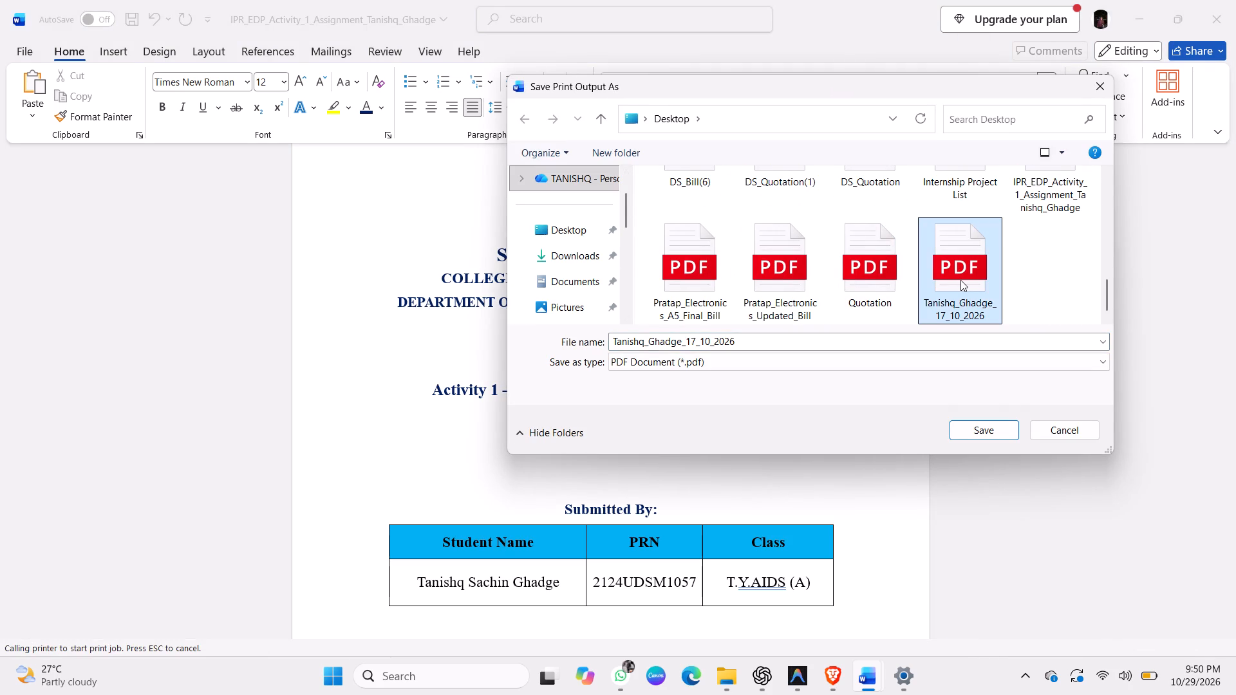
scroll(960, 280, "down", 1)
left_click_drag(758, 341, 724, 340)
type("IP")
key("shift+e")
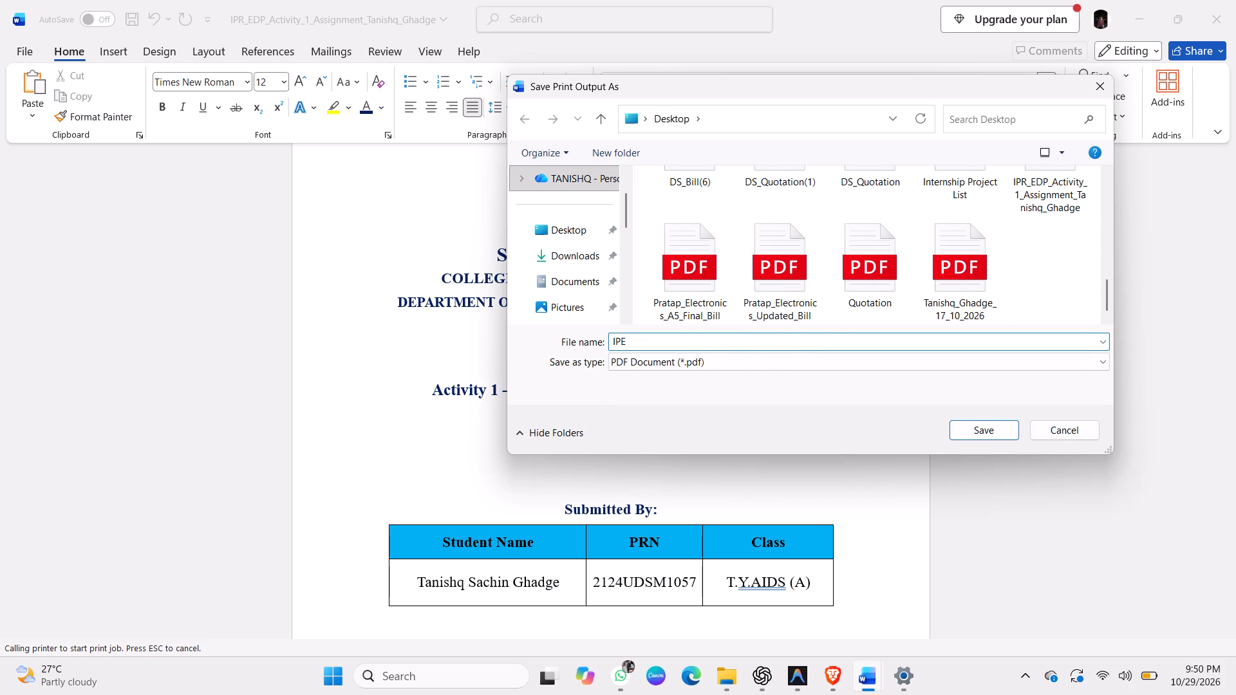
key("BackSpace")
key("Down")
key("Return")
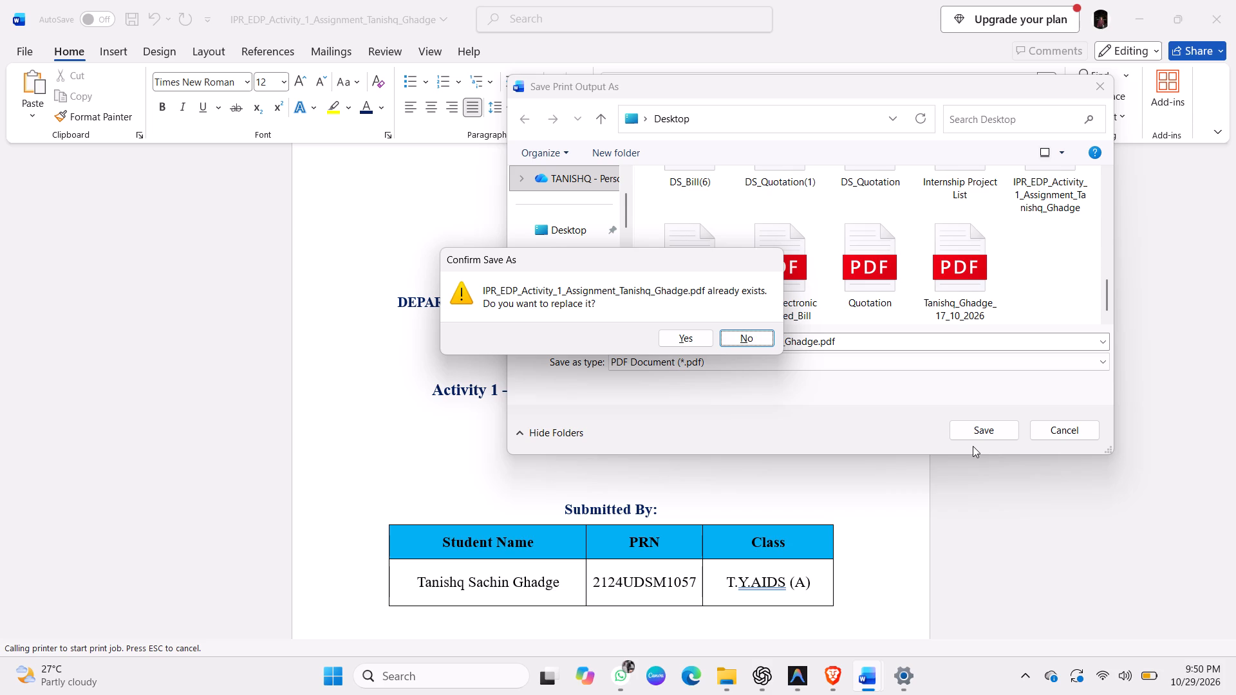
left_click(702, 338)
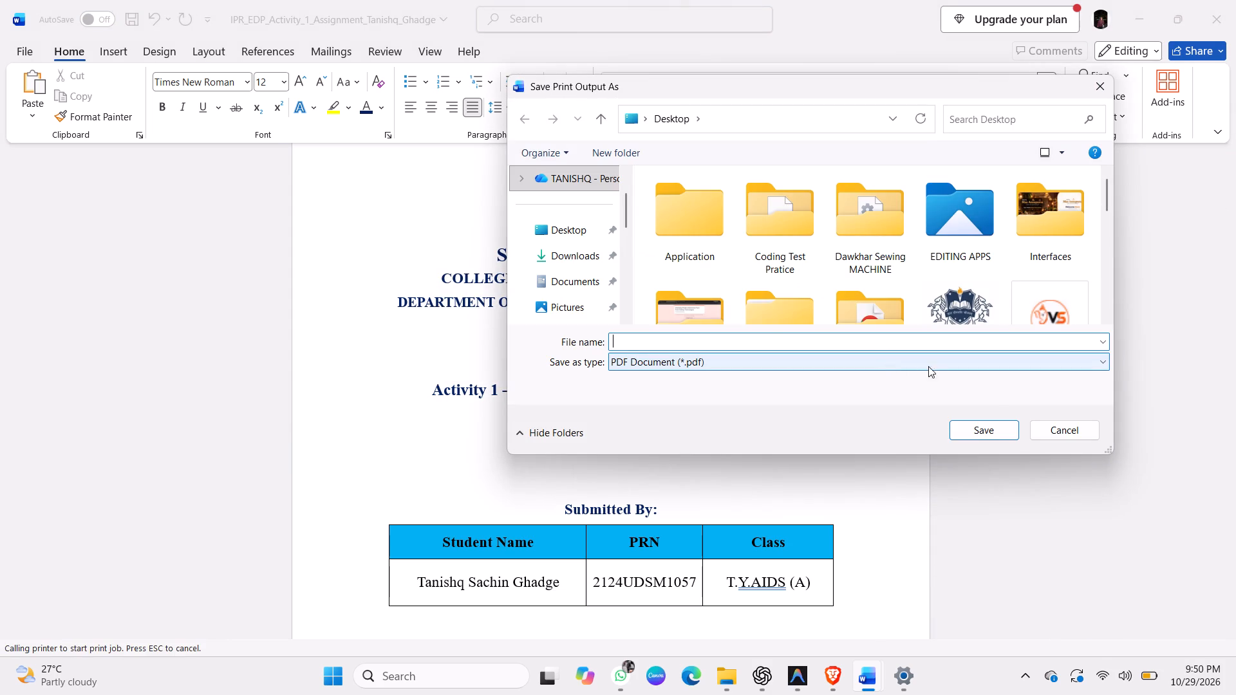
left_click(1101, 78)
Open the IPR_EDP_Activity_1 assignment PDF from the Desktop, check its cover page, and close it.
scroll(941, 310, "down", 1)
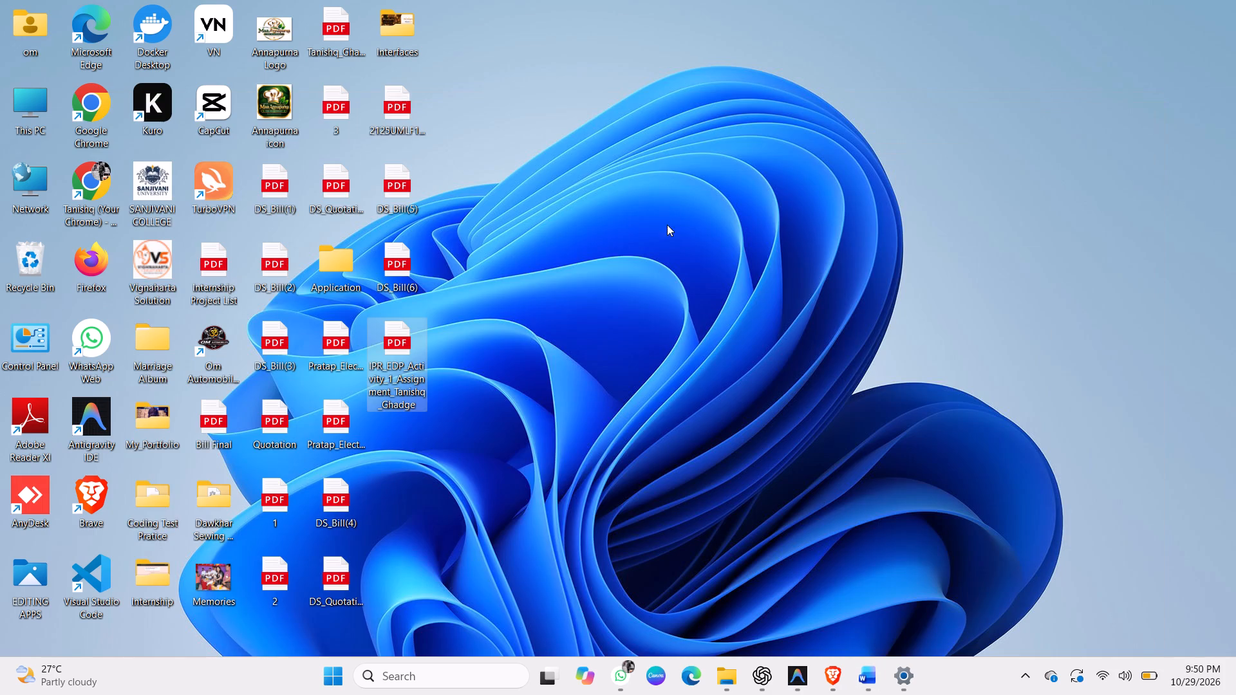
double_click(379, 357)
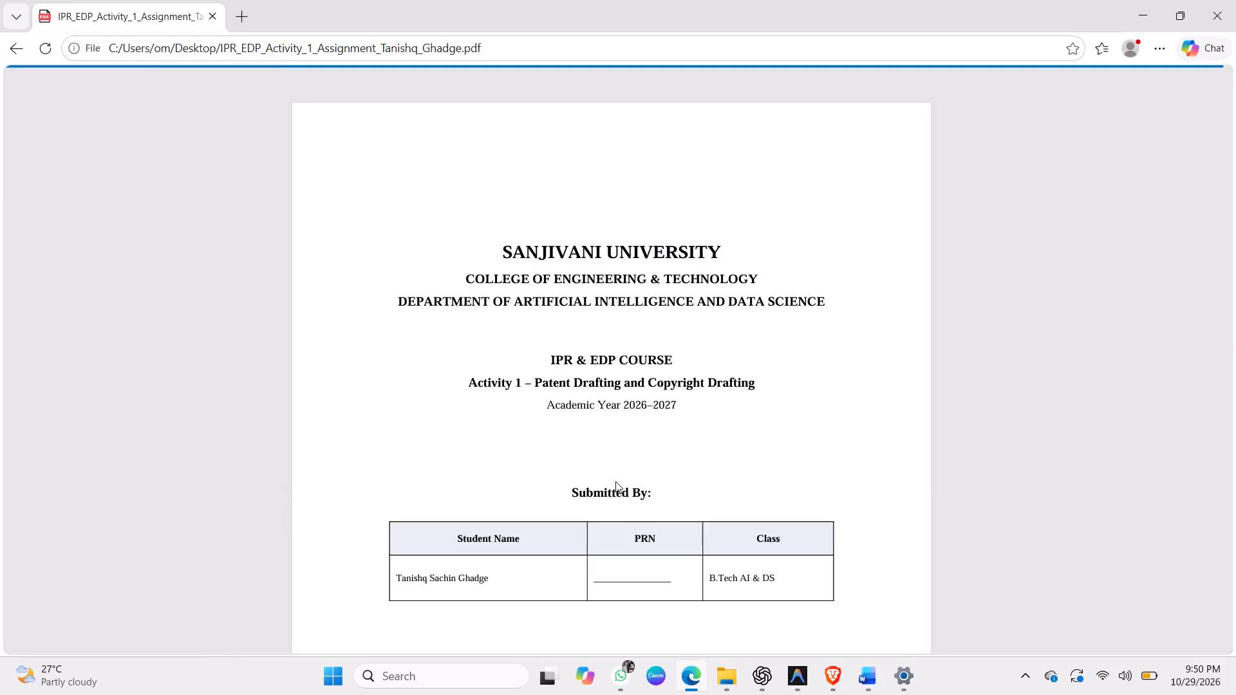
scroll(615, 481, "up", 19)
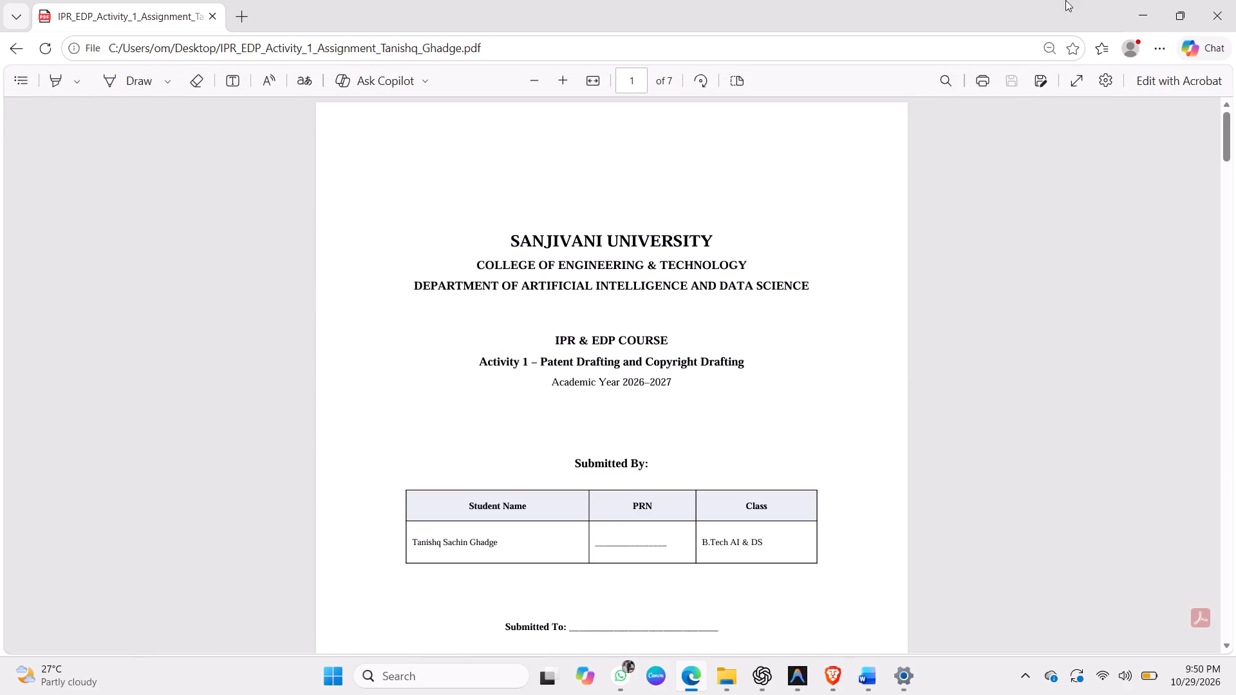
left_click(1235, 0)
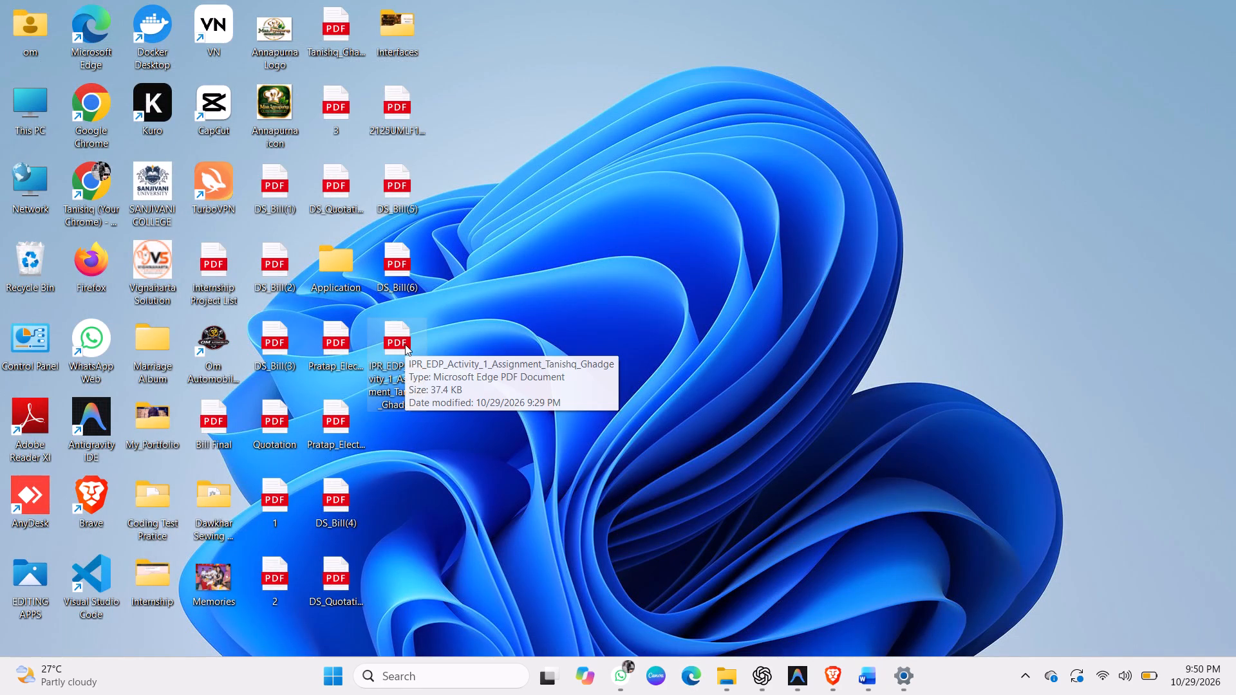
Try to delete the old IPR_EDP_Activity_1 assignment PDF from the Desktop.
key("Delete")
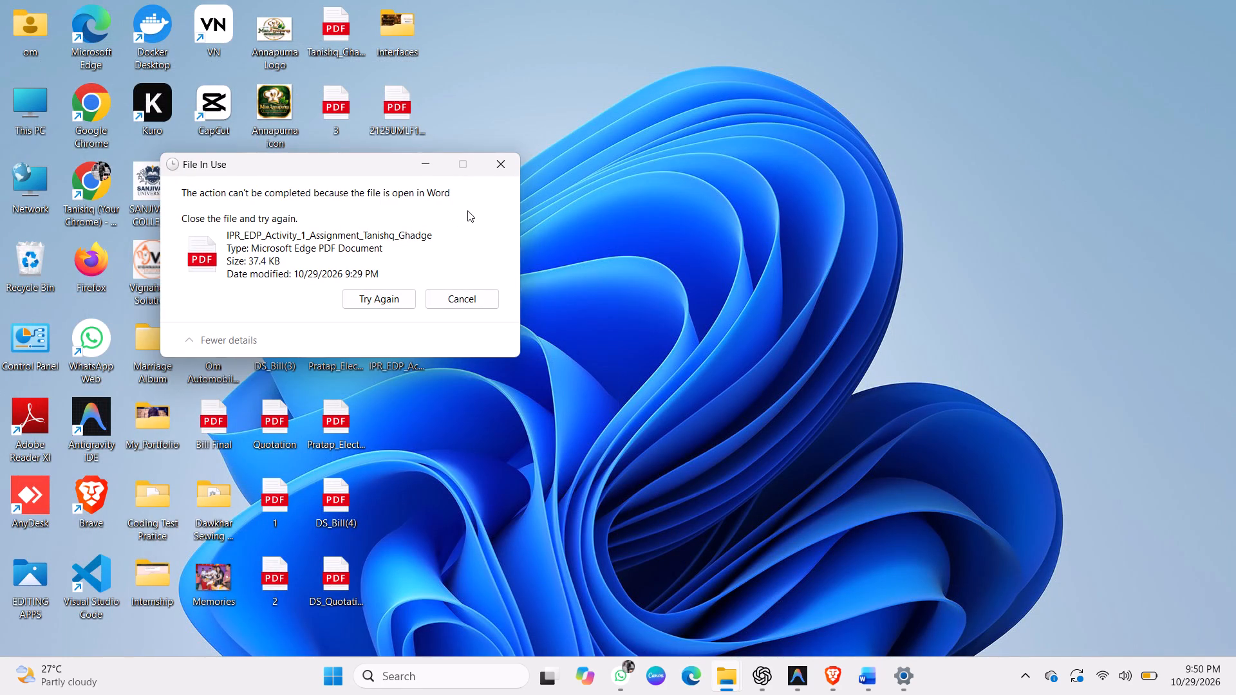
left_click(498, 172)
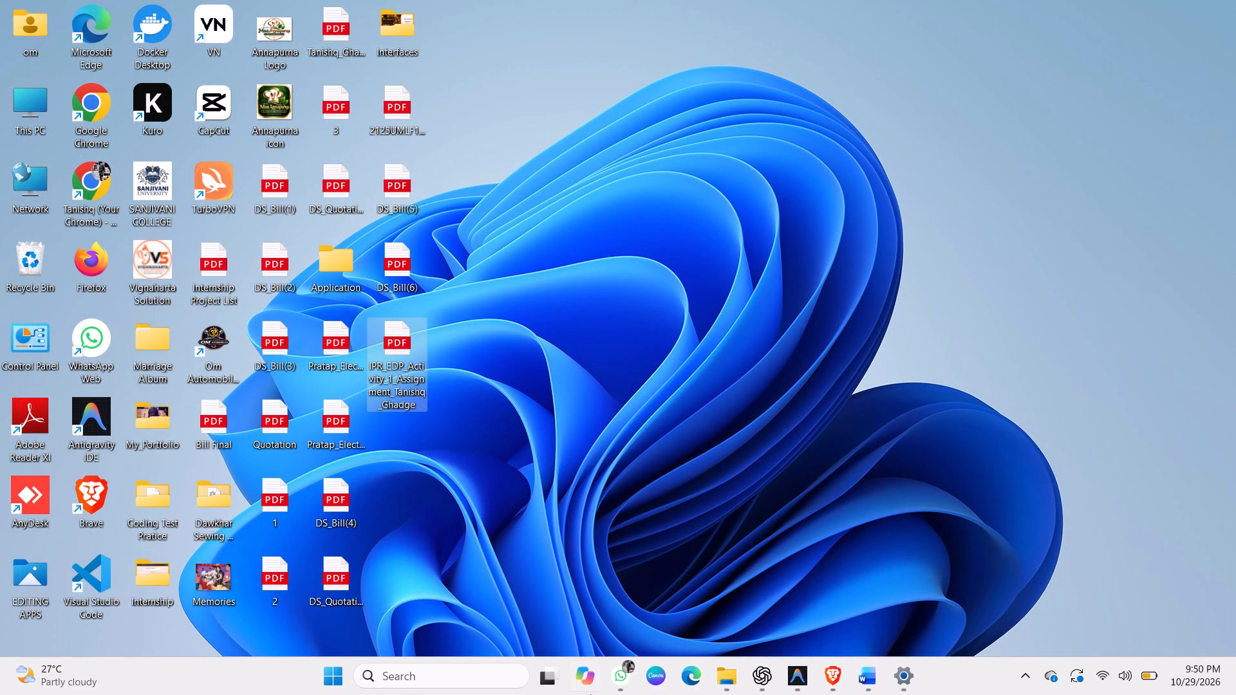
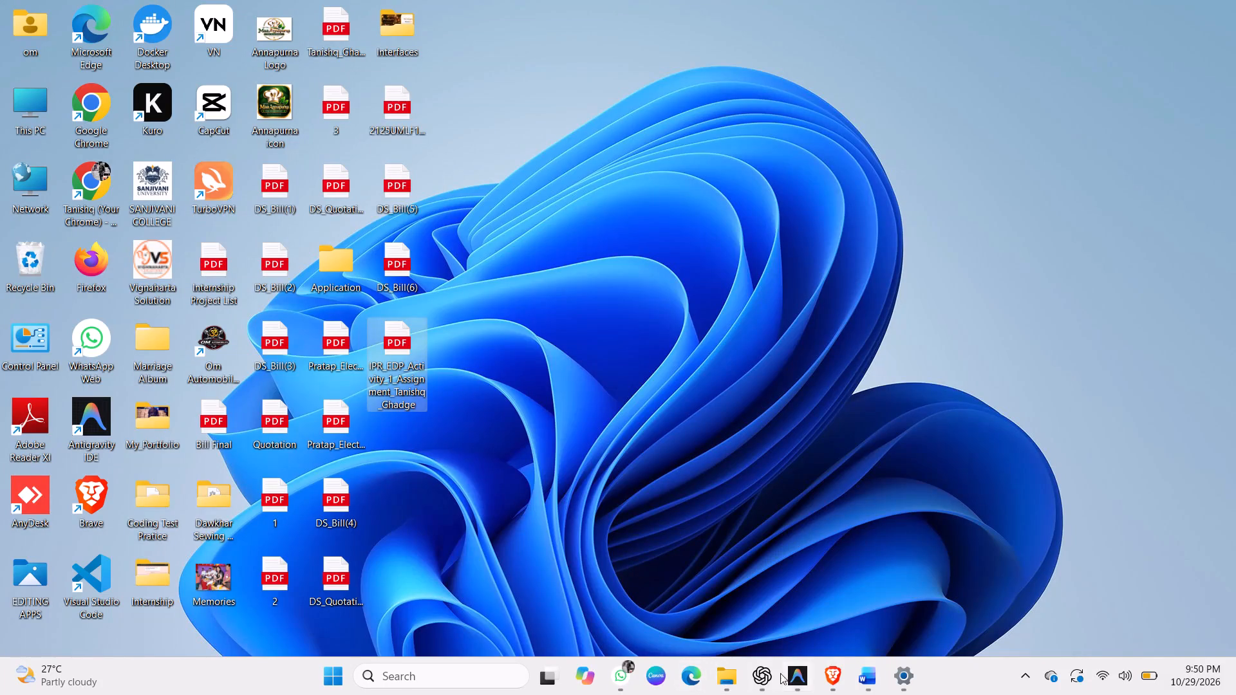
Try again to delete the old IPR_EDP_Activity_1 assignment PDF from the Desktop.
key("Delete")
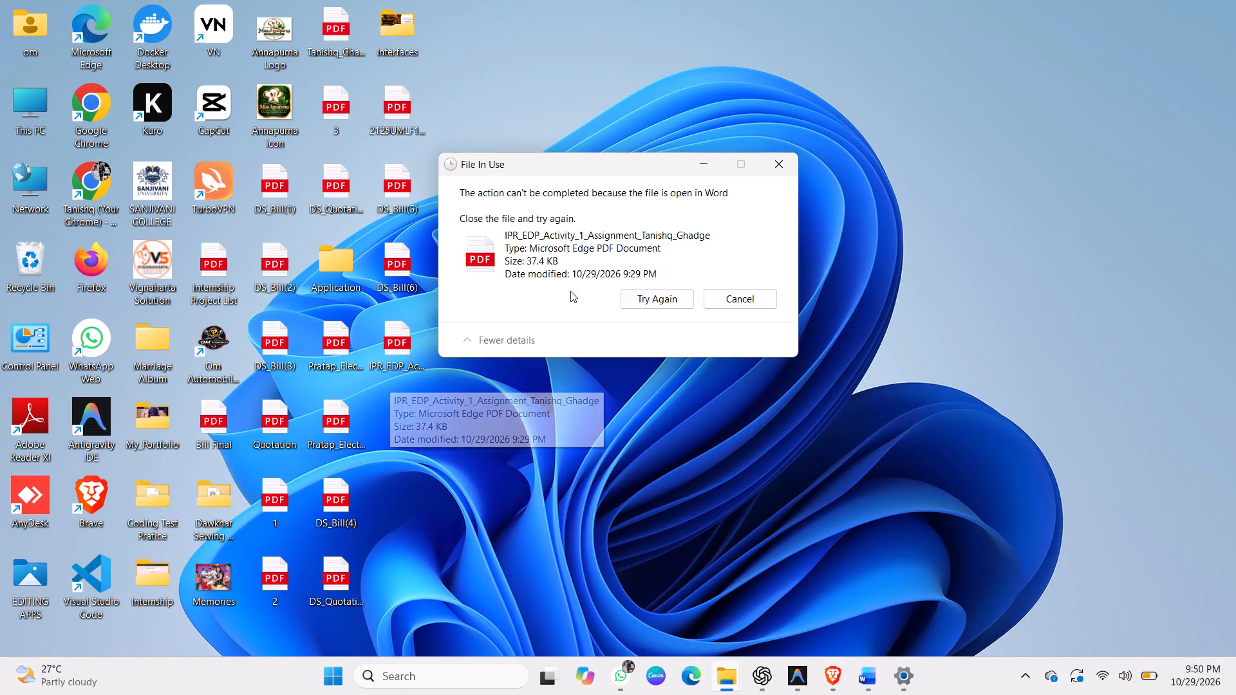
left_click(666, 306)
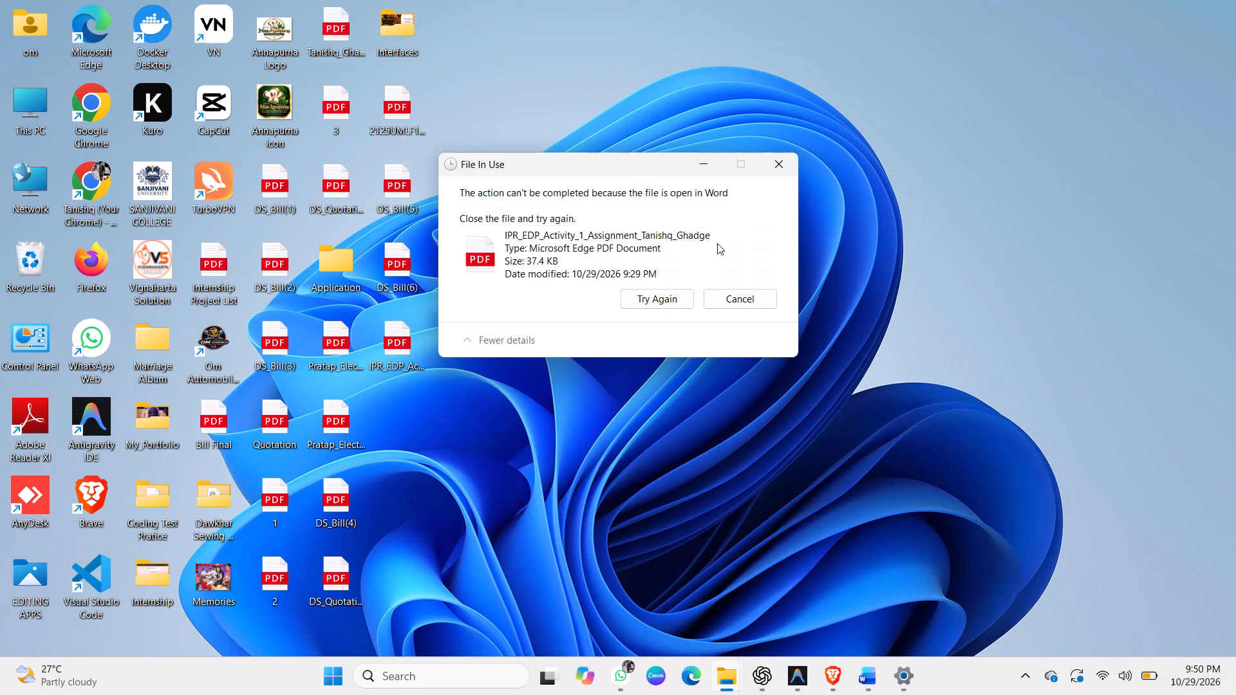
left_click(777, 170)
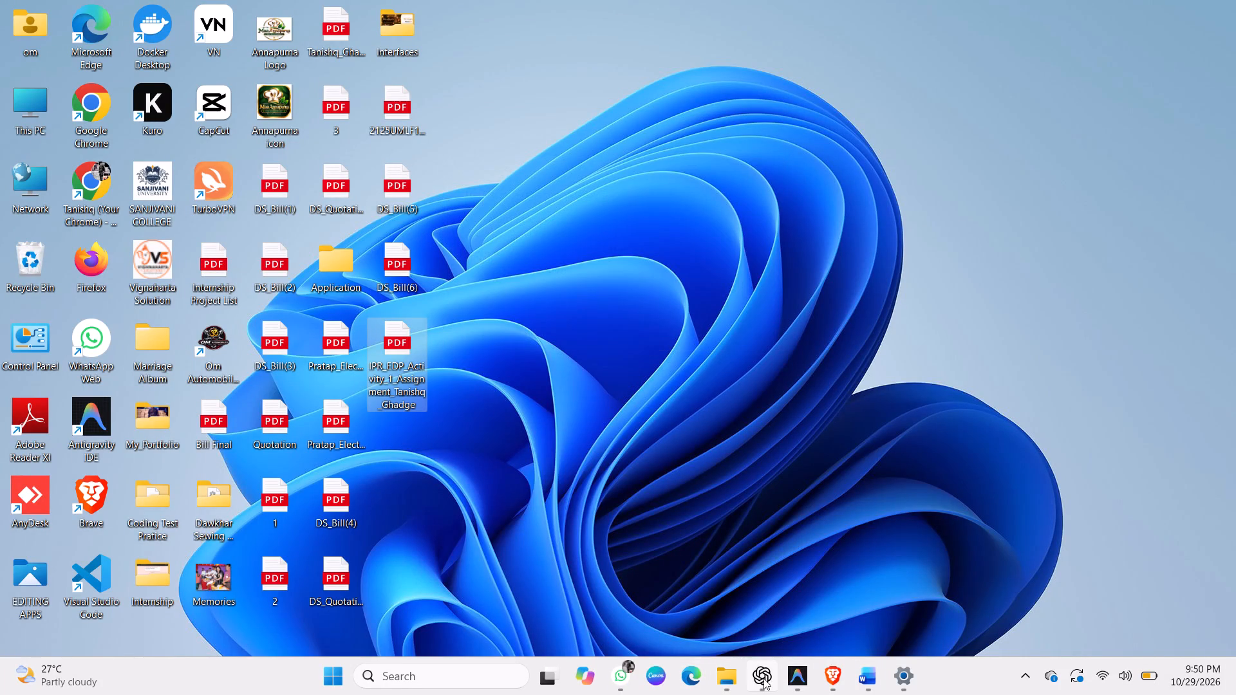
Switch to the IPR_EDP_Activity_1 assignment document in Word and print all its pages with Microsoft Print to PDF.
left_click_drag(848, 677, 876, 676)
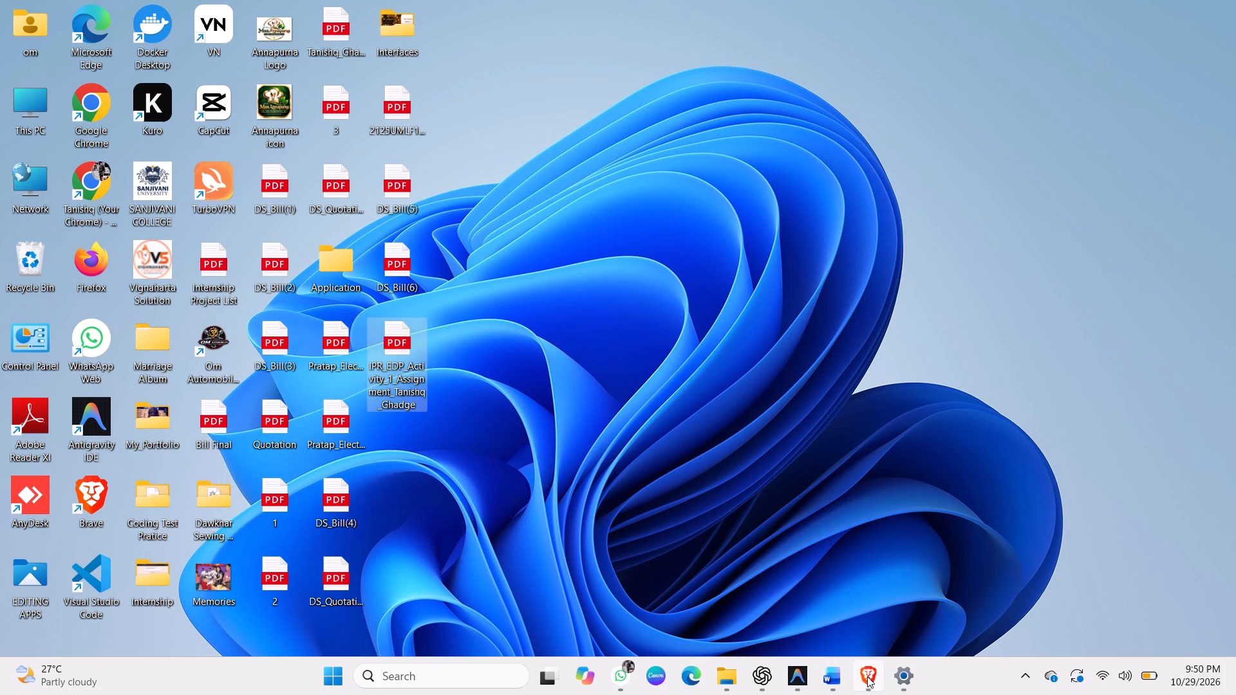
left_click_drag(867, 676, 838, 673)
left_click(861, 672)
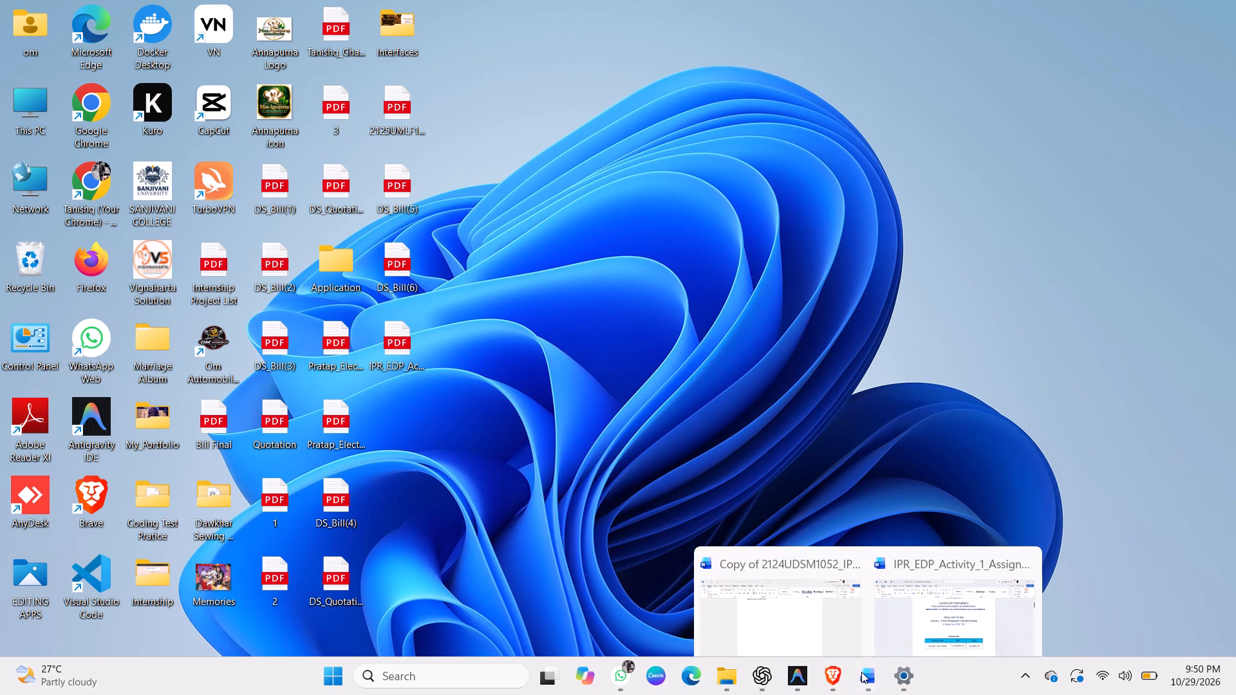
left_click(892, 570)
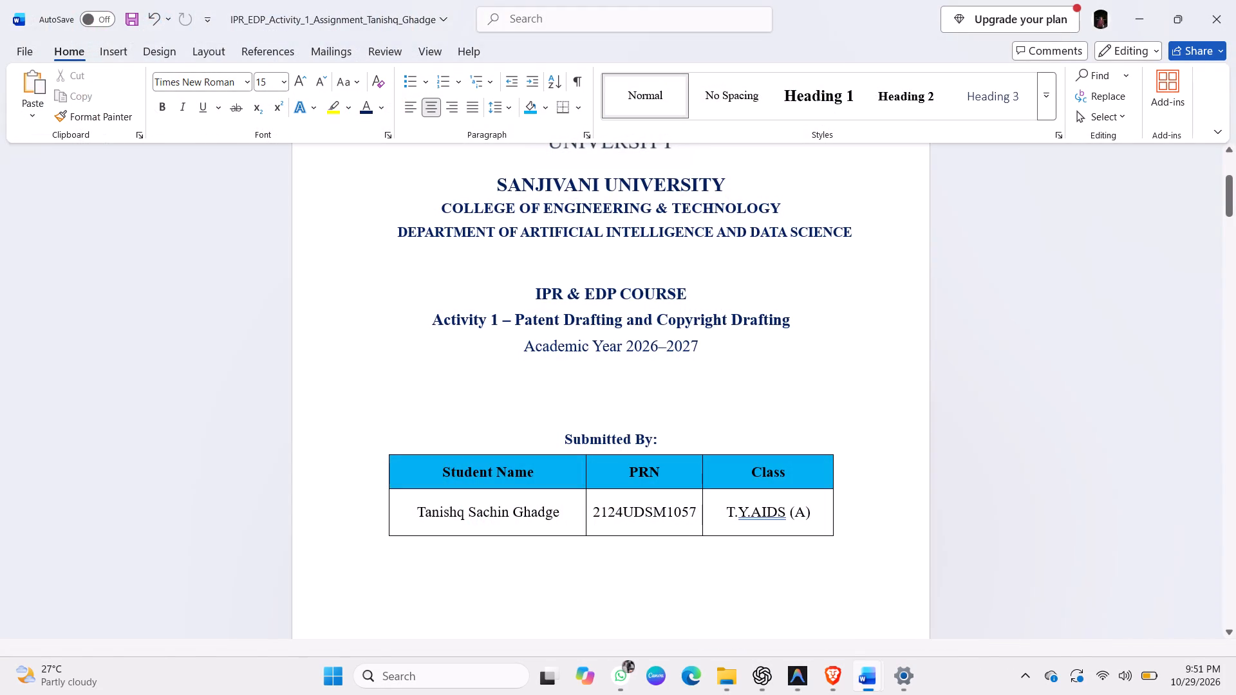
key("ctrl+p")
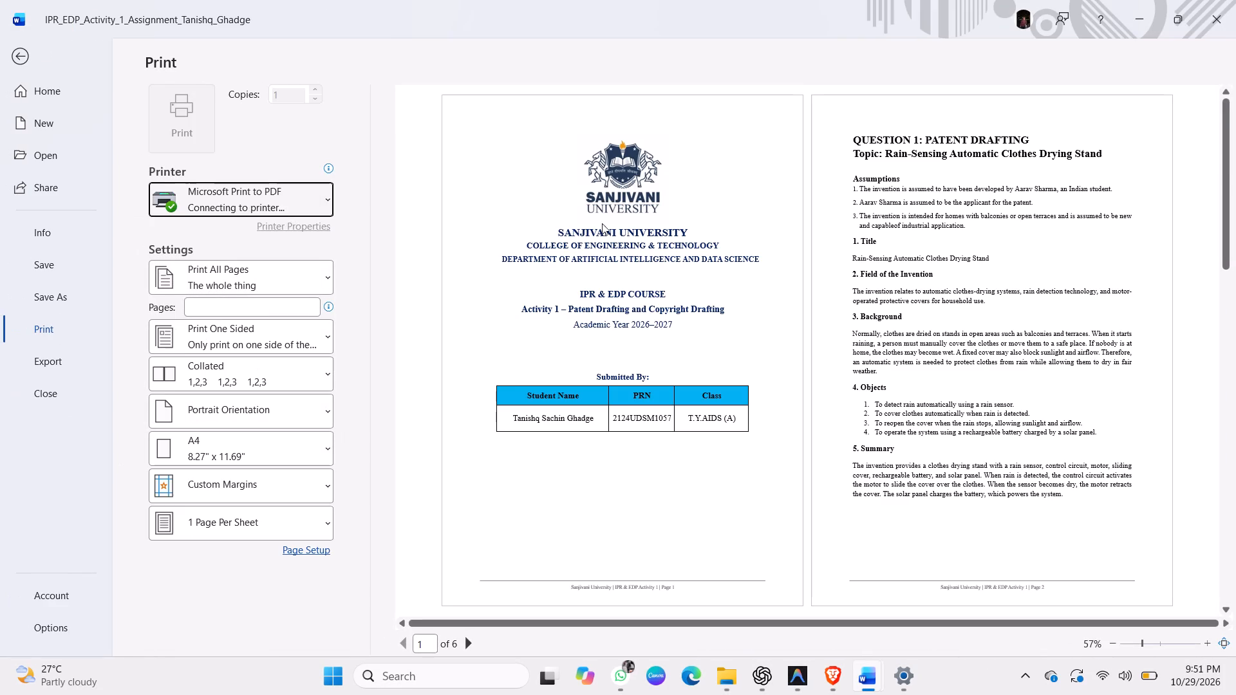
left_click(200, 94)
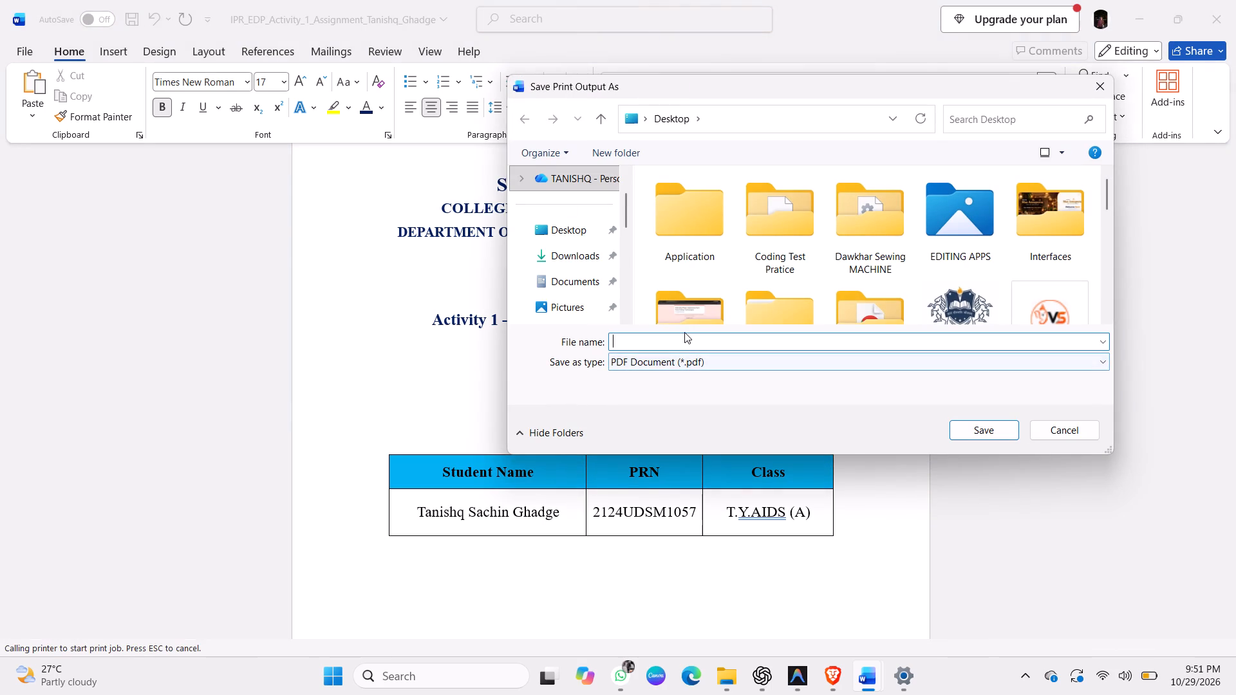
Save the print output on the Desktop under the existing PDF's name without "Assignment", as IPR_EDP_Activity_1_ followed by the student's name.
type("IP")
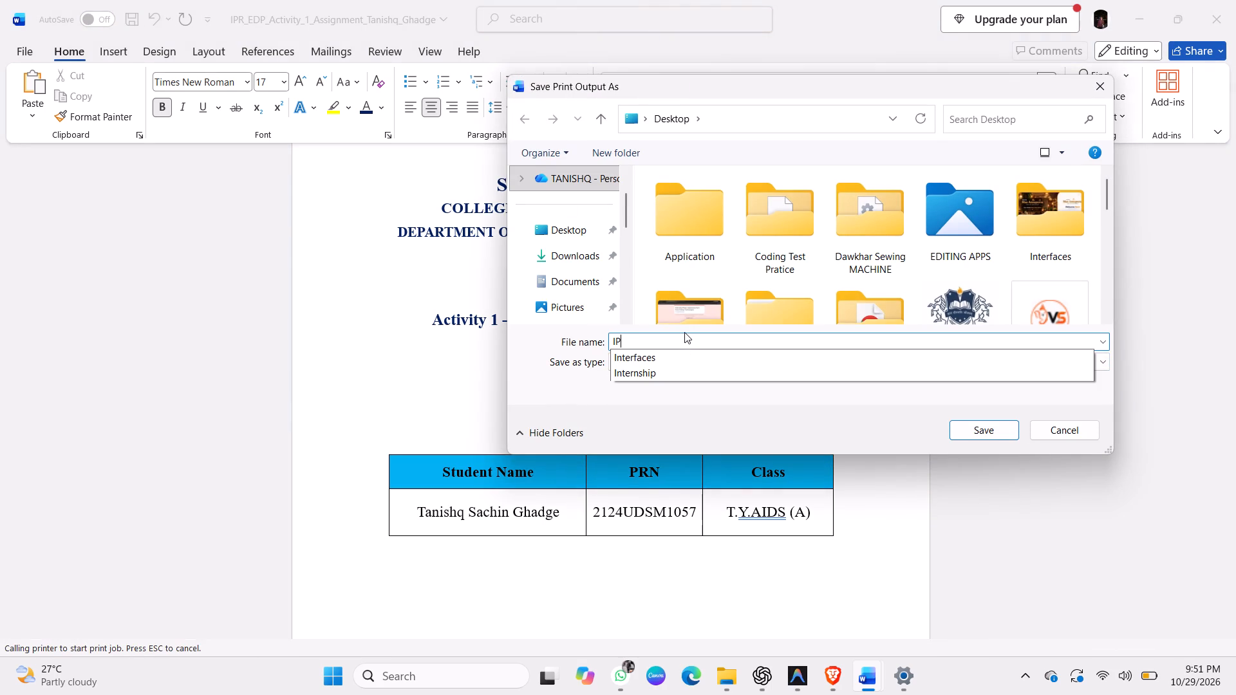
key("shift+r")
key("Down")
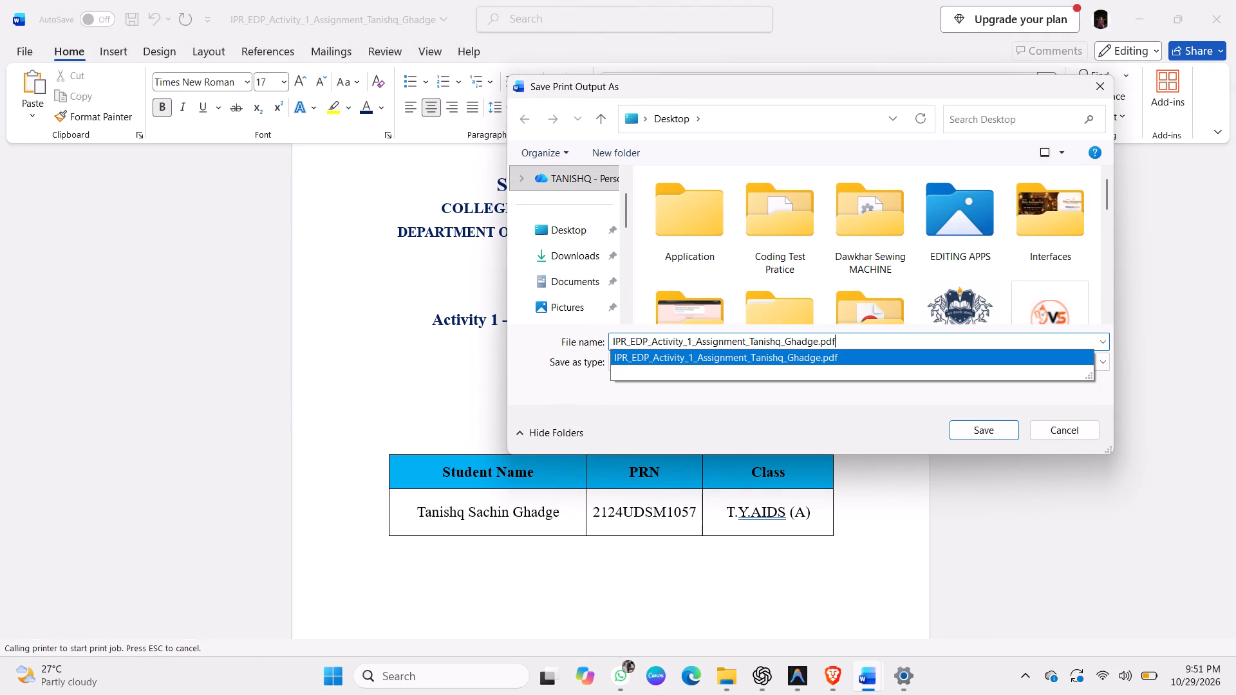
left_click(691, 339)
key("BackSpace")
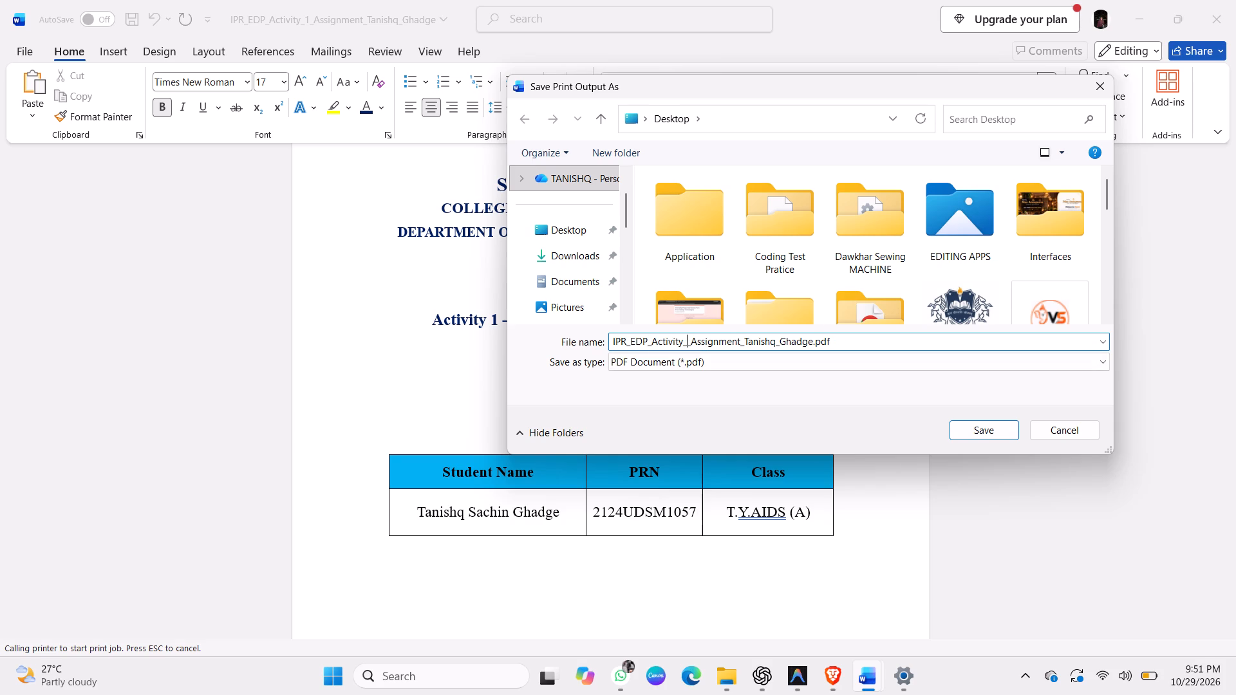
key("Right")
key("Right")
key("Right")
key("Right")
key("Right")
key("Right")
key("Right")
key("Right")
key("Right")
key("Right")
key("Right")
key("Right")
key("Right")
key("Left")
key("BackSpace")
key("BackSpace")
key("BackSpace")
key("BackSpace")
key("BackSpace")
key("BackSpace")
key("BackSpace")
key("BackSpace")
key("BackSpace")
key("BackSpace")
key("BackSpace")
key("BackSpace")
key("BackSpace")
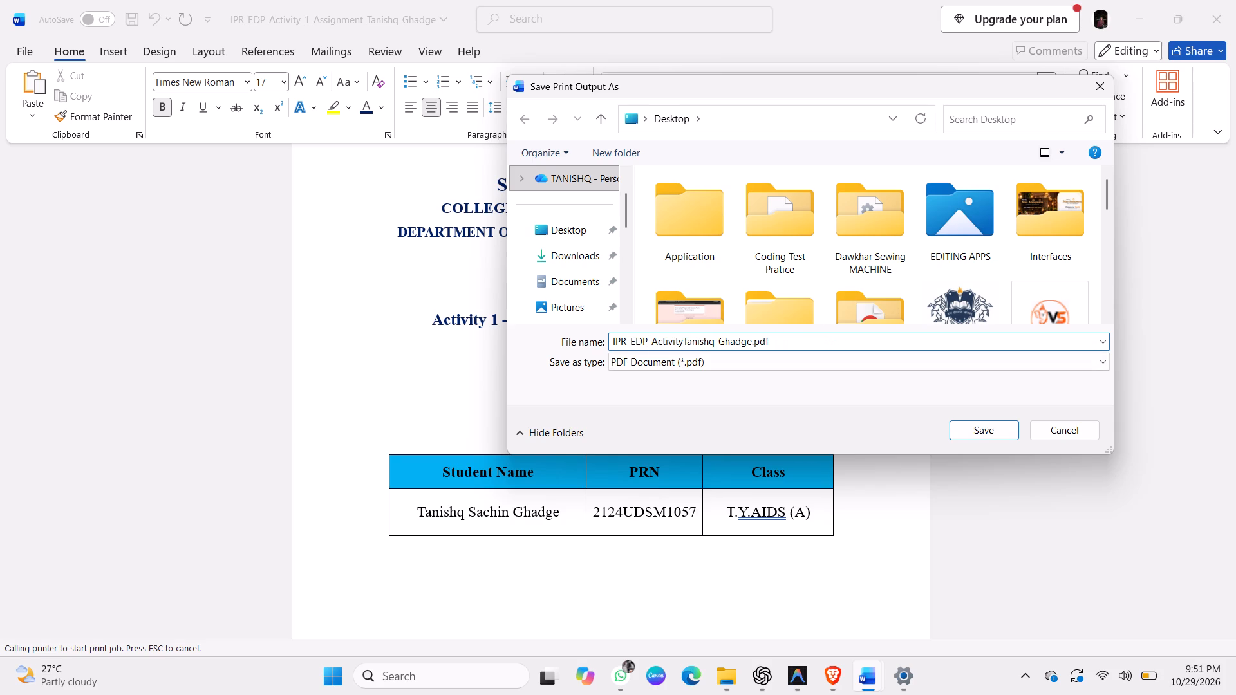
type("_1")
key("shift+underscore")
key("Return")
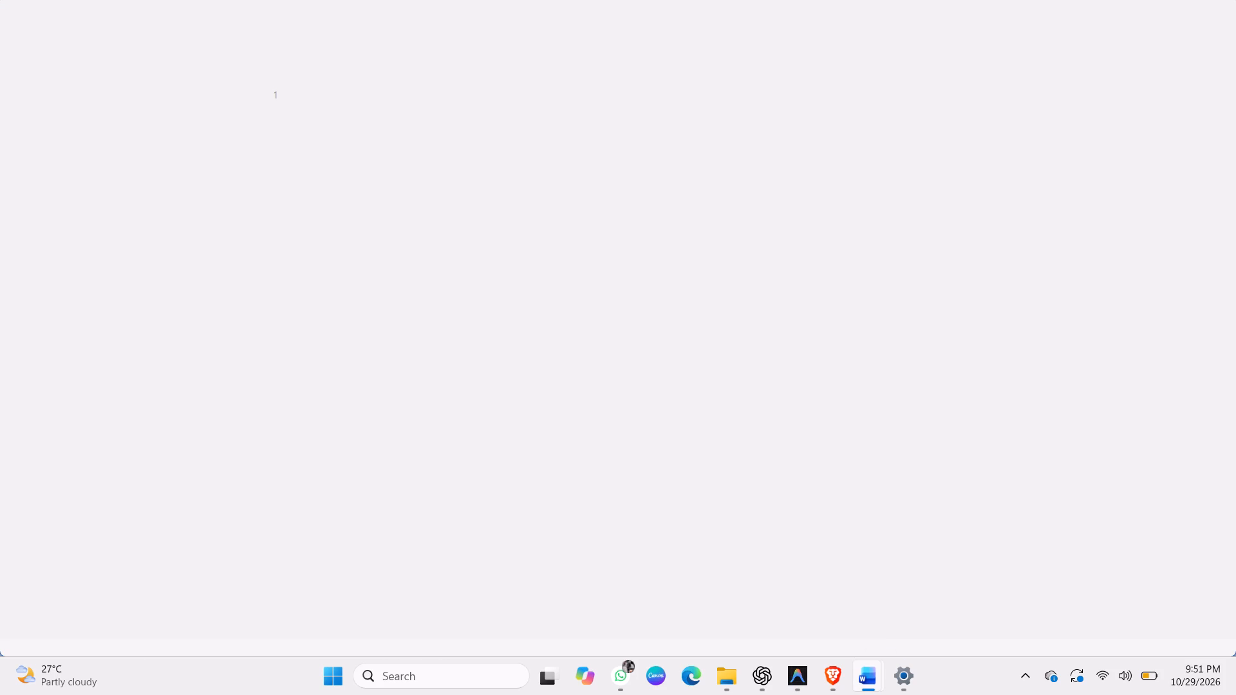
Open the newly exported IPR_EDP_Activity_1 PDF, the one without "Assignment" in its name, from the Desktop.
left_click(876, 692)
left_click(905, 676)
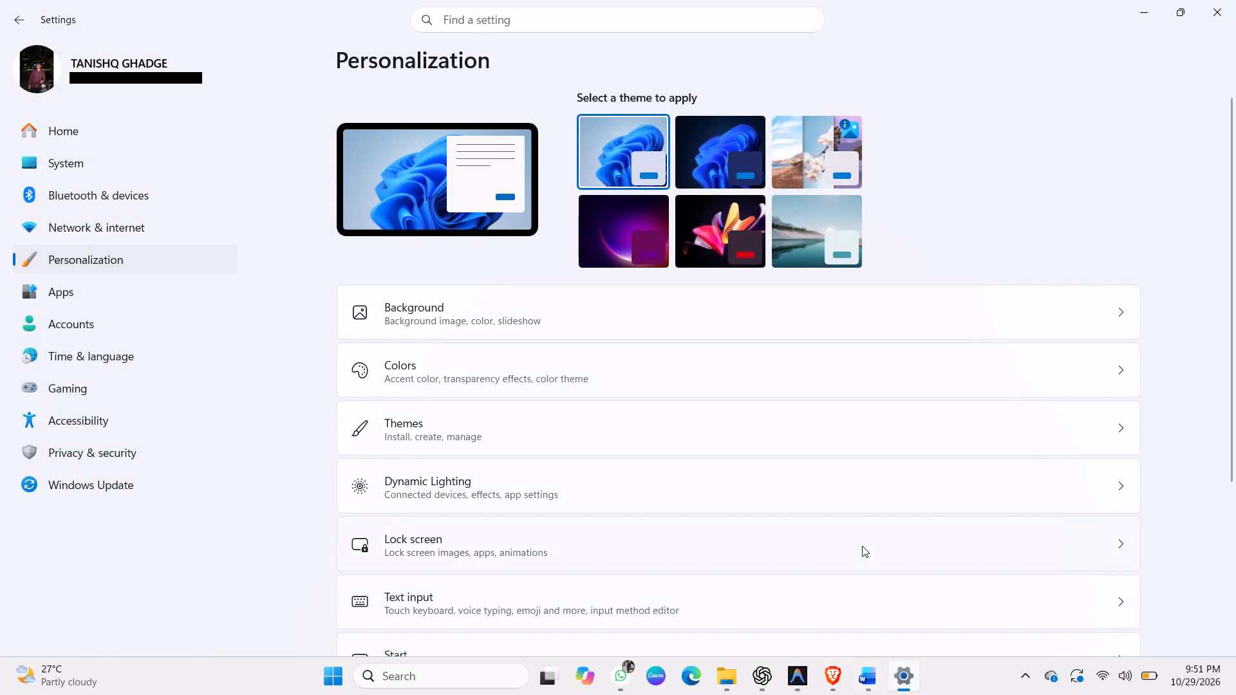
triple_click(415, 422)
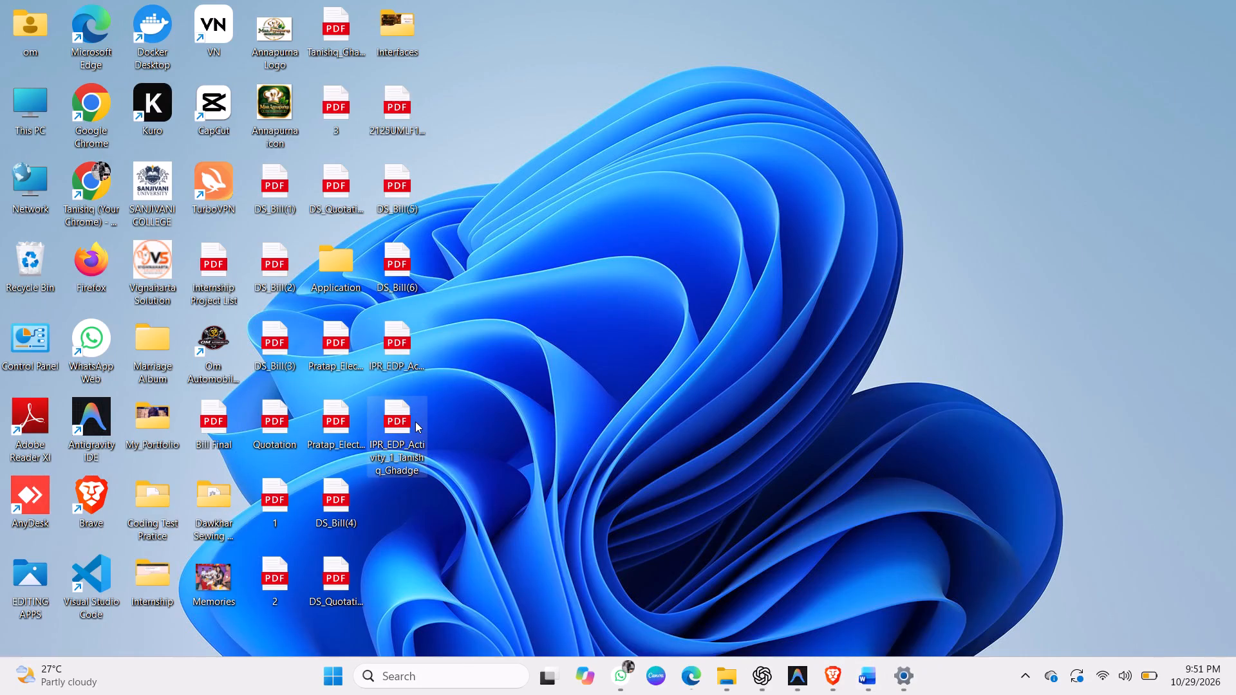
Open the IPR_EDP_Activity_1 PDF without "Assignment" in its name from the Desktop and review its exported pages.
double_click(389, 420)
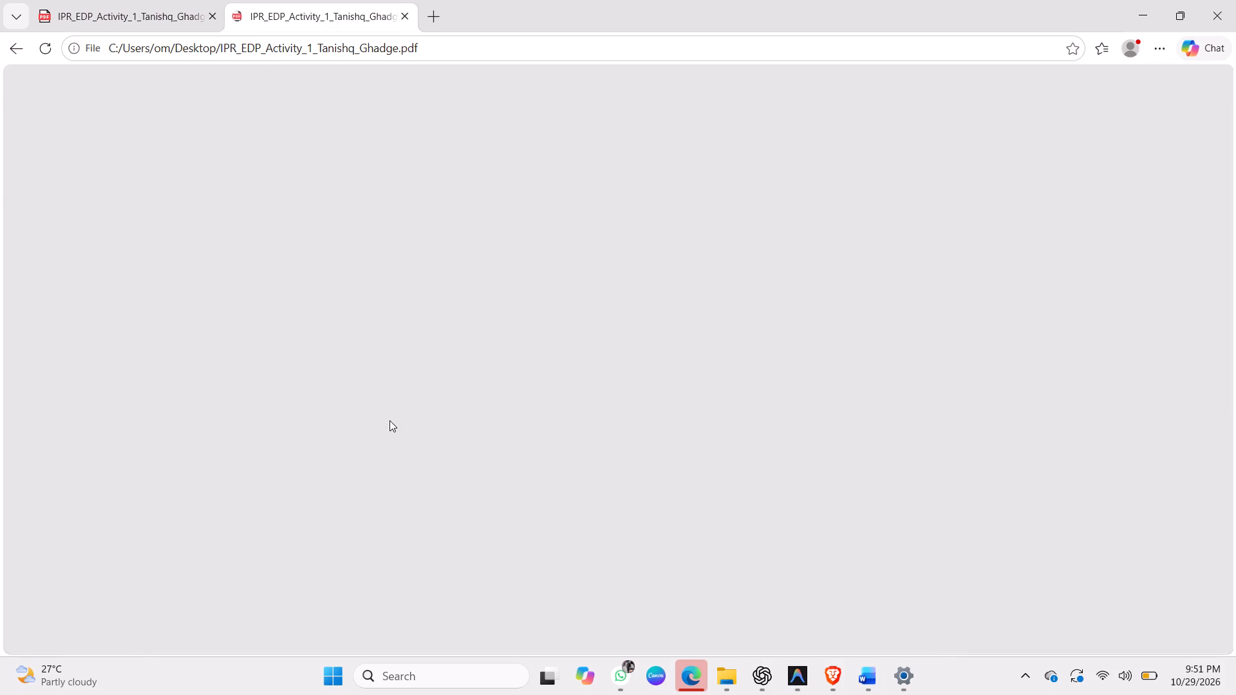
scroll(685, 443, "down", 13)
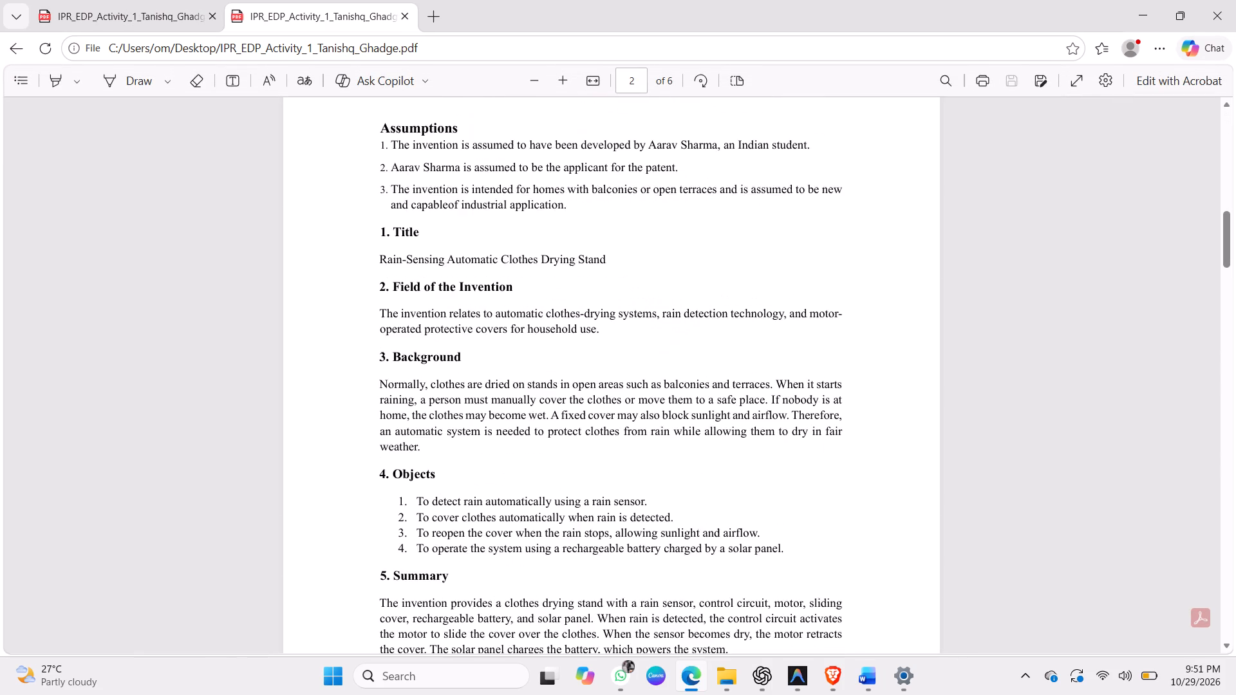
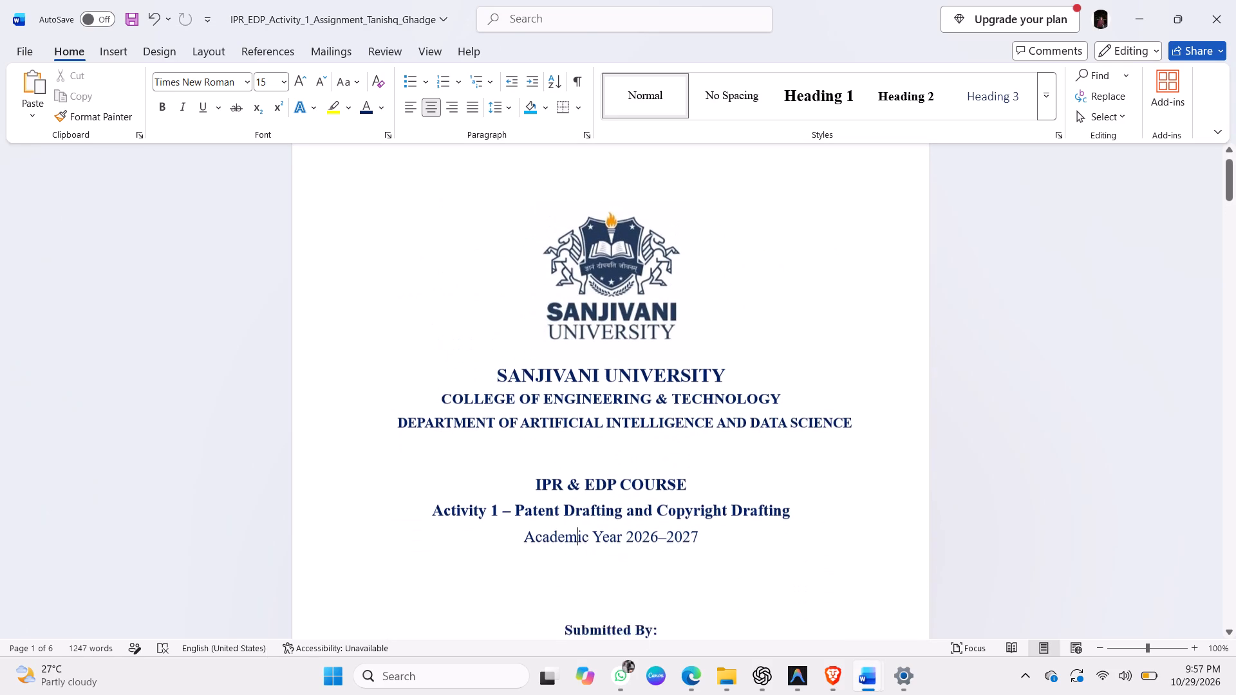
Append a bracketed course detail beginning with "(2" after "IPR & EDP COURSE" on the cover page.
scroll(666, 364, "down", 1)
left_click(704, 465)
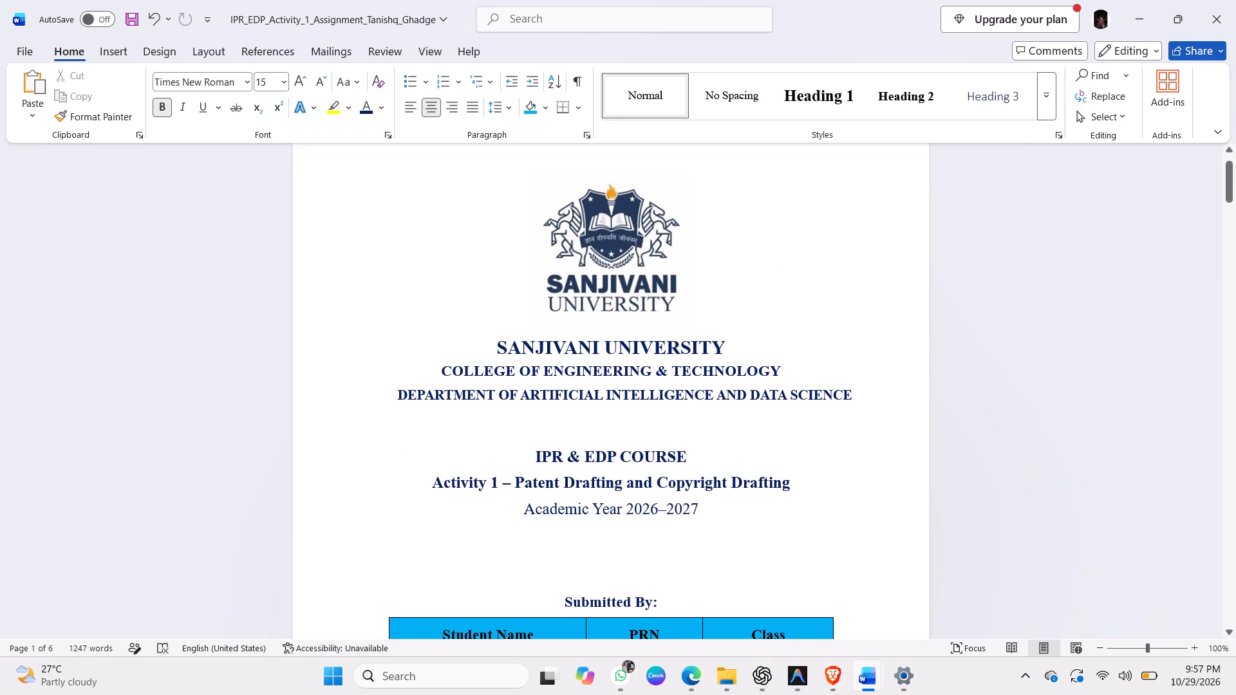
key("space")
key("shift+parenleft")
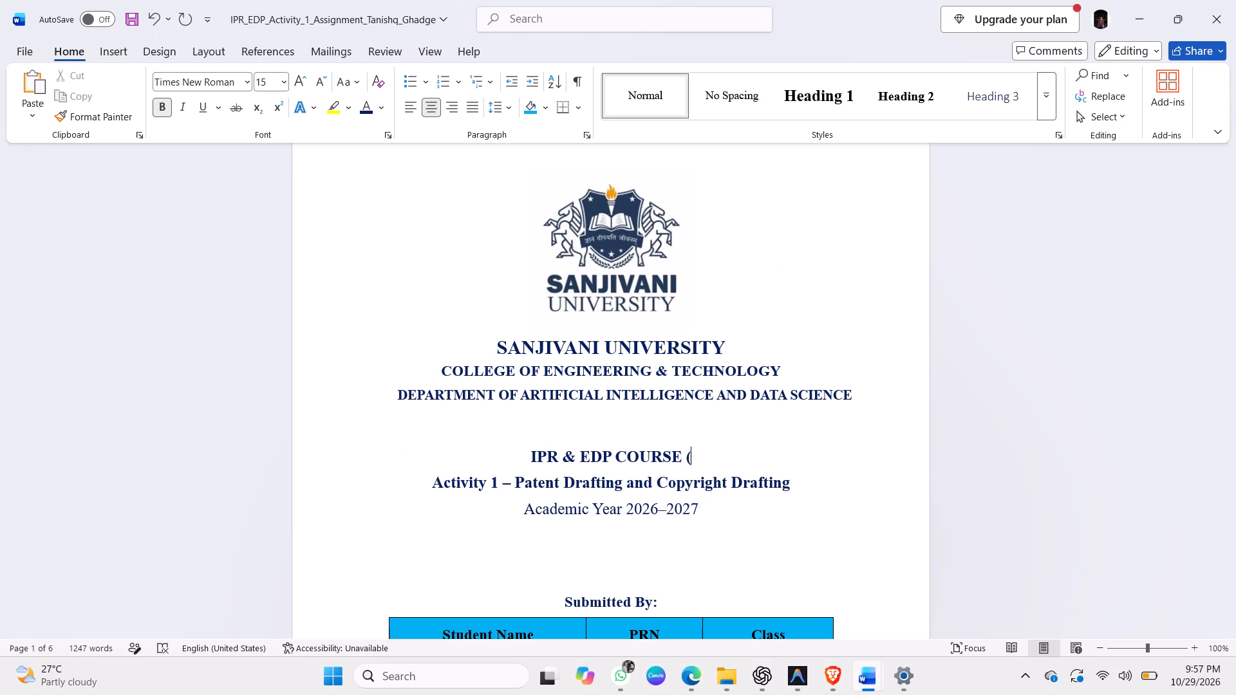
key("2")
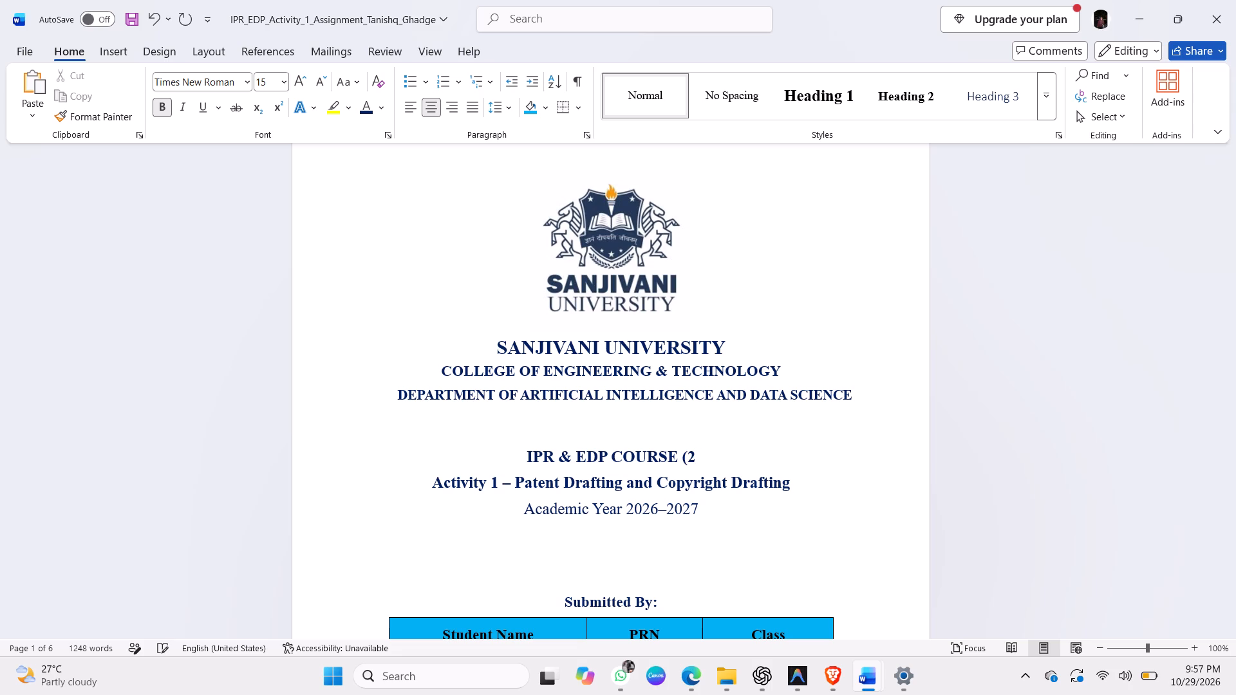
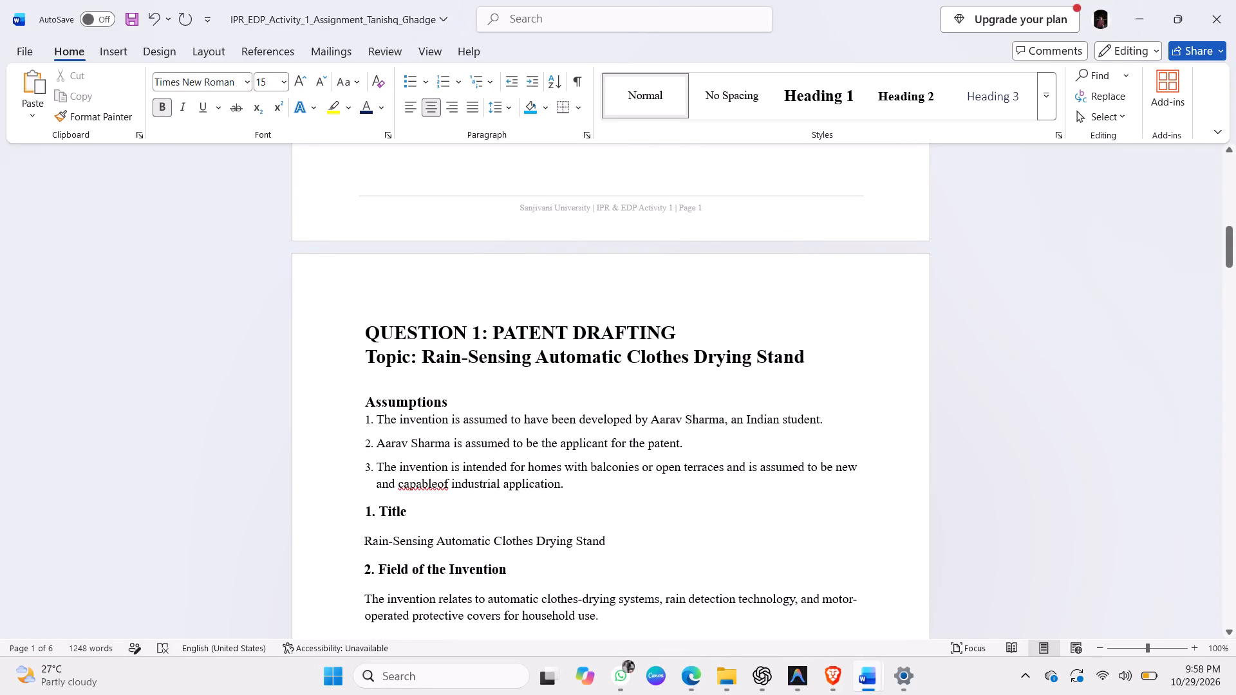
Format the "QUESTION 1: PATENT DRAFTING" heading and its Topic line on page 2 with the standard dark blue font colour and centre alignment.
left_click_drag(361, 330, 824, 301)
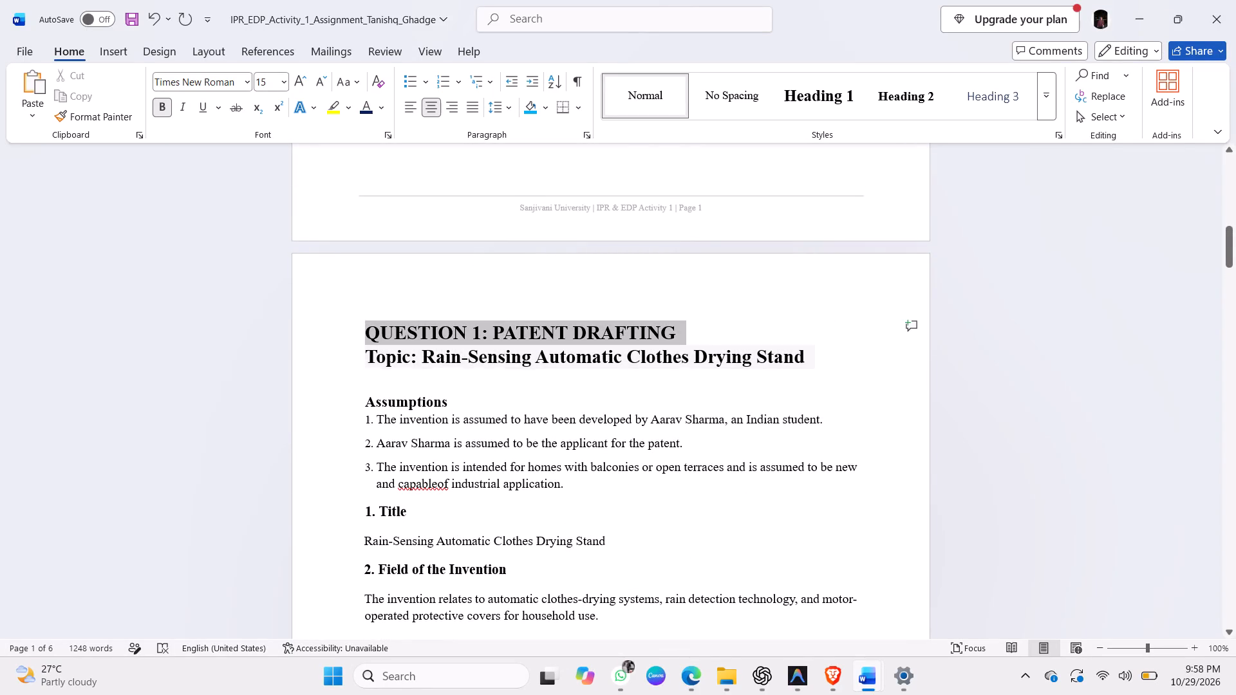
left_click_drag(824, 301, 816, 362)
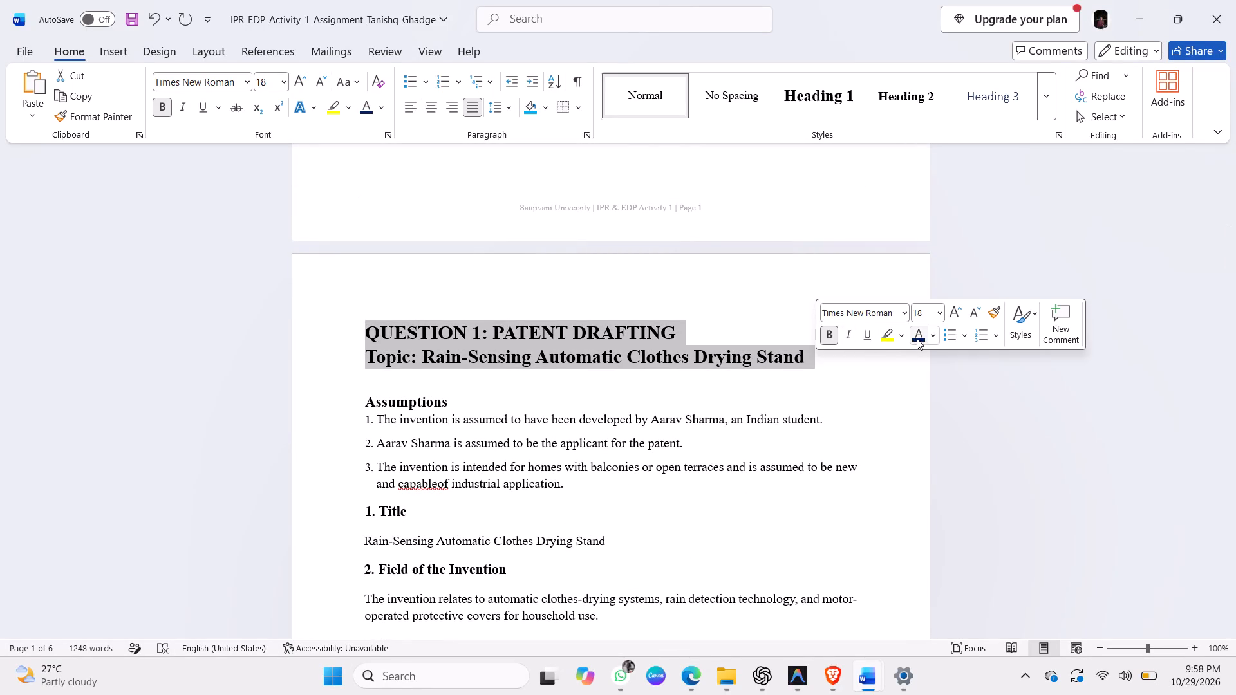
left_click(932, 337)
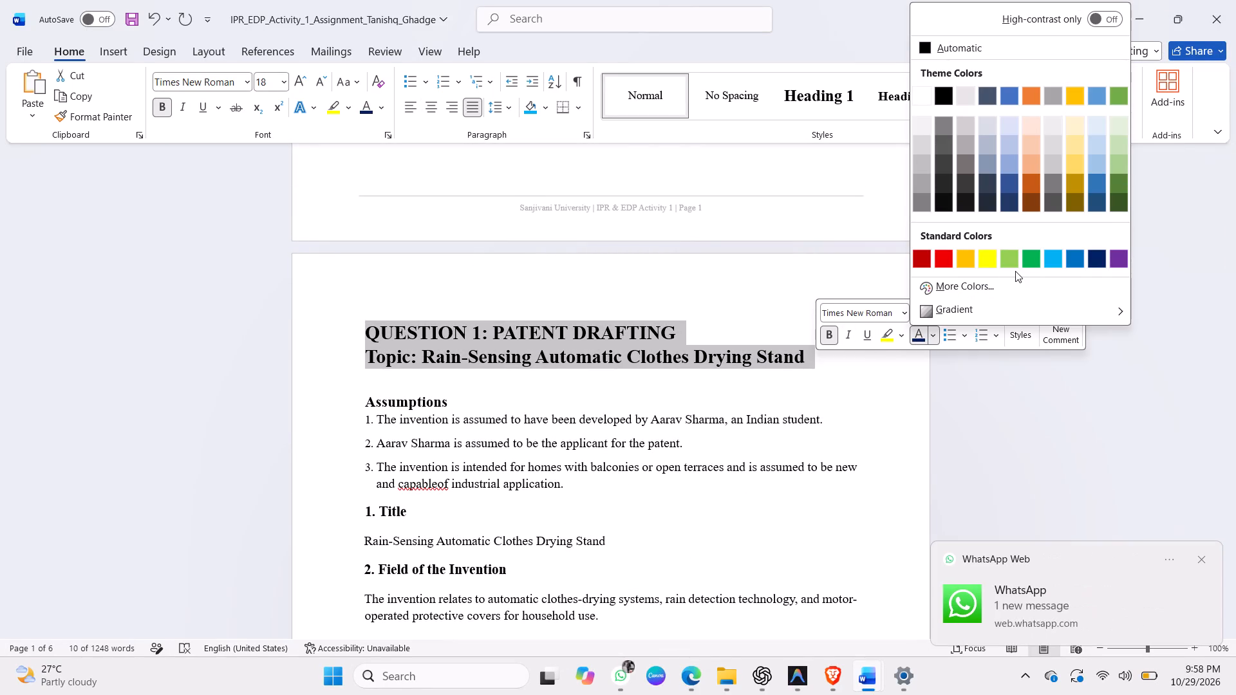
left_click(1093, 254)
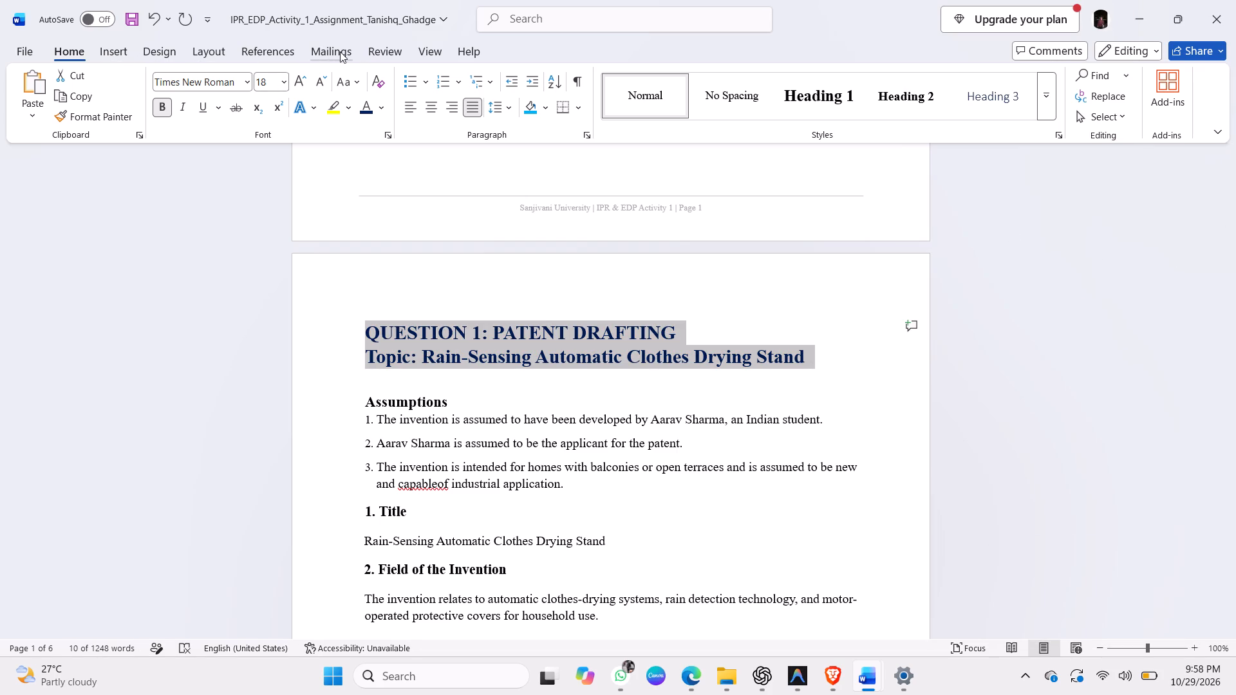
left_click(427, 107)
left_click(440, 384)
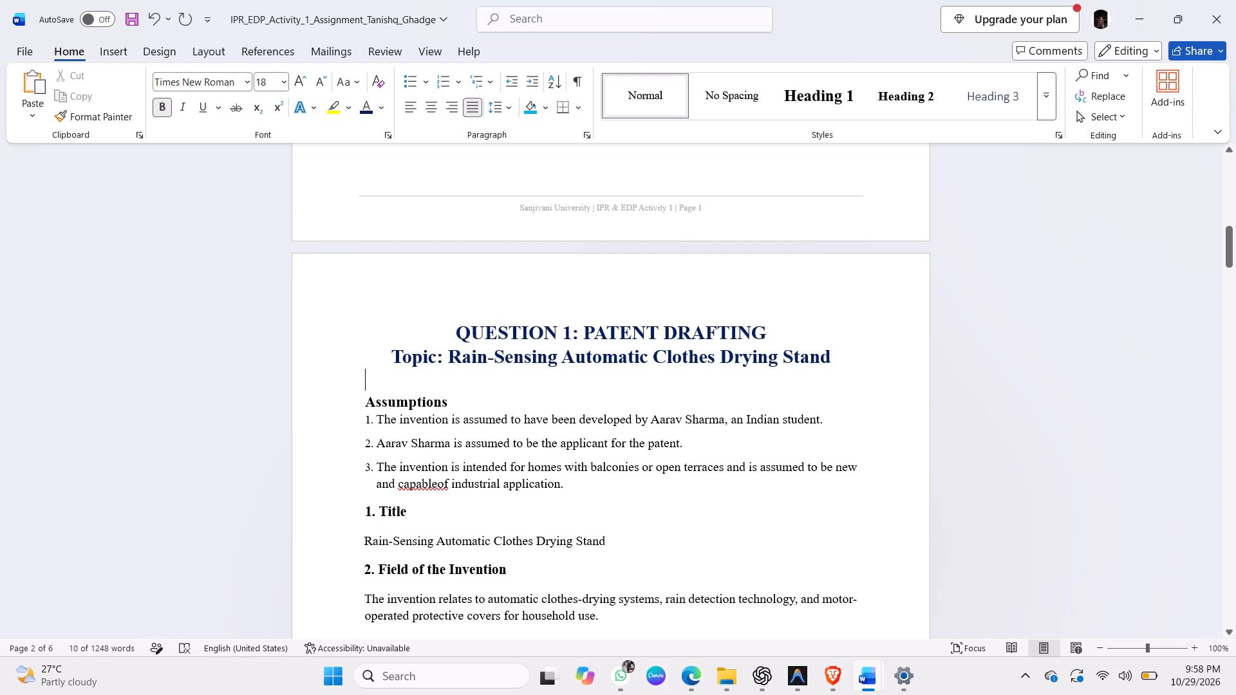
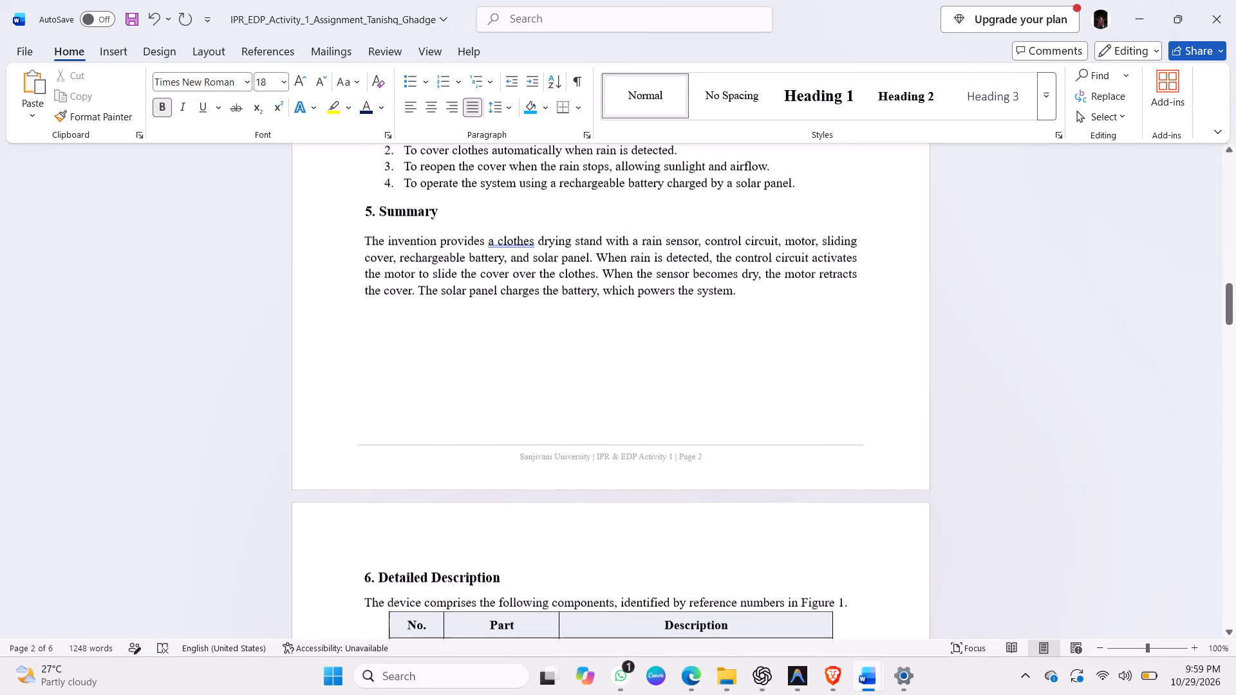
Select the "QUESTION 2: COPYRIGHT DRAFTING" heading together with its Topic line on page 5.
scroll(440, 384, "down", 2)
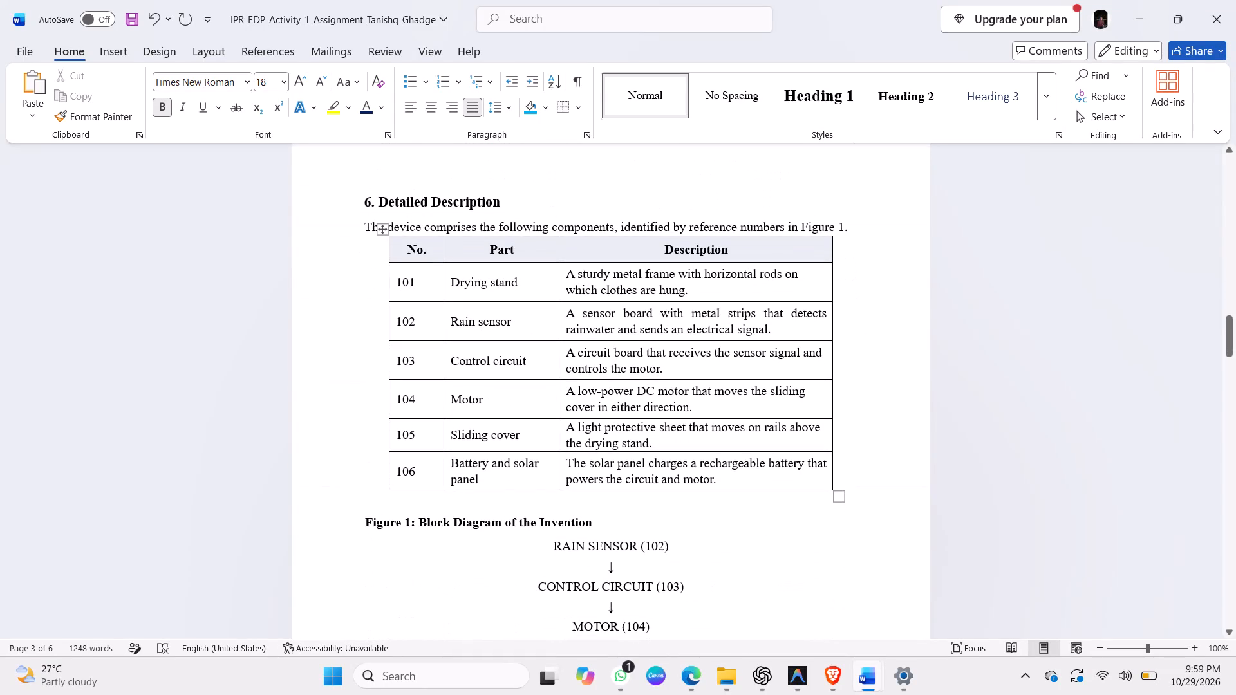
scroll(440, 384, "left", 1)
scroll(440, 384, "down", 8)
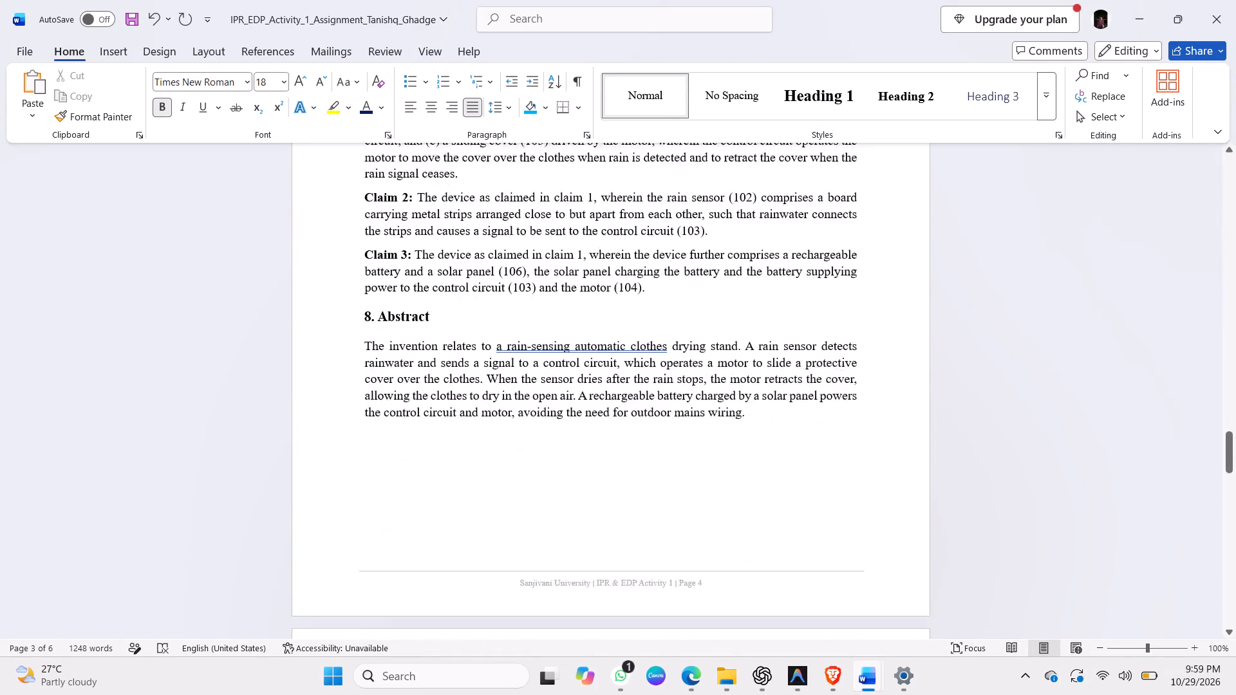
scroll(440, 384, "down", 2)
scroll(440, 384, "up", 5)
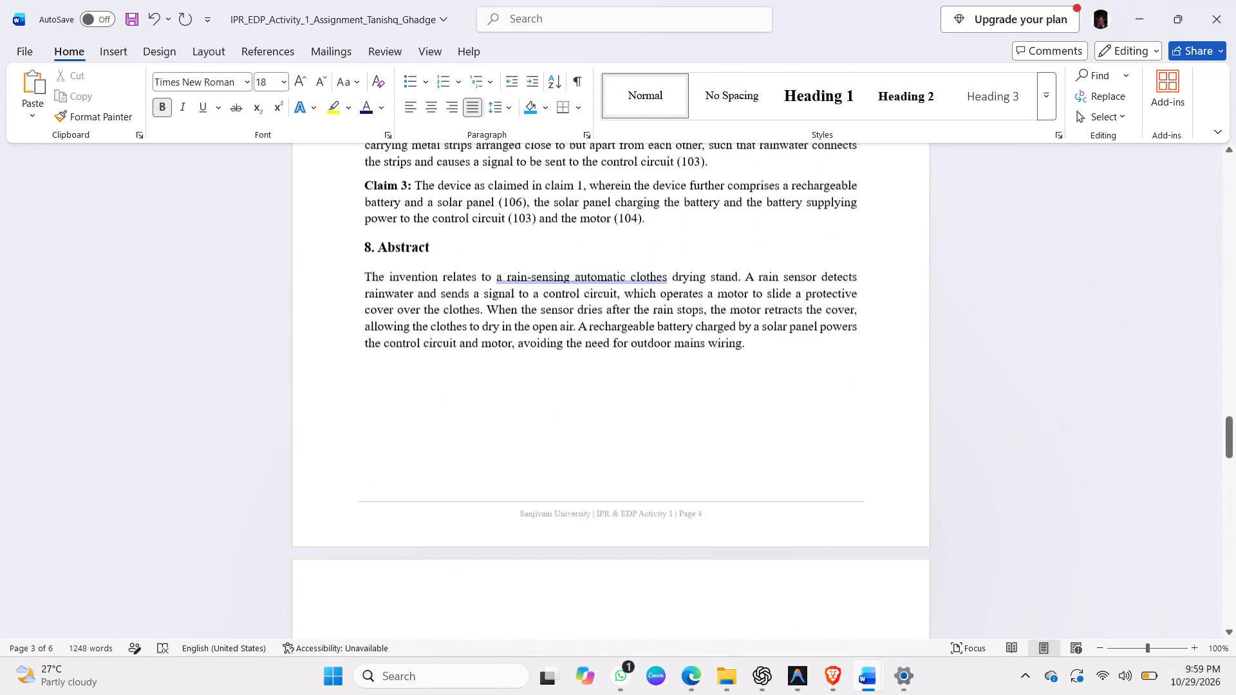
scroll(440, 384, "up", 1)
scroll(441, 378, "down", 5)
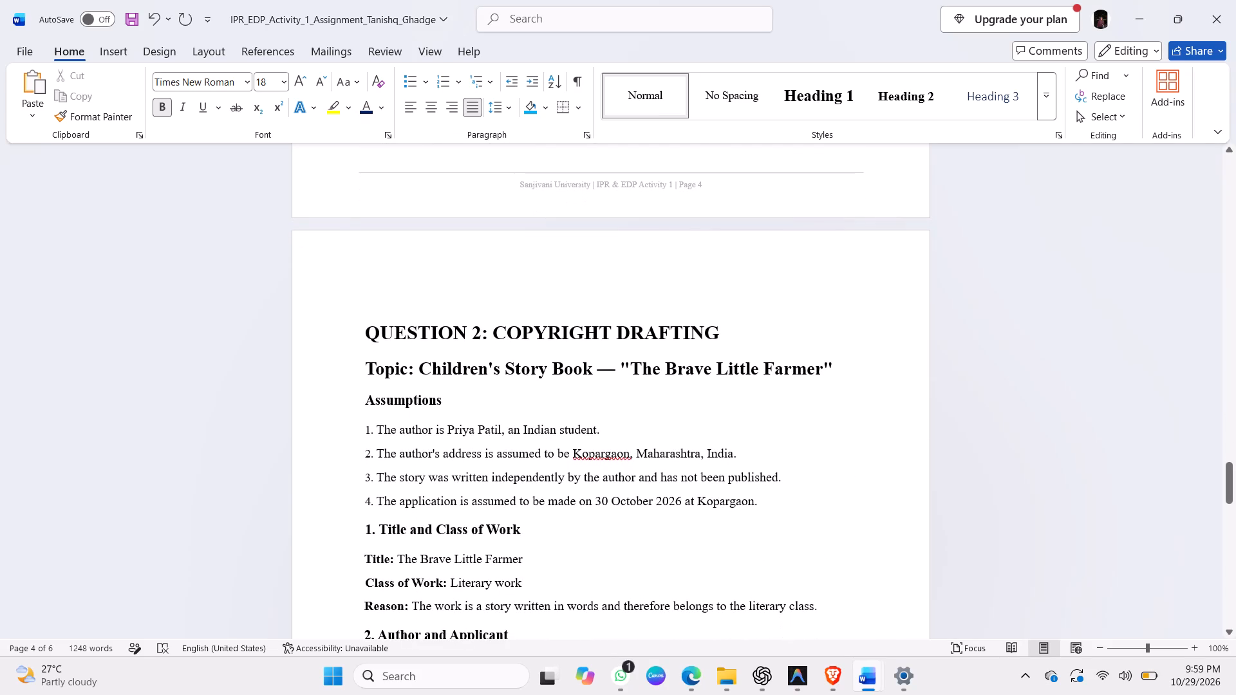
left_click_drag(360, 325, 832, 369)
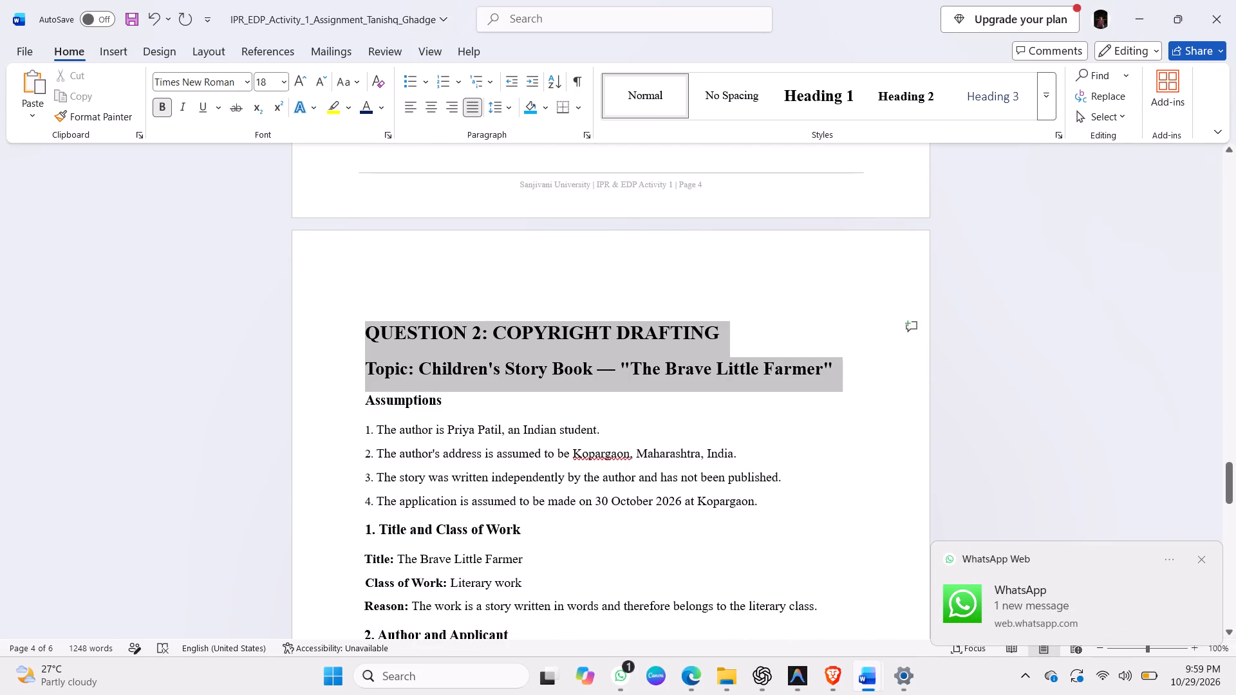
Format the "QUESTION 2: COPYRIGHT DRAFTING" heading and its Topic line with the standard dark blue font colour and centre alignment.
left_click_drag(832, 369, 833, 369)
left_click(948, 338)
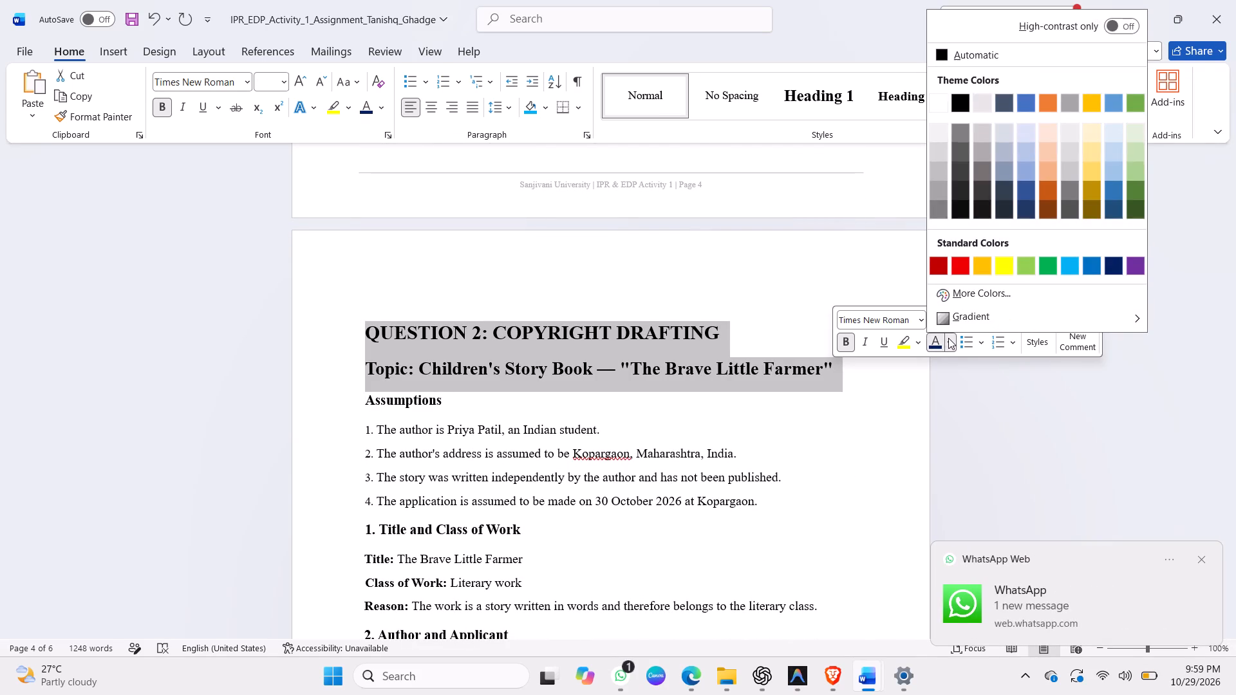
left_click(1114, 261)
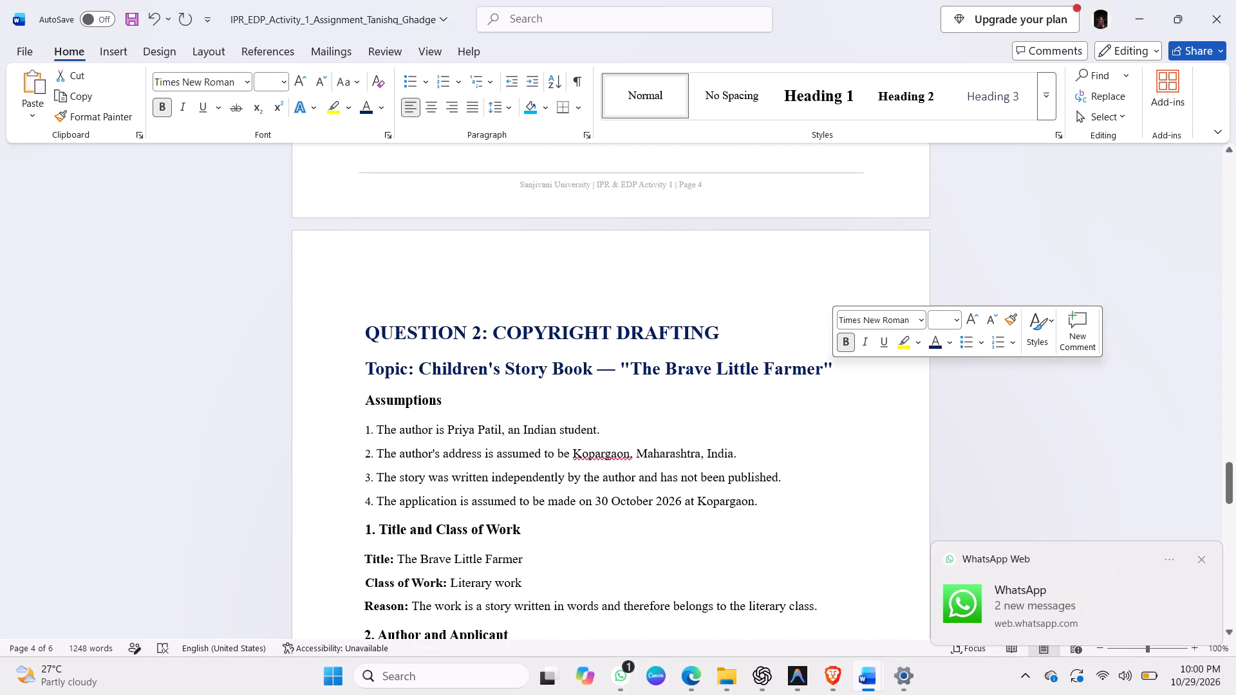
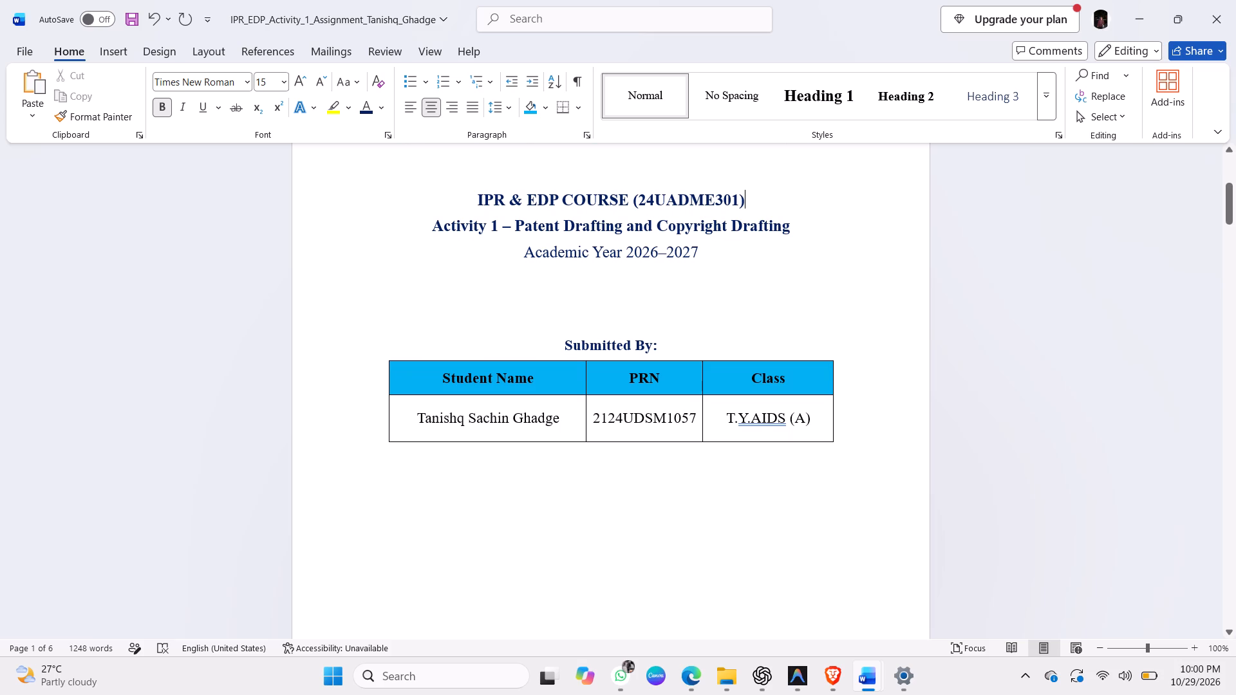
Open the footer at the bottom of the cover page for editing.
scroll(662, 252, "down", 2)
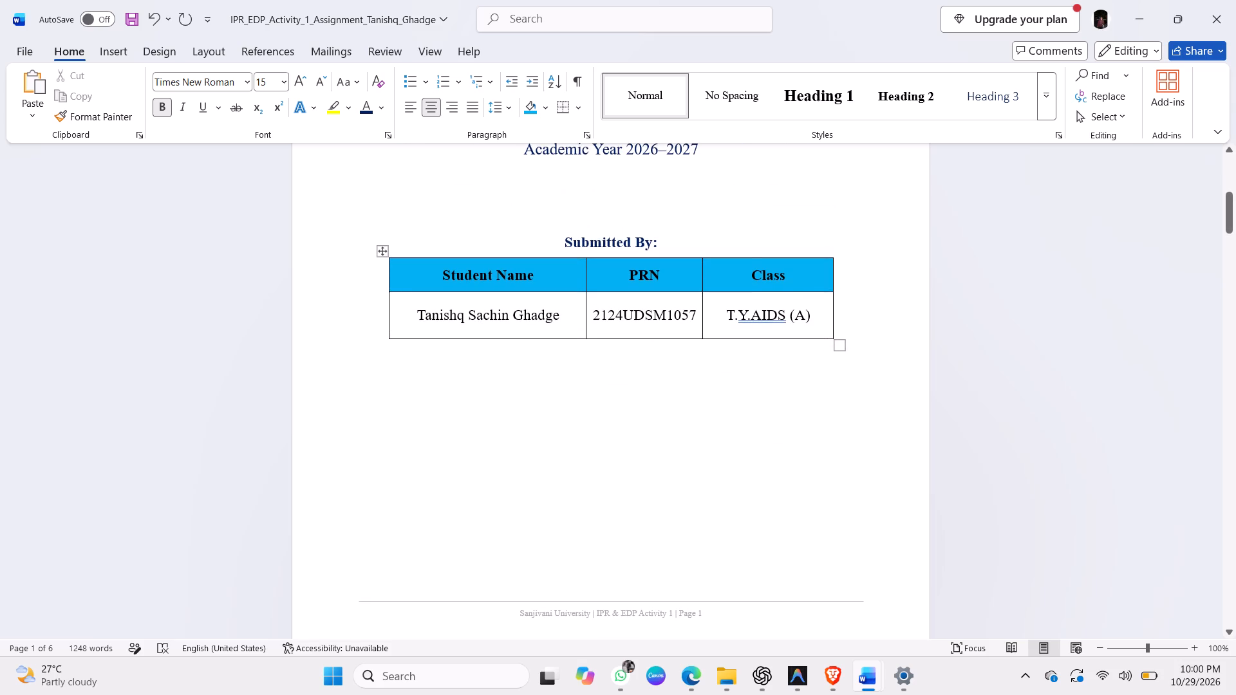
scroll(662, 252, "down", 1)
scroll(662, 252, "up", 4)
scroll(662, 252, "down", 4)
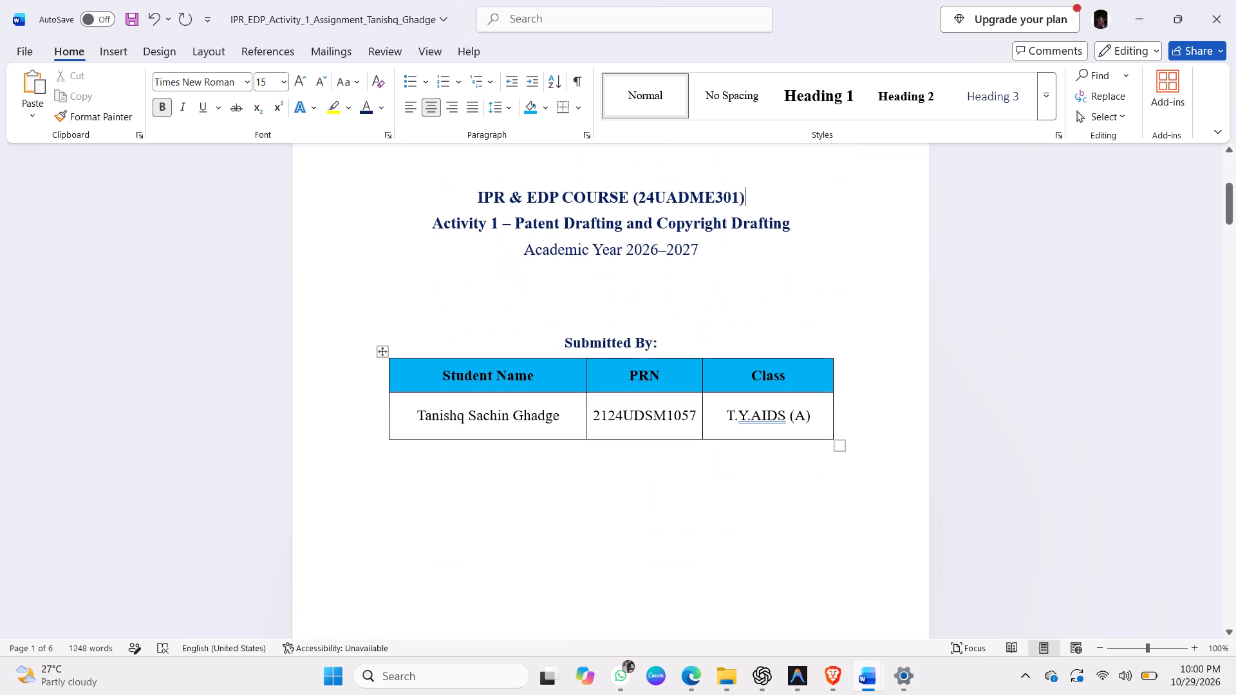
scroll(662, 252, "down", 3)
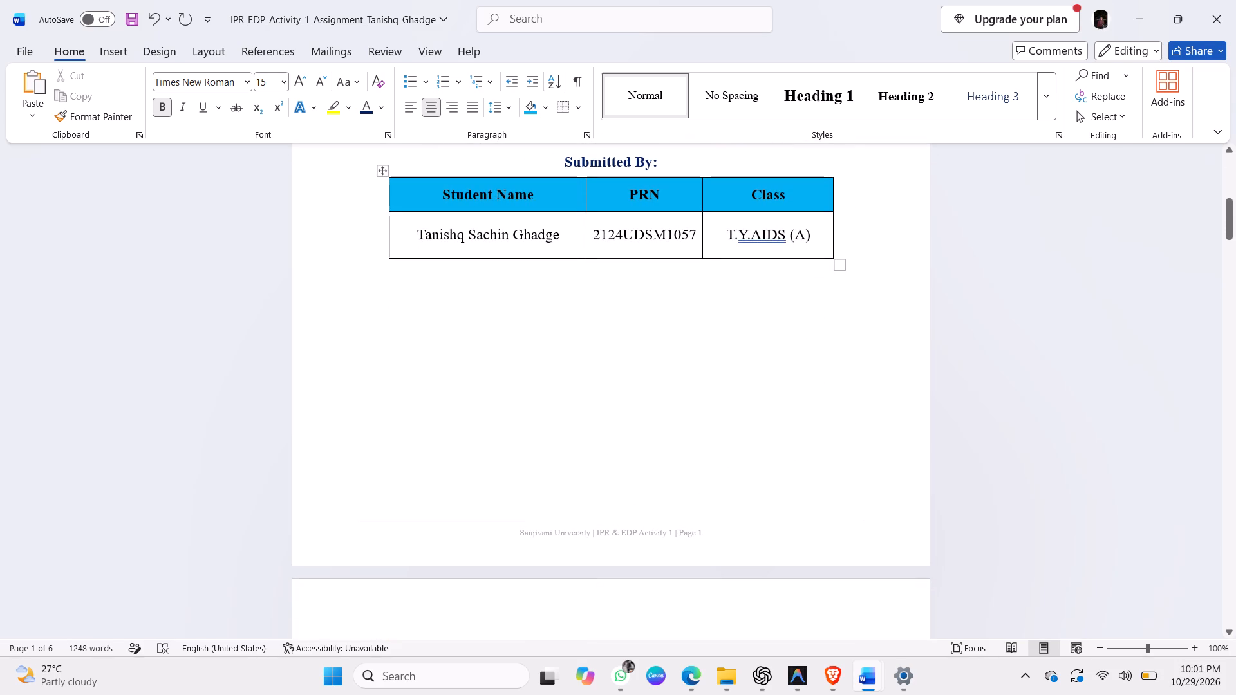
left_click(601, 532)
double_click(601, 532)
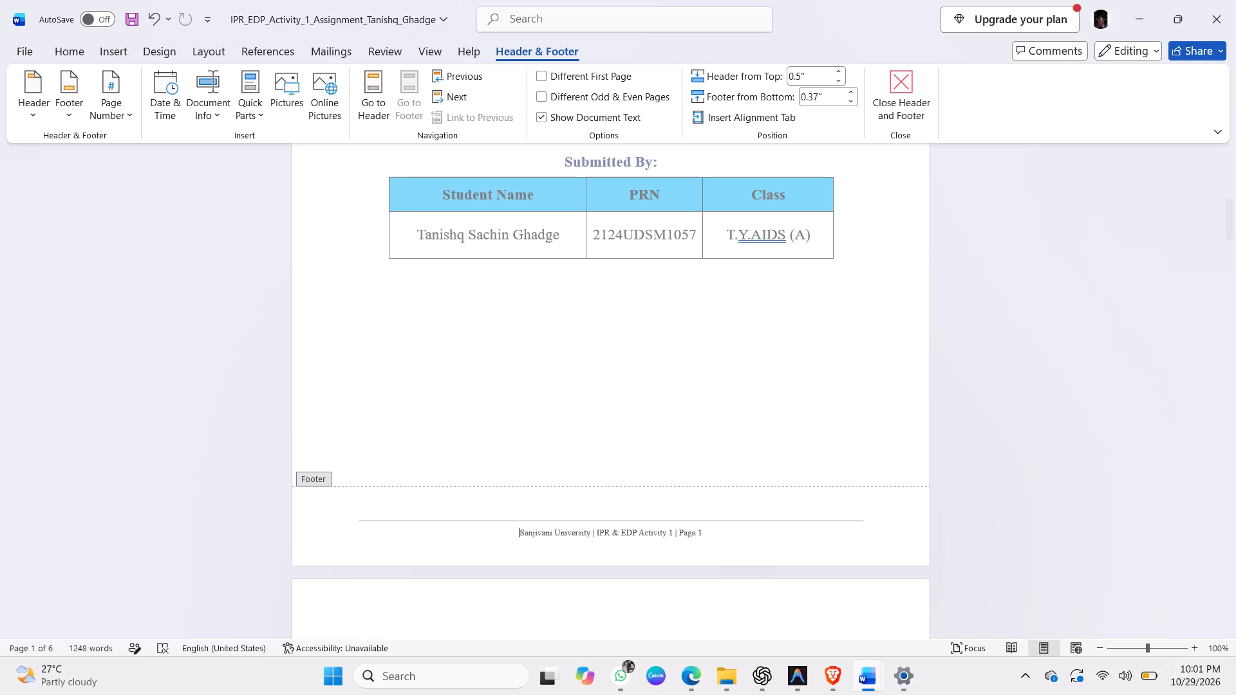
Add the student's PRN to the page footer between "IPR & EDP Activity 1" and the page number, separated by "|".
left_click(624, 537)
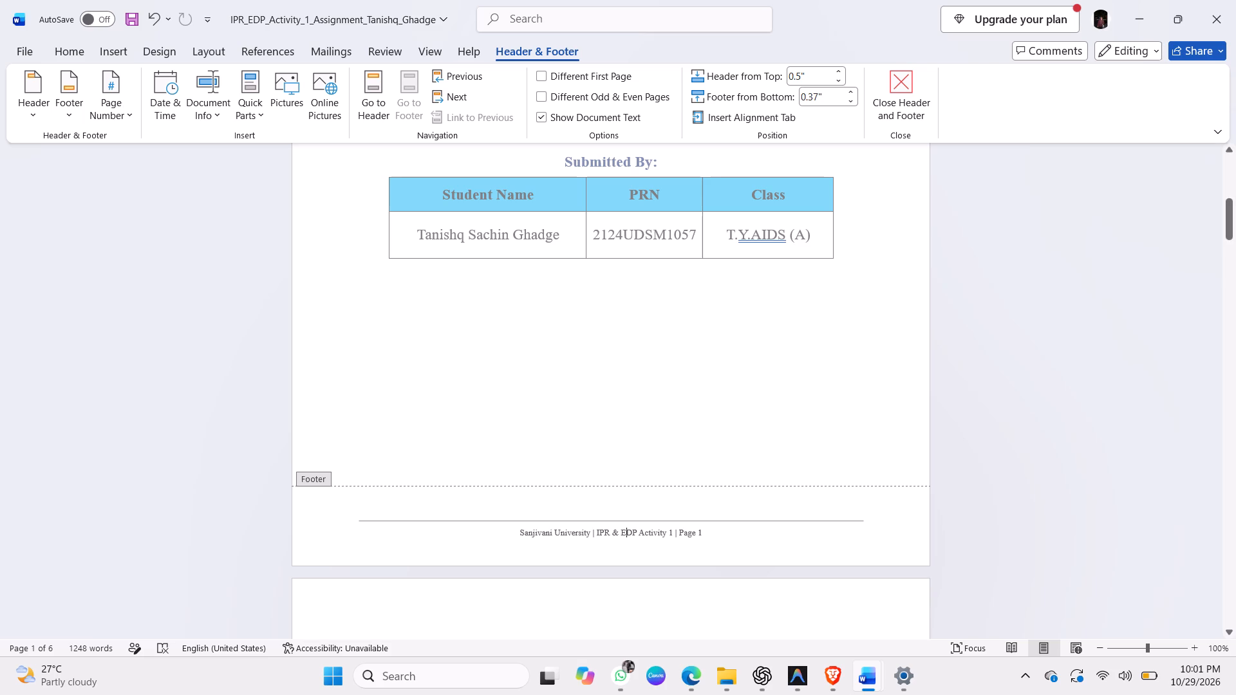
left_click(675, 537)
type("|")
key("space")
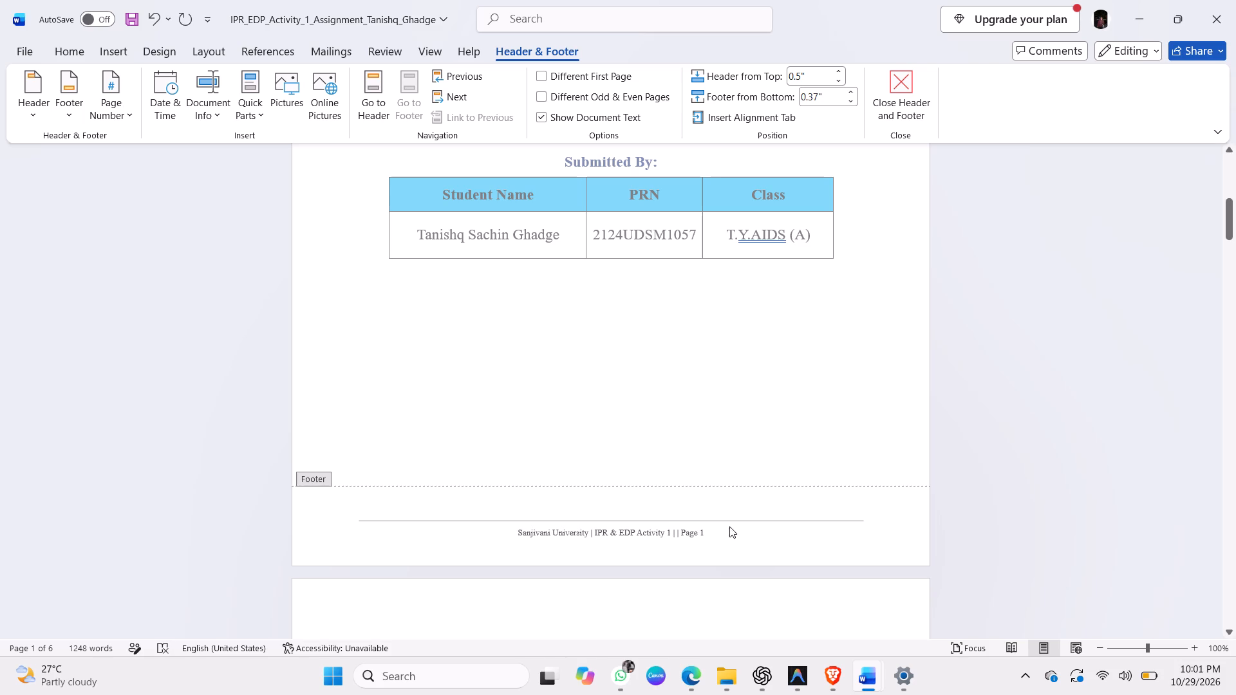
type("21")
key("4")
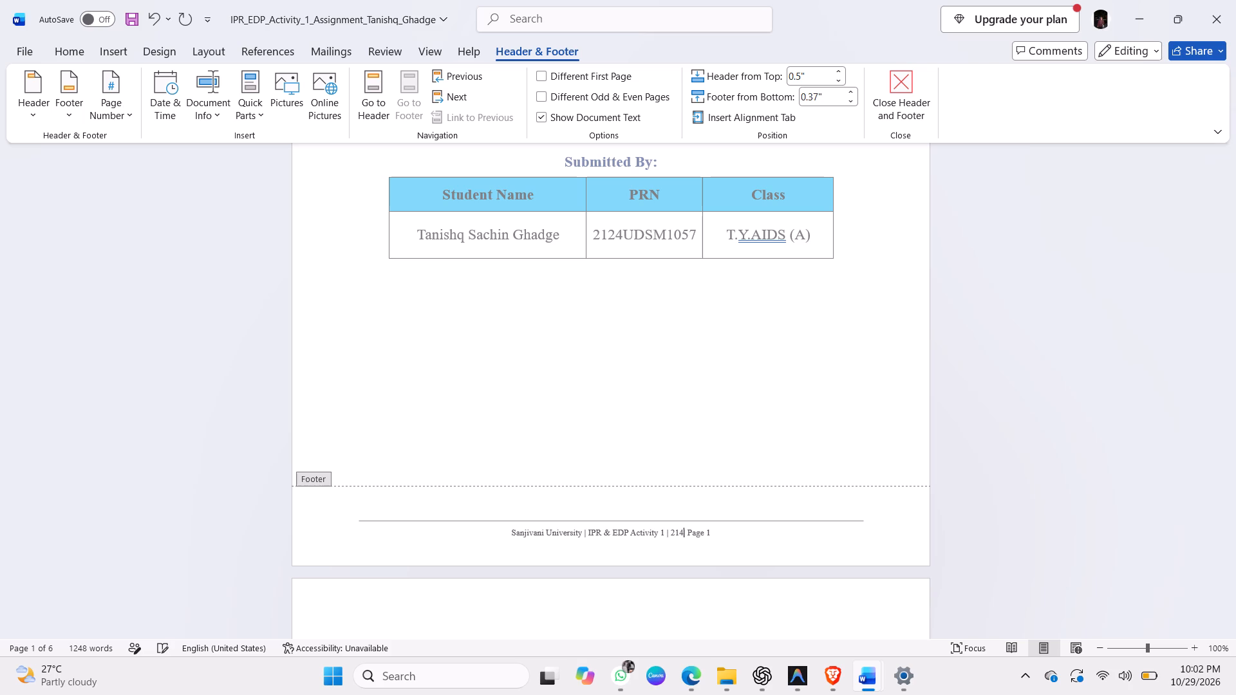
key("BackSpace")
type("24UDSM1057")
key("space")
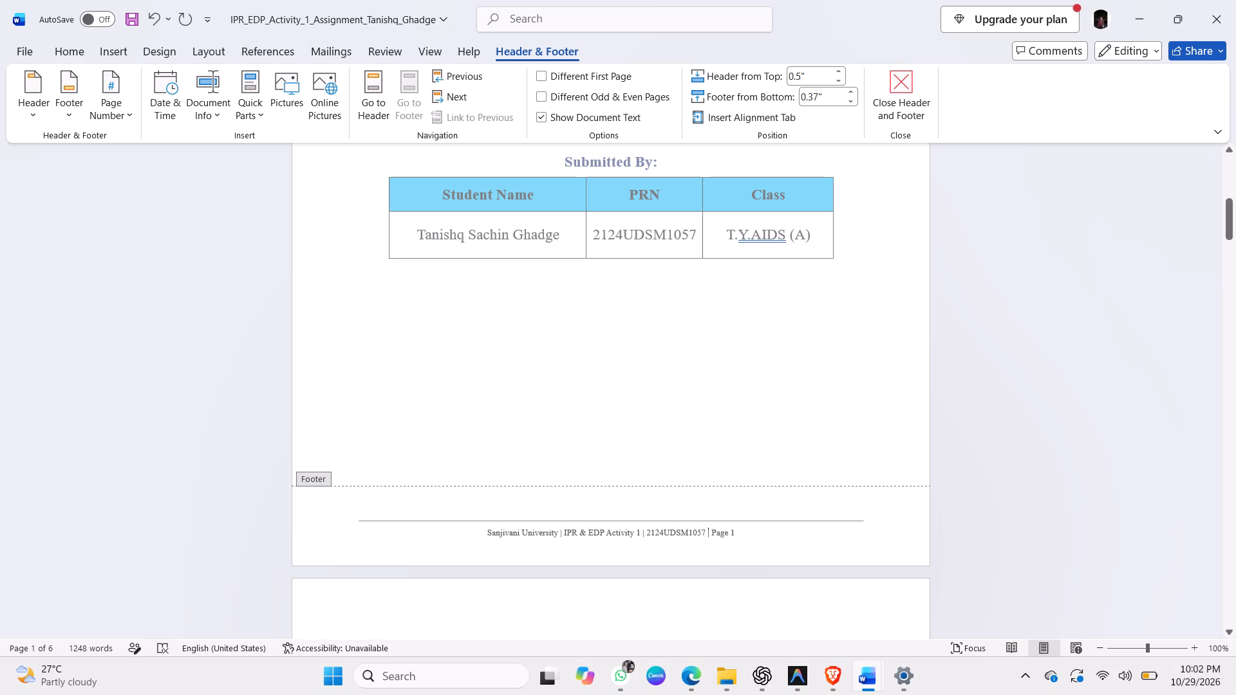
Put the footer's page number on its own line, moving its leading "|" to the end of the line above, and leave the footer.
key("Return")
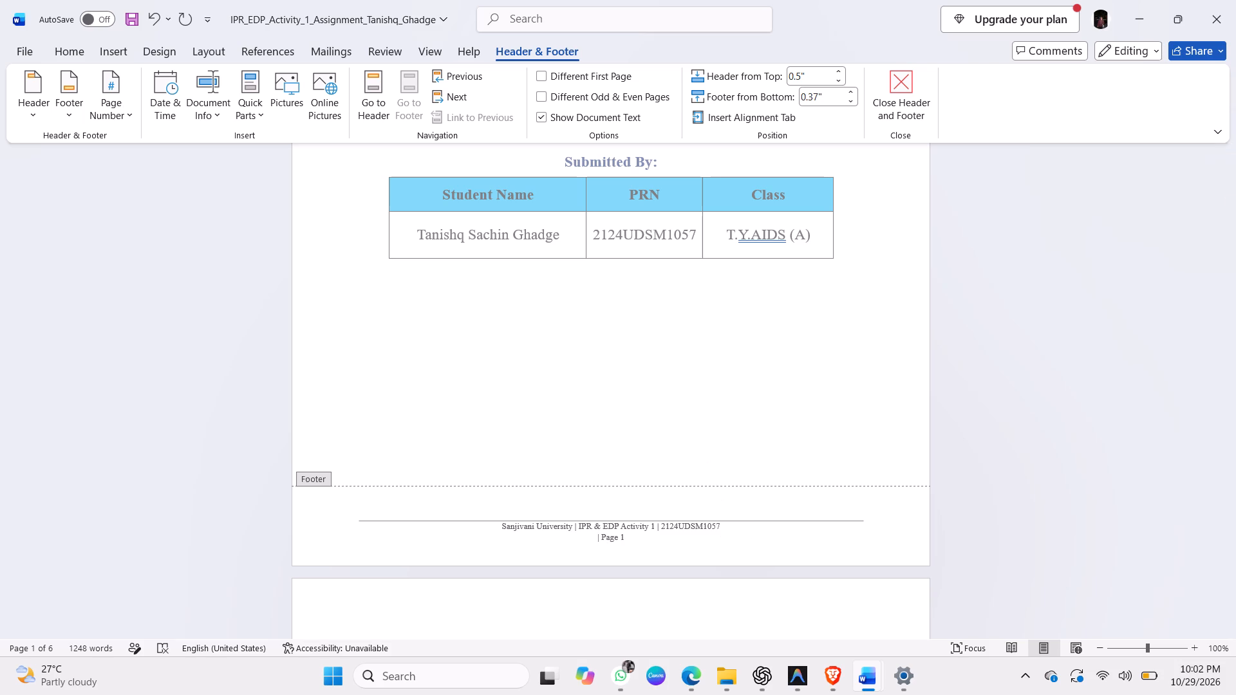
left_click(733, 529)
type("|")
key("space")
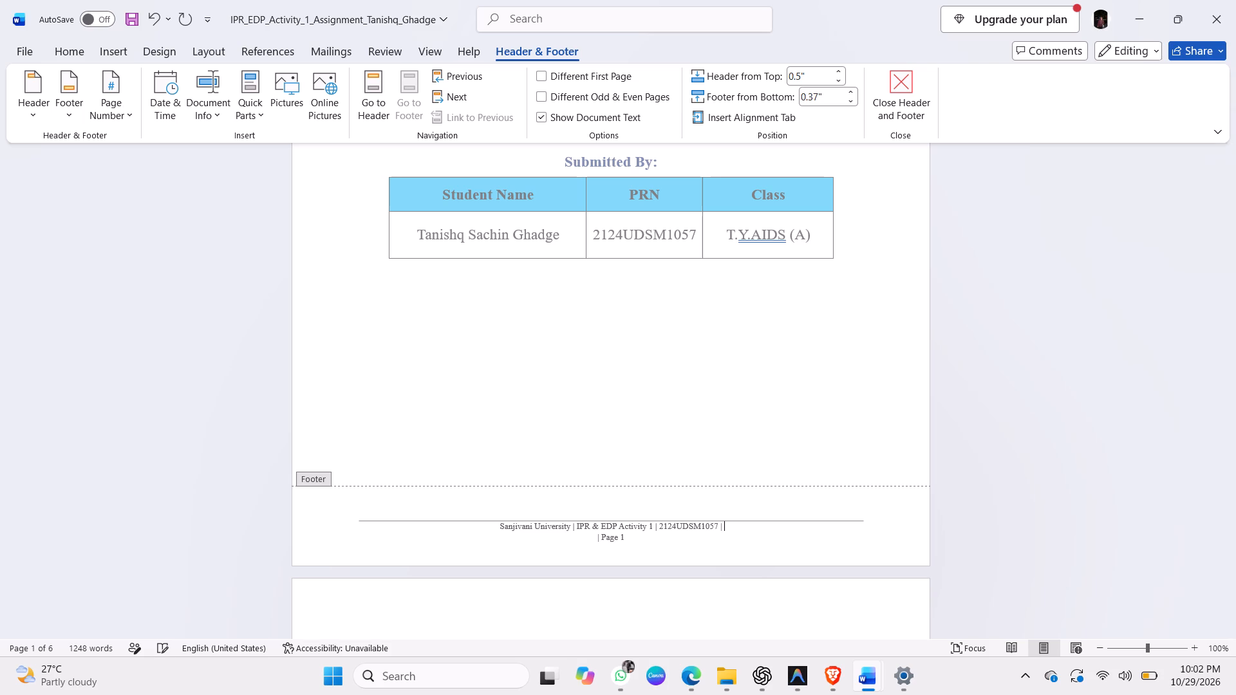
left_click(597, 542)
key("Right")
key("BackSpace")
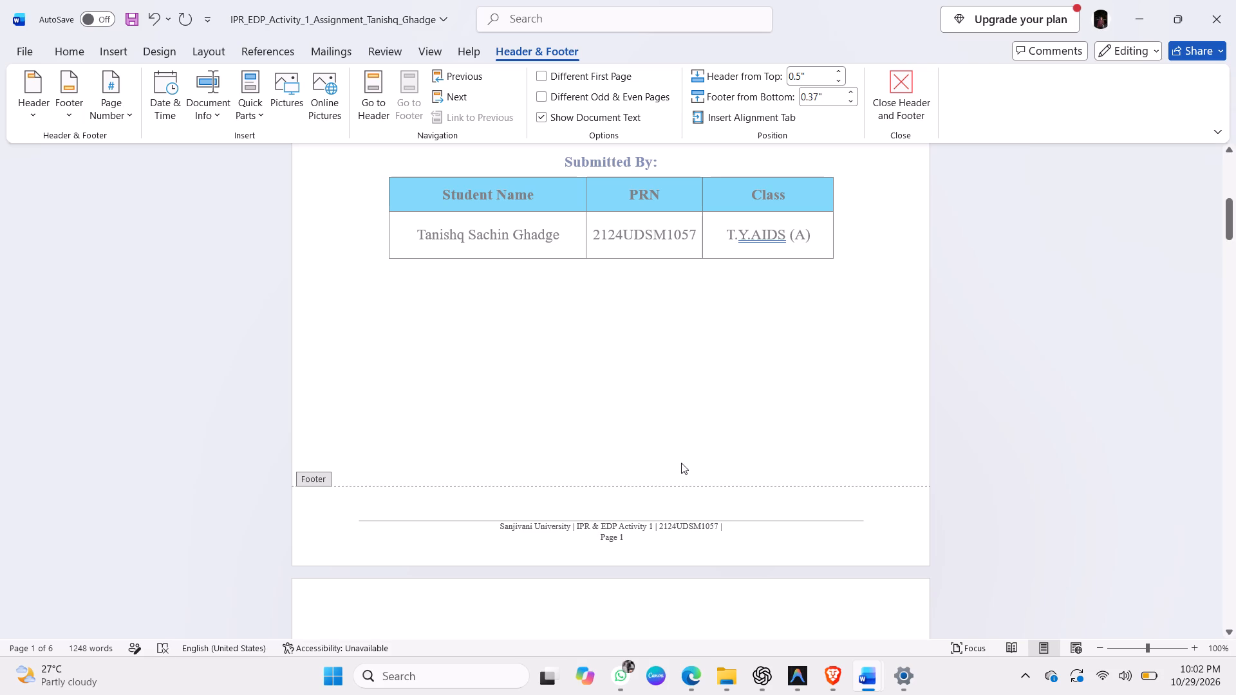
left_click(681, 463)
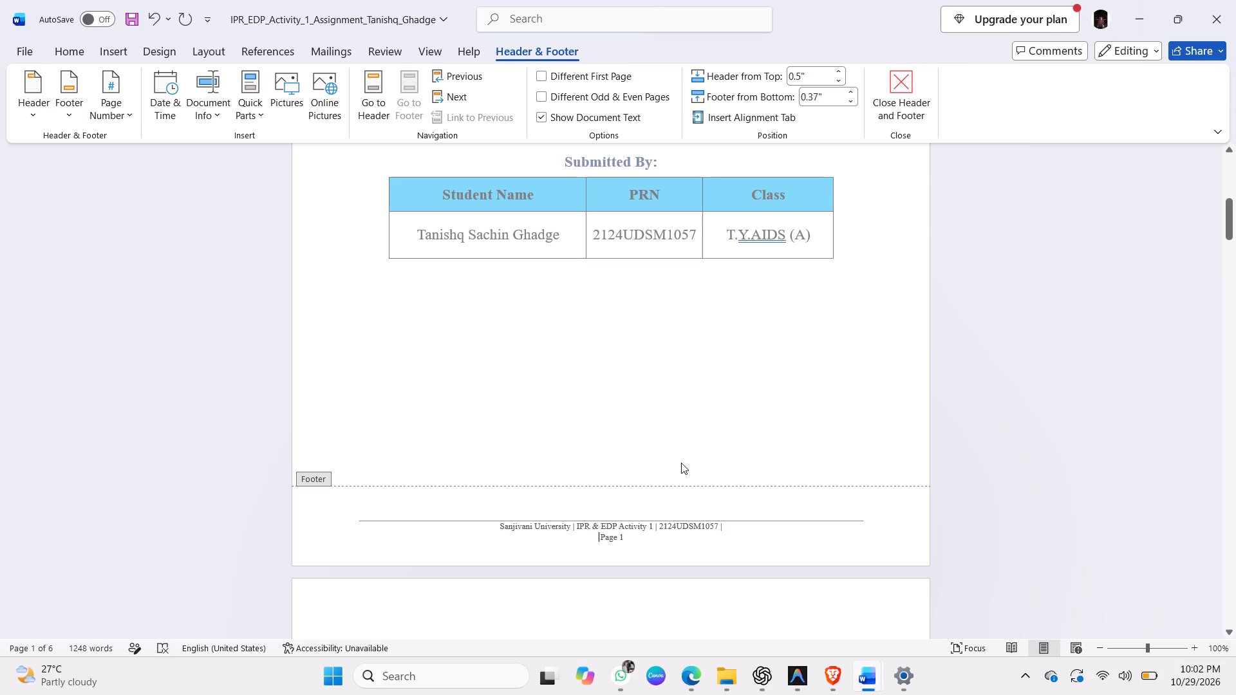
left_click(682, 468)
double_click(682, 468)
left_click(610, 476)
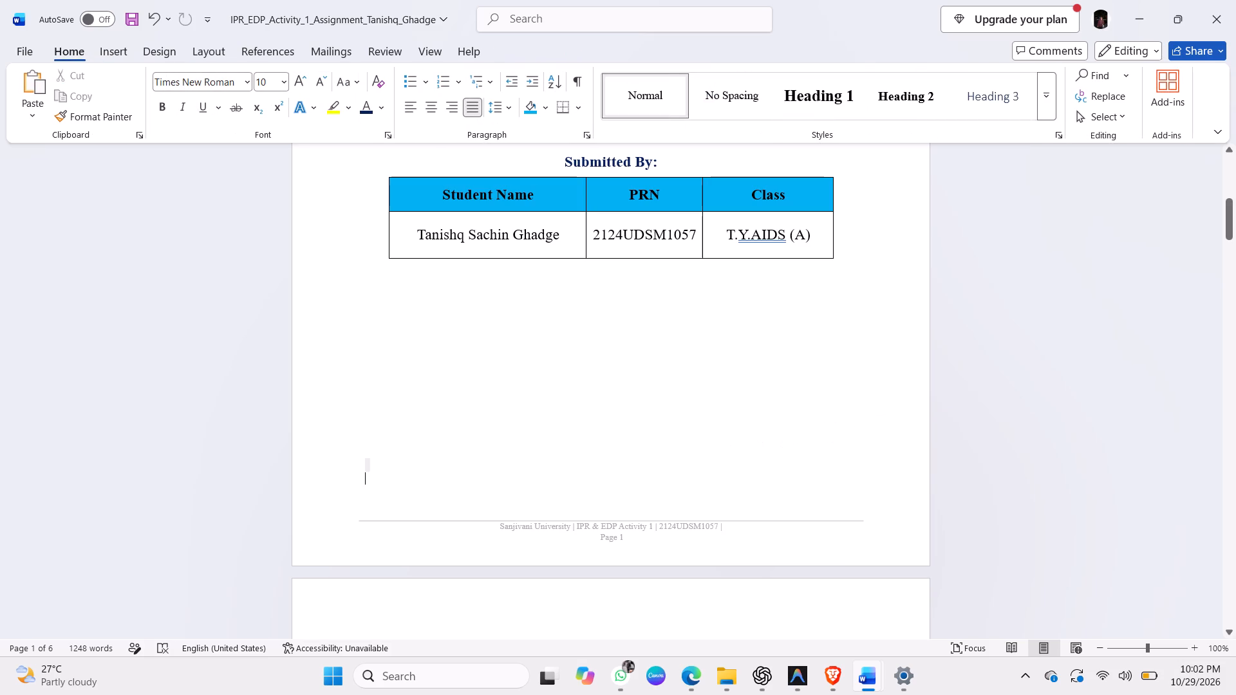
Review the pages following the cover, down to the "How the Device Works" and Claims sections on page 4.
scroll(610, 476, "down", 2)
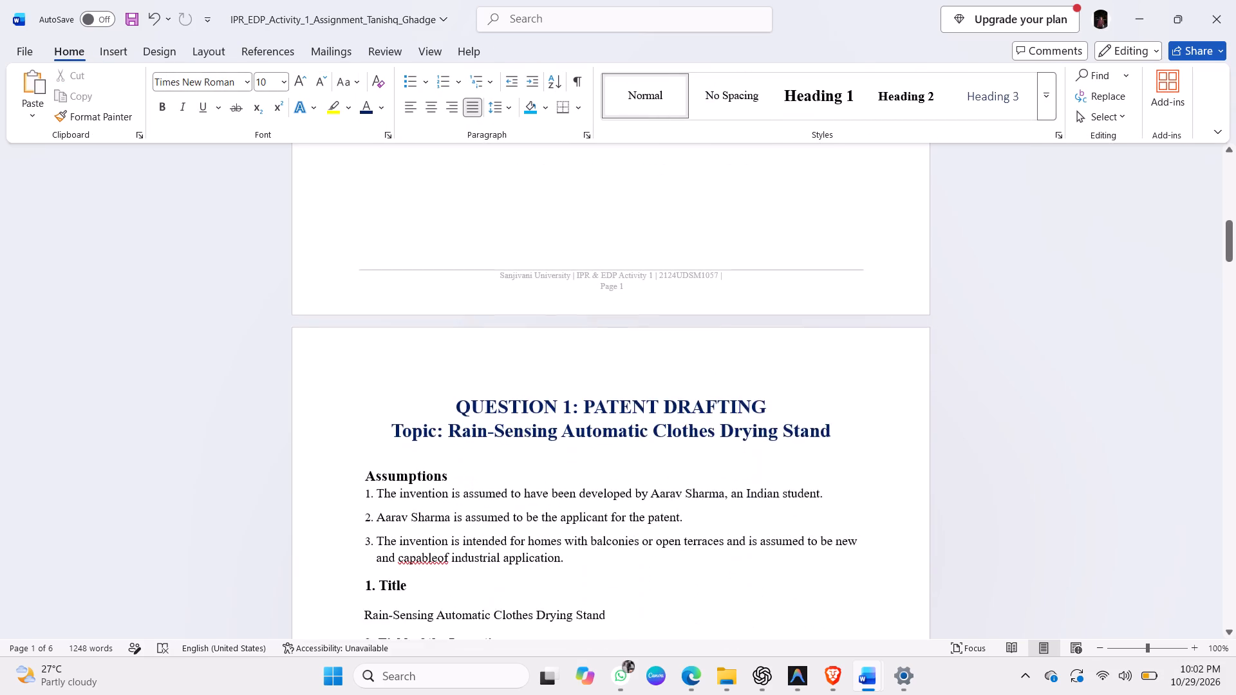
scroll(610, 476, "down", 7)
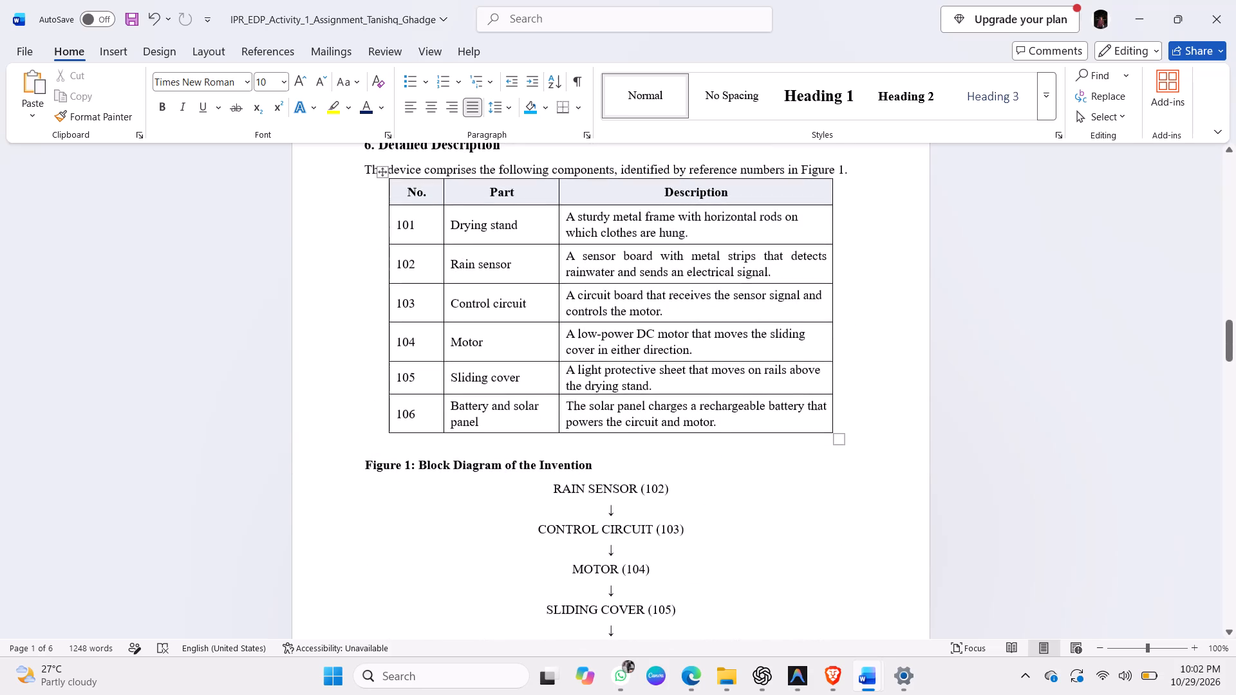
scroll(610, 476, "down", 3)
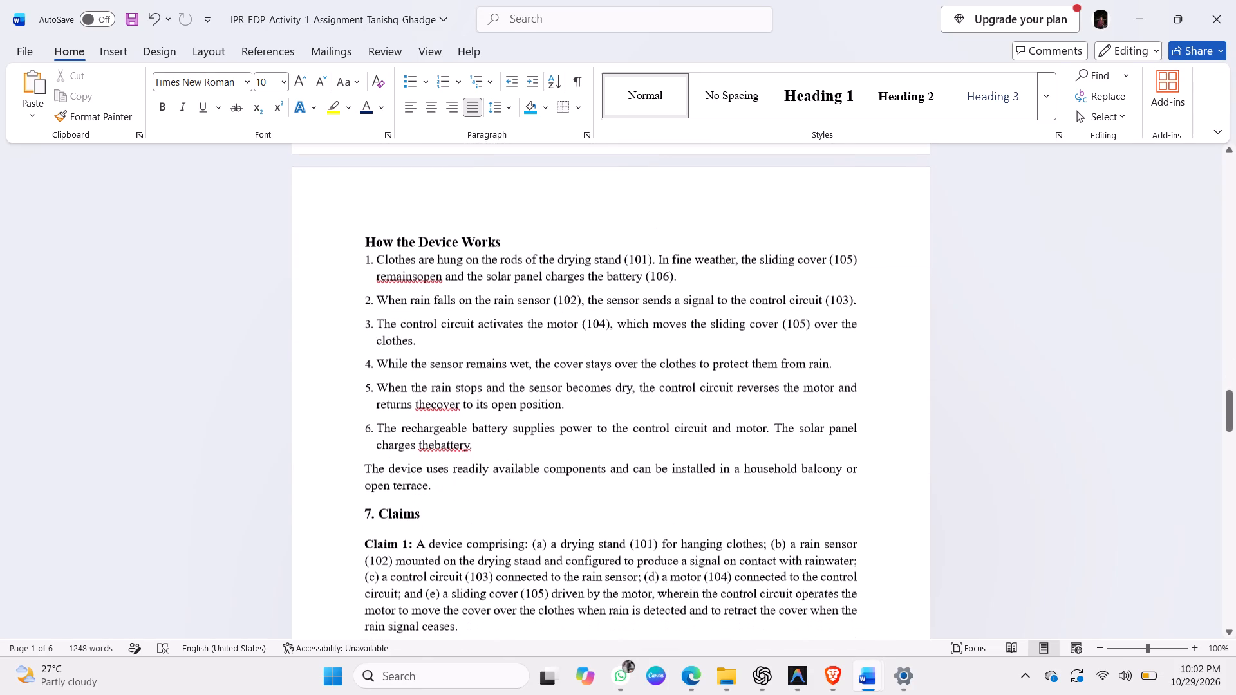
scroll(610, 476, "down", 1)
left_click(610, 476)
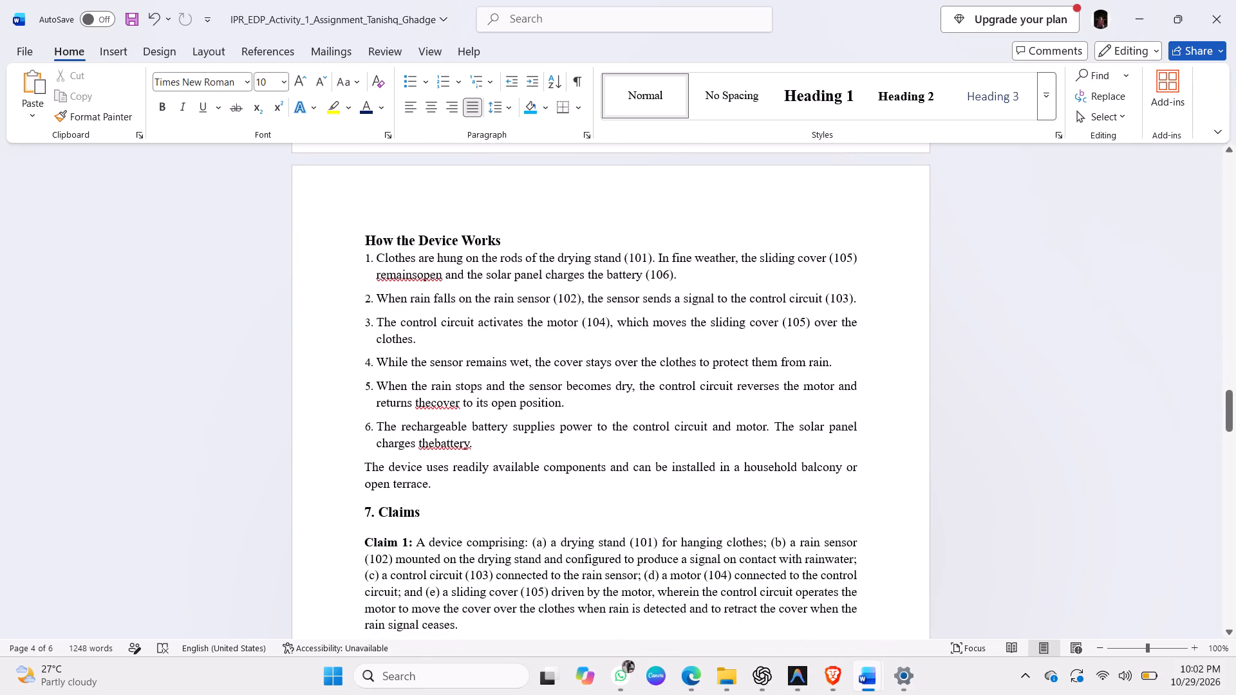